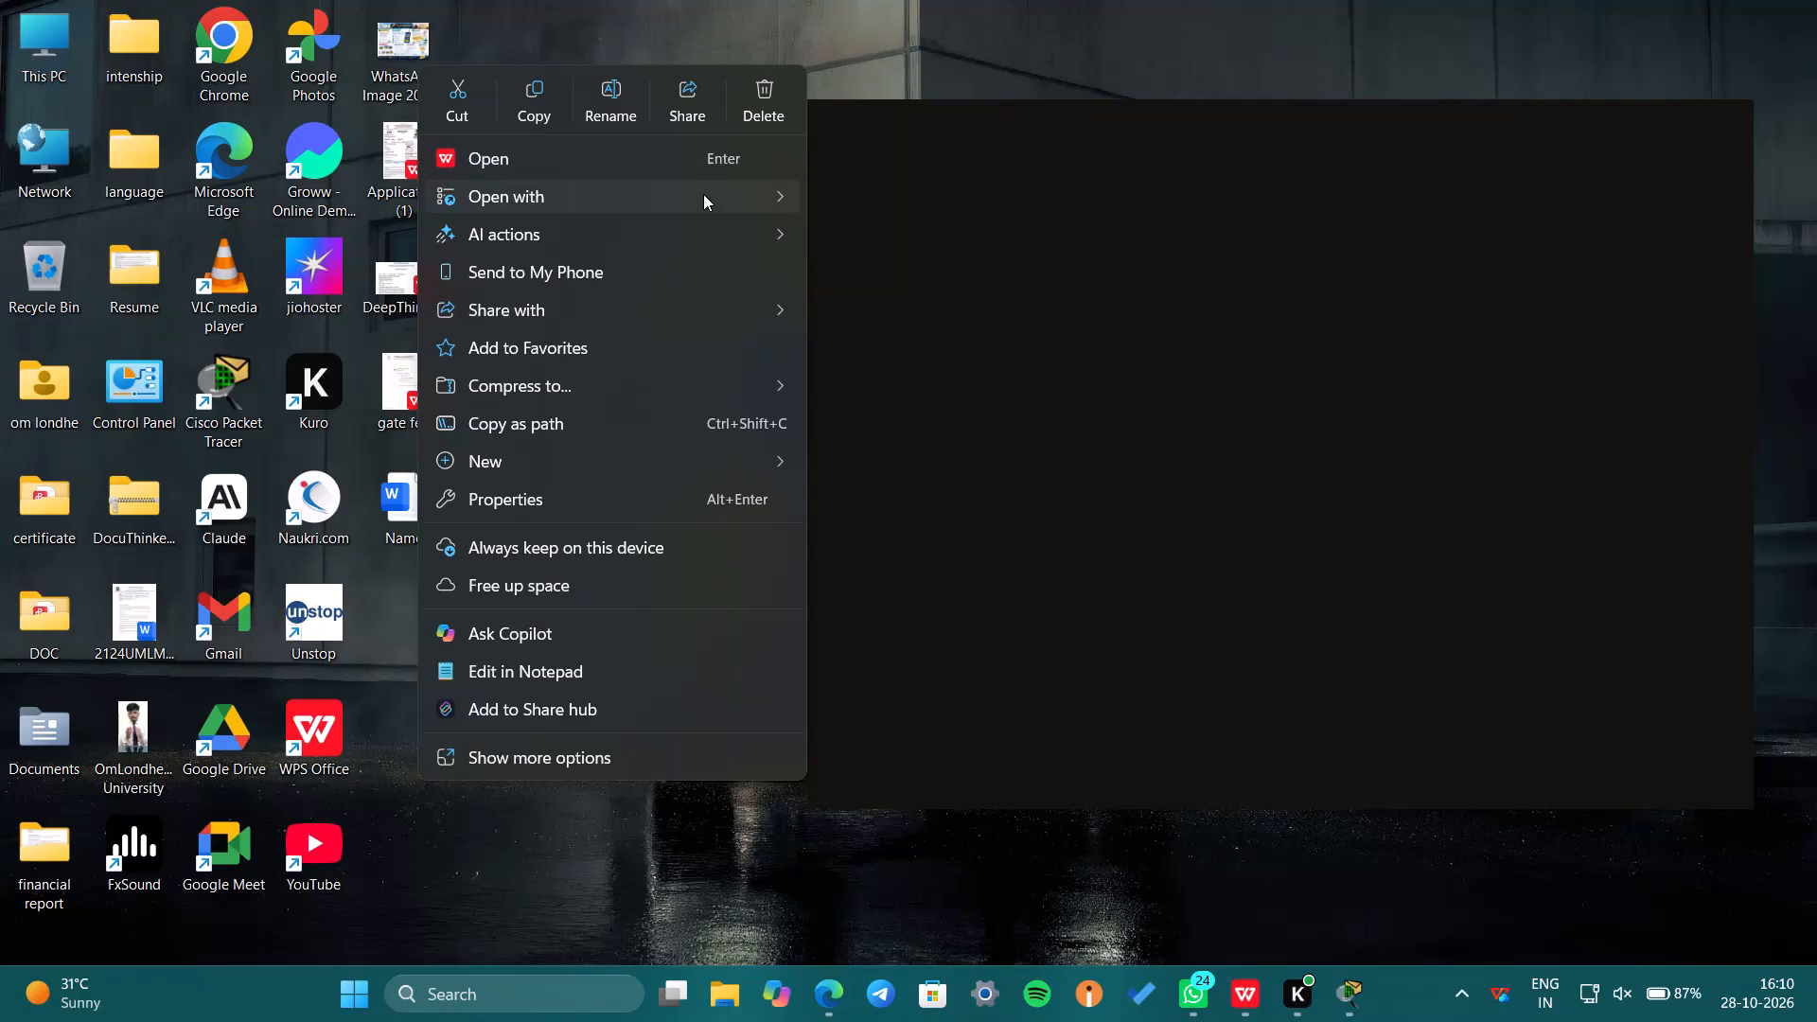
Try to open the desktop document Name.docx in Microsoft Word.
click(858, 203)
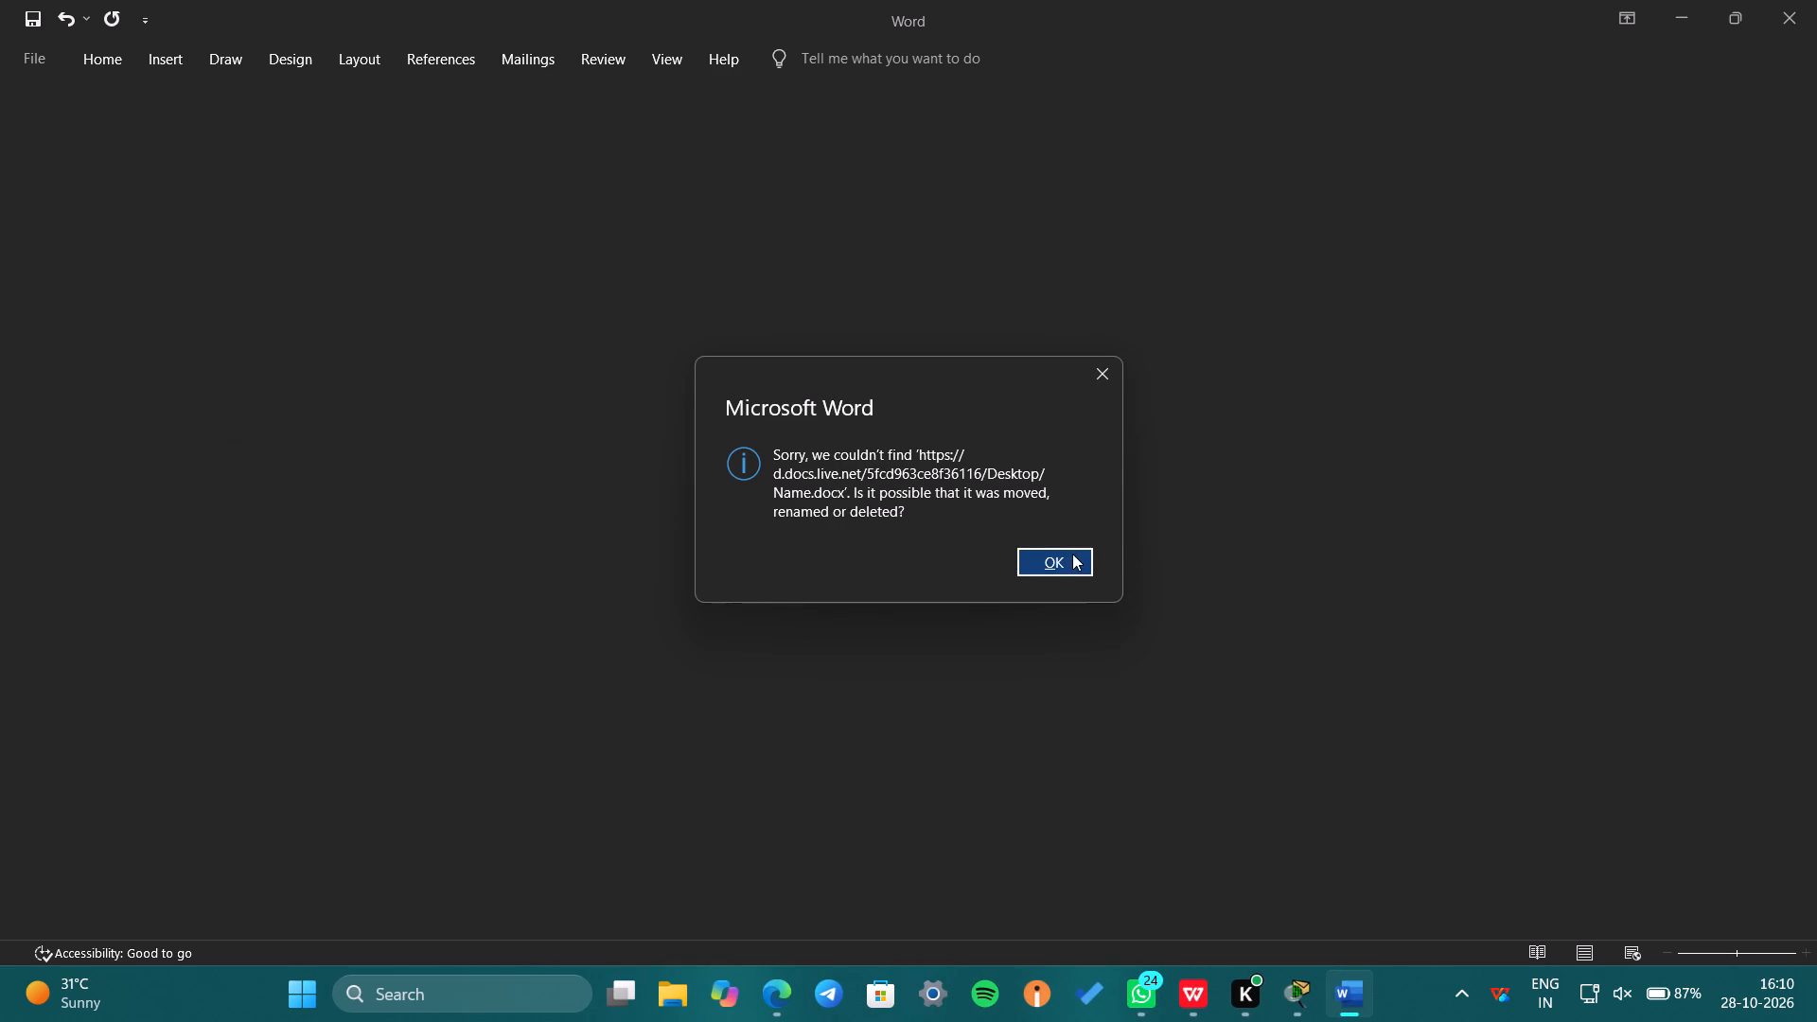
click(1072, 554)
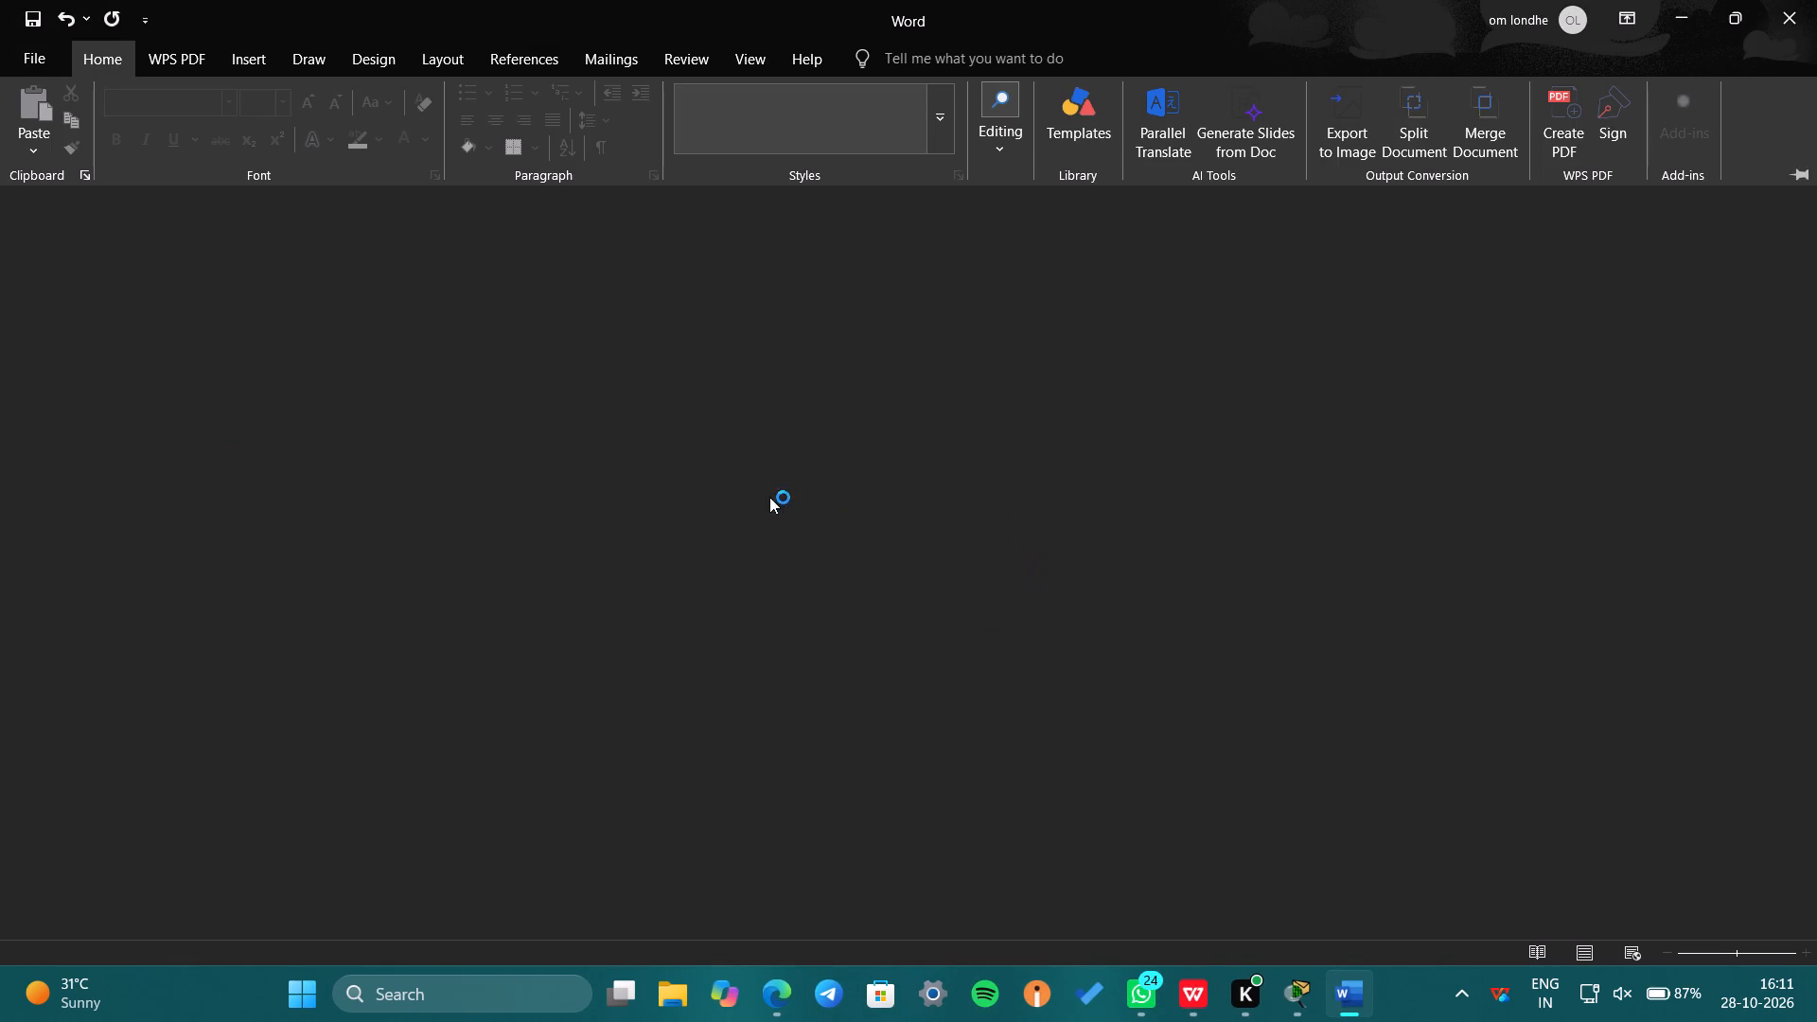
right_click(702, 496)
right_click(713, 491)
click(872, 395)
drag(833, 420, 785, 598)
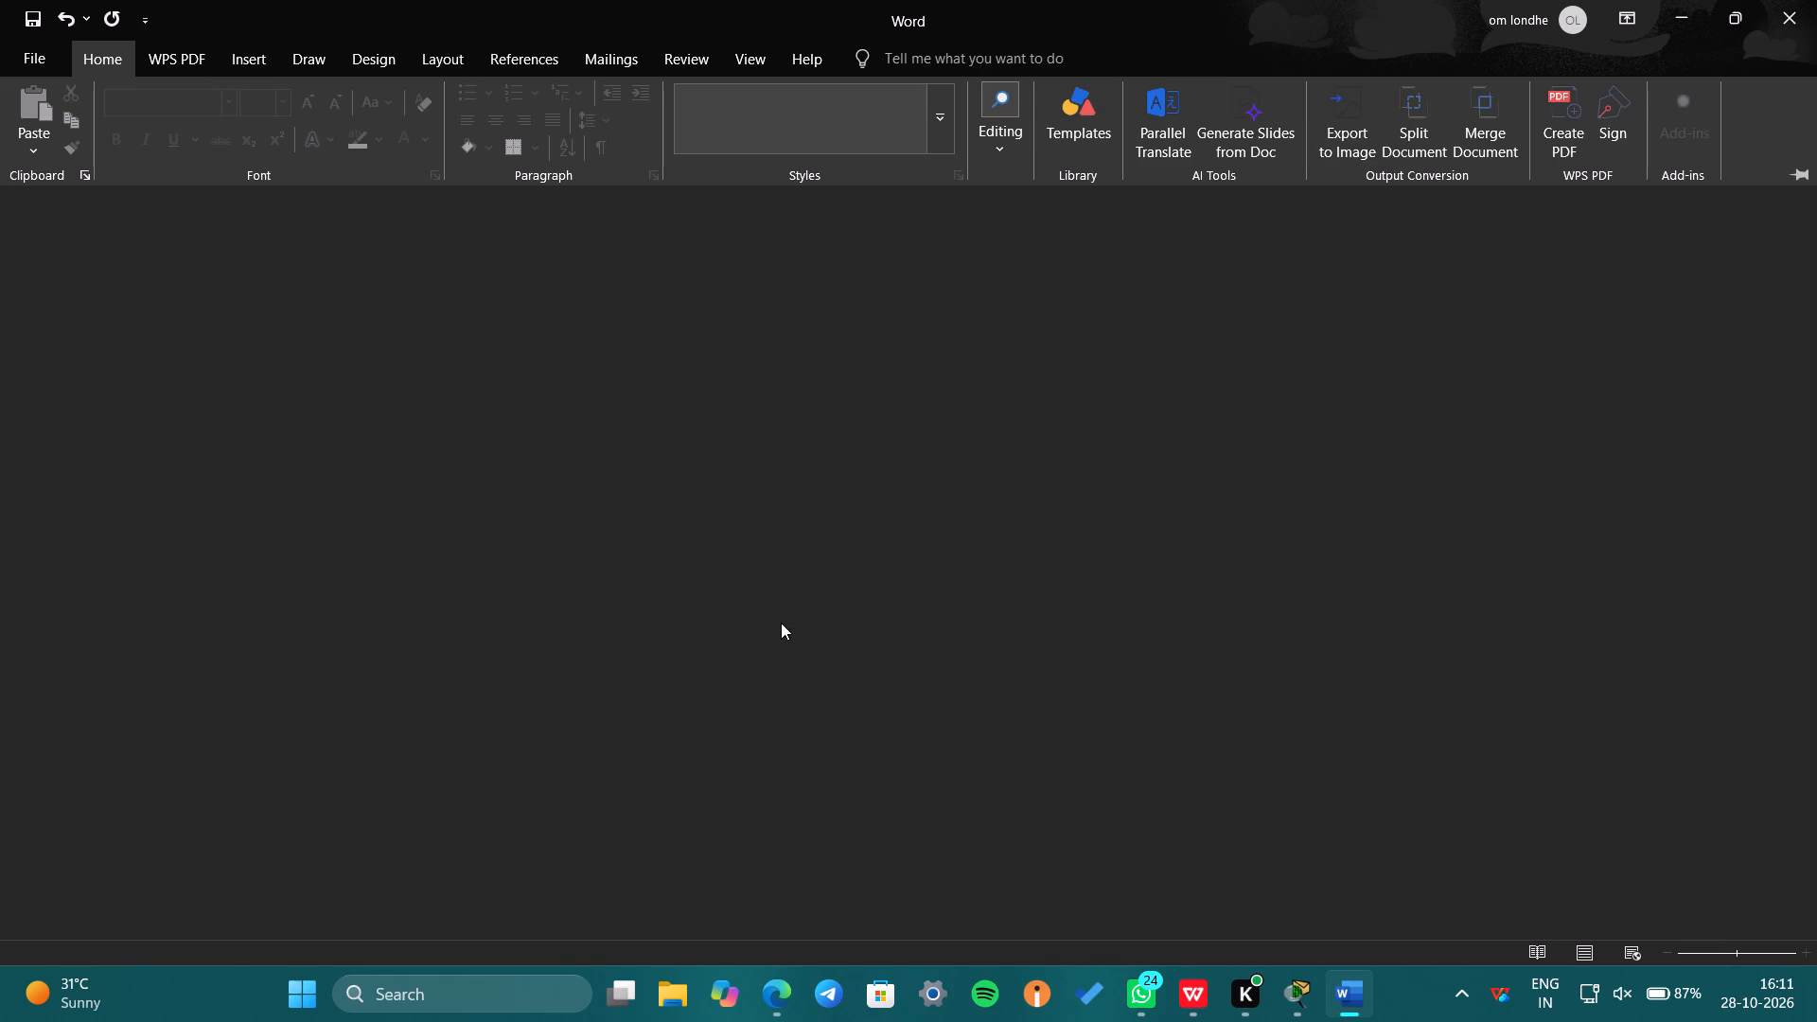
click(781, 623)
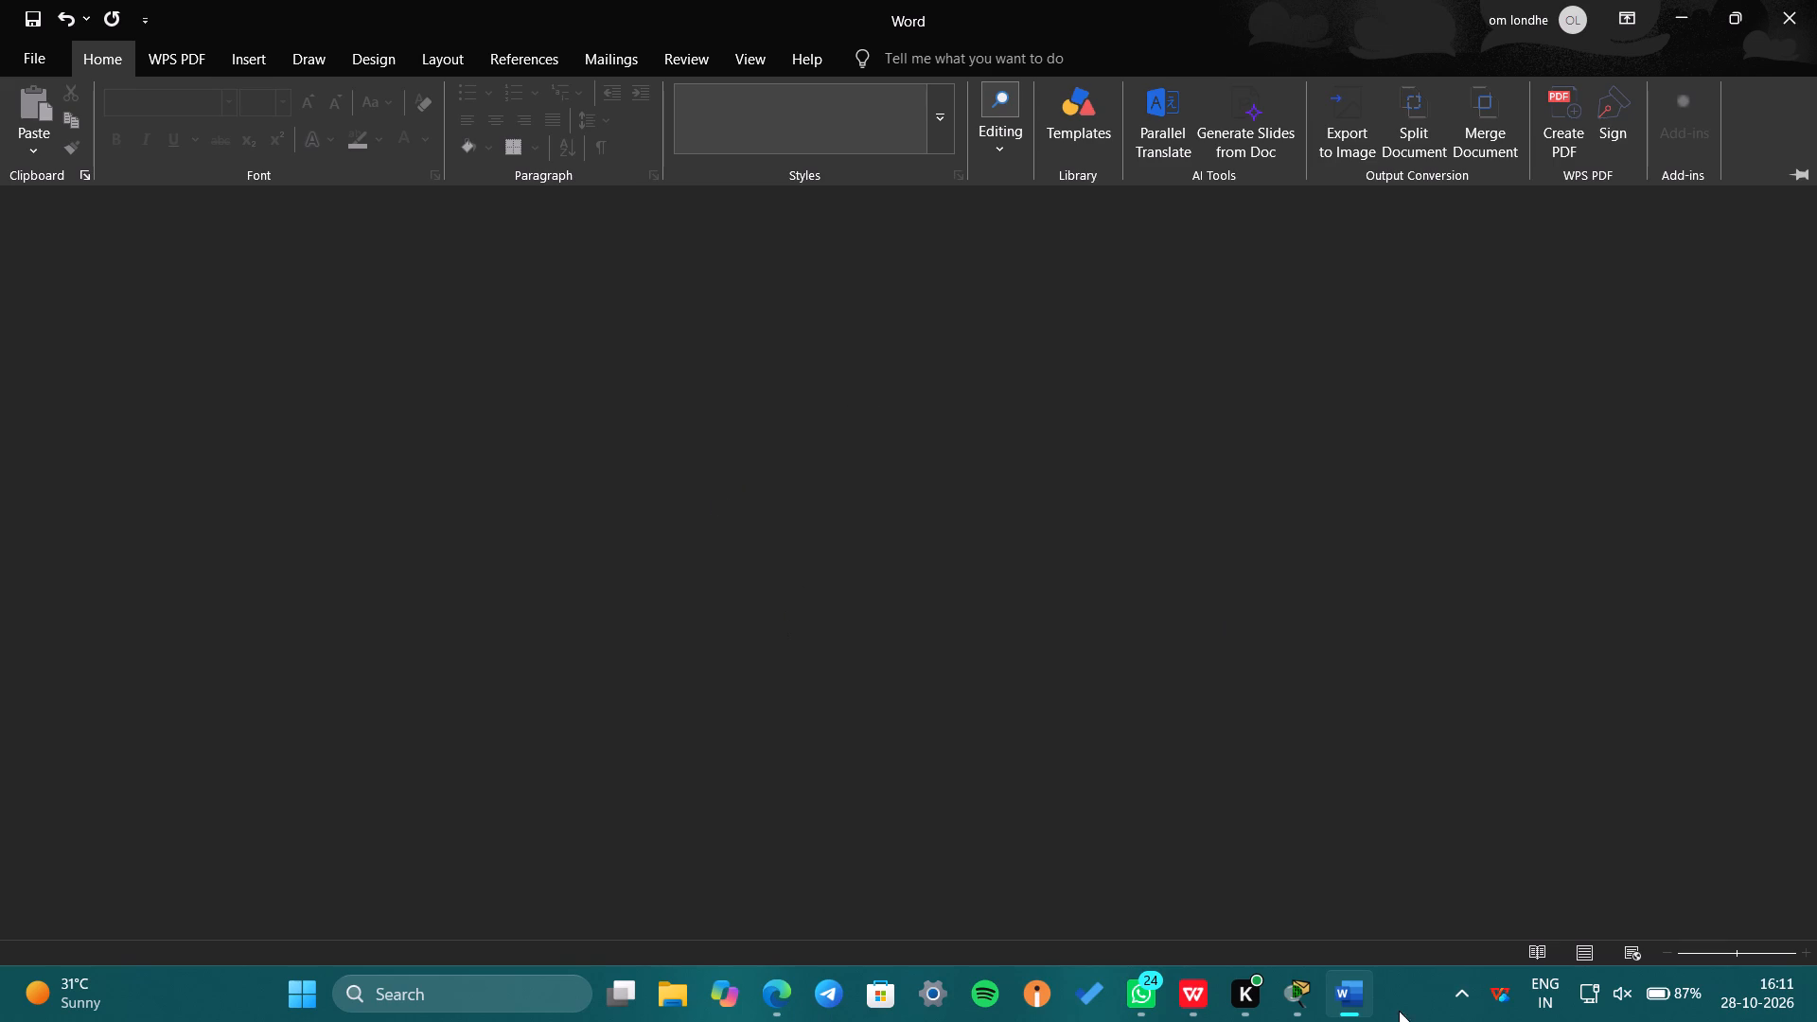
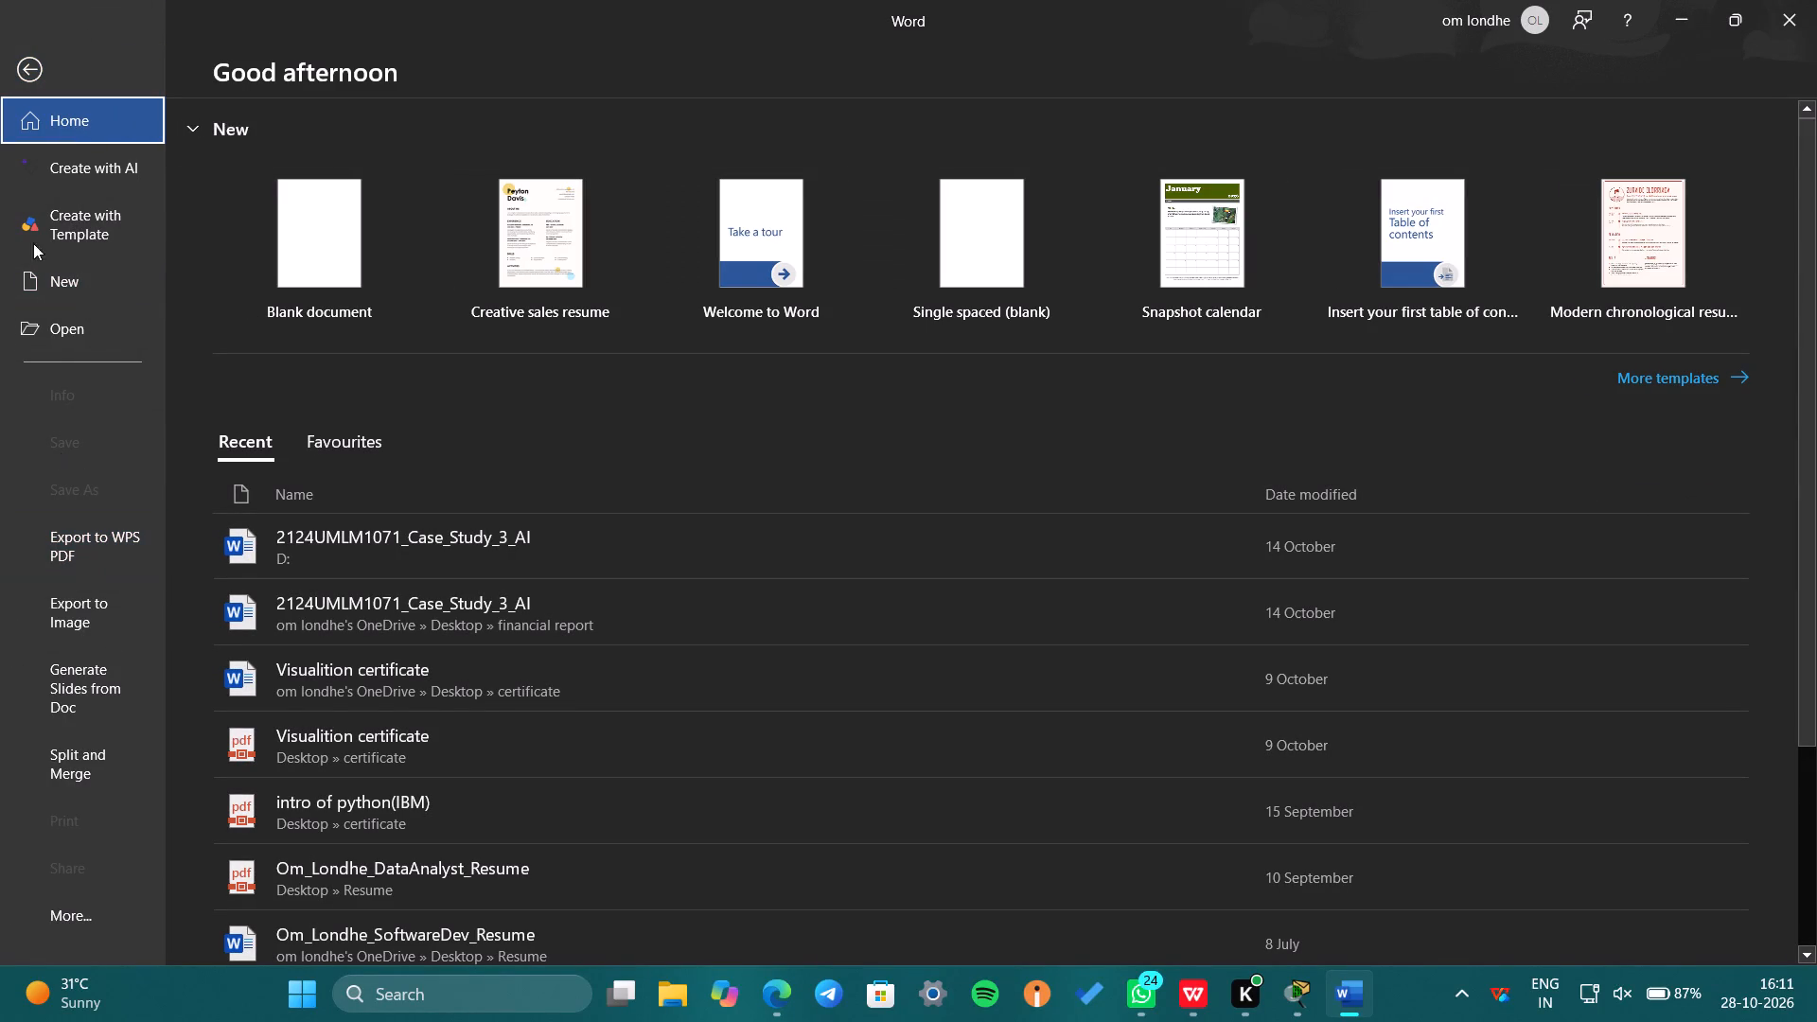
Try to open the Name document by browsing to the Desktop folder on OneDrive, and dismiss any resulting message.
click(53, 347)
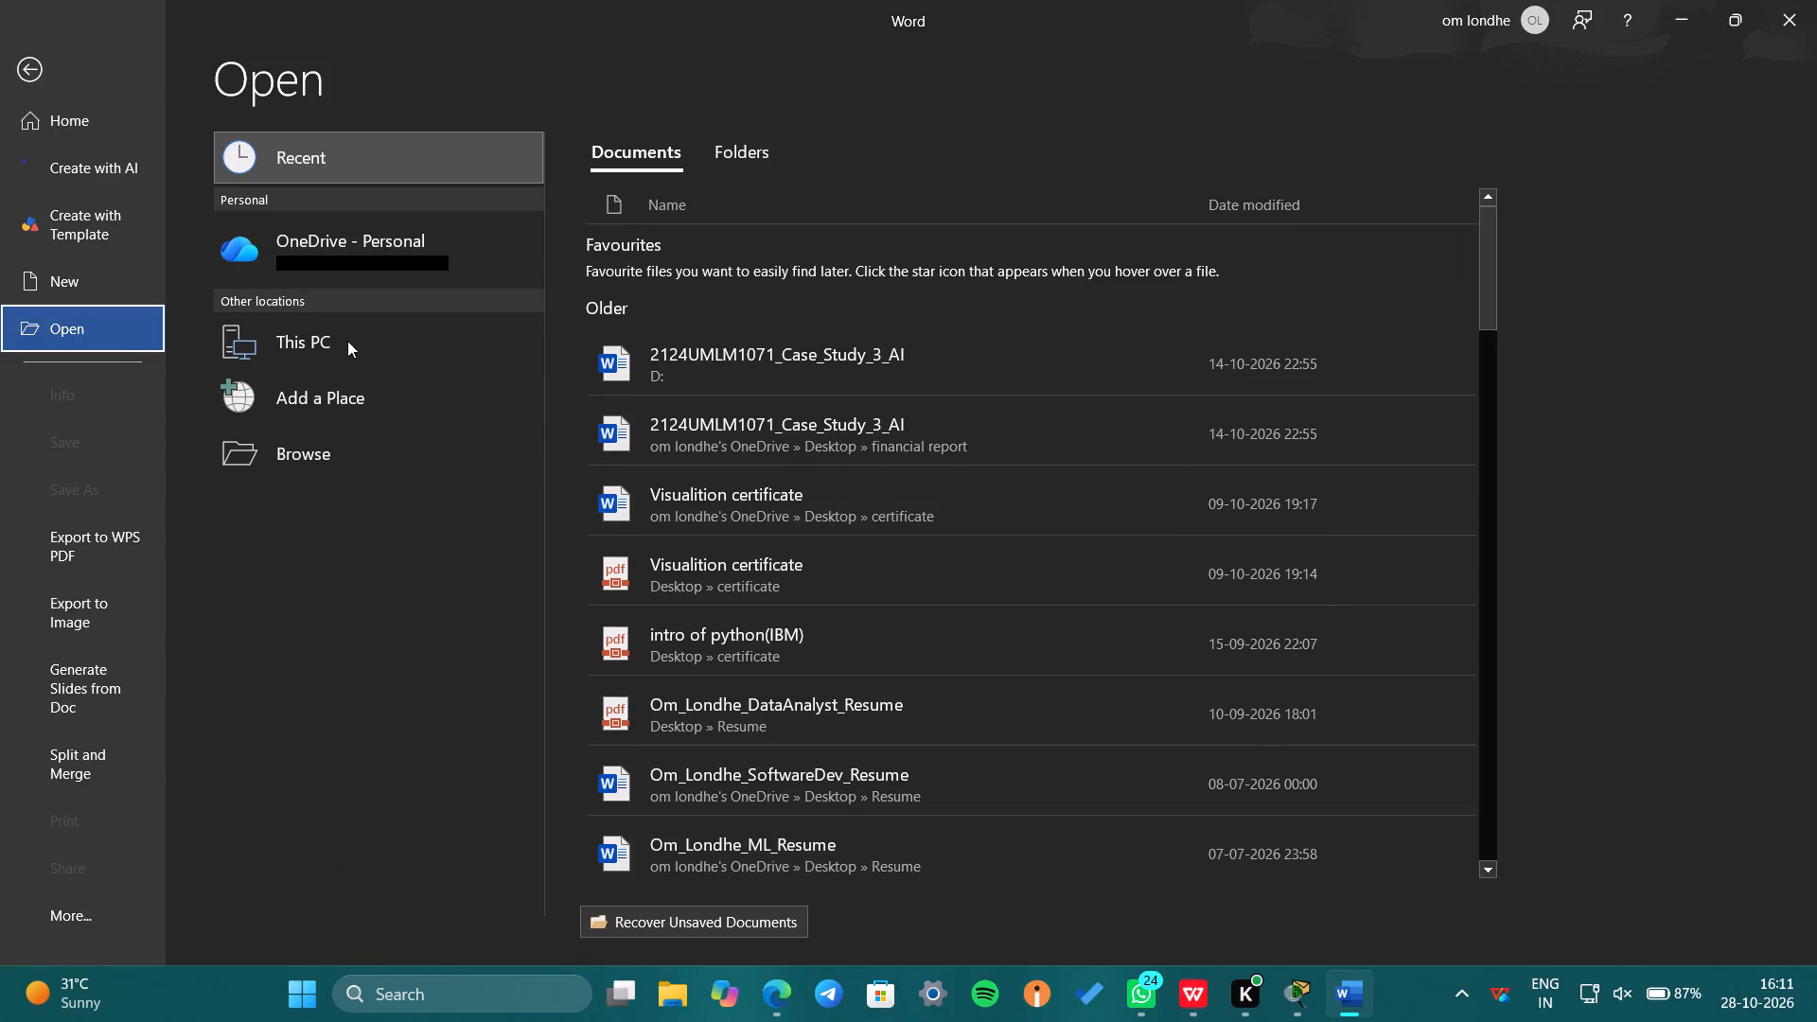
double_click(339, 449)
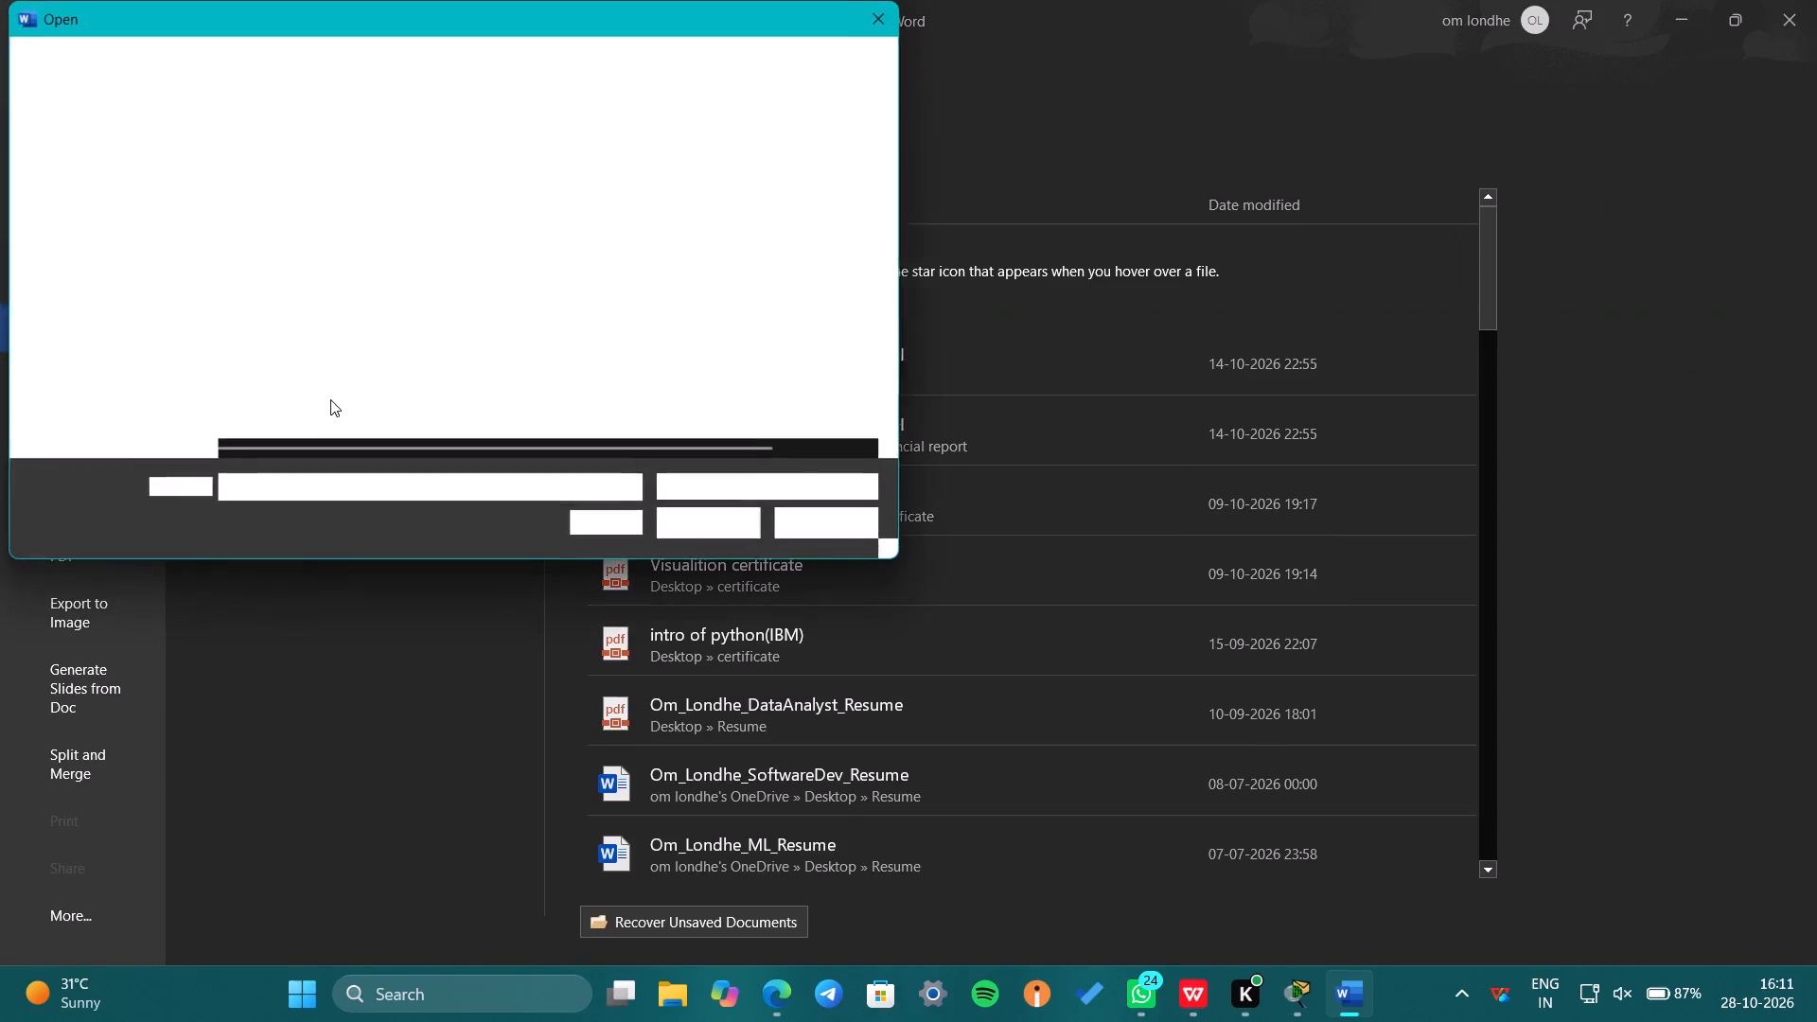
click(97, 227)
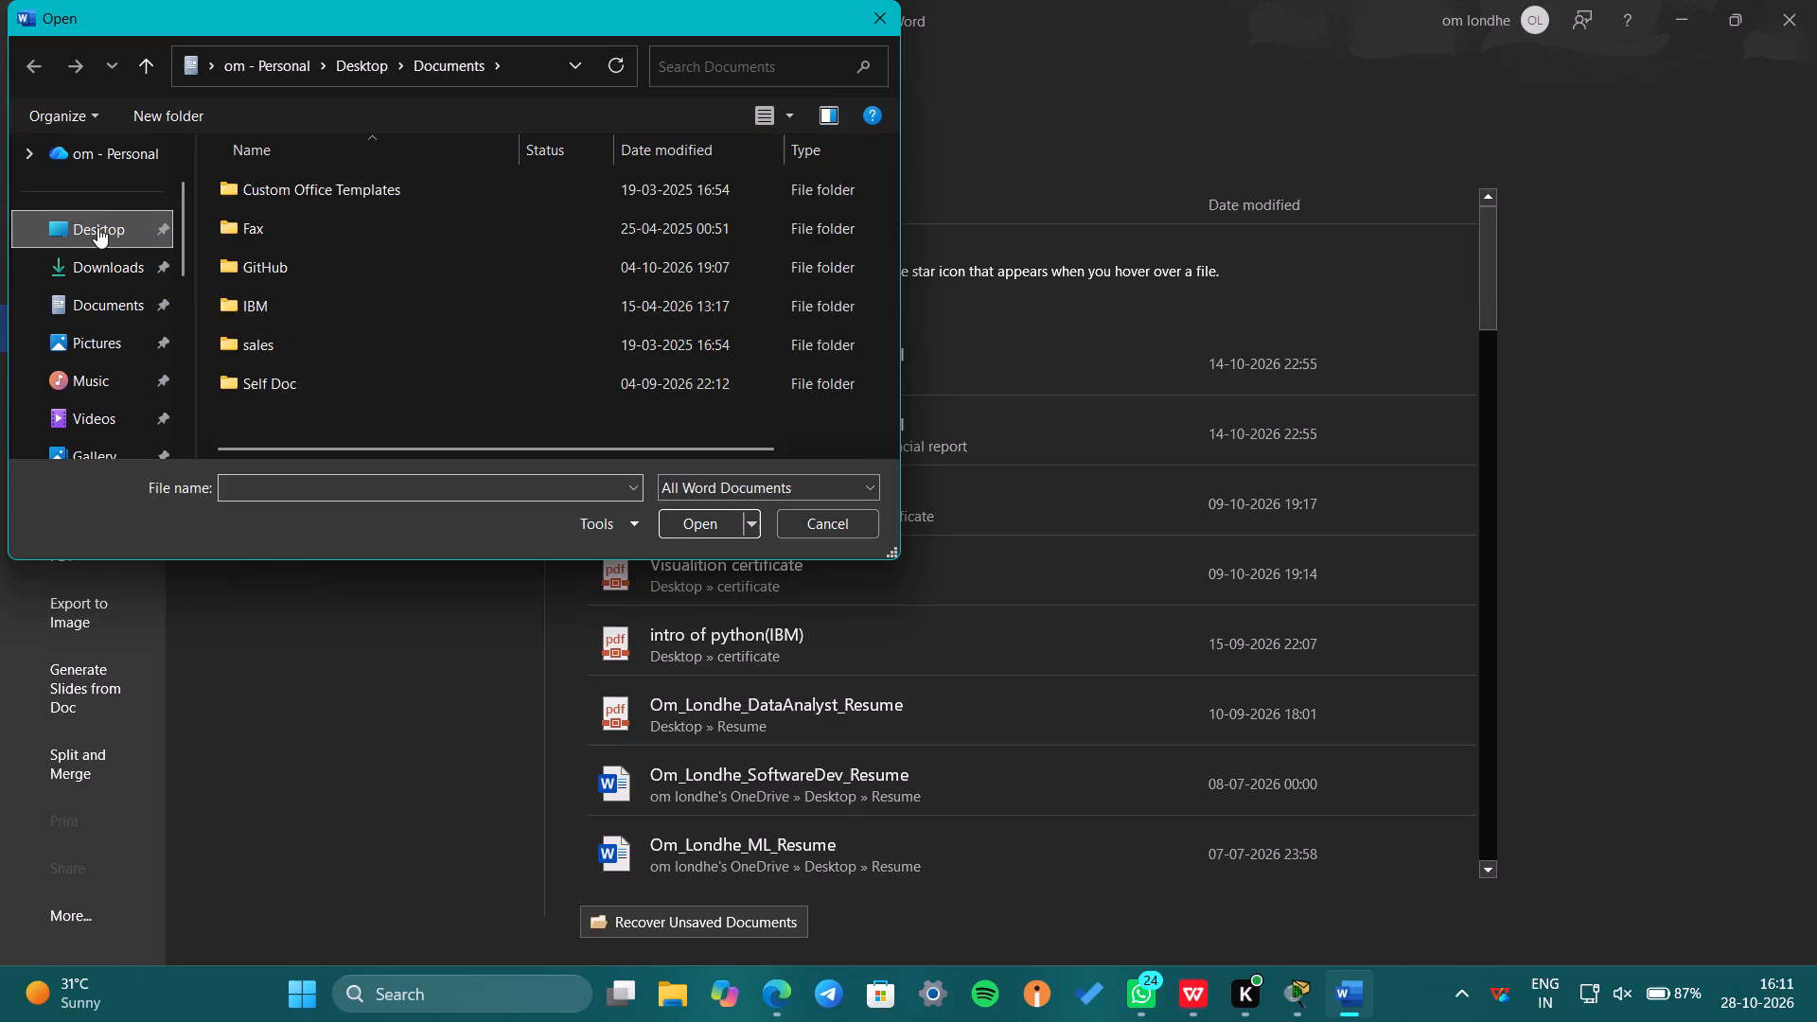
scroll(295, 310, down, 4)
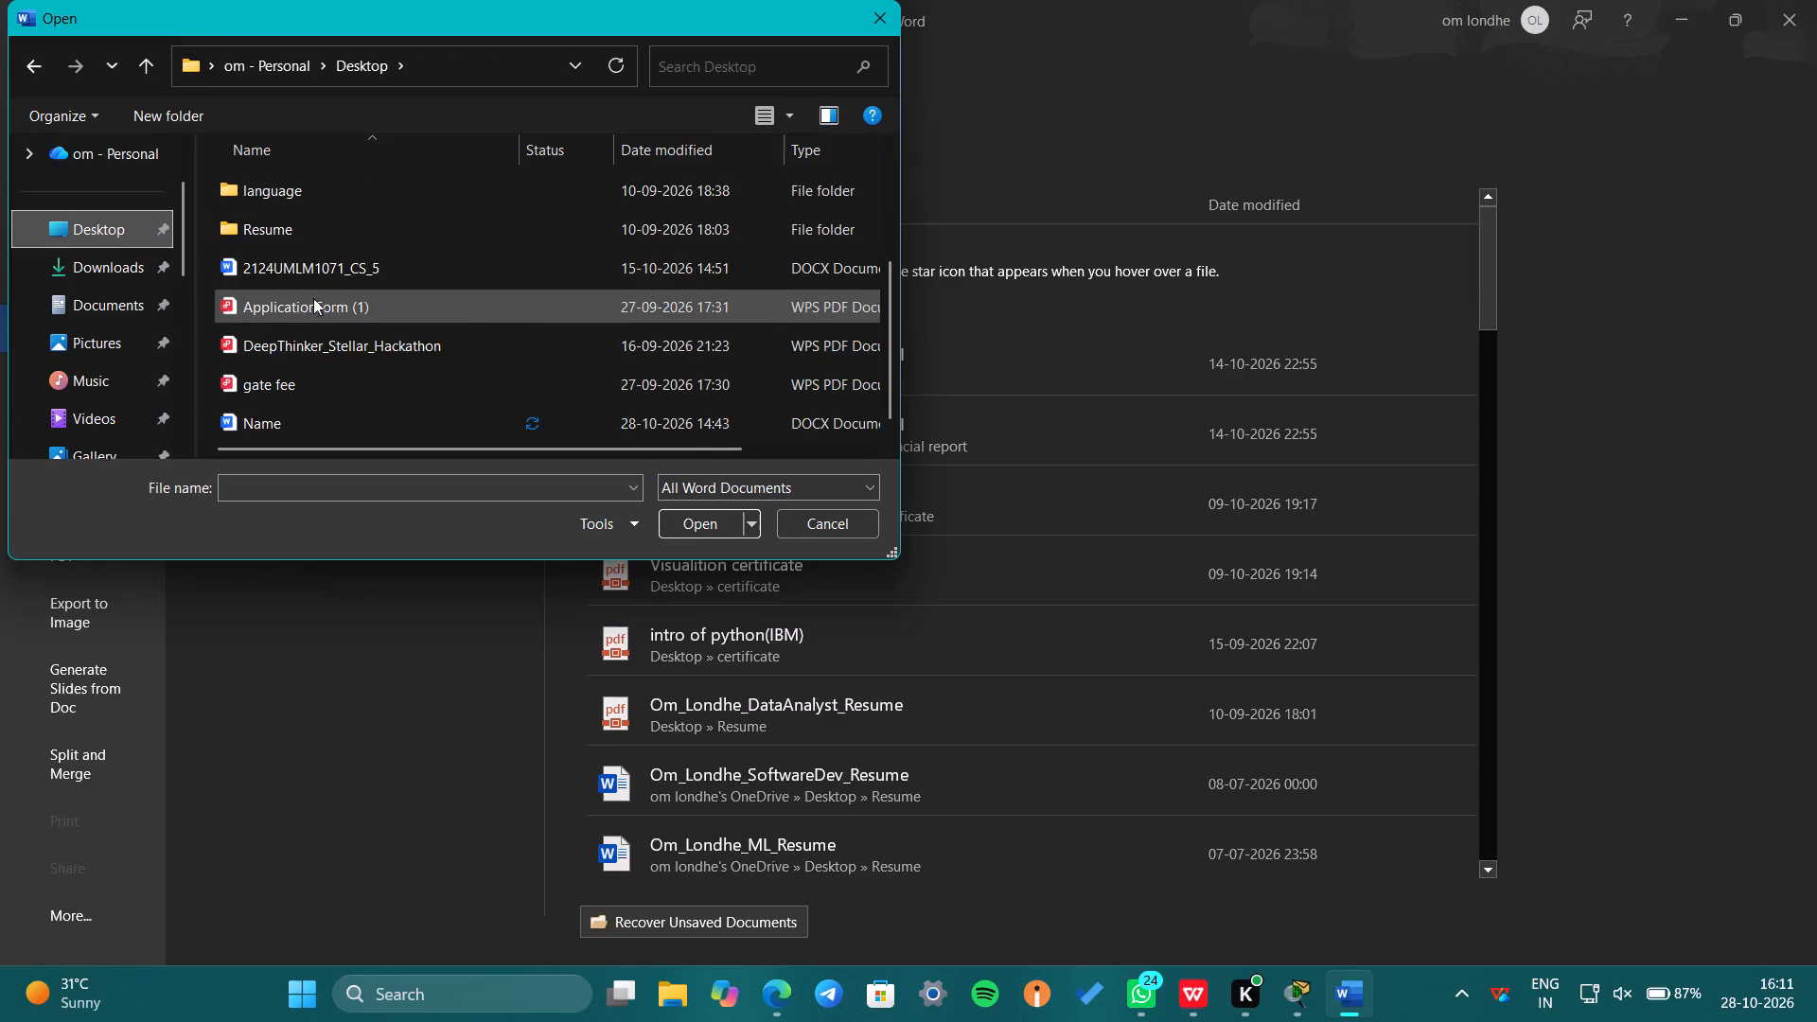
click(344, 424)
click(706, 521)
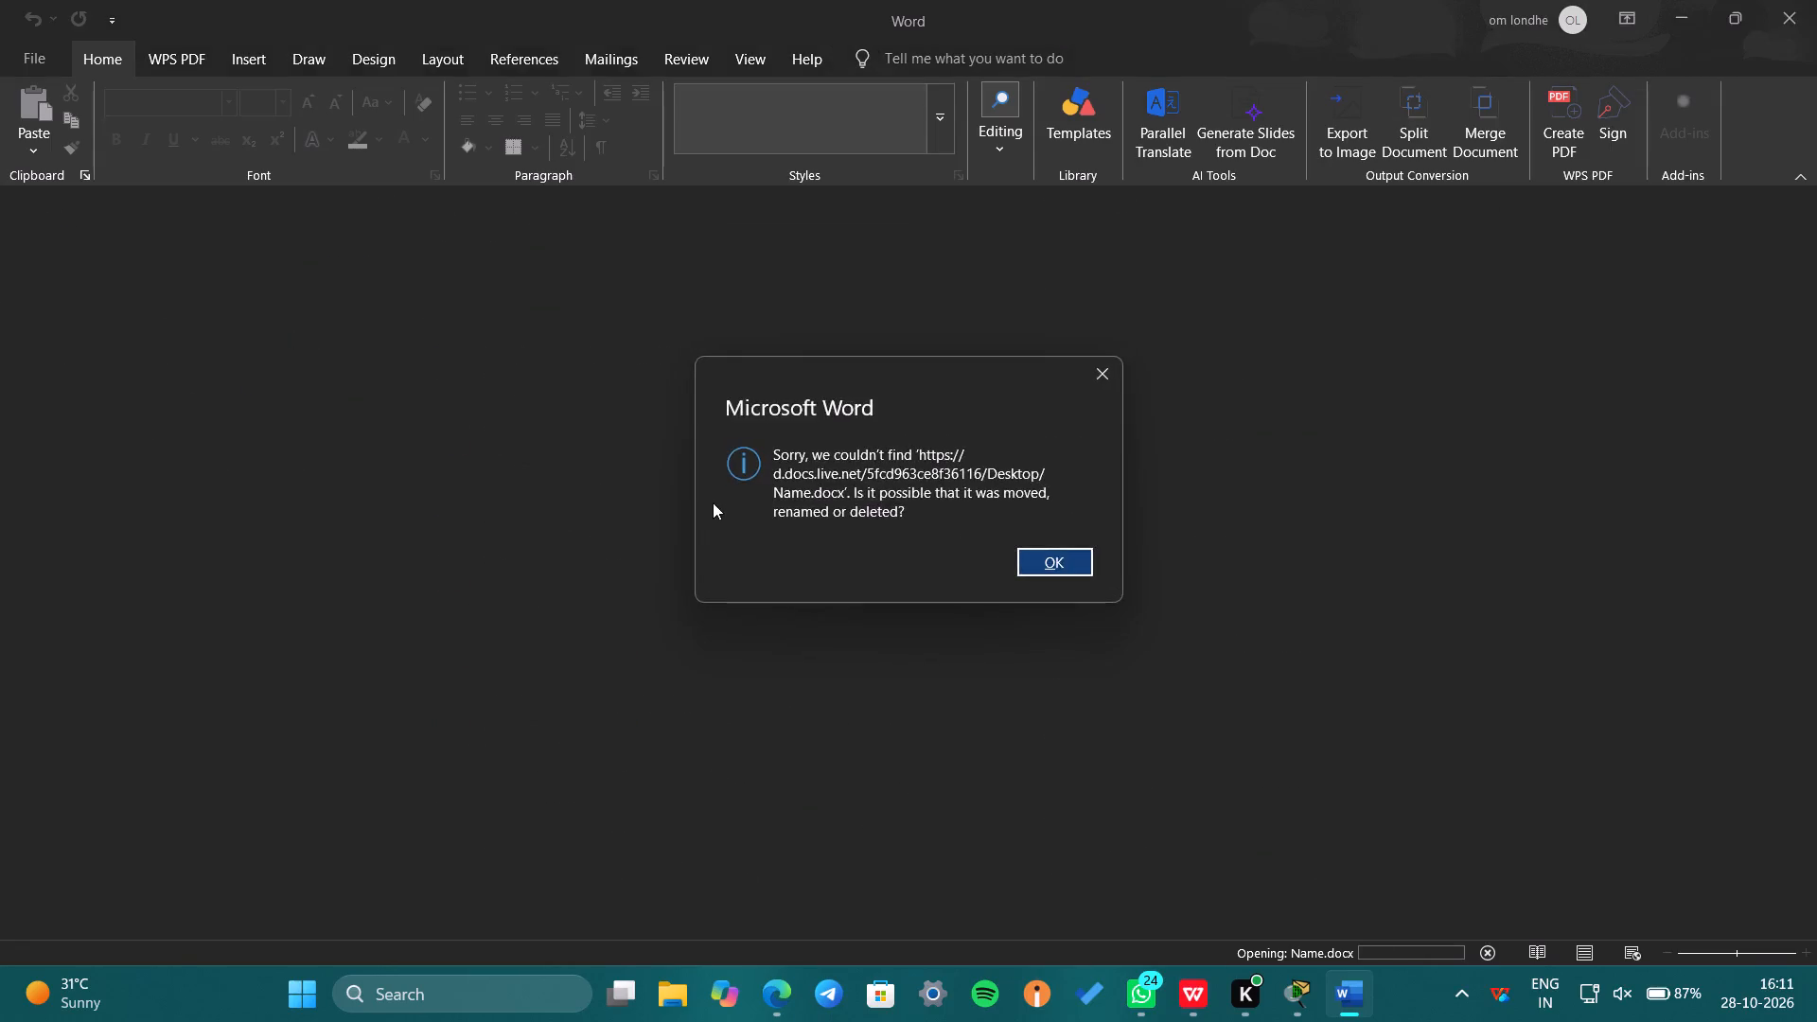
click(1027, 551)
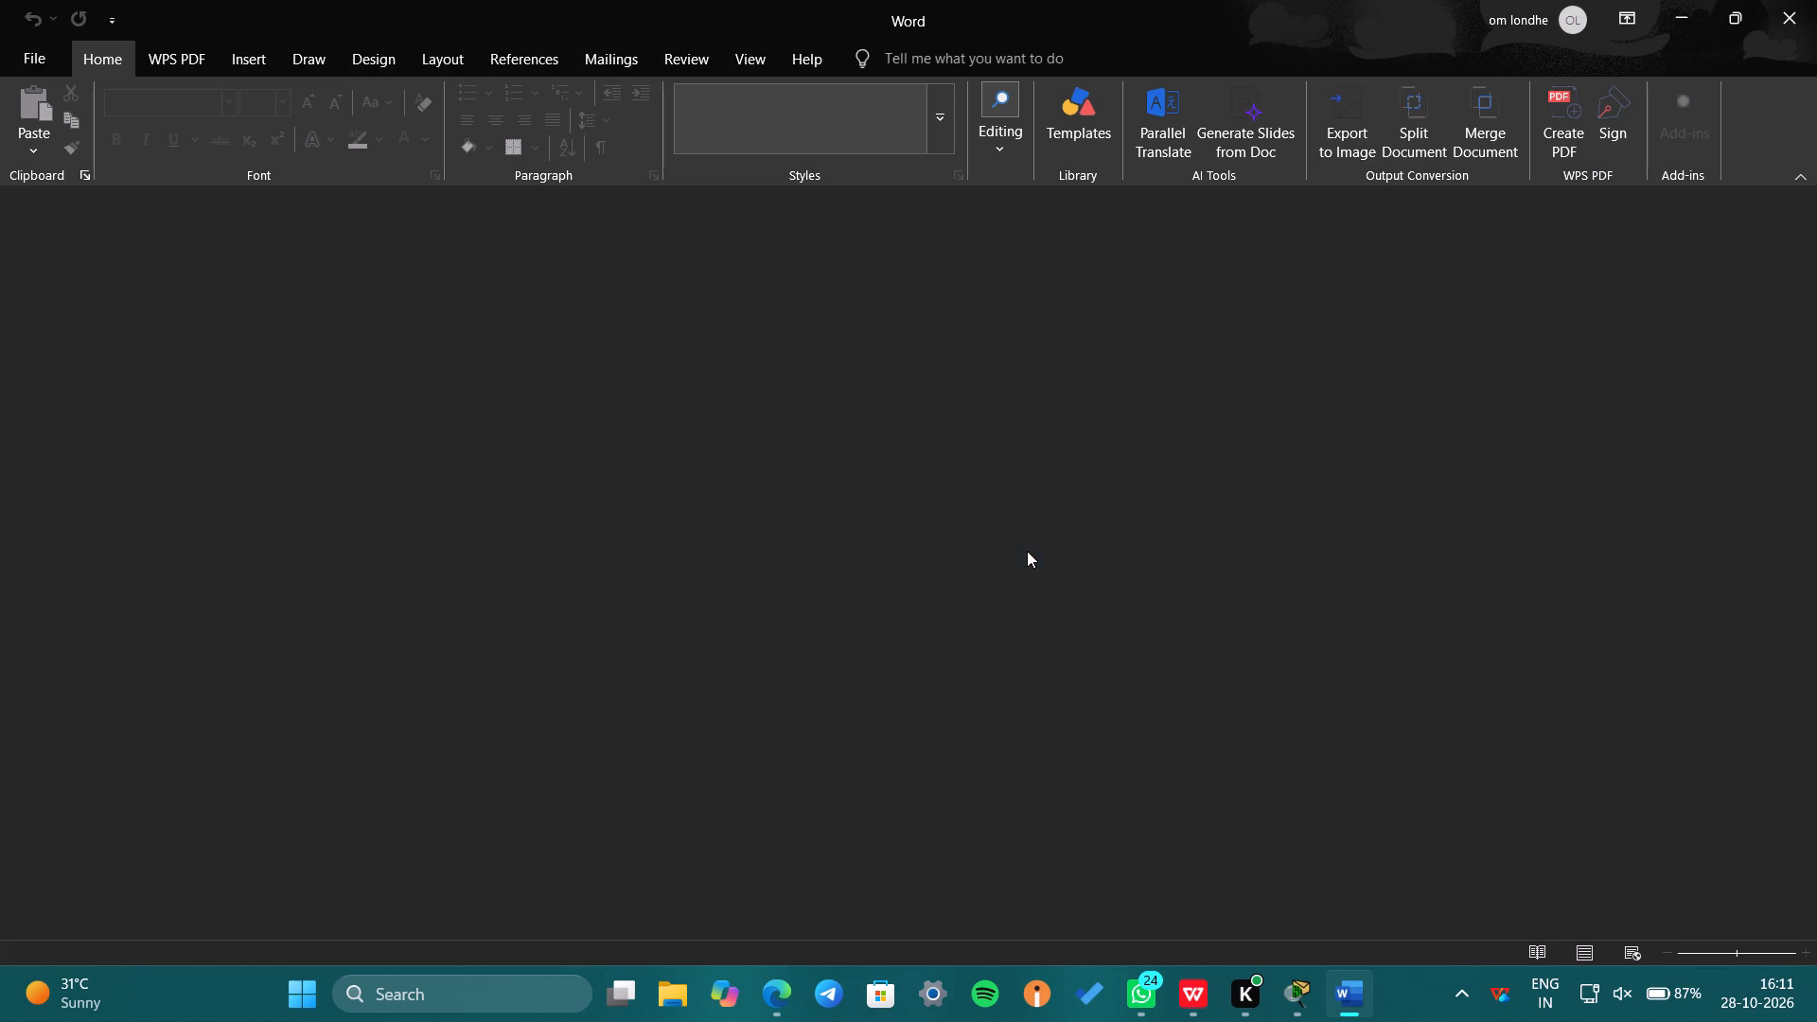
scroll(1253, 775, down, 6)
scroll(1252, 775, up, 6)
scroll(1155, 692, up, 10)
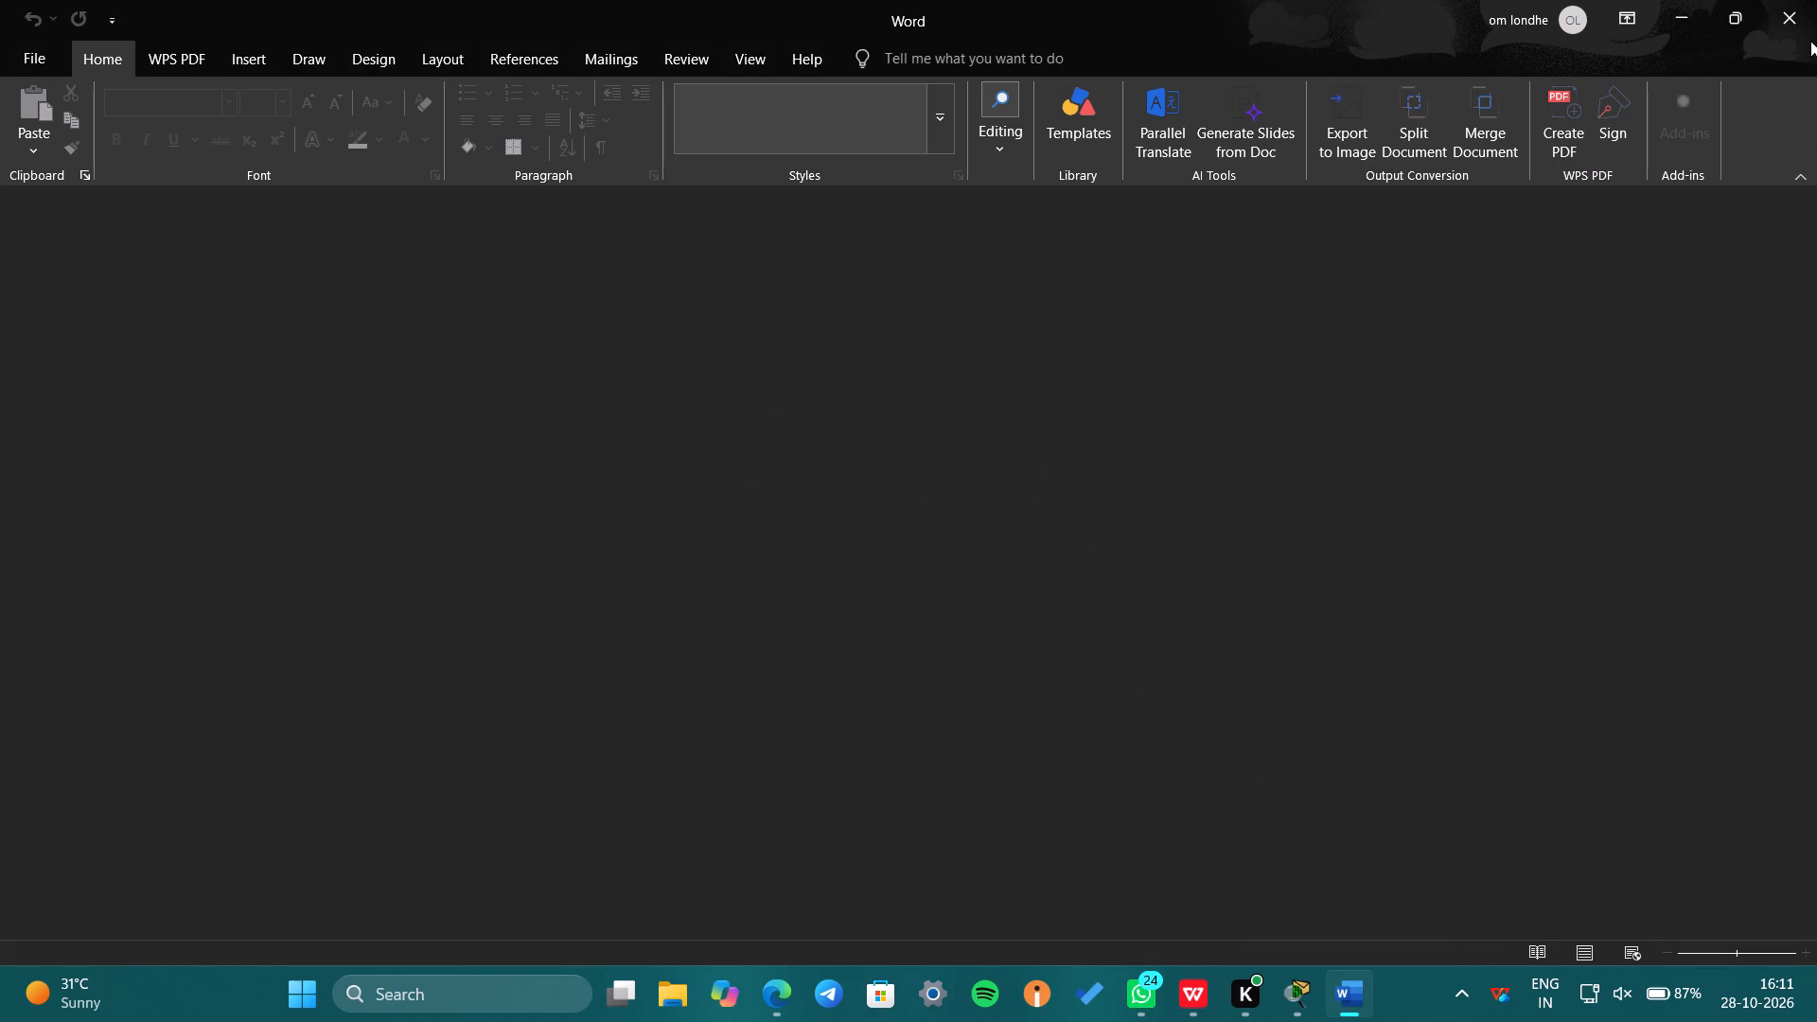
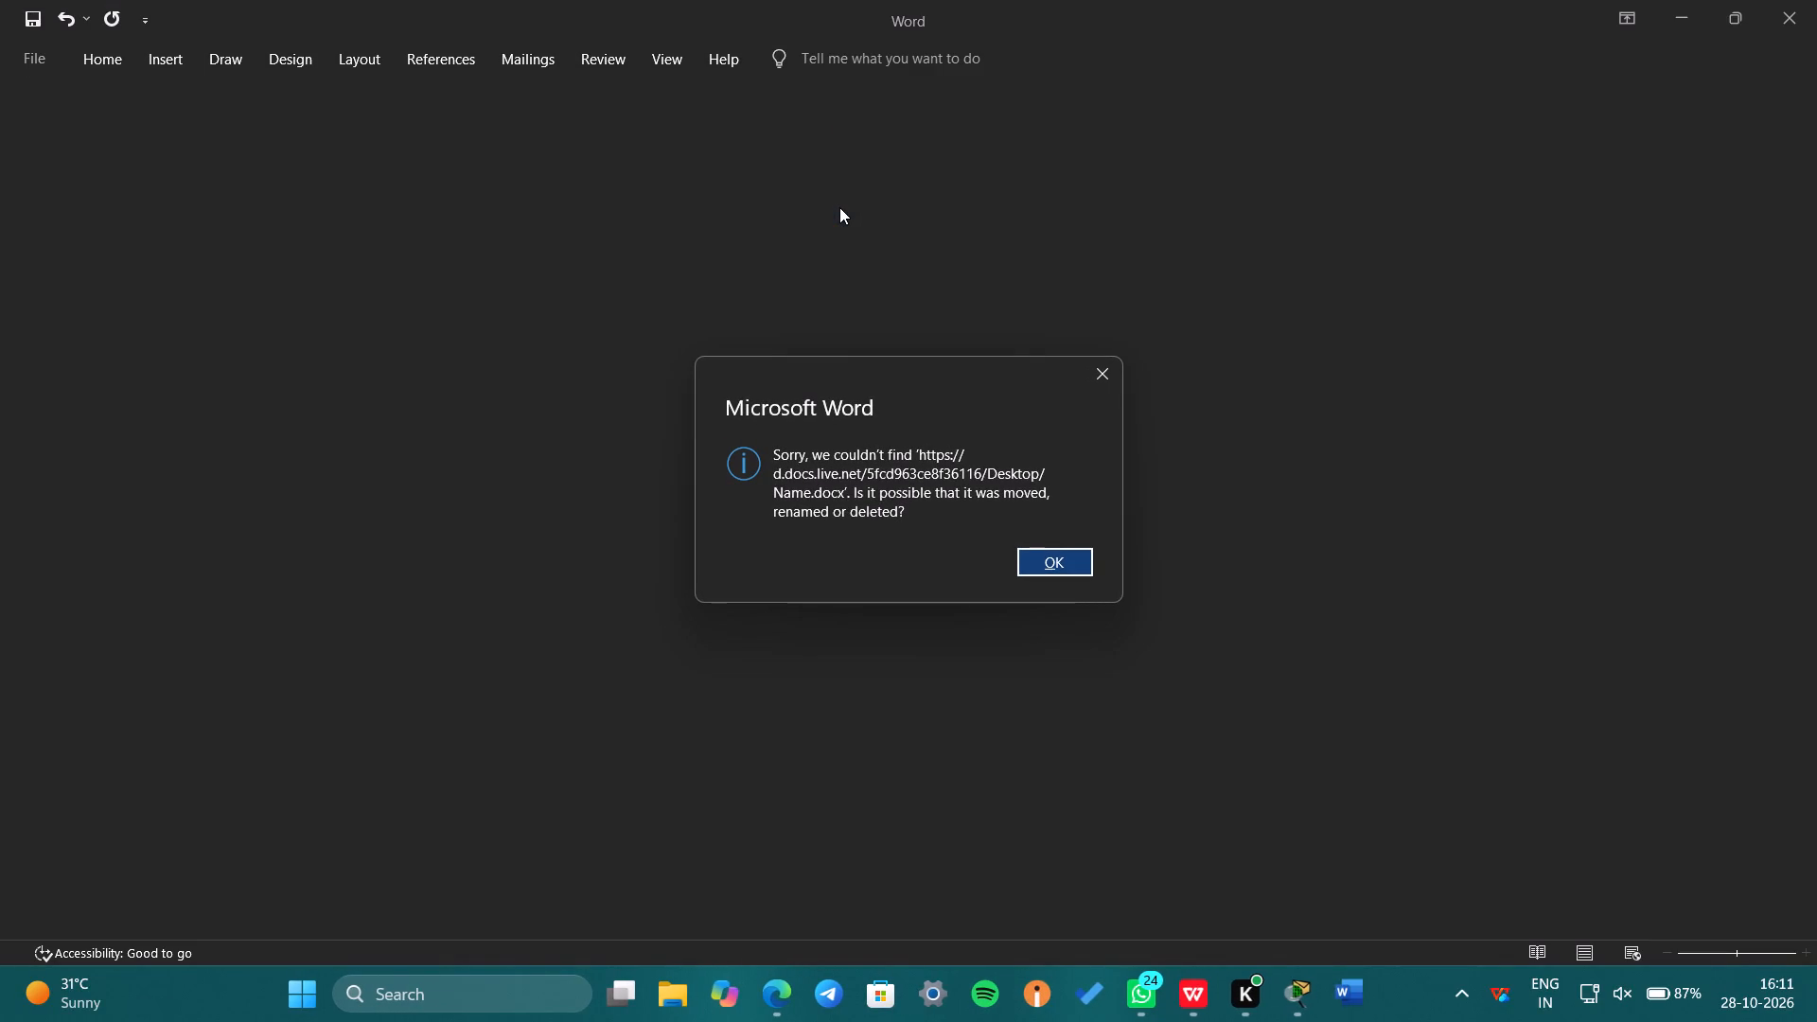
Dismiss the file-not-found message for Name.docx.
click(1061, 561)
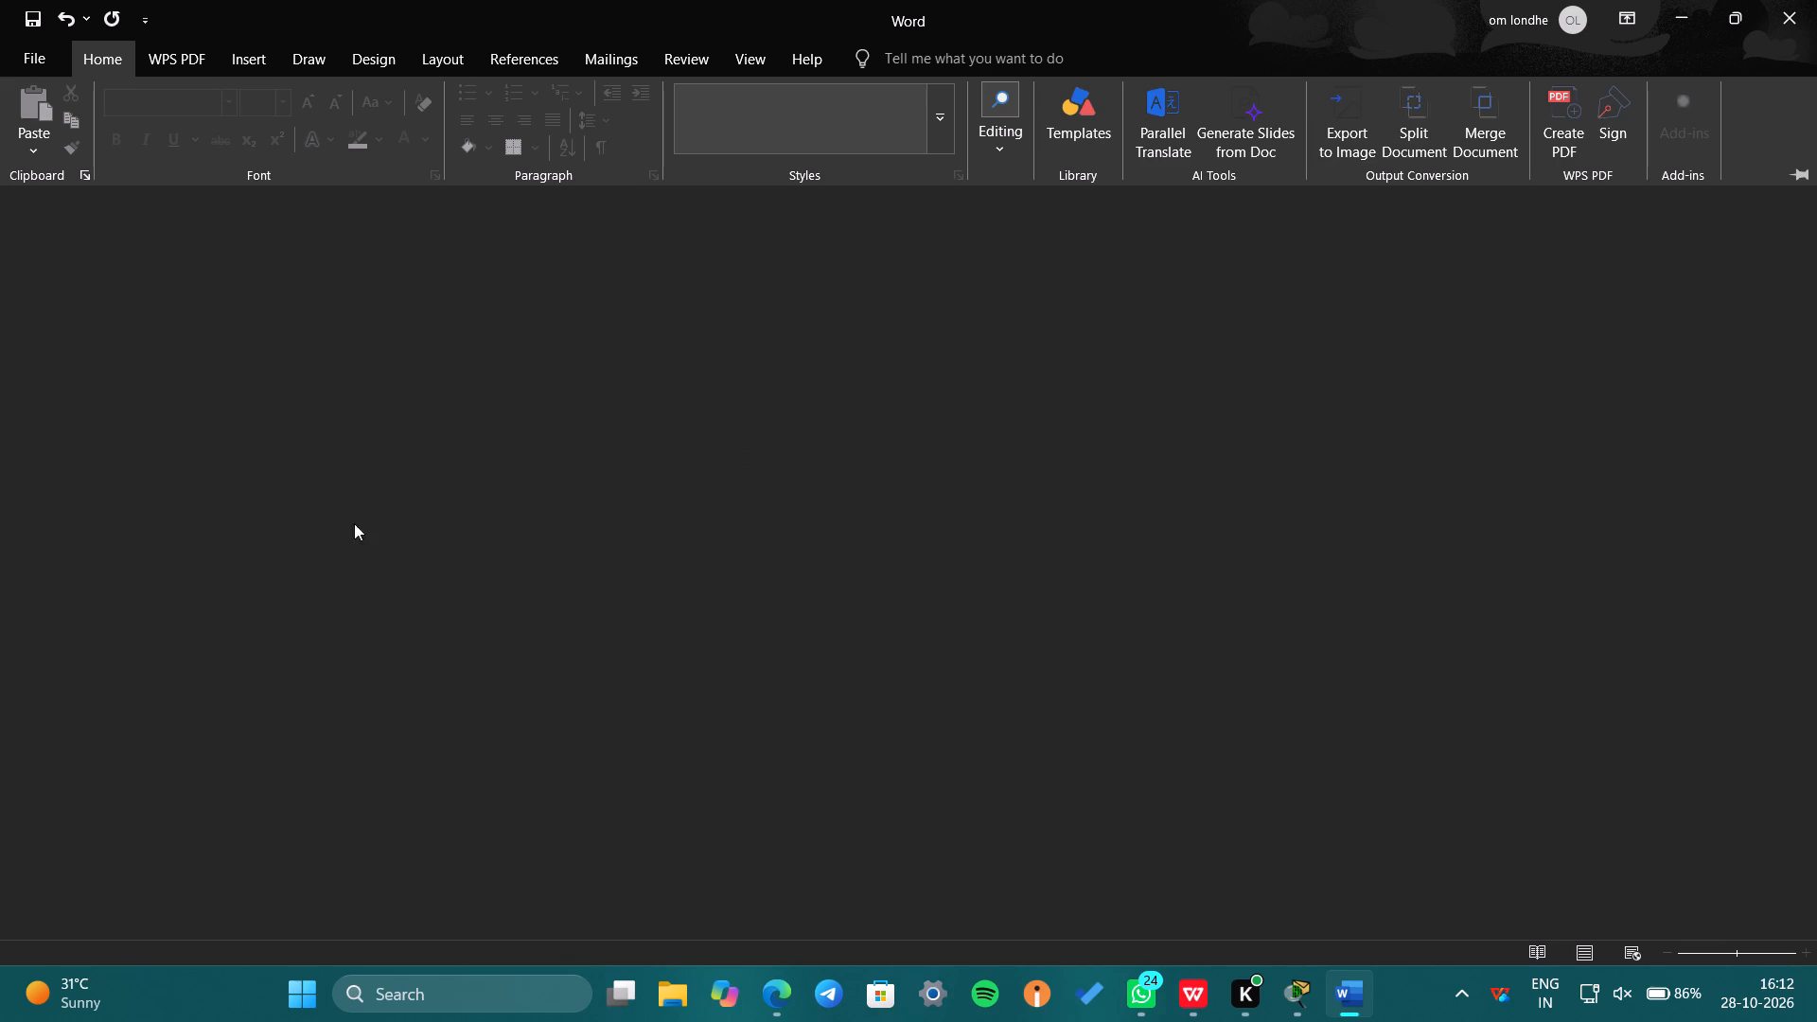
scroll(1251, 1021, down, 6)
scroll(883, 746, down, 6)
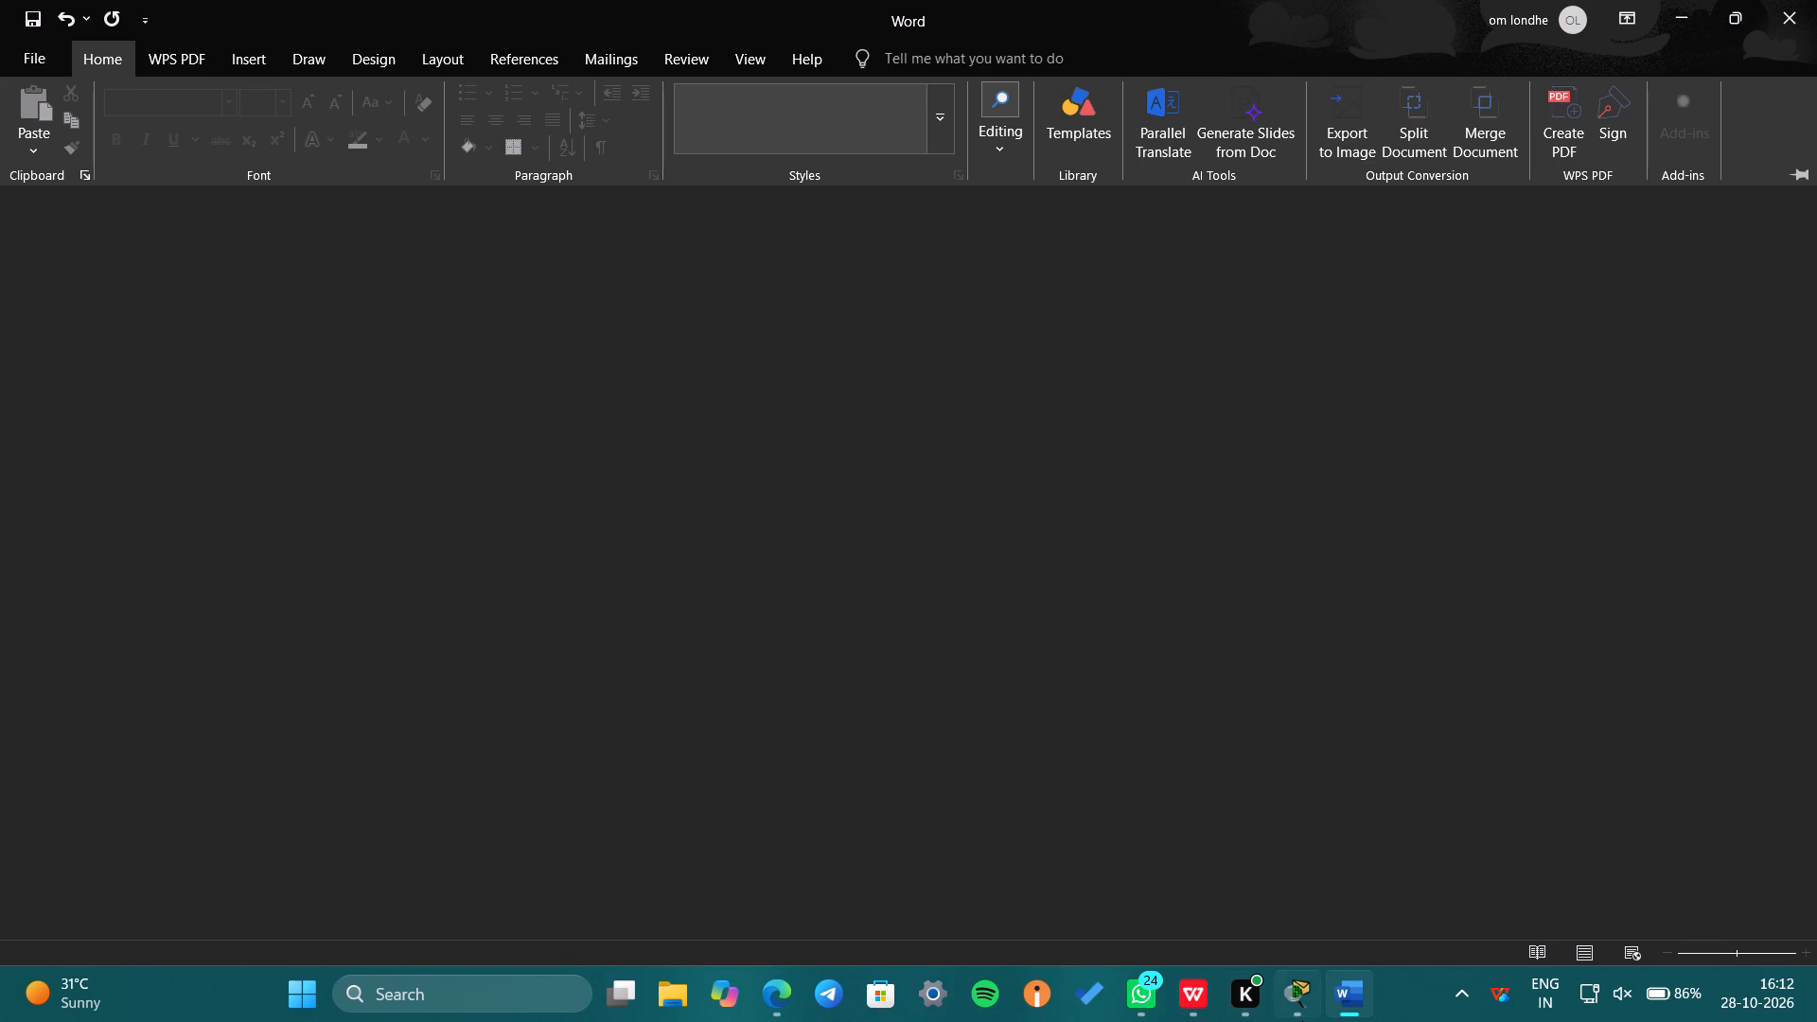
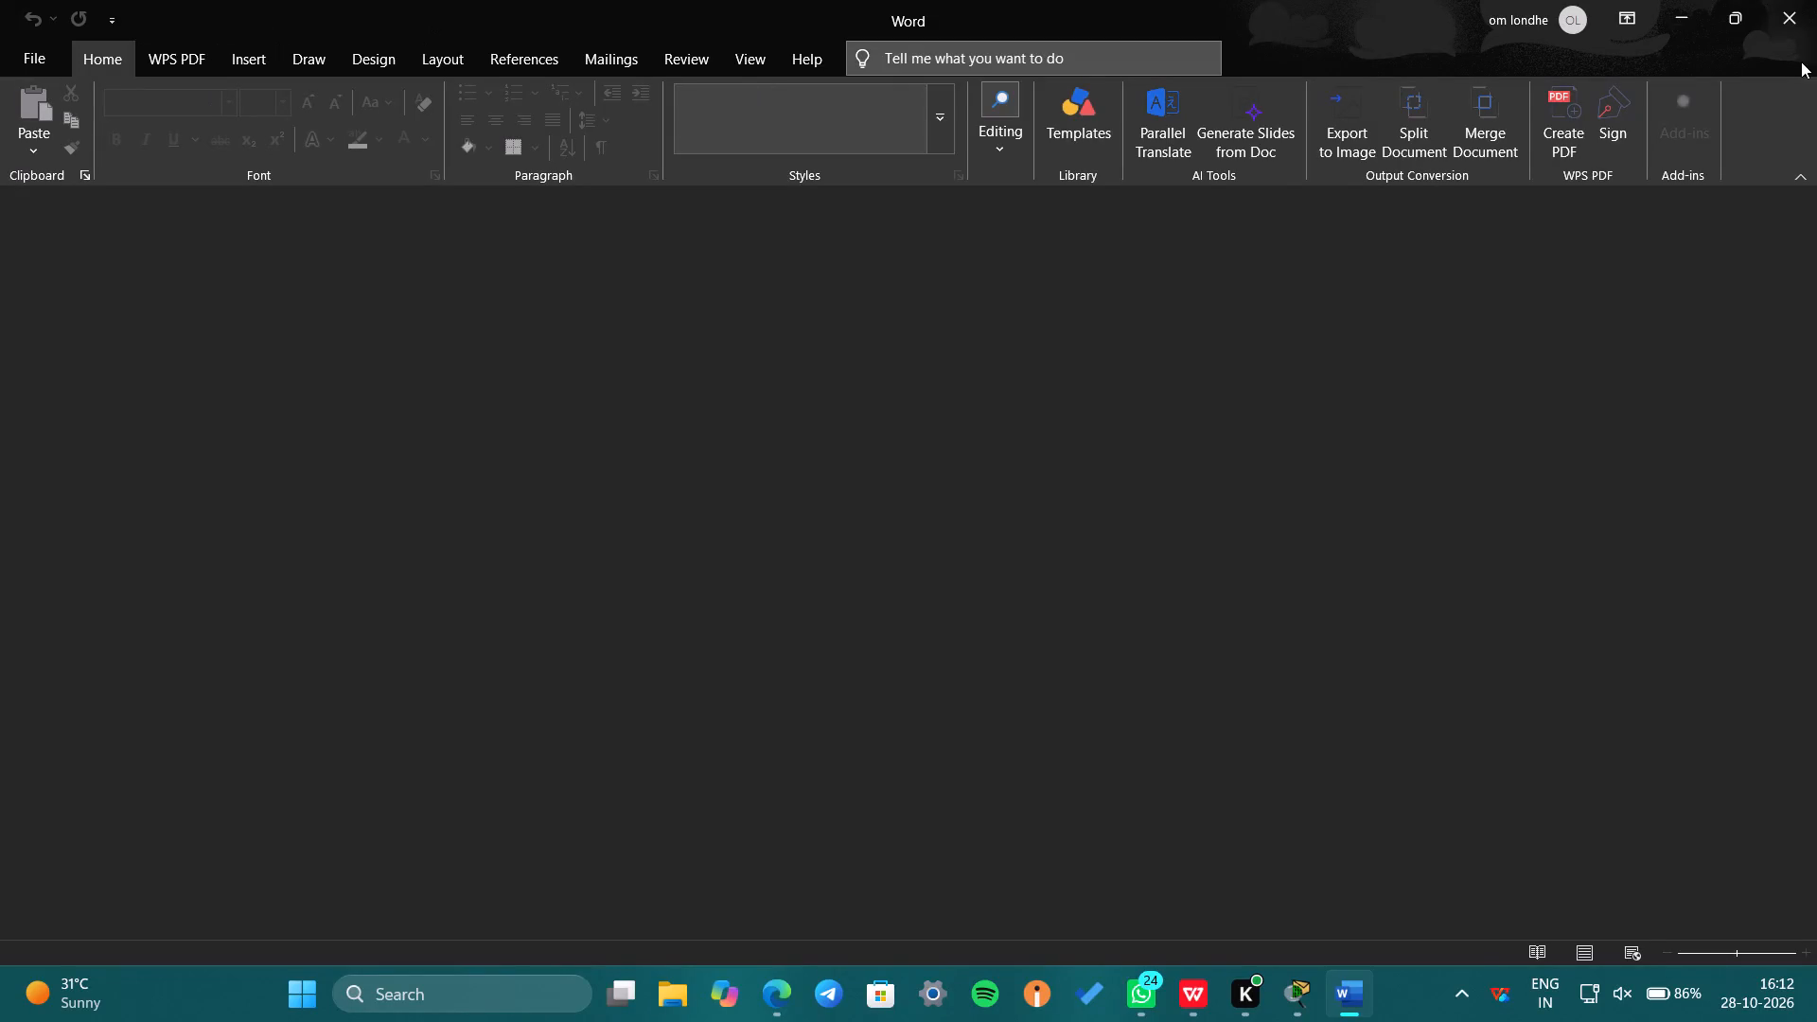
Close the empty Word window and open the desktop document Name in WPS Office.
click(1803, 0)
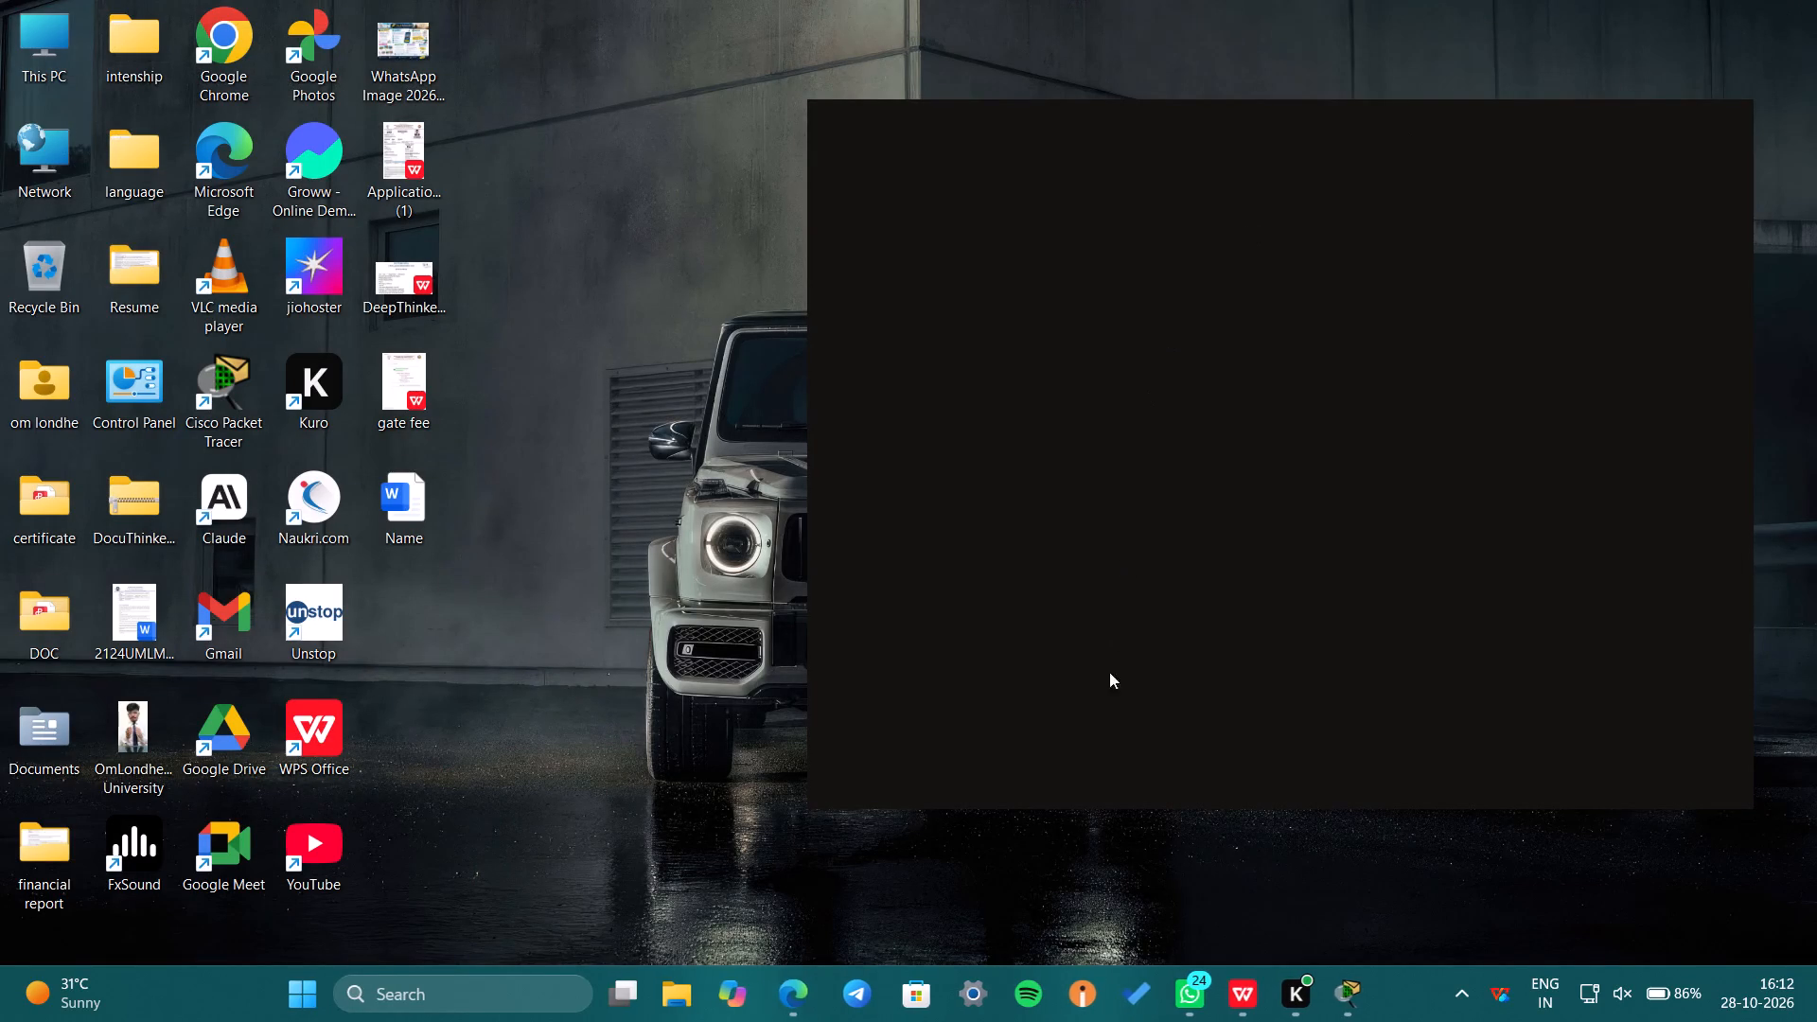
right_click(423, 514)
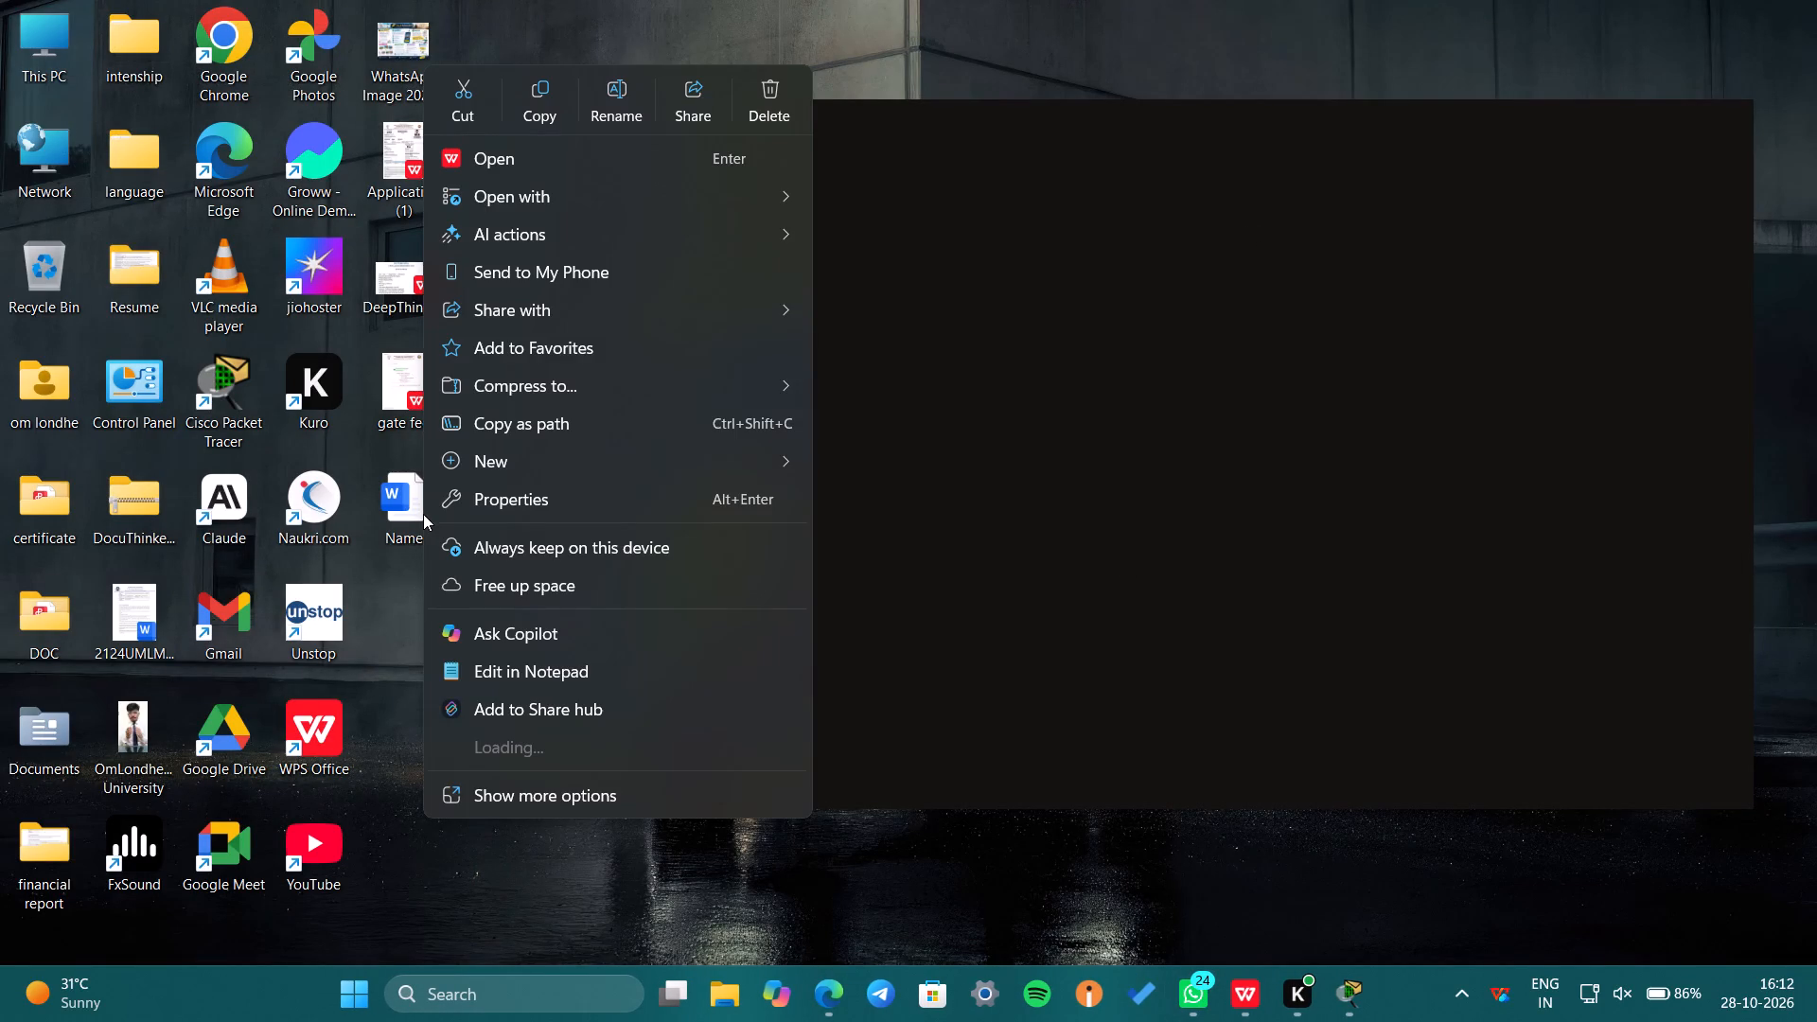
click(602, 150)
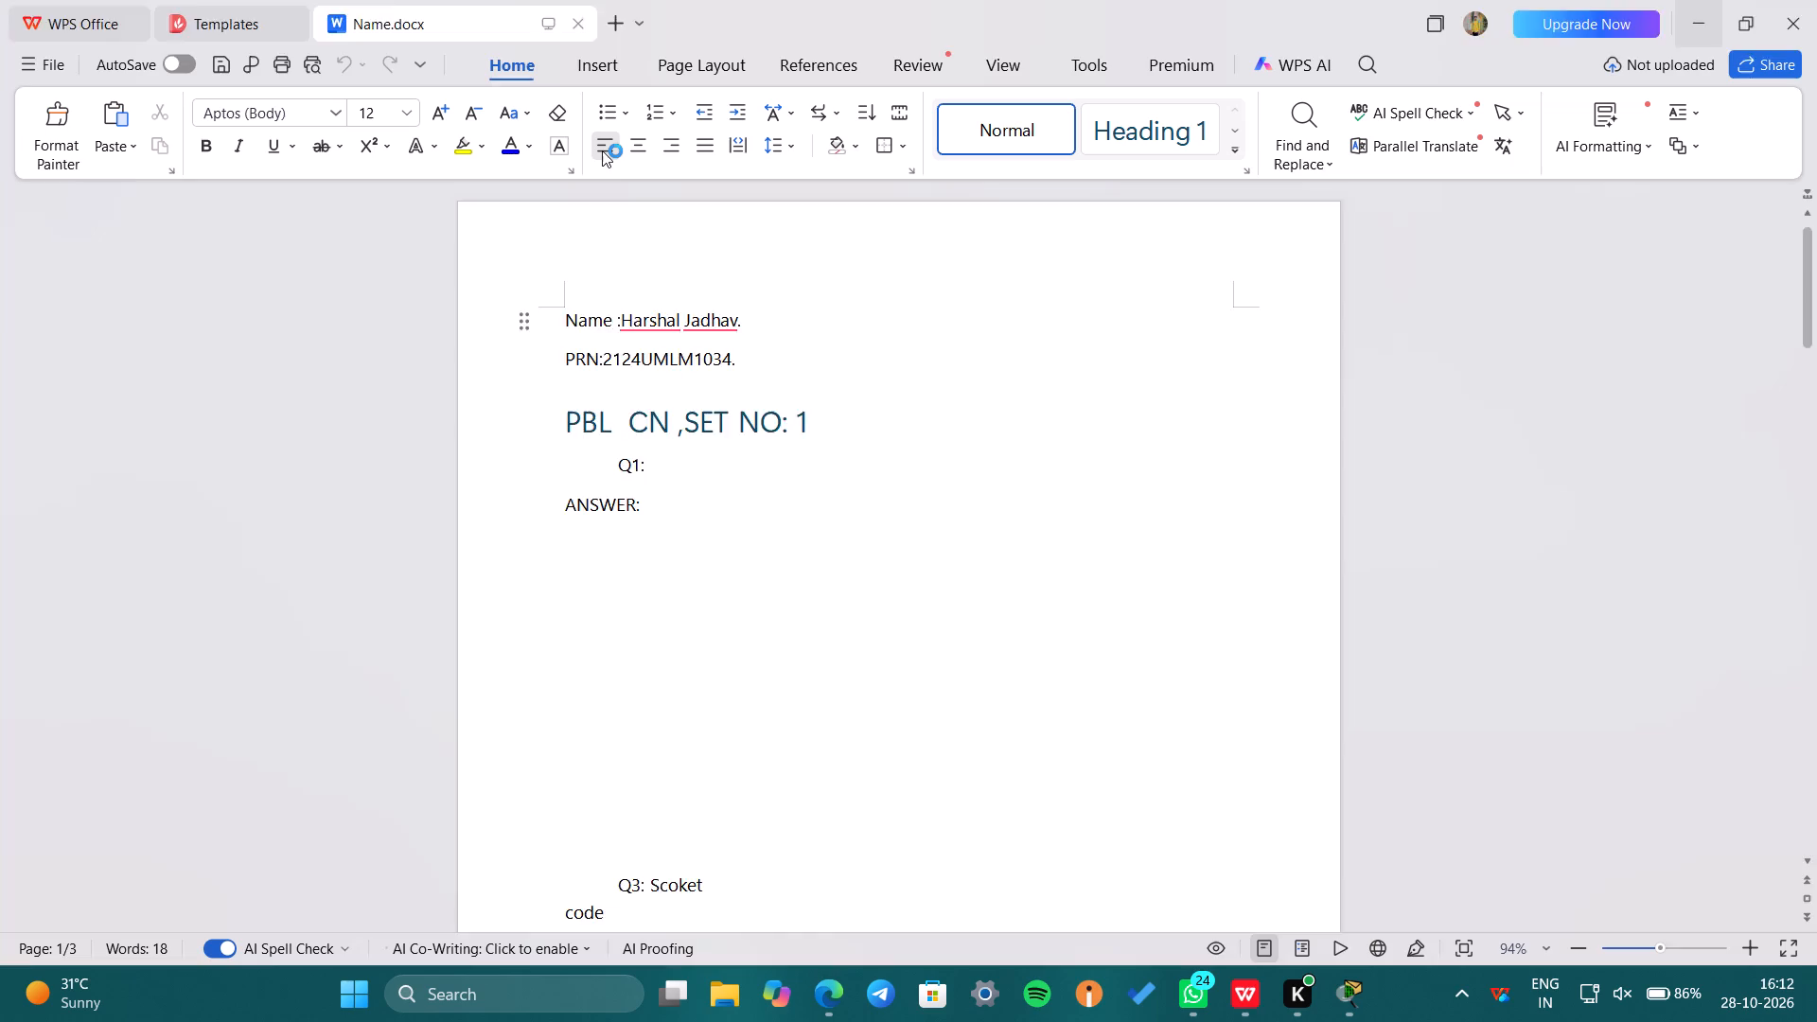
Examine the document's header lines, questions, code screenshots and star topology section.
scroll(830, 634, down, 20)
scroll(830, 634, down, 13)
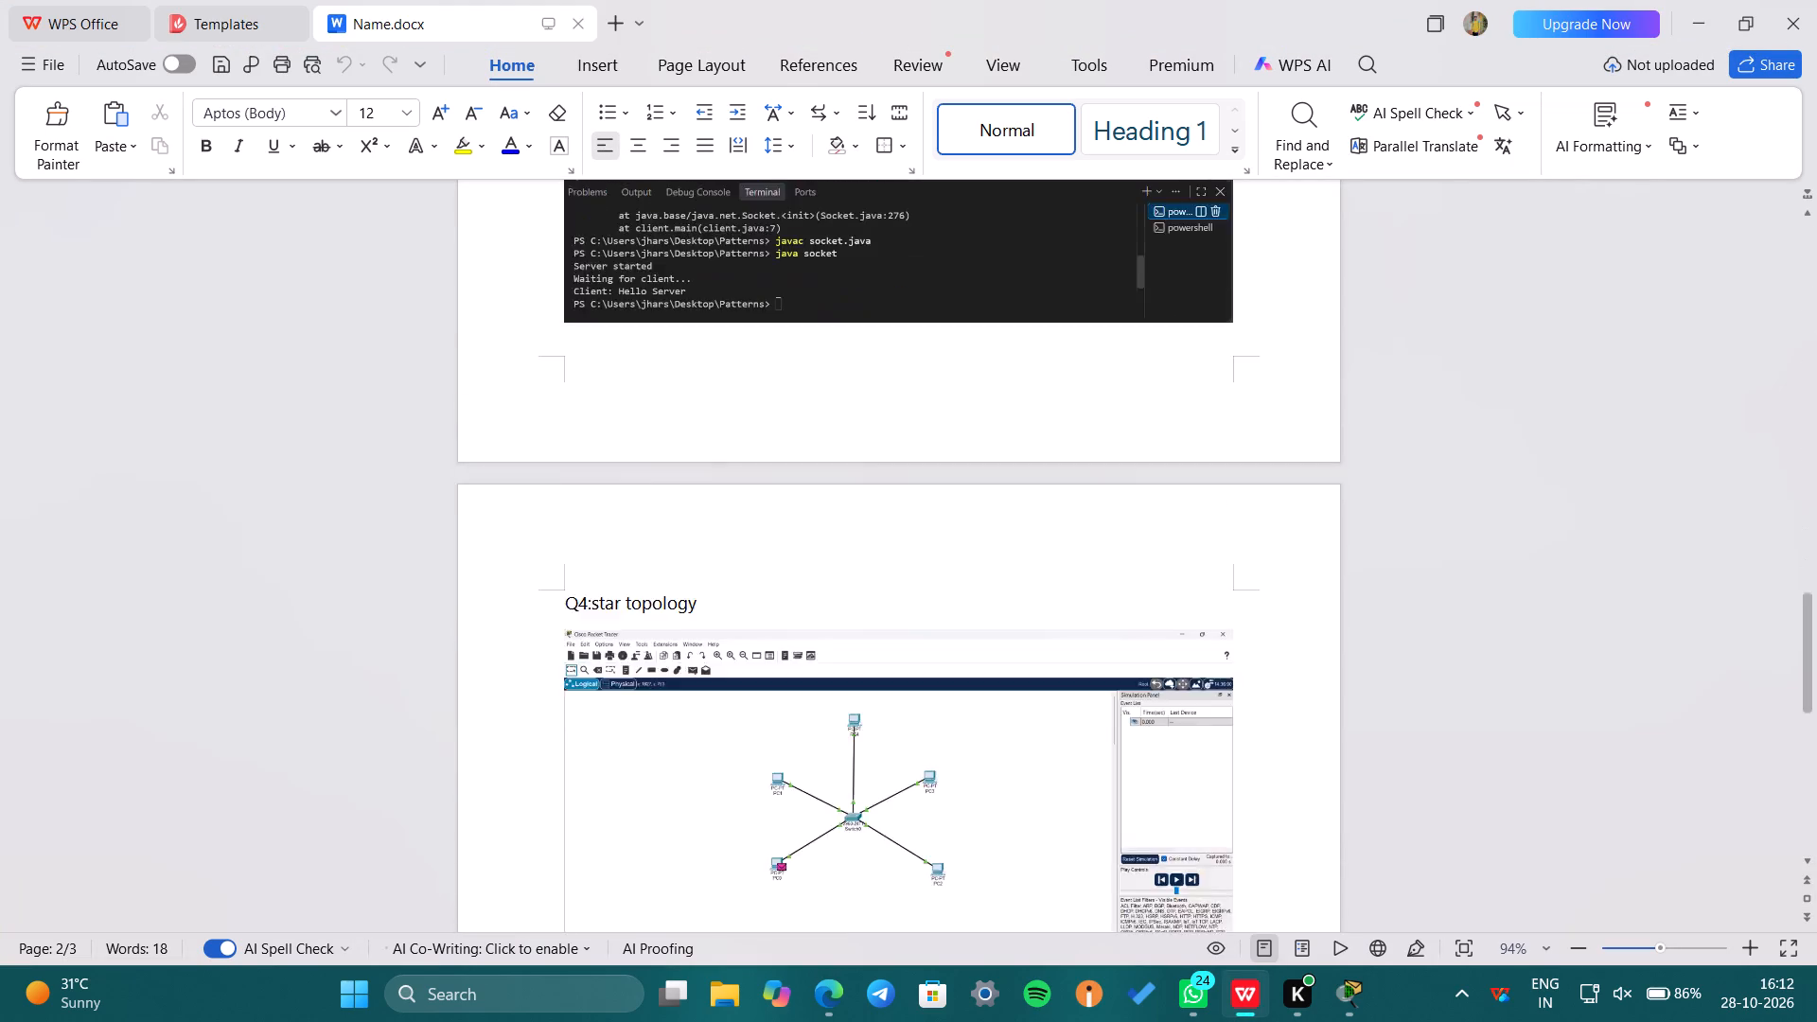
scroll(811, 662, down, 20)
scroll(811, 662, up, 20)
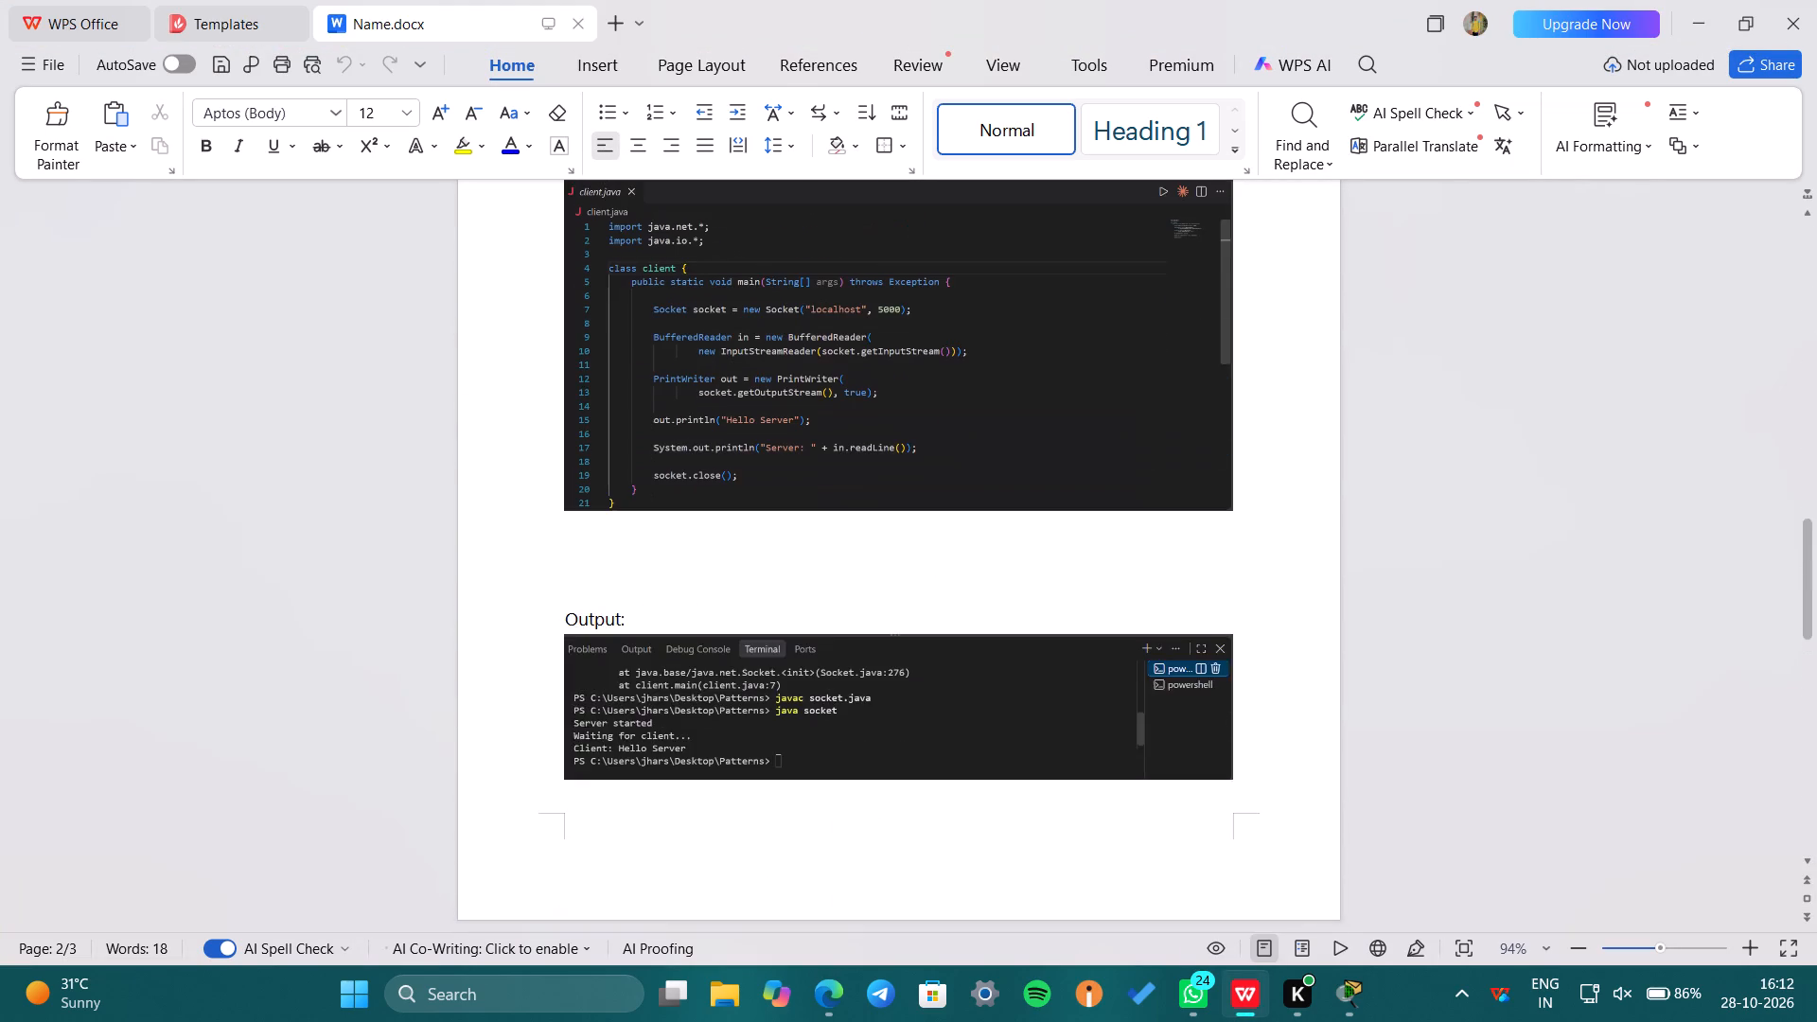
scroll(811, 662, up, 3)
scroll(811, 662, up, 20)
scroll(811, 662, up, 6)
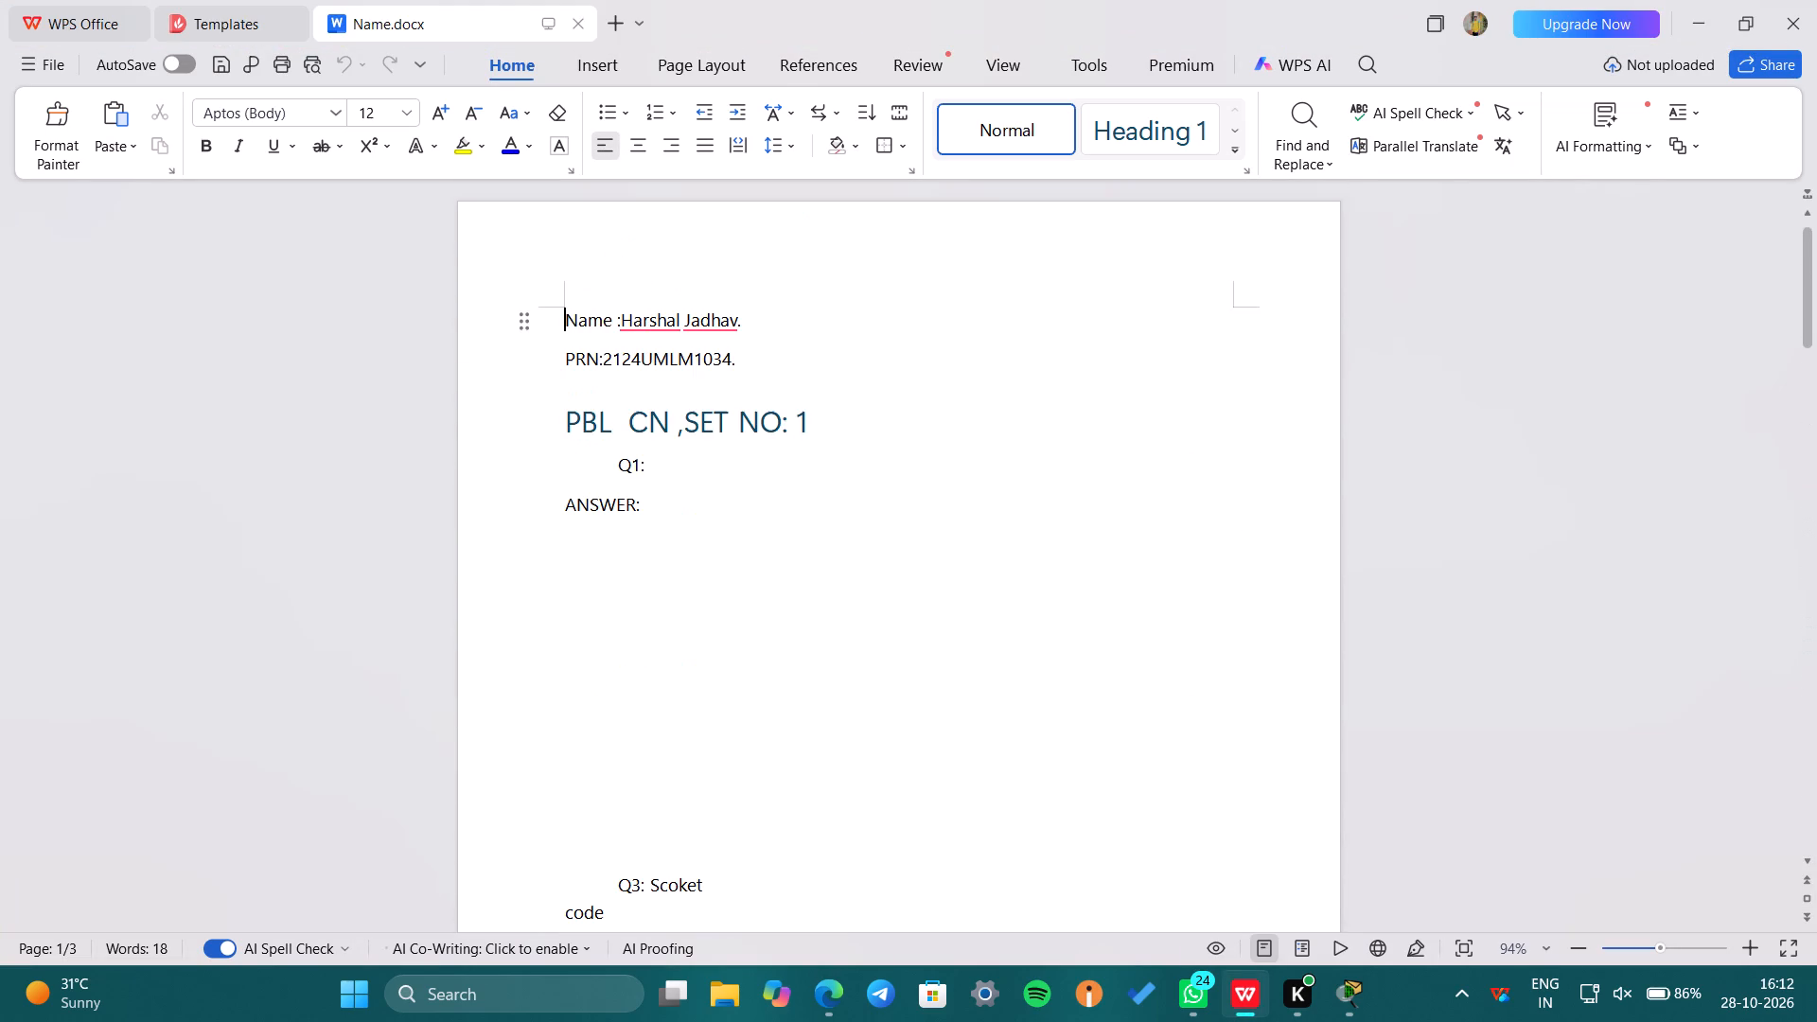
scroll(813, 648, up, 3)
click(660, 374)
click(629, 462)
drag(543, 418, 649, 439)
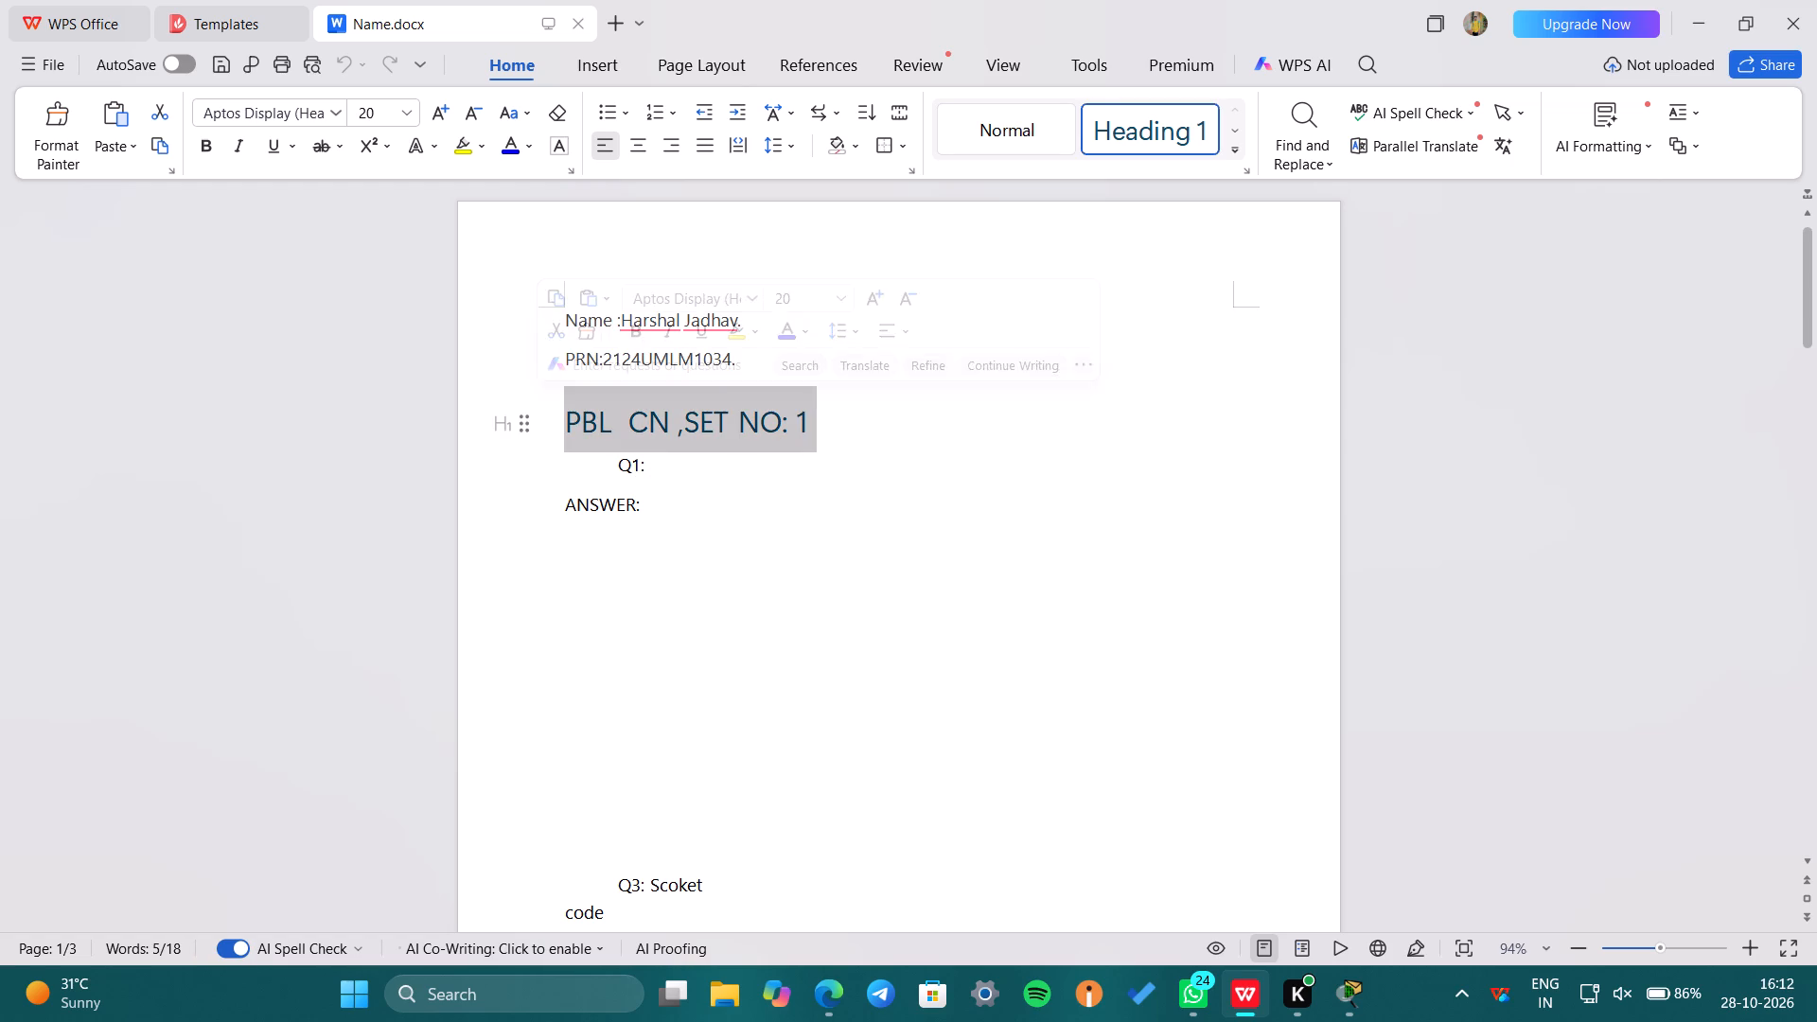
click(876, 617)
drag(591, 461, 673, 592)
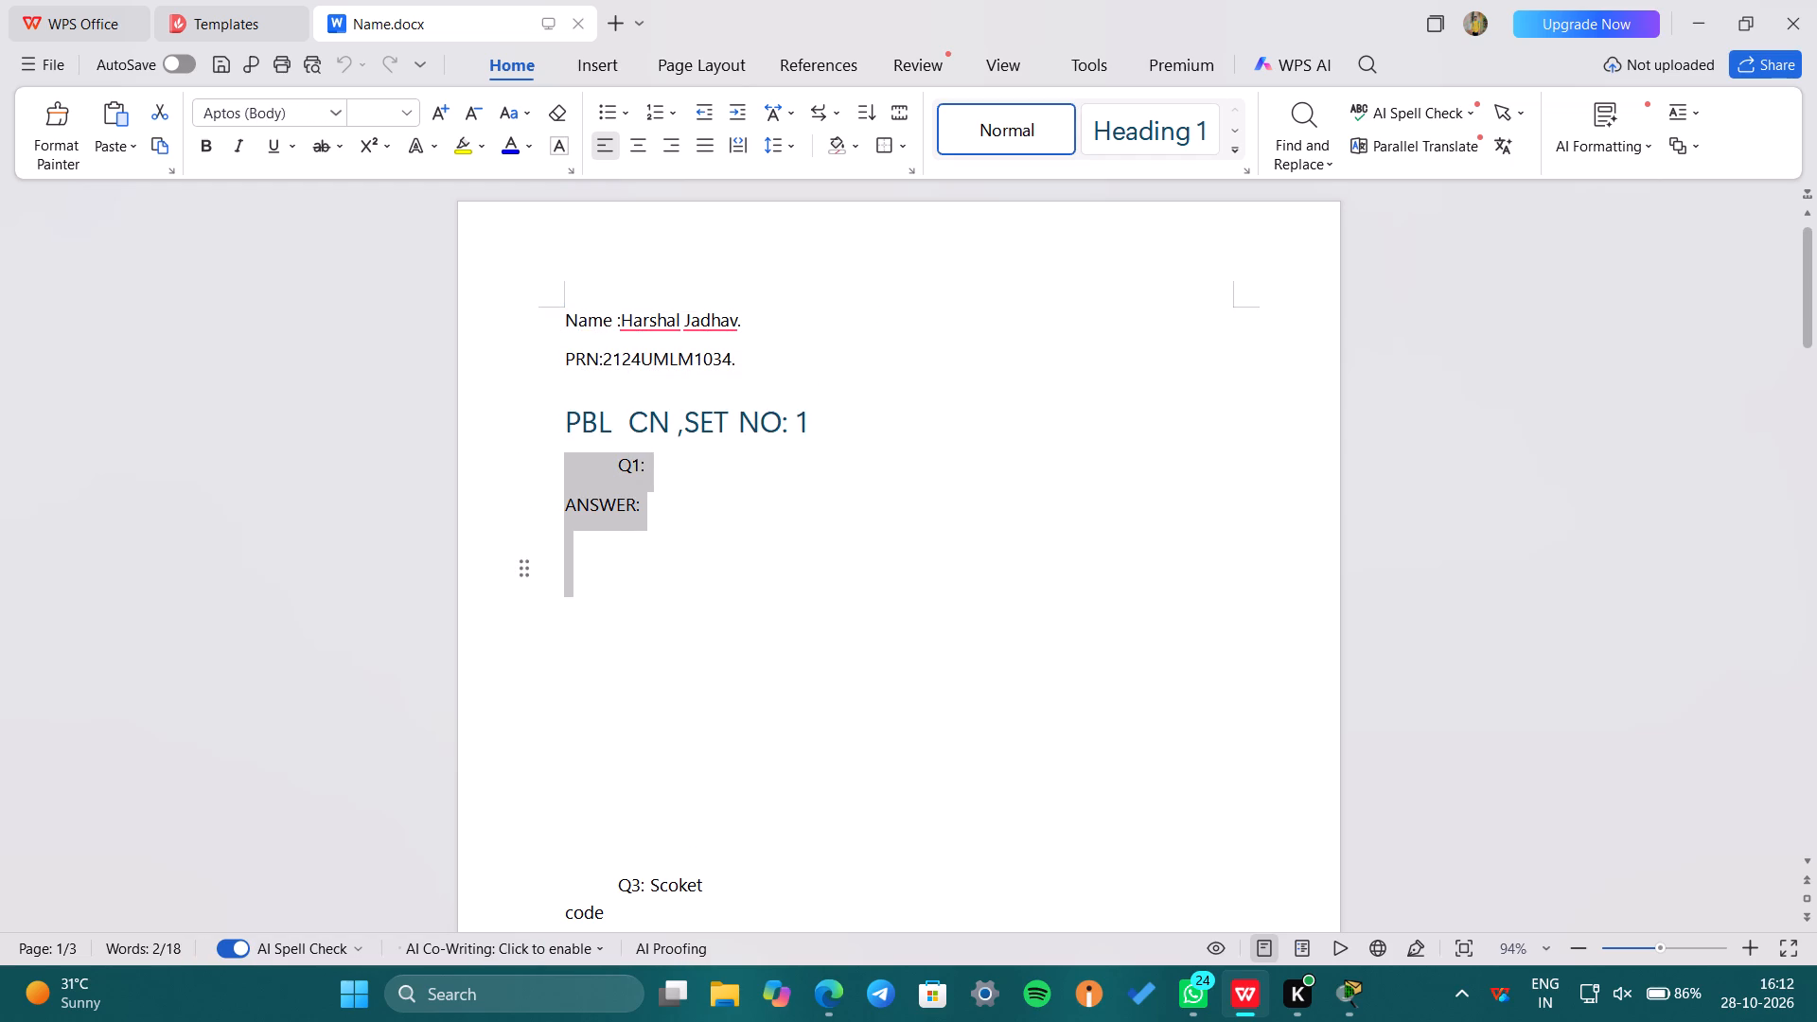
drag(673, 592, 711, 730)
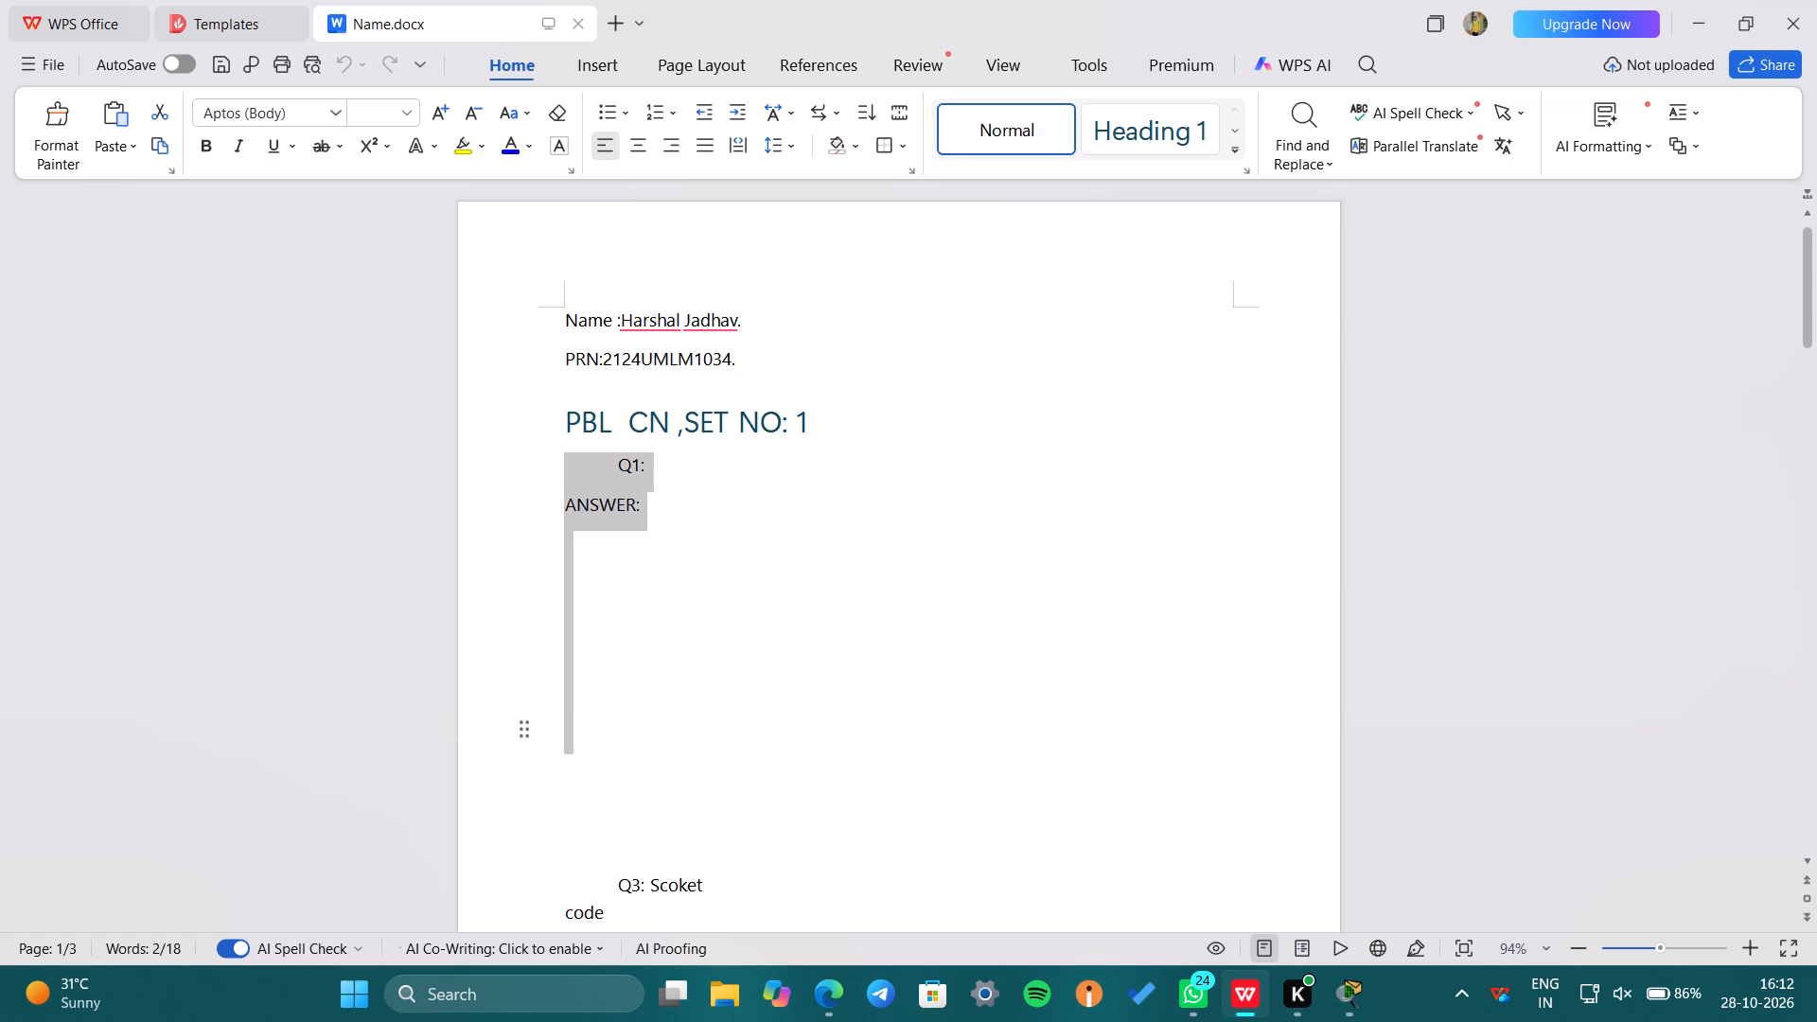
click(751, 677)
Delete the "Q3: Scoket code" text from the first page.
scroll(687, 844, down, 6)
drag(605, 432, 673, 650)
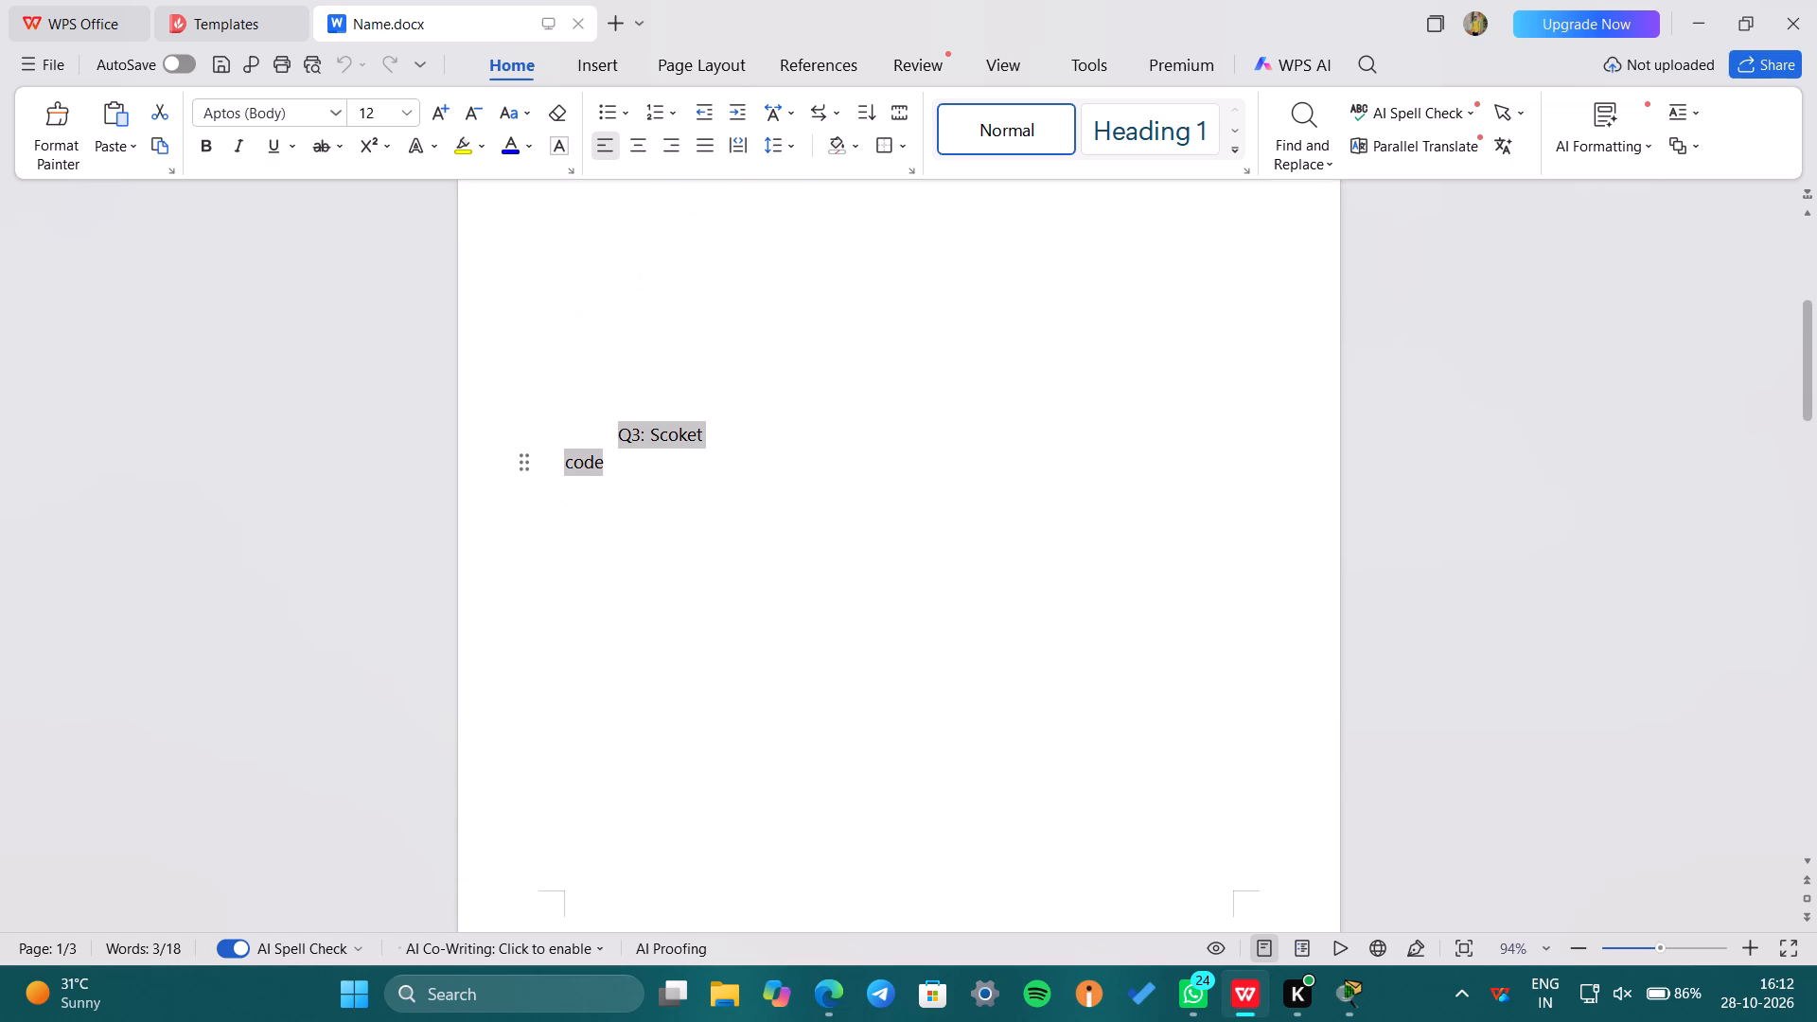
drag(673, 650, 709, 879)
key(BackSpace)
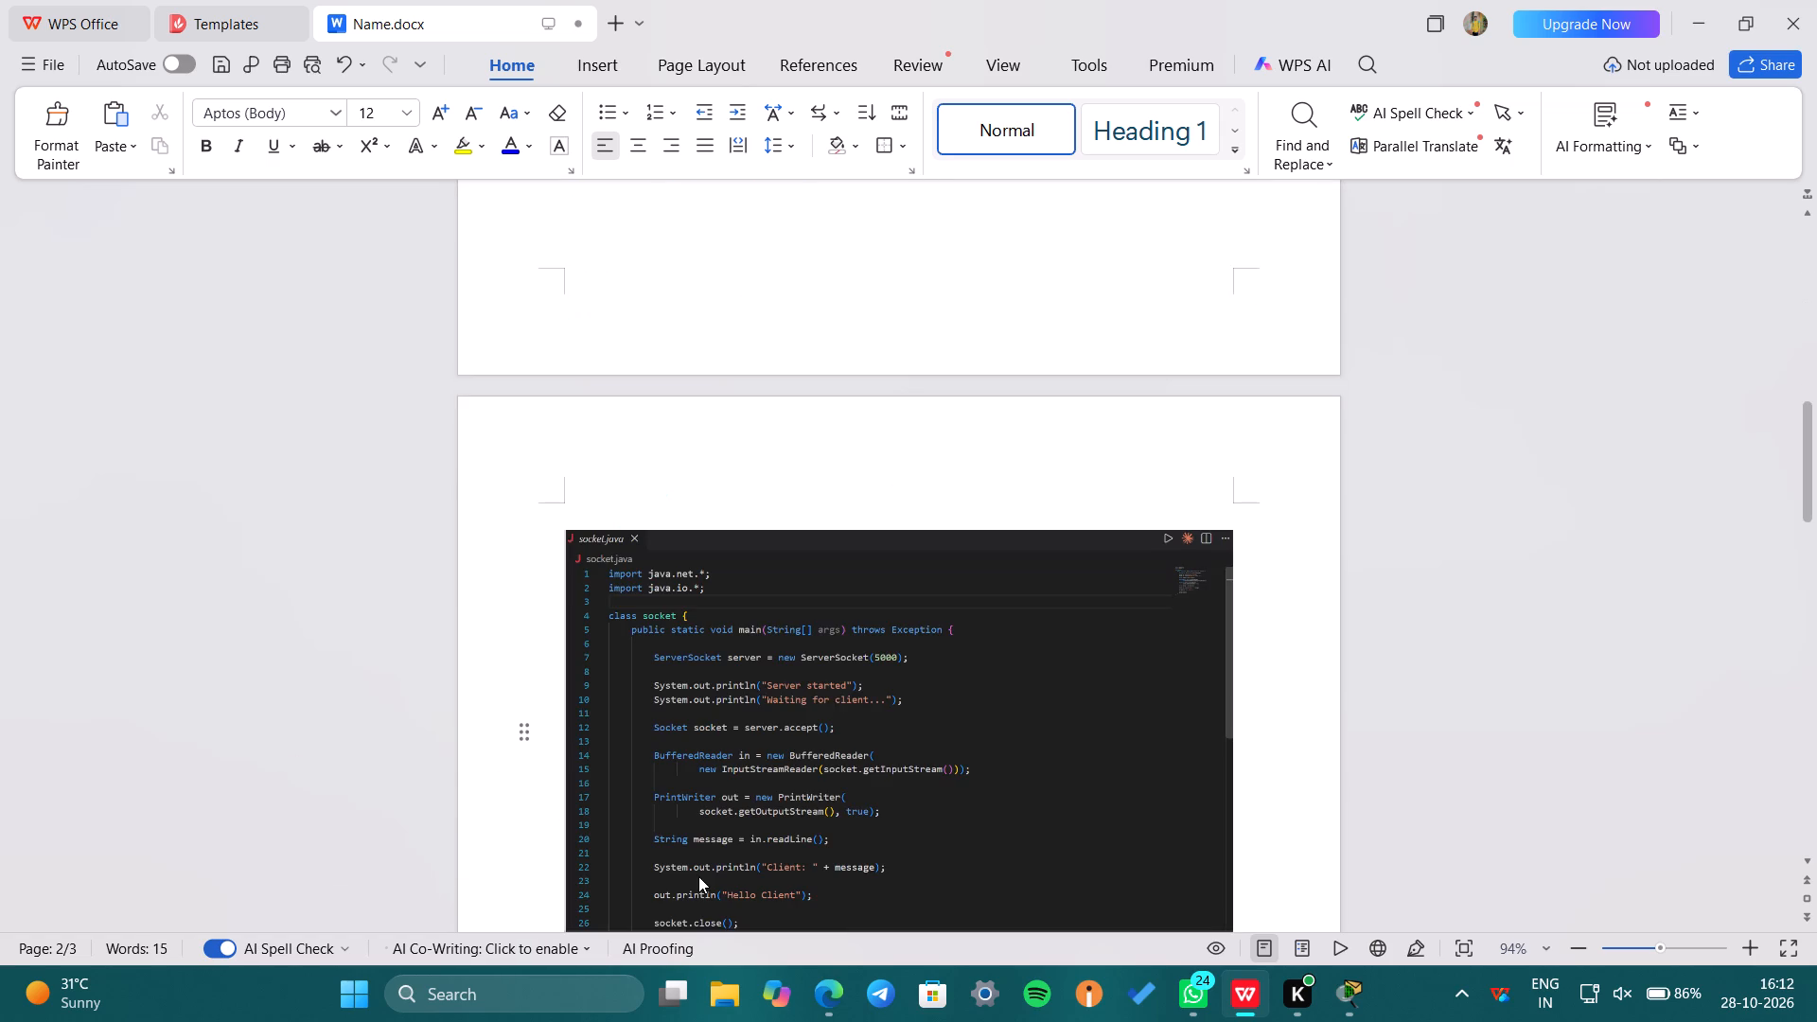
Delete the socket.java code screenshot.
scroll(698, 876, up, 18)
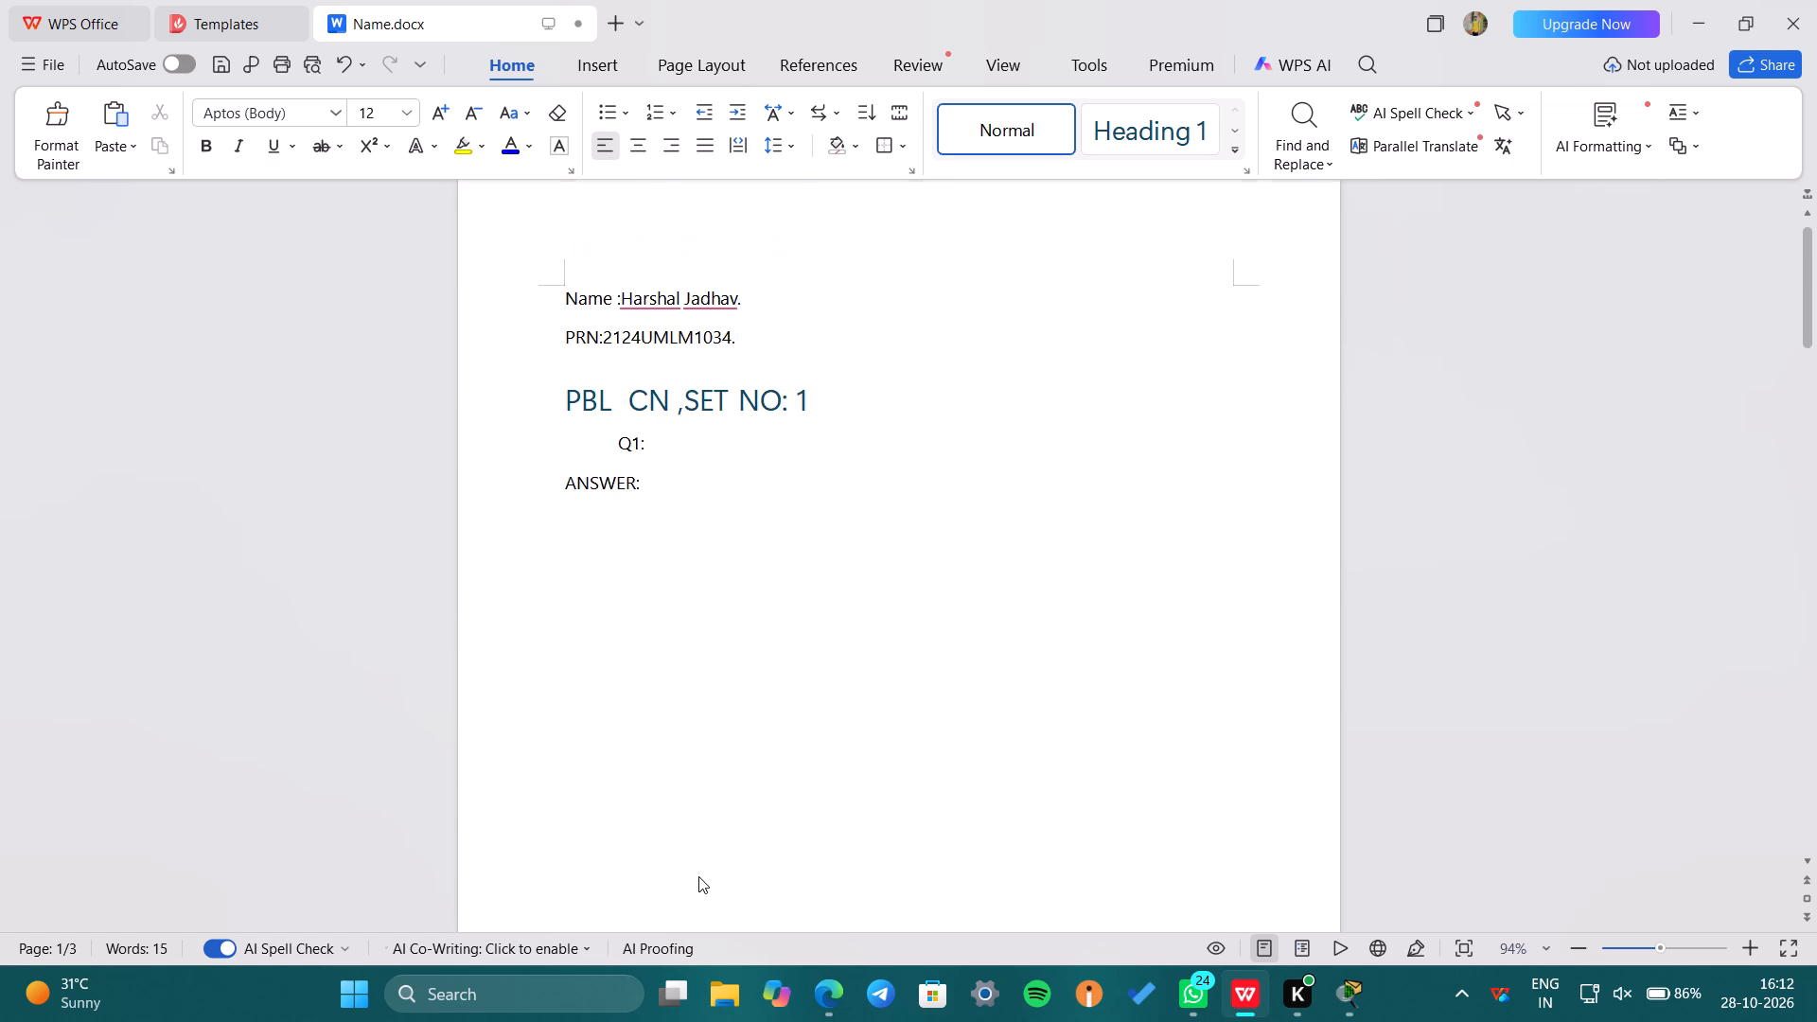
scroll(698, 876, down, 18)
click(808, 741)
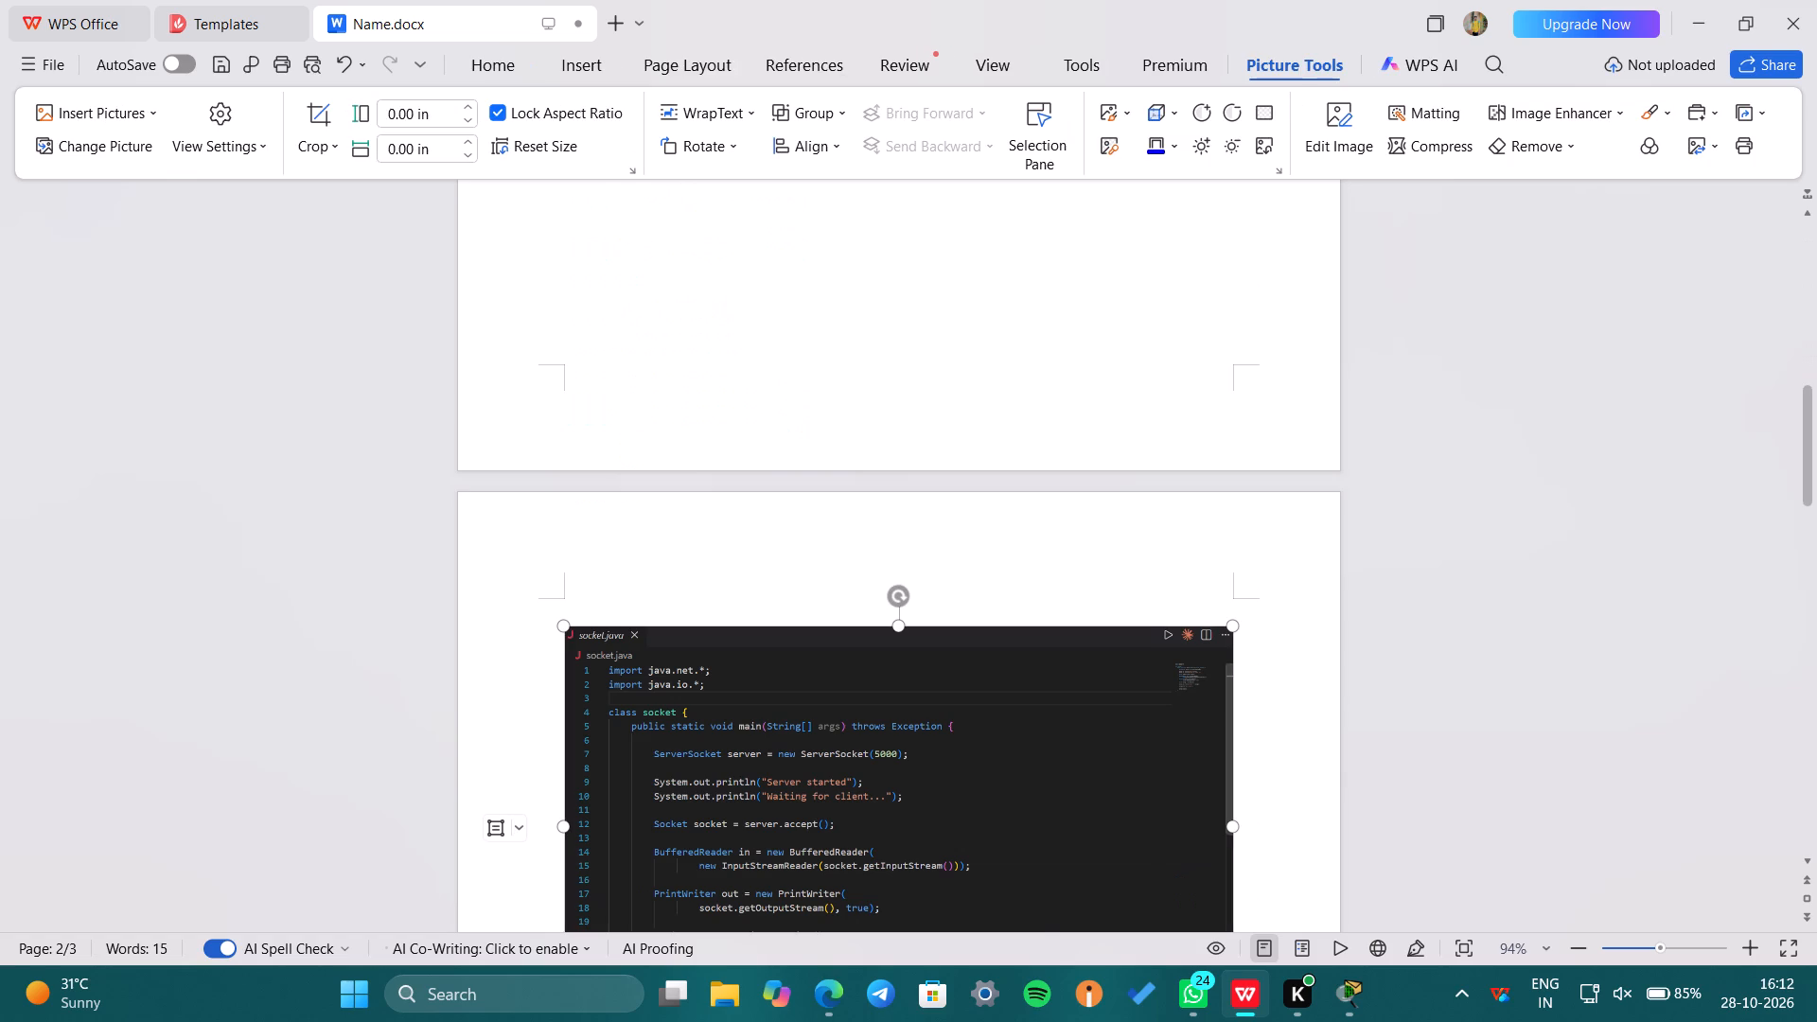
key(BackSpace)
Delete the terminal output screenshot together with its "Output:" label and the adjacent blank lines.
click(822, 598)
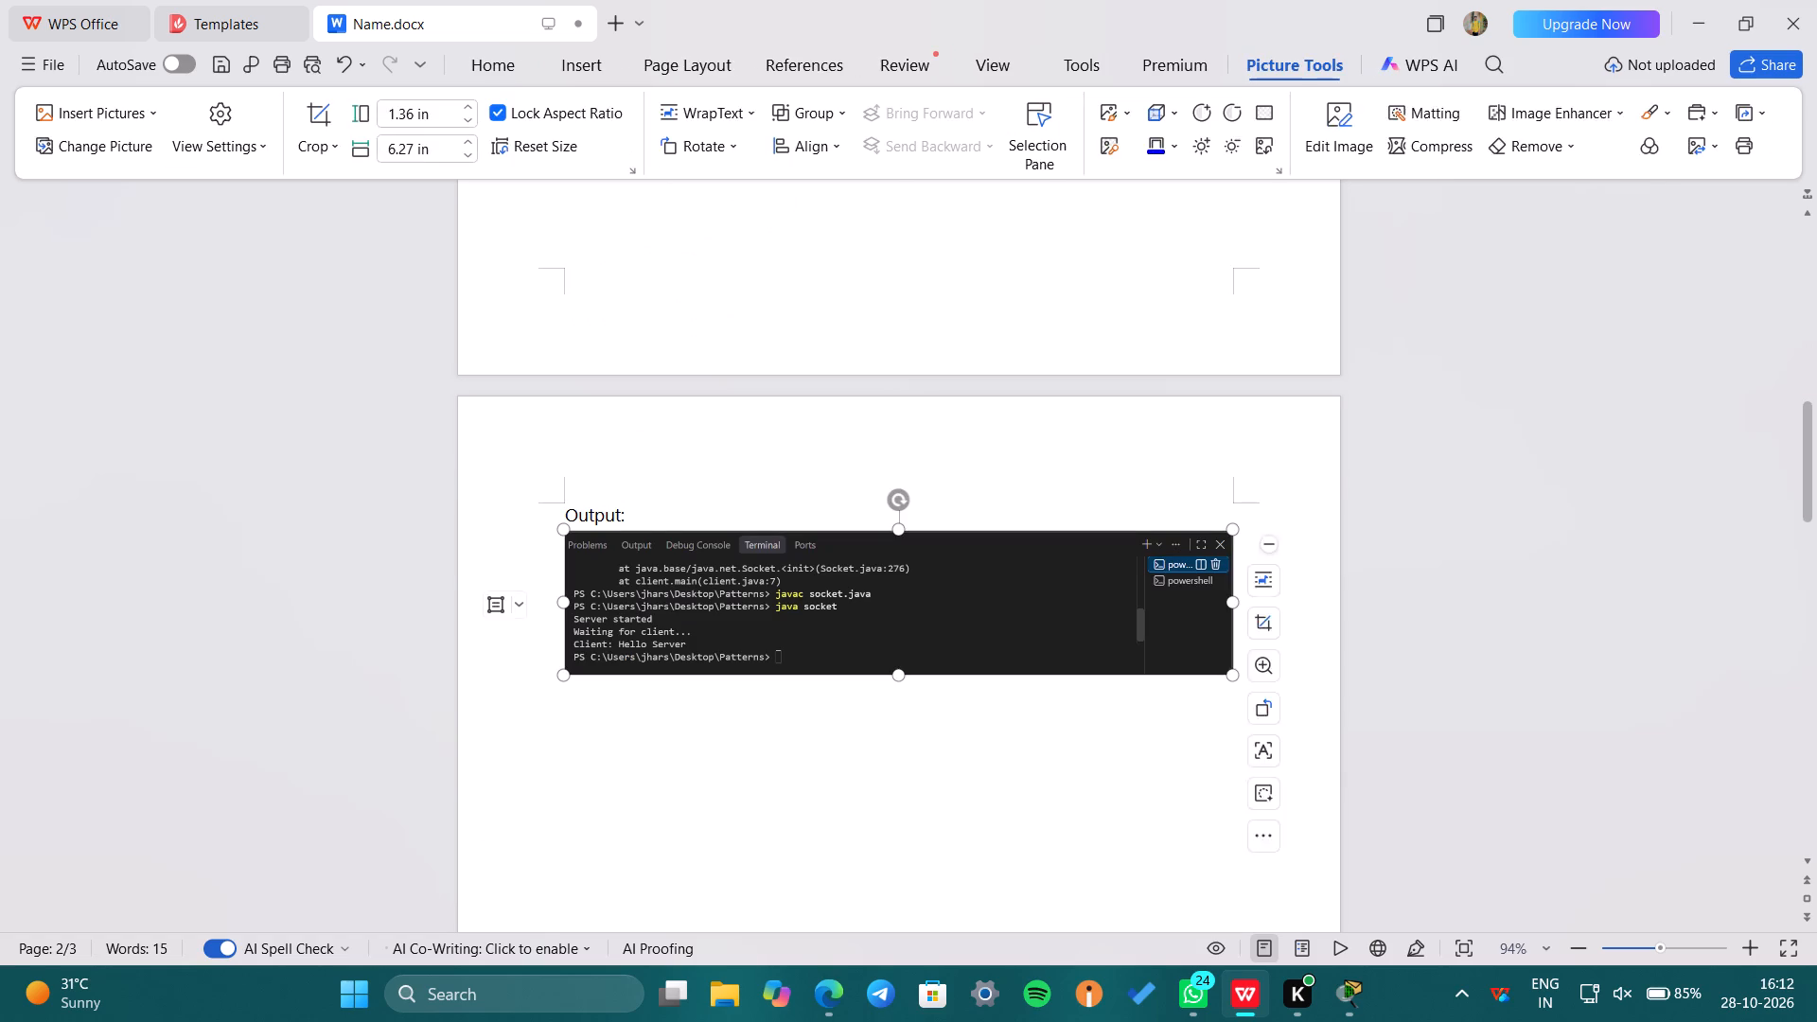
key(BackSpace)
key(BackSpace)
key(BackSpace)
key(BackSpace)
key(BackSpace)
key(BackSpace)
key(BackSpace)
key(BackSpace)
key(BackSpace)
key(BackSpace)
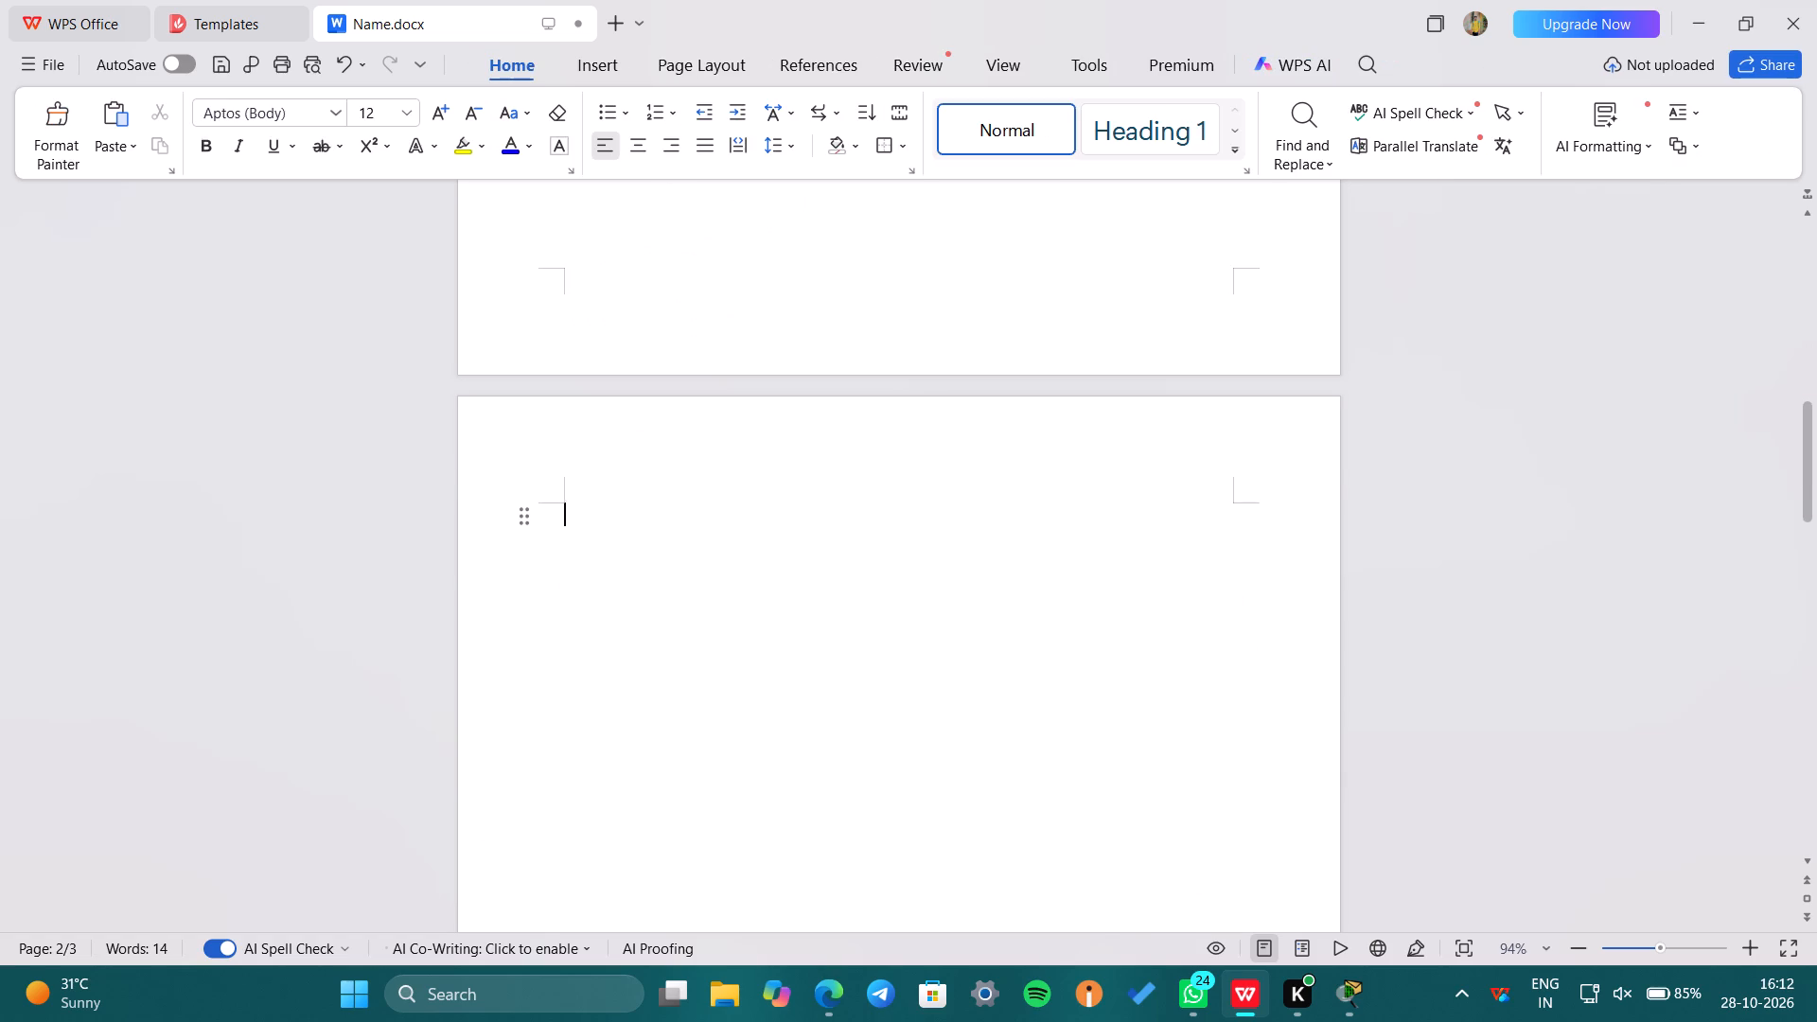
key(BackSpace)
Delete the client.java code screenshot below the Q1 answer area.
scroll(822, 598, up, 11)
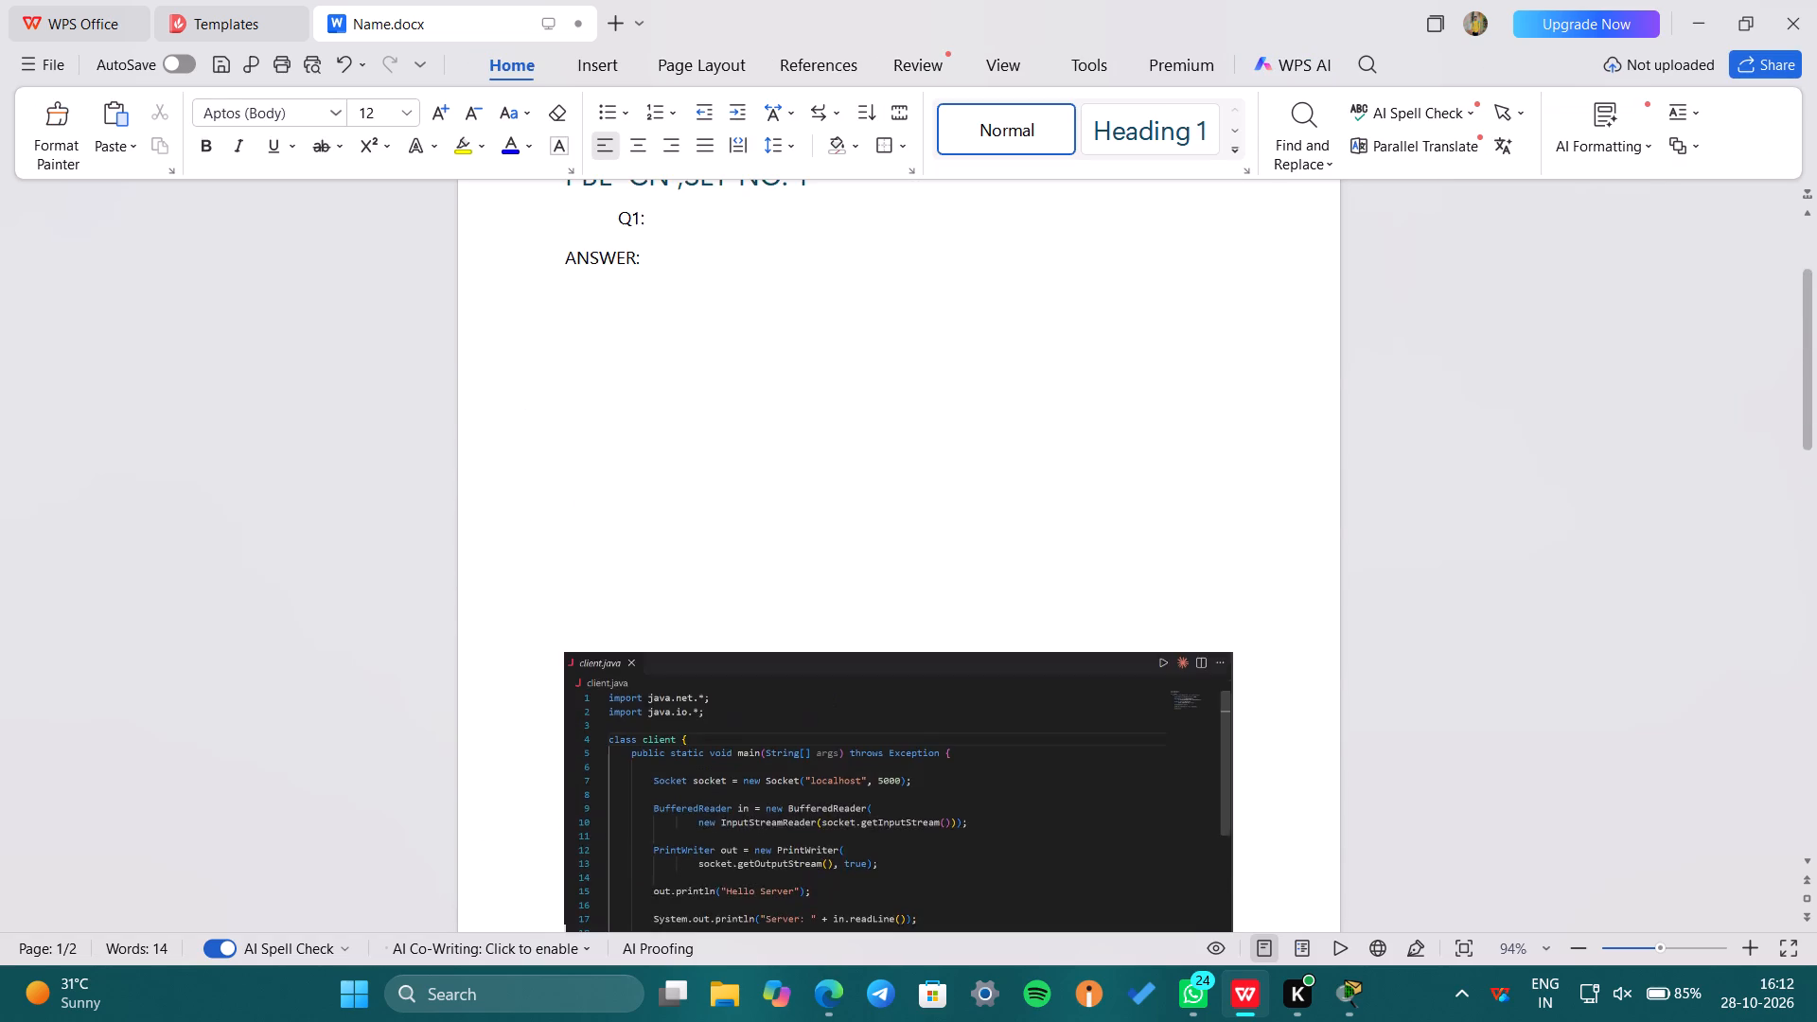
scroll(822, 598, up, 3)
scroll(822, 598, down, 4)
key(BackSpace)
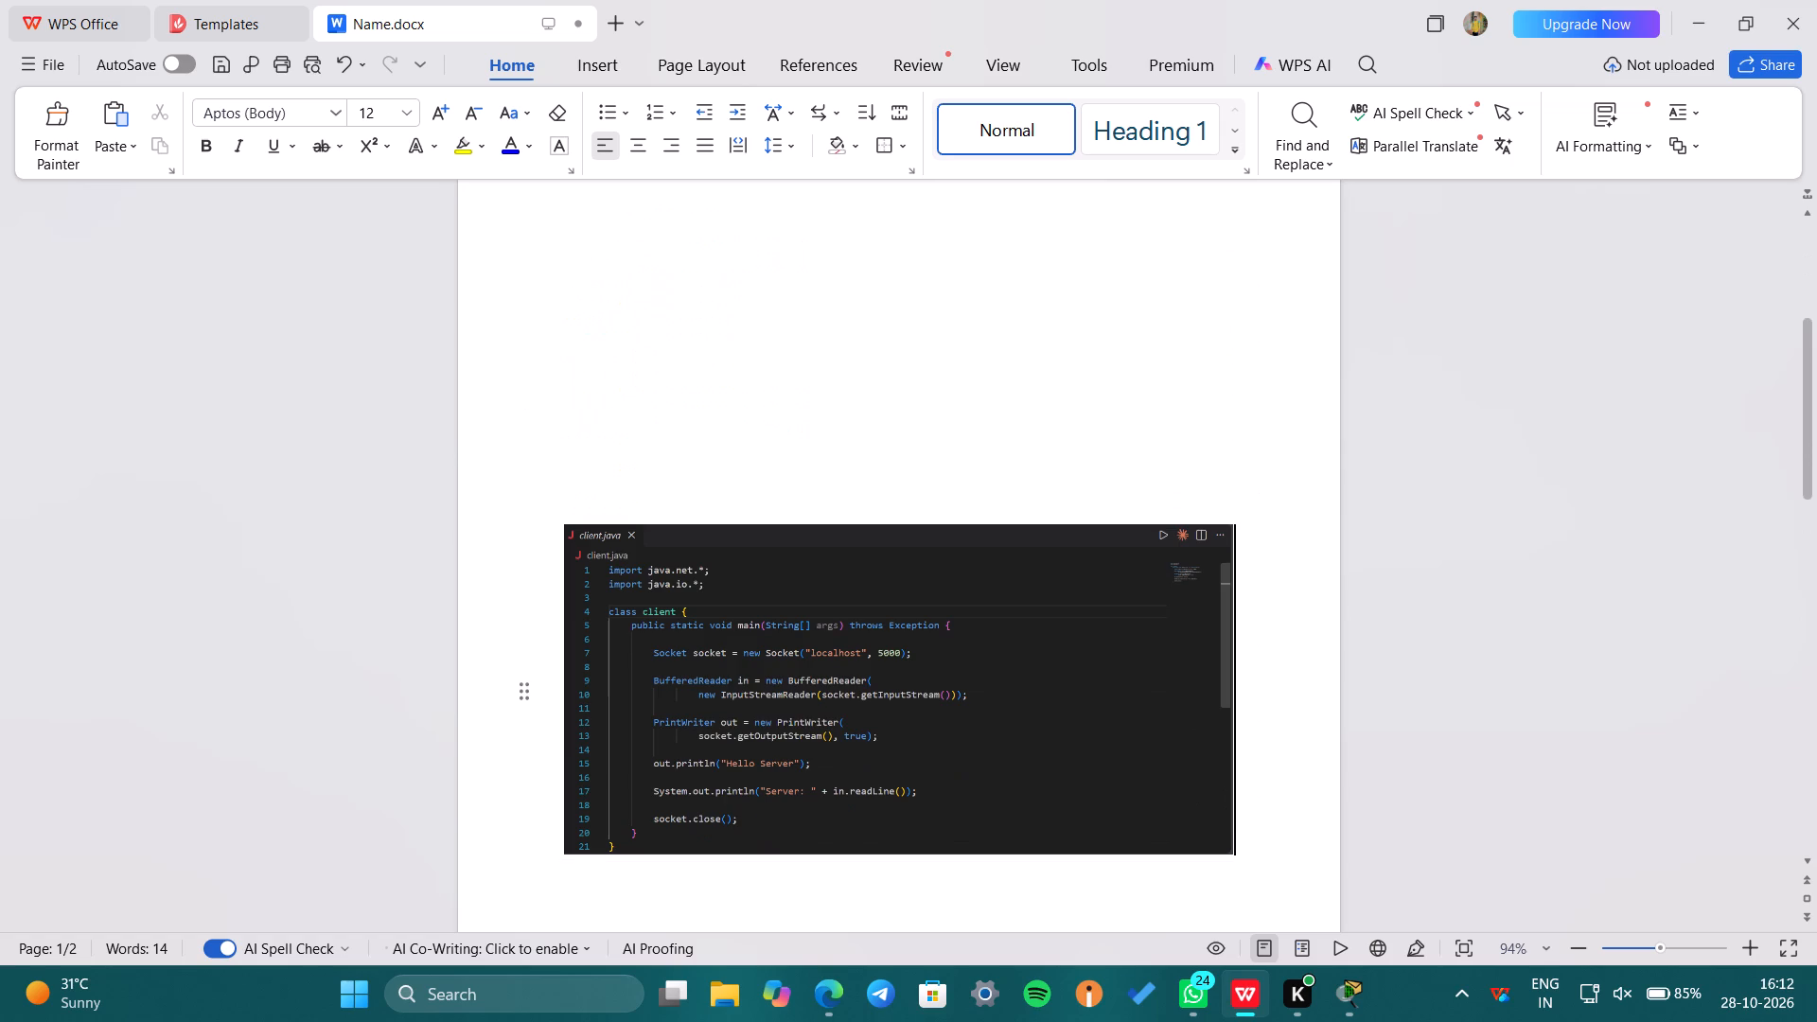
key(BackSpace)
key(BackSpace)
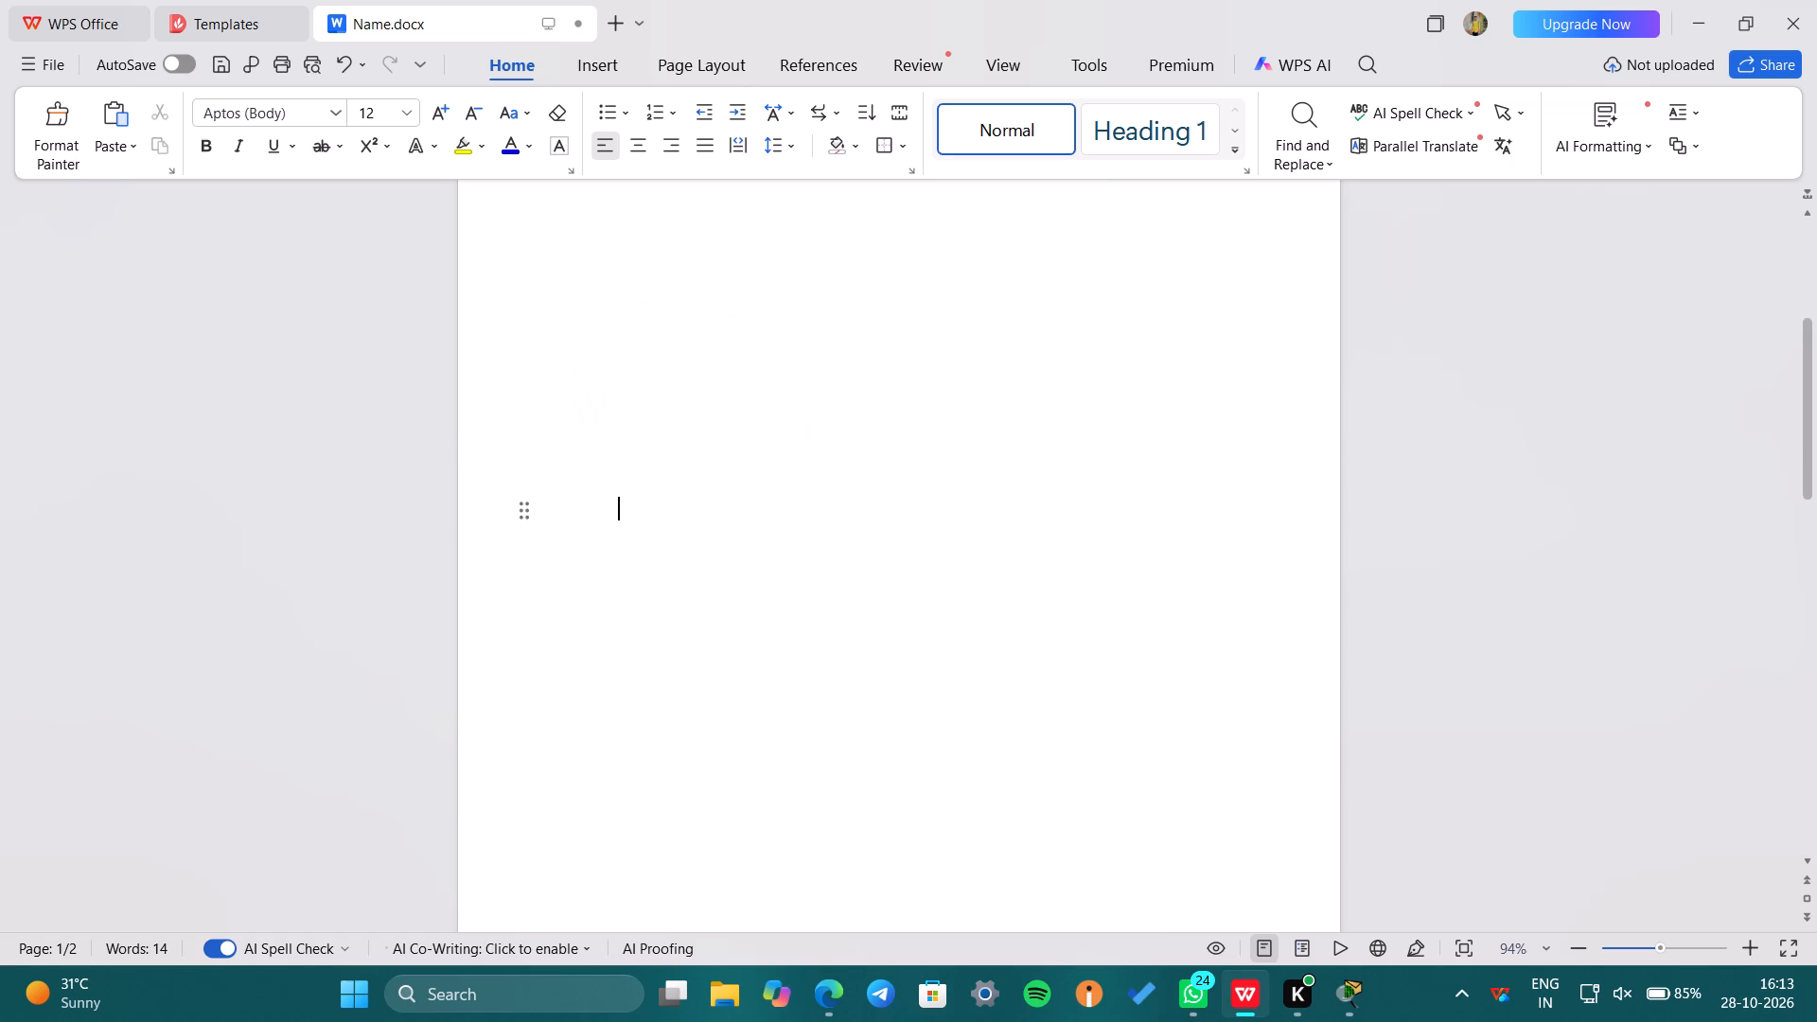
Center the Name and PRN lines at the top of the document.
scroll(830, 588, up, 11)
click(788, 364)
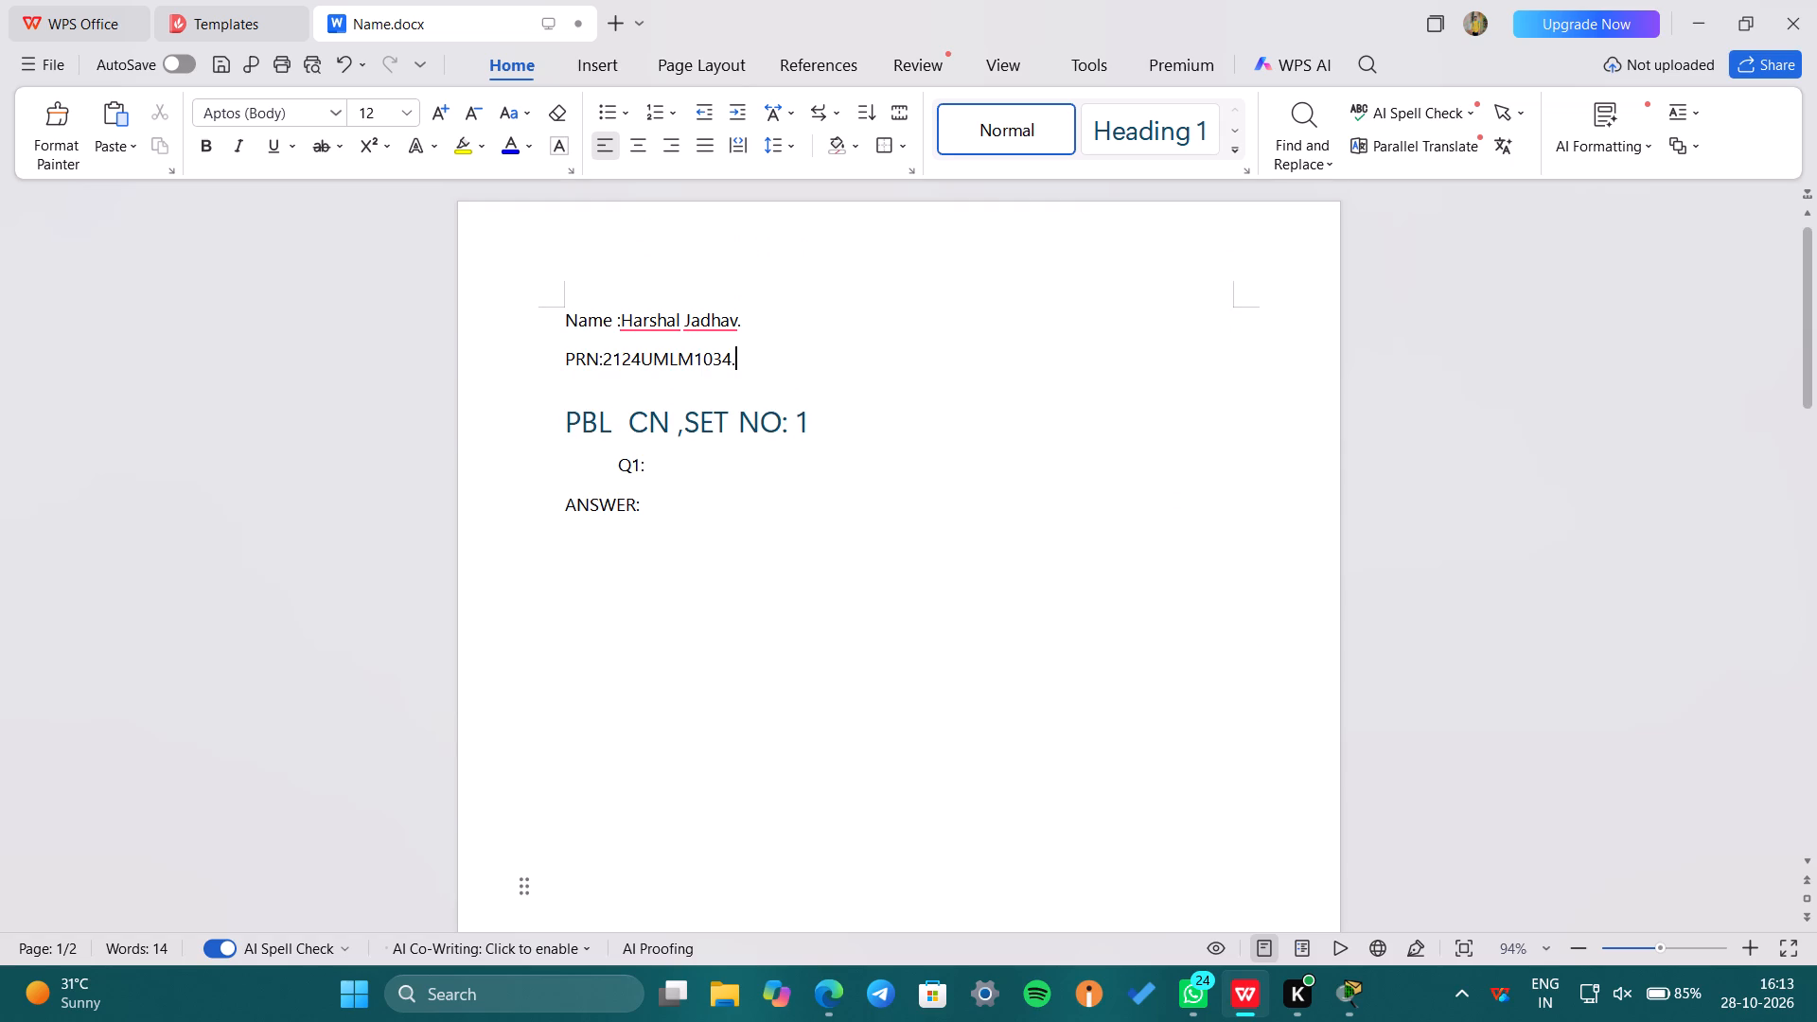
drag(560, 321, 782, 357)
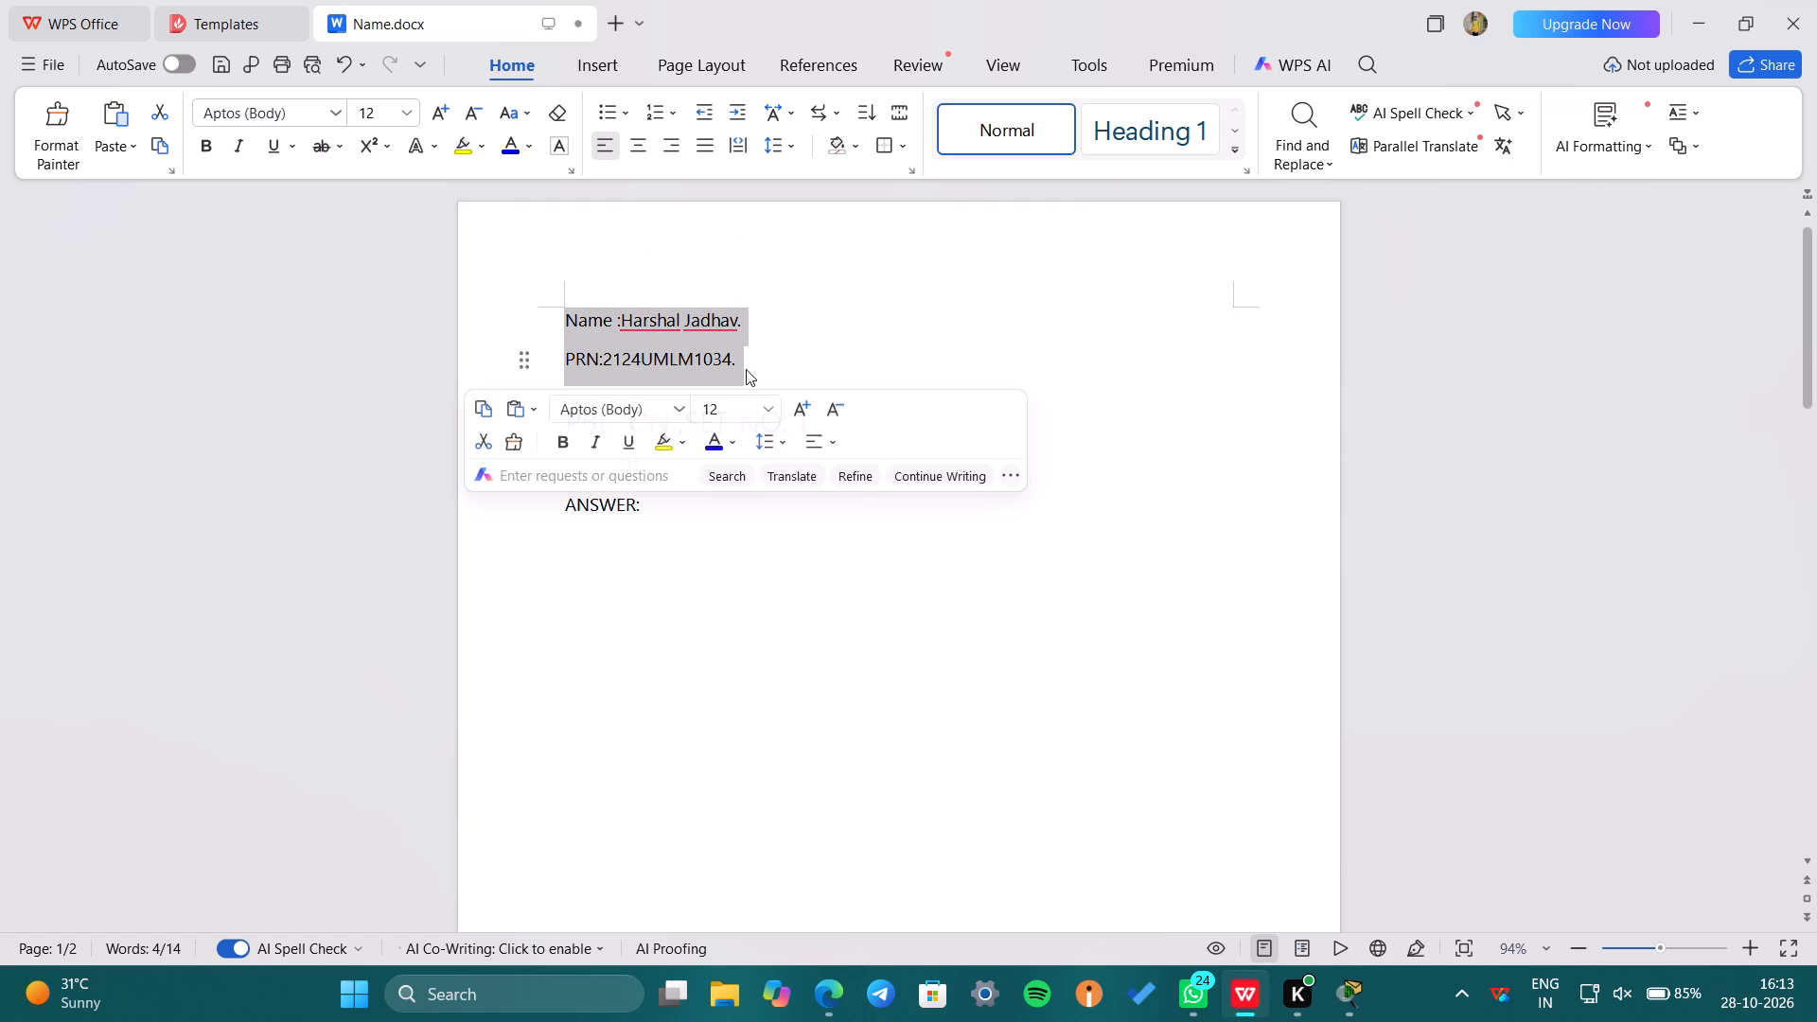
click(644, 141)
click(836, 371)
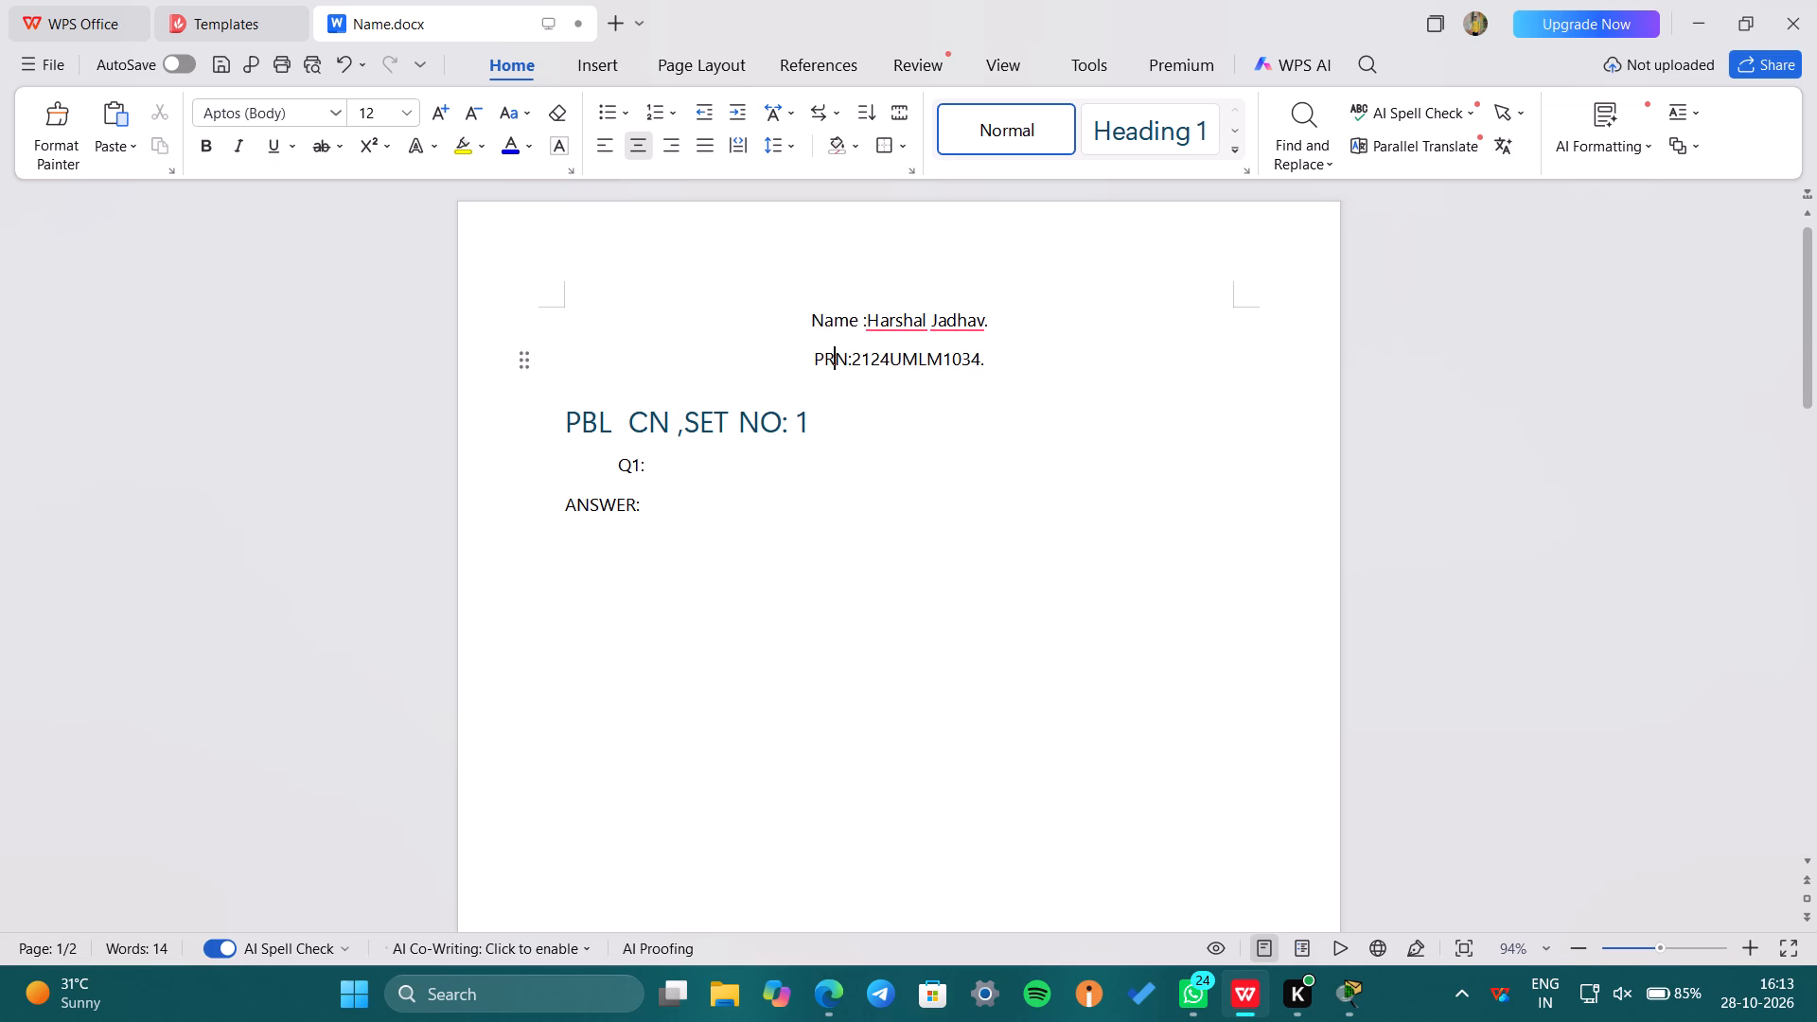
Clear the existing name from the first line and retype the label's ending as "Name: ".
click(873, 316)
click(987, 316)
key(BackSpace)
key(BackSpace)
key(BackSpace)
key(BackSpace)
key(BackSpace)
key(BackSpace)
key(BackSpace)
key(BackSpace)
key(BackSpace)
key(BackSpace)
key(BackSpace)
key(BackSpace)
key(BackSpace)
key(BackSpace)
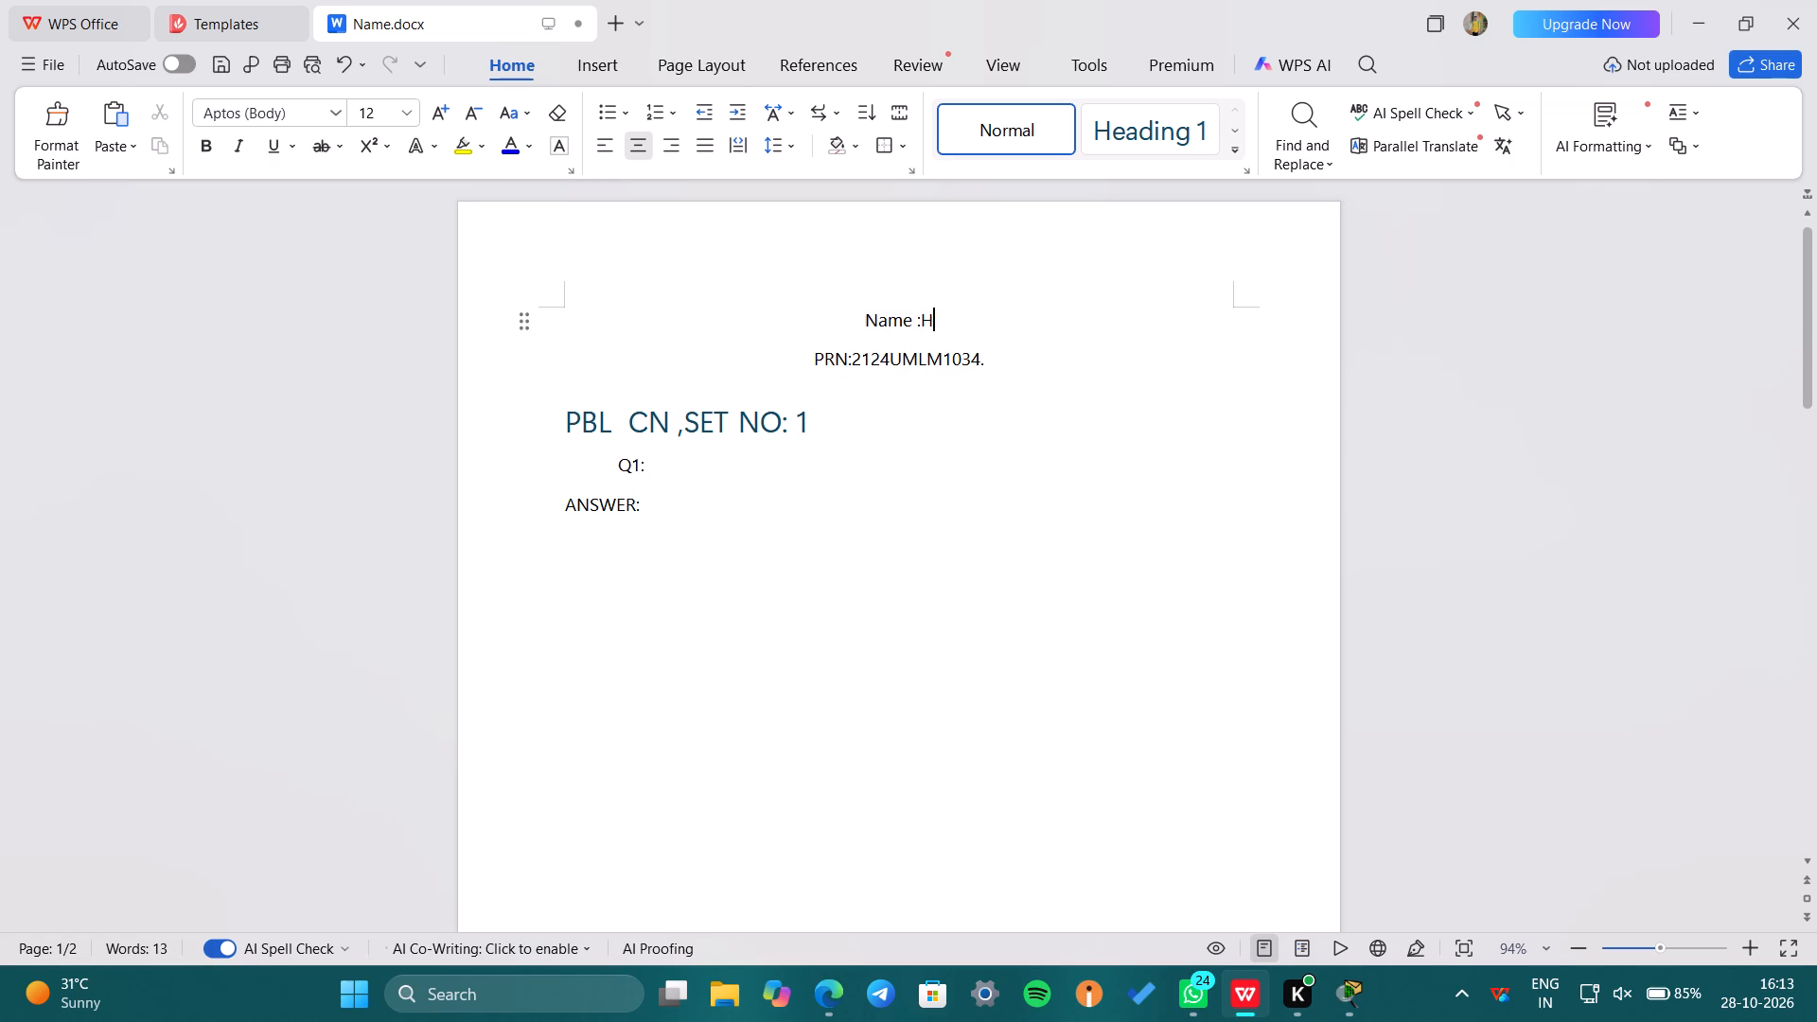
key(BackSpace)
key(BackSpace)
key(BackSpace)
key(shift+colon)
key(space)
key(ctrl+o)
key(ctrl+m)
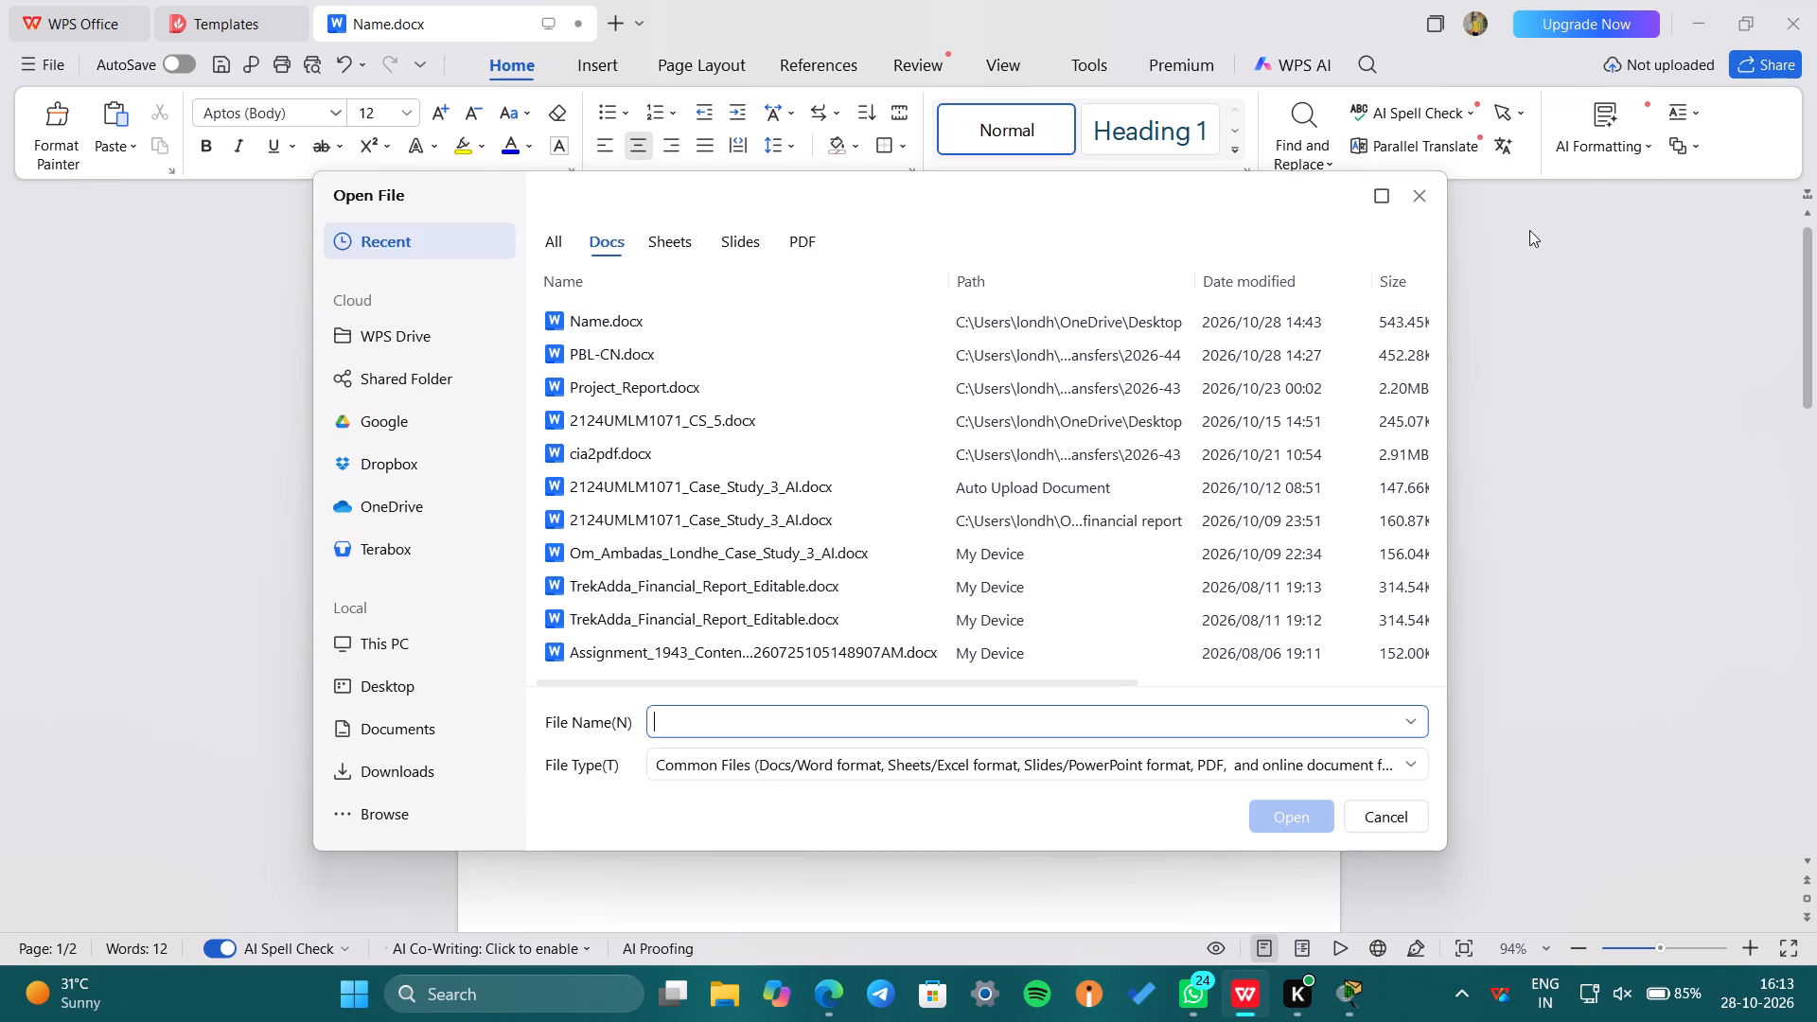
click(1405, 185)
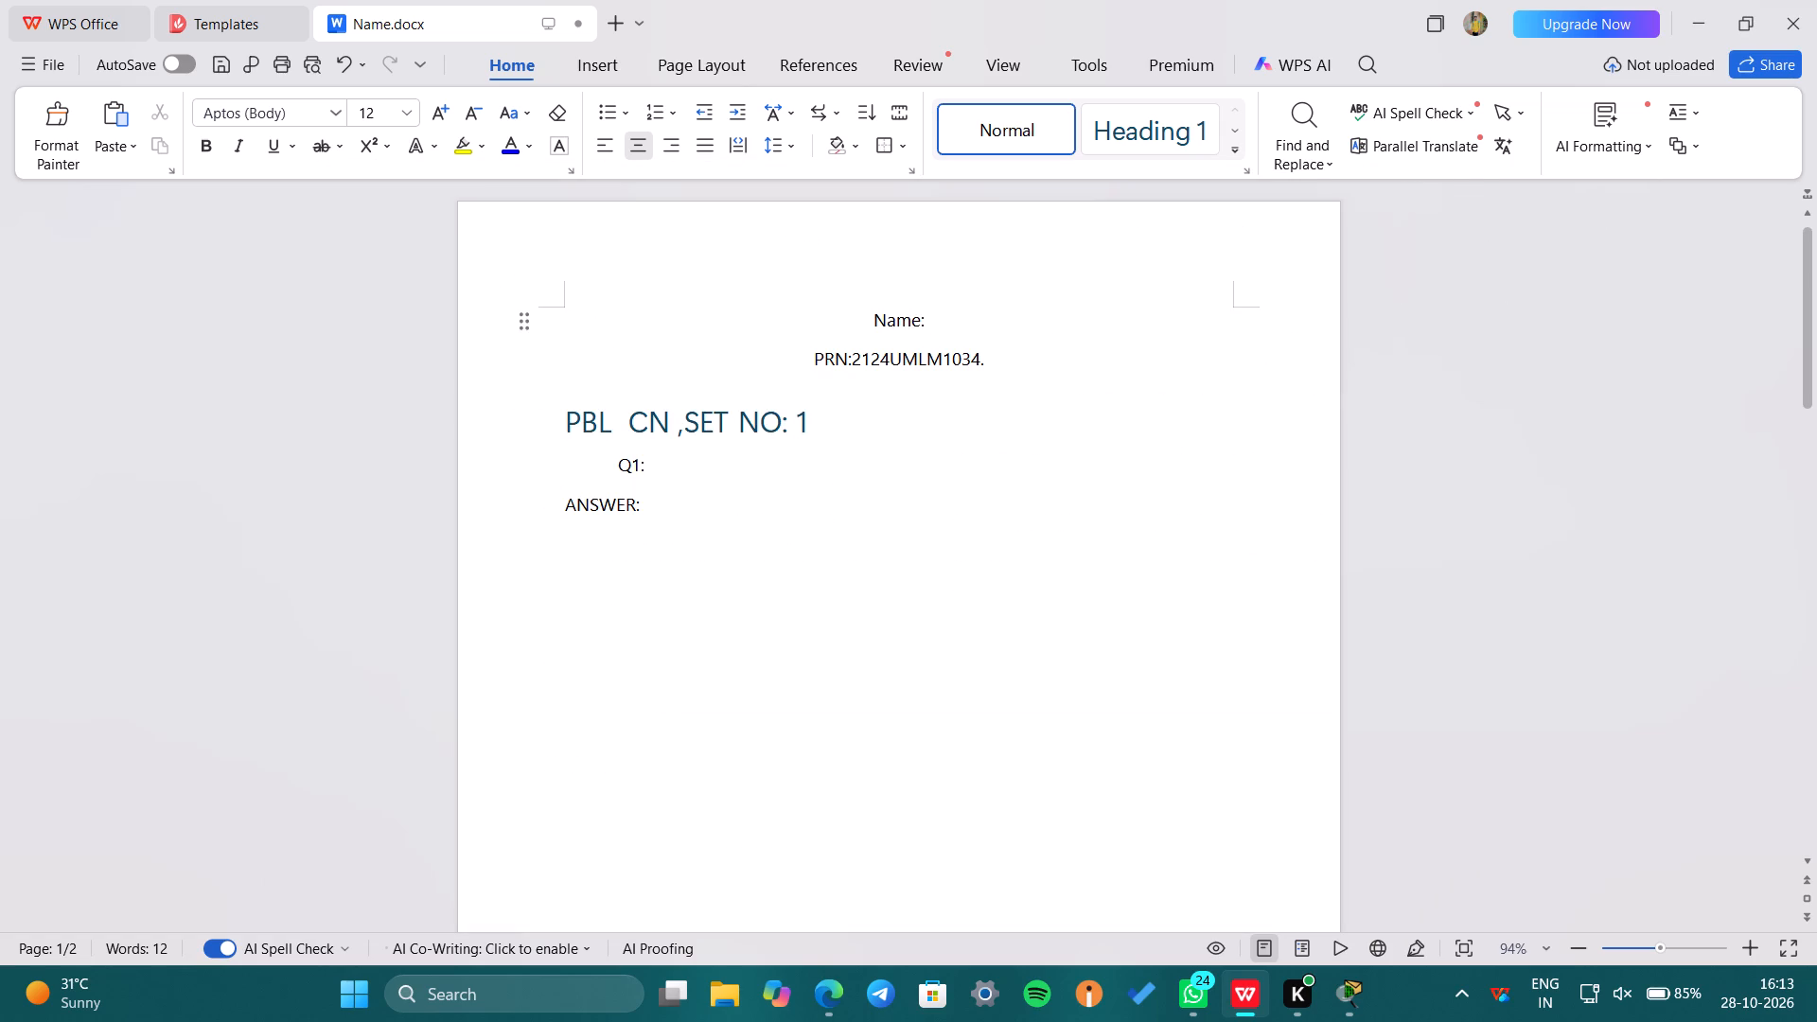
Enter the student's own name after the "Name:" label.
key(shift+o)
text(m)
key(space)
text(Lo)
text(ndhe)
Replace the last two digits of the PRN with the student's own and remove the trailing period.
click(980, 361)
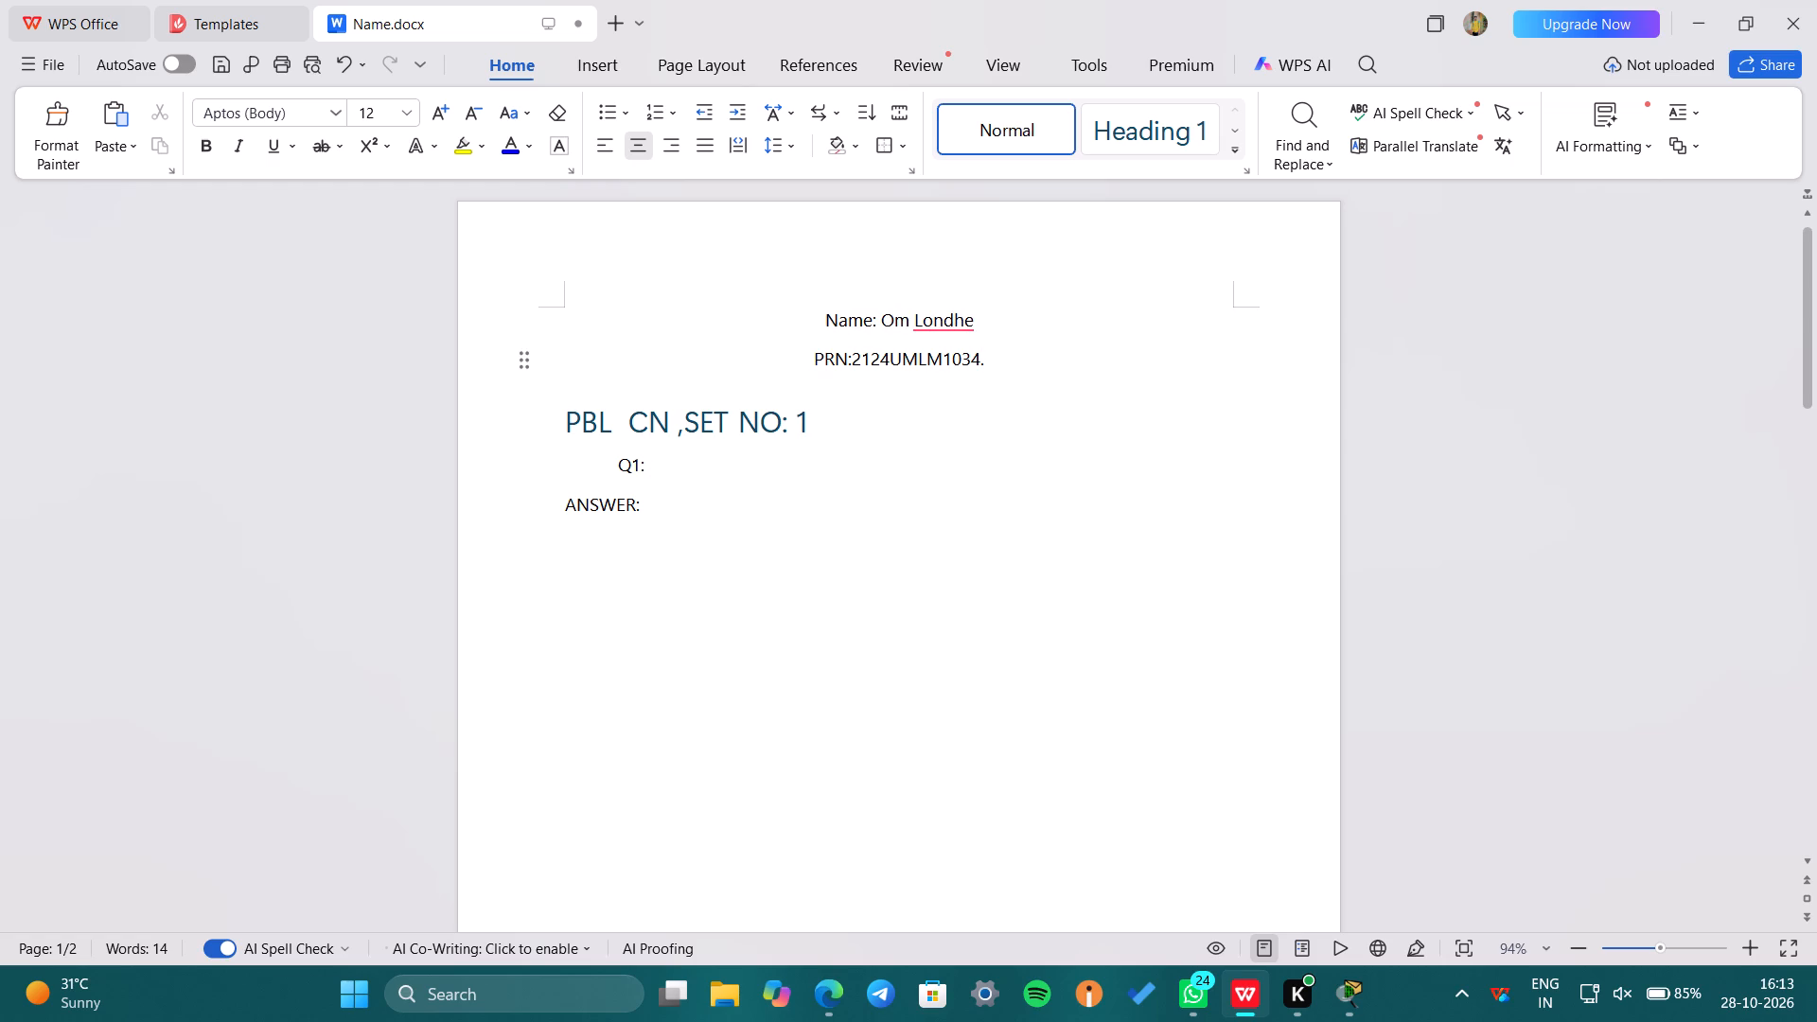
key(BackSpace)
key(BackSpace)
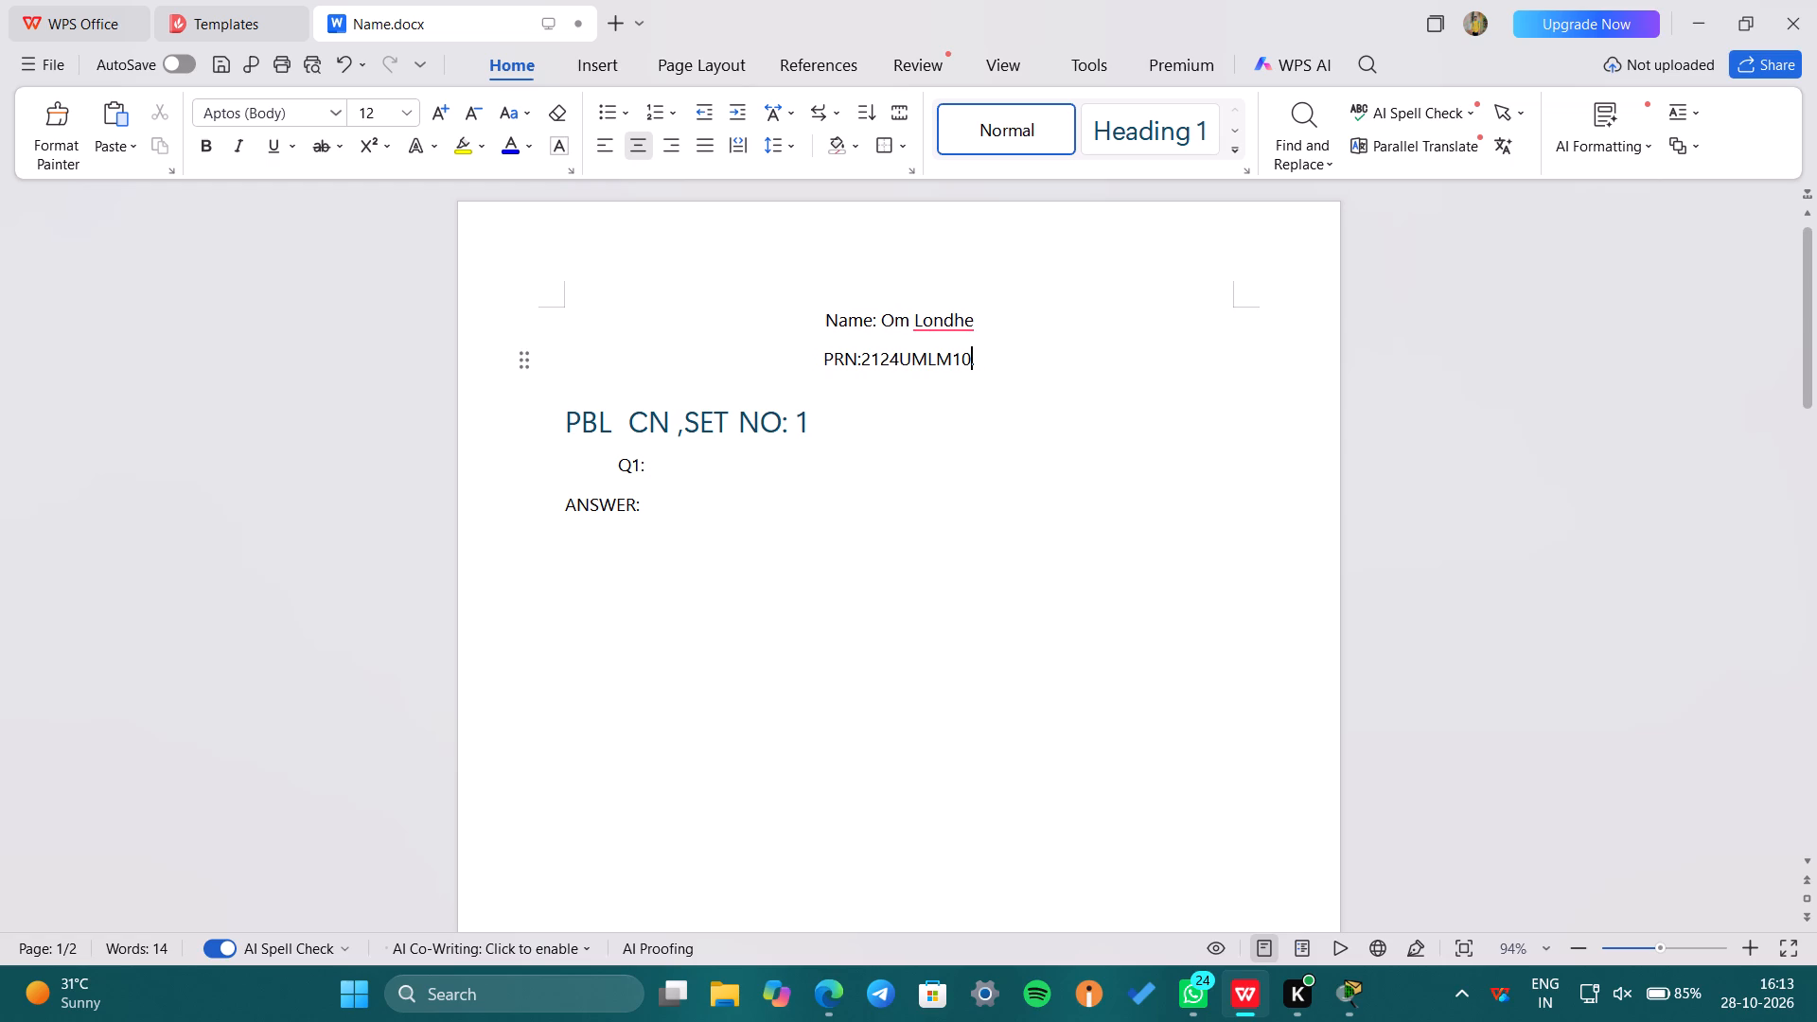
right_click(952, 320)
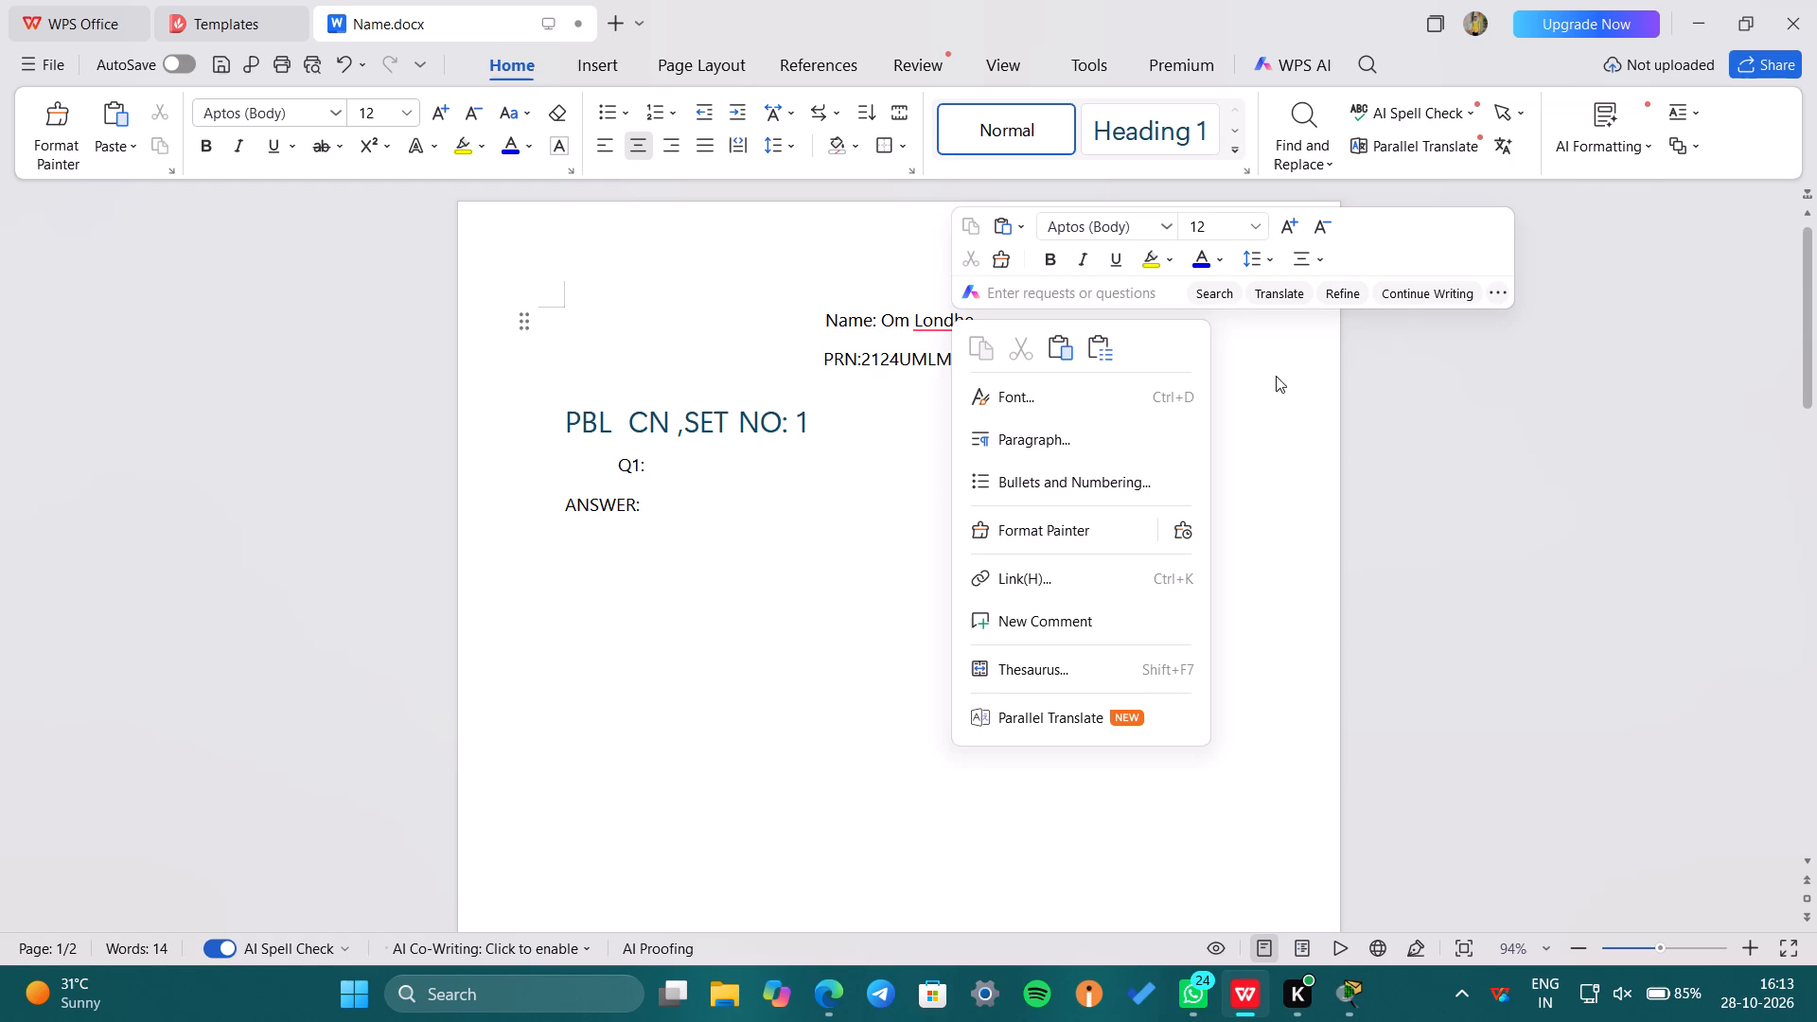
click(1287, 473)
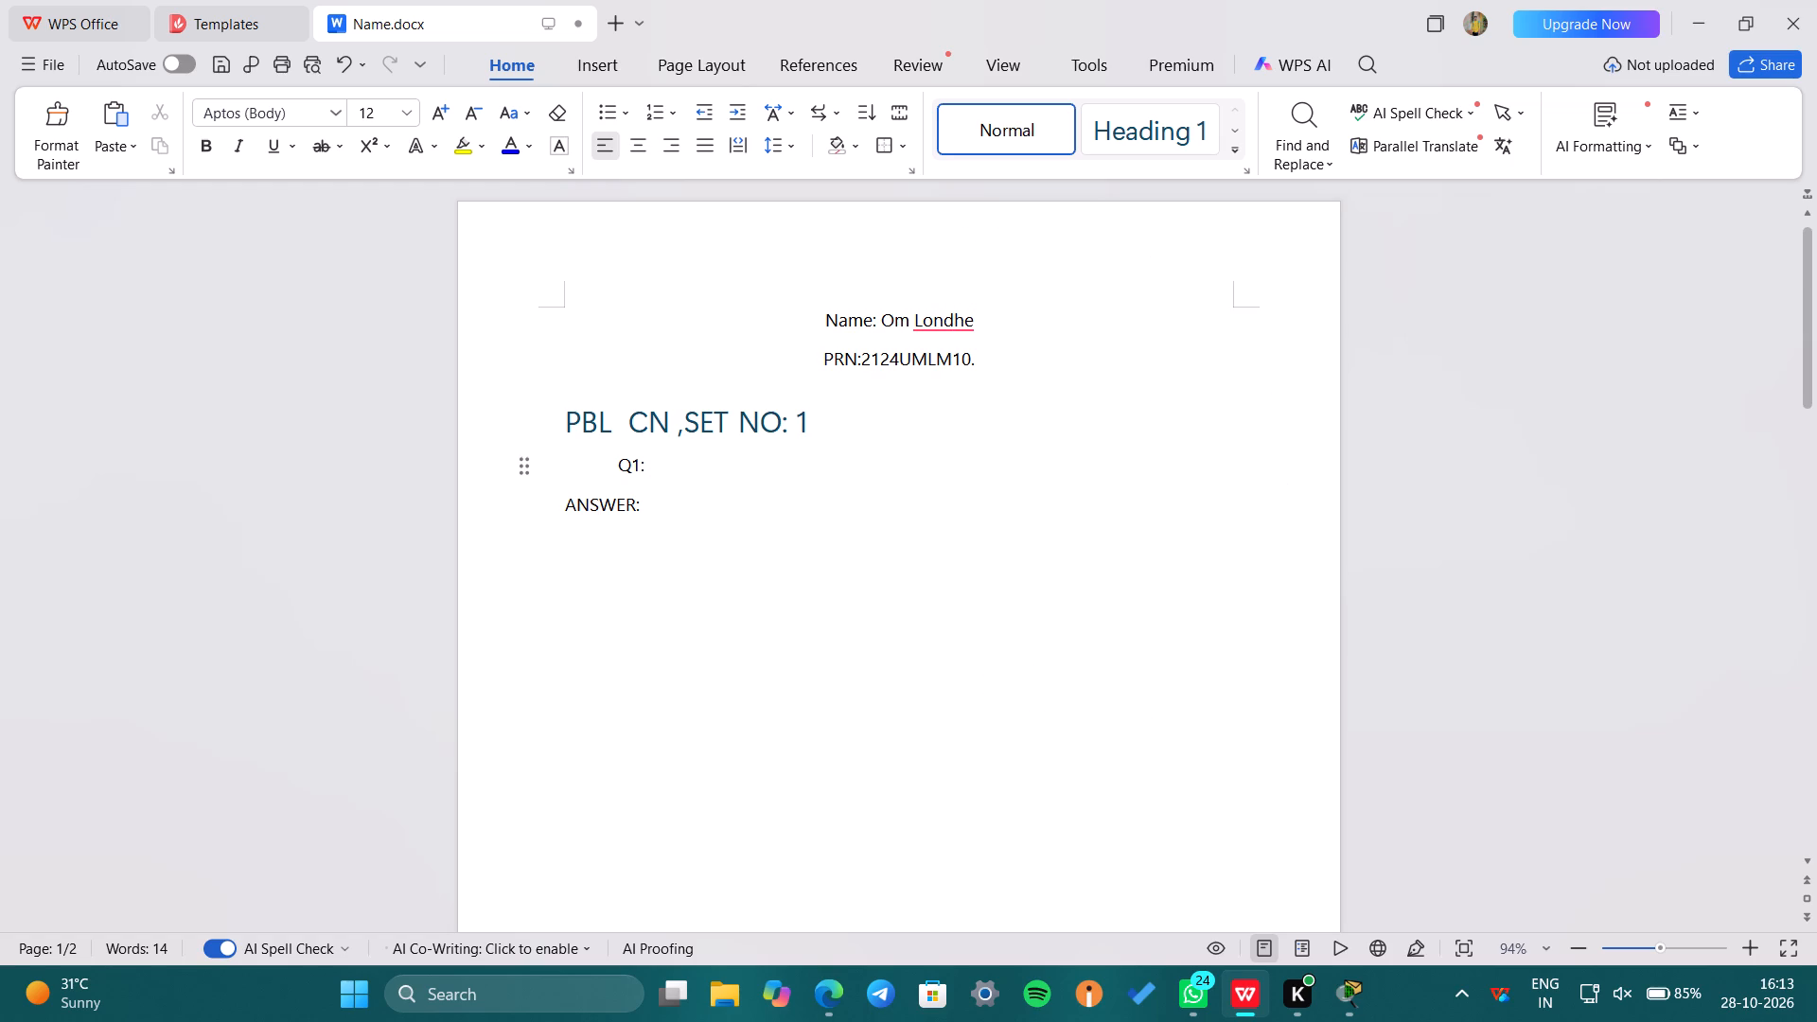
click(991, 345)
click(993, 362)
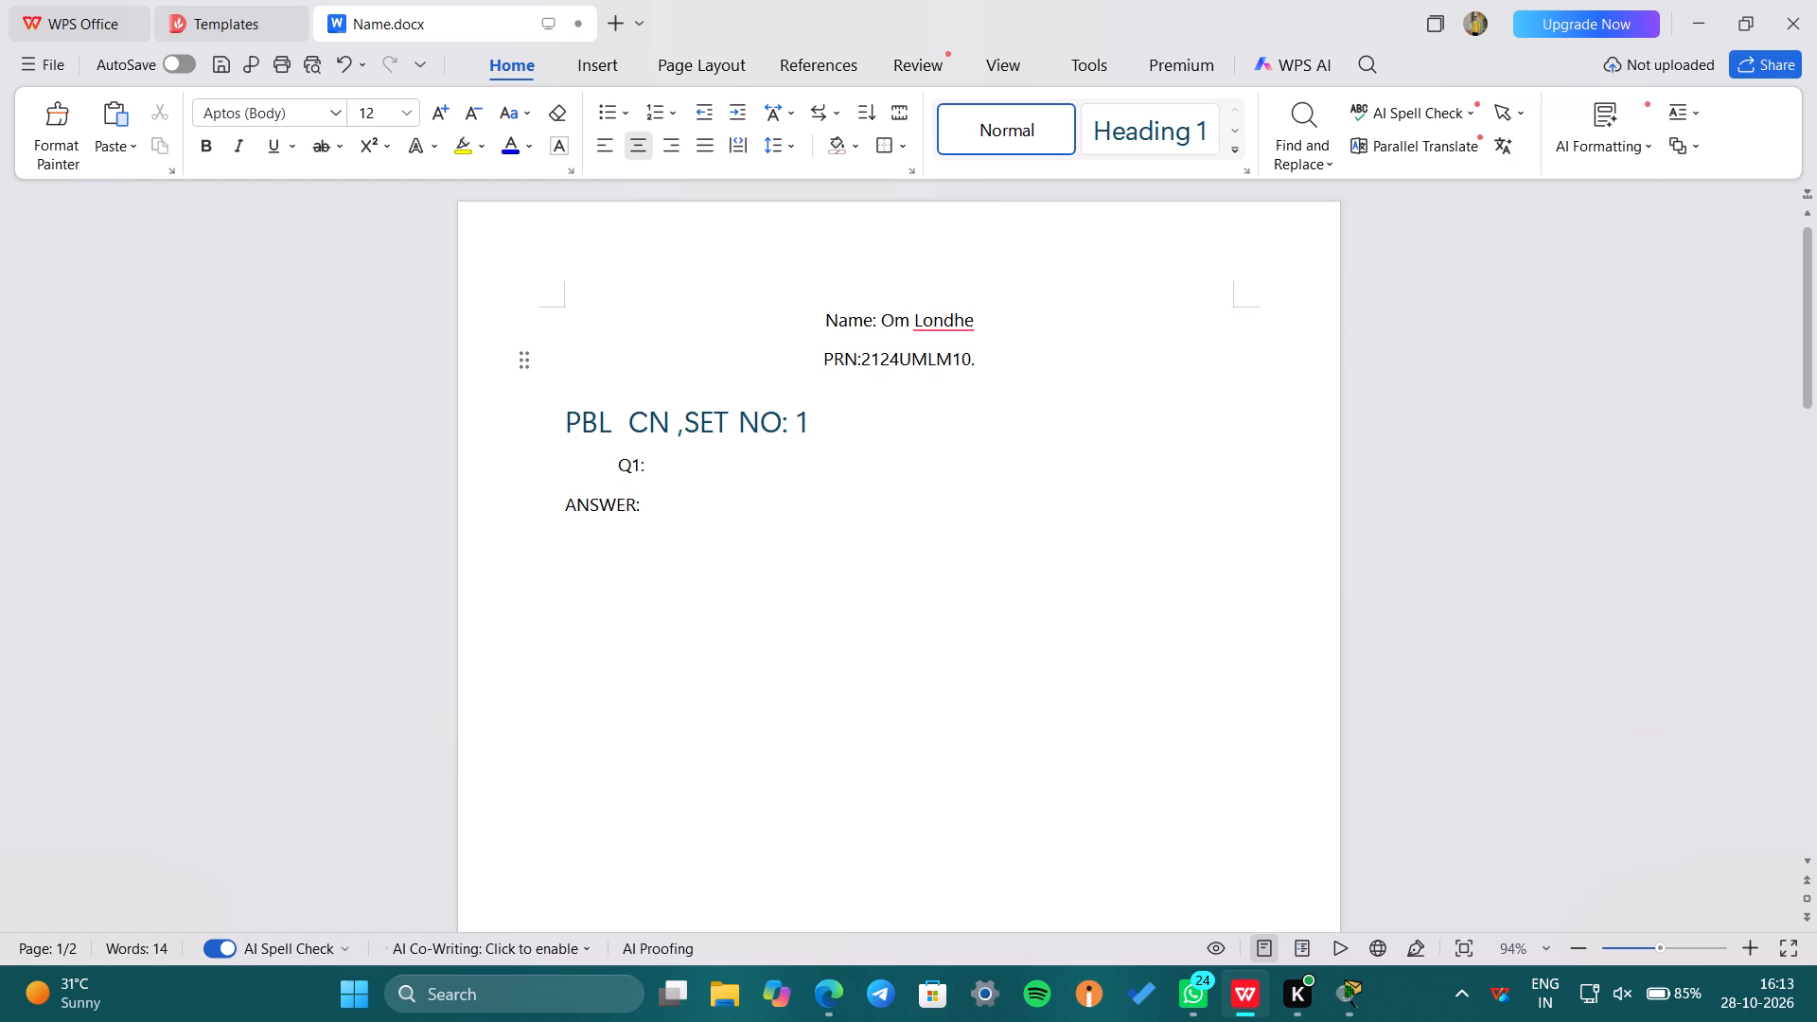
key(BackSpace)
text(71)
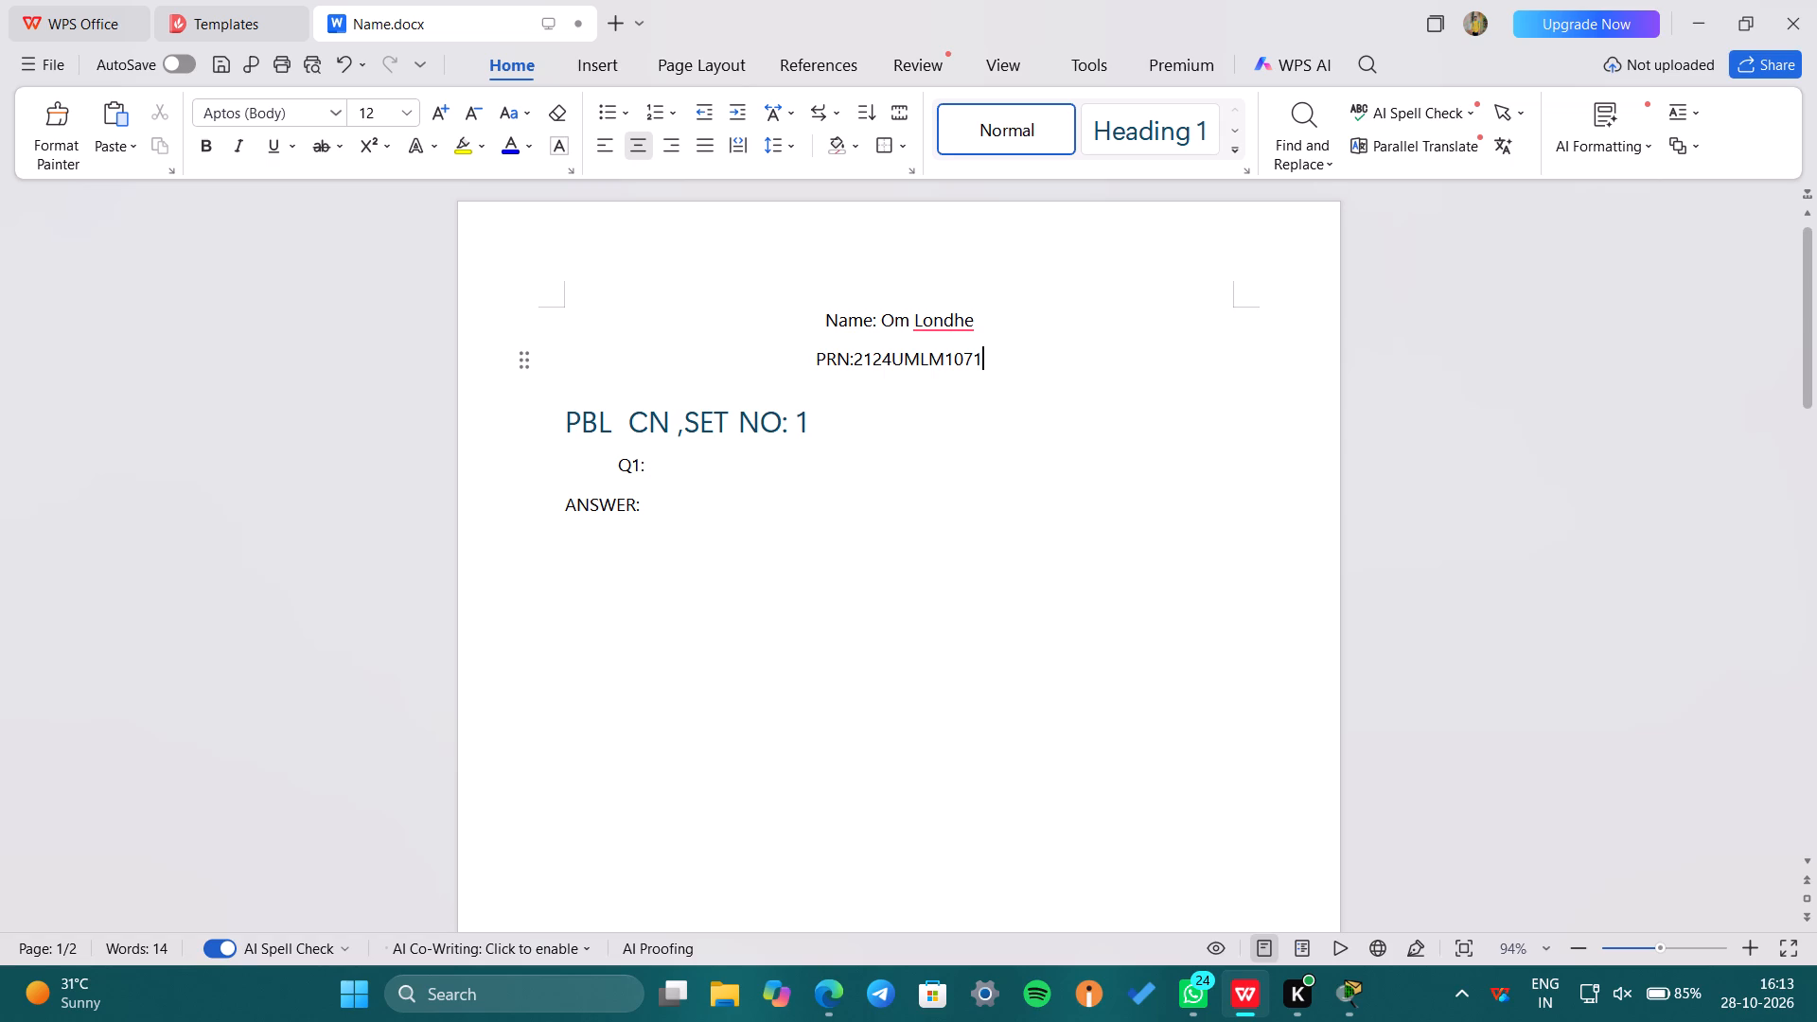
Set the font size of the Name and PRN lines to 22.
drag(816, 320, 1034, 374)
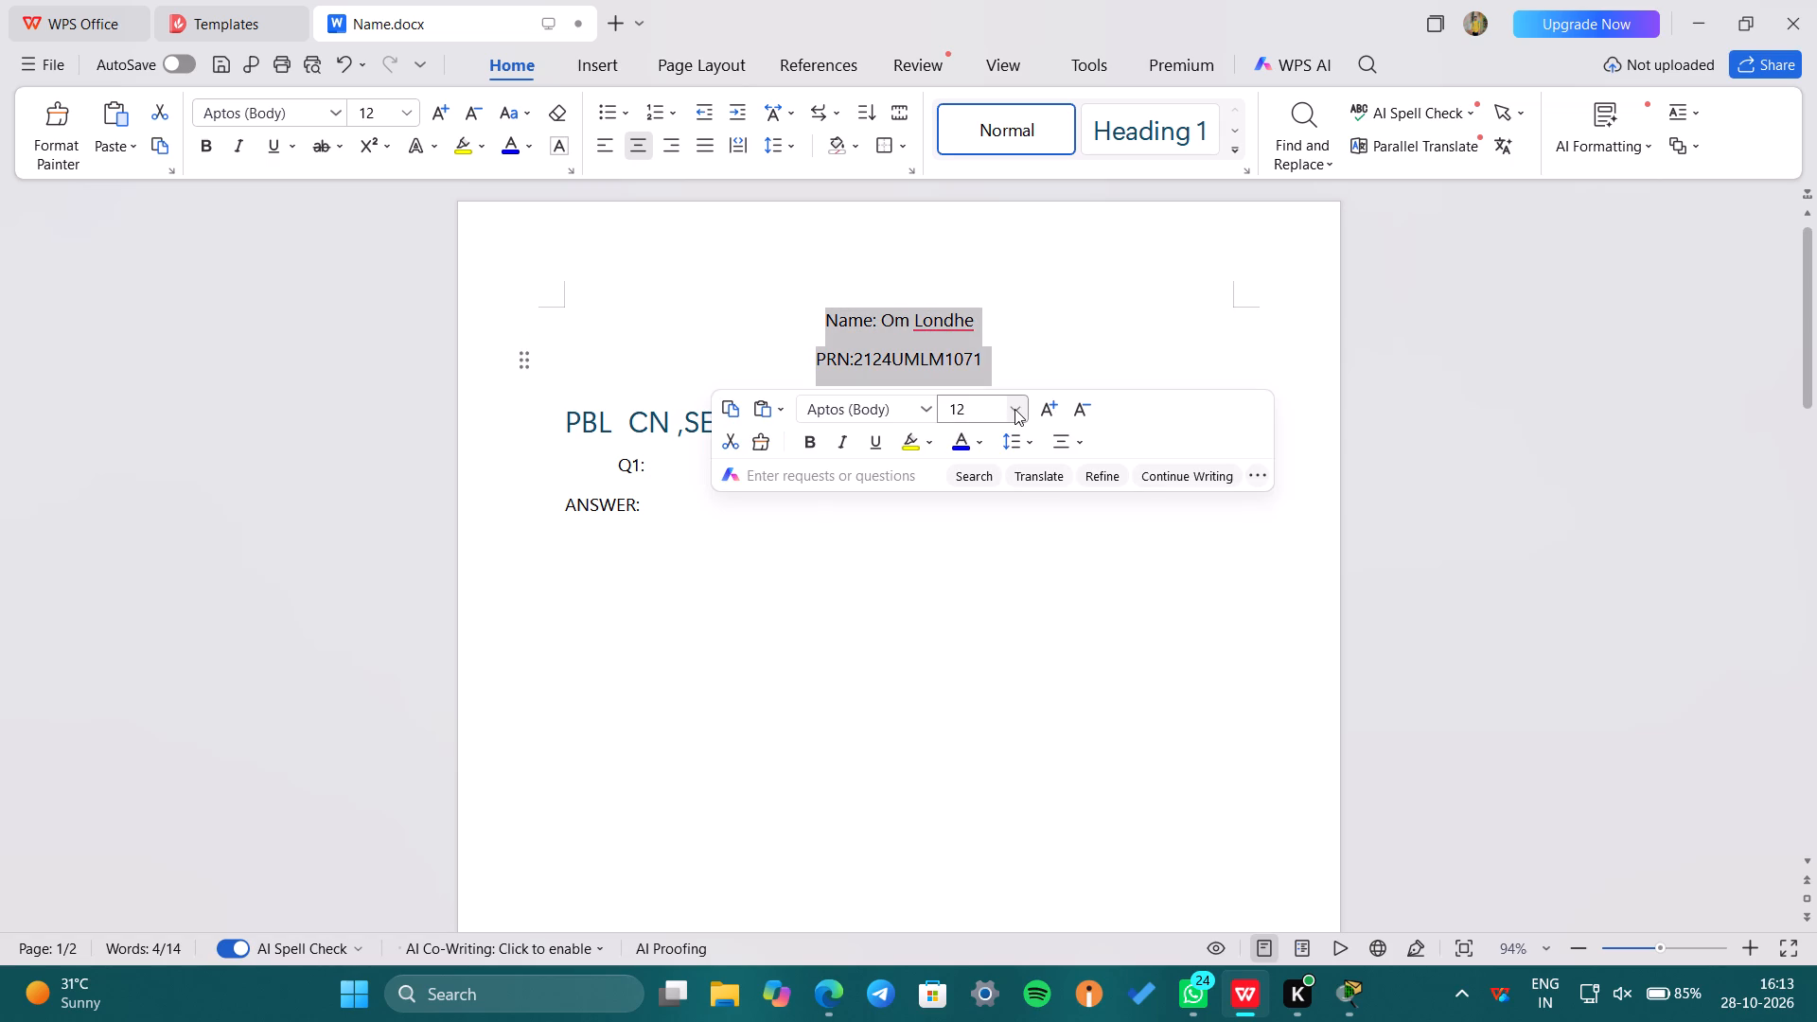
click(1014, 409)
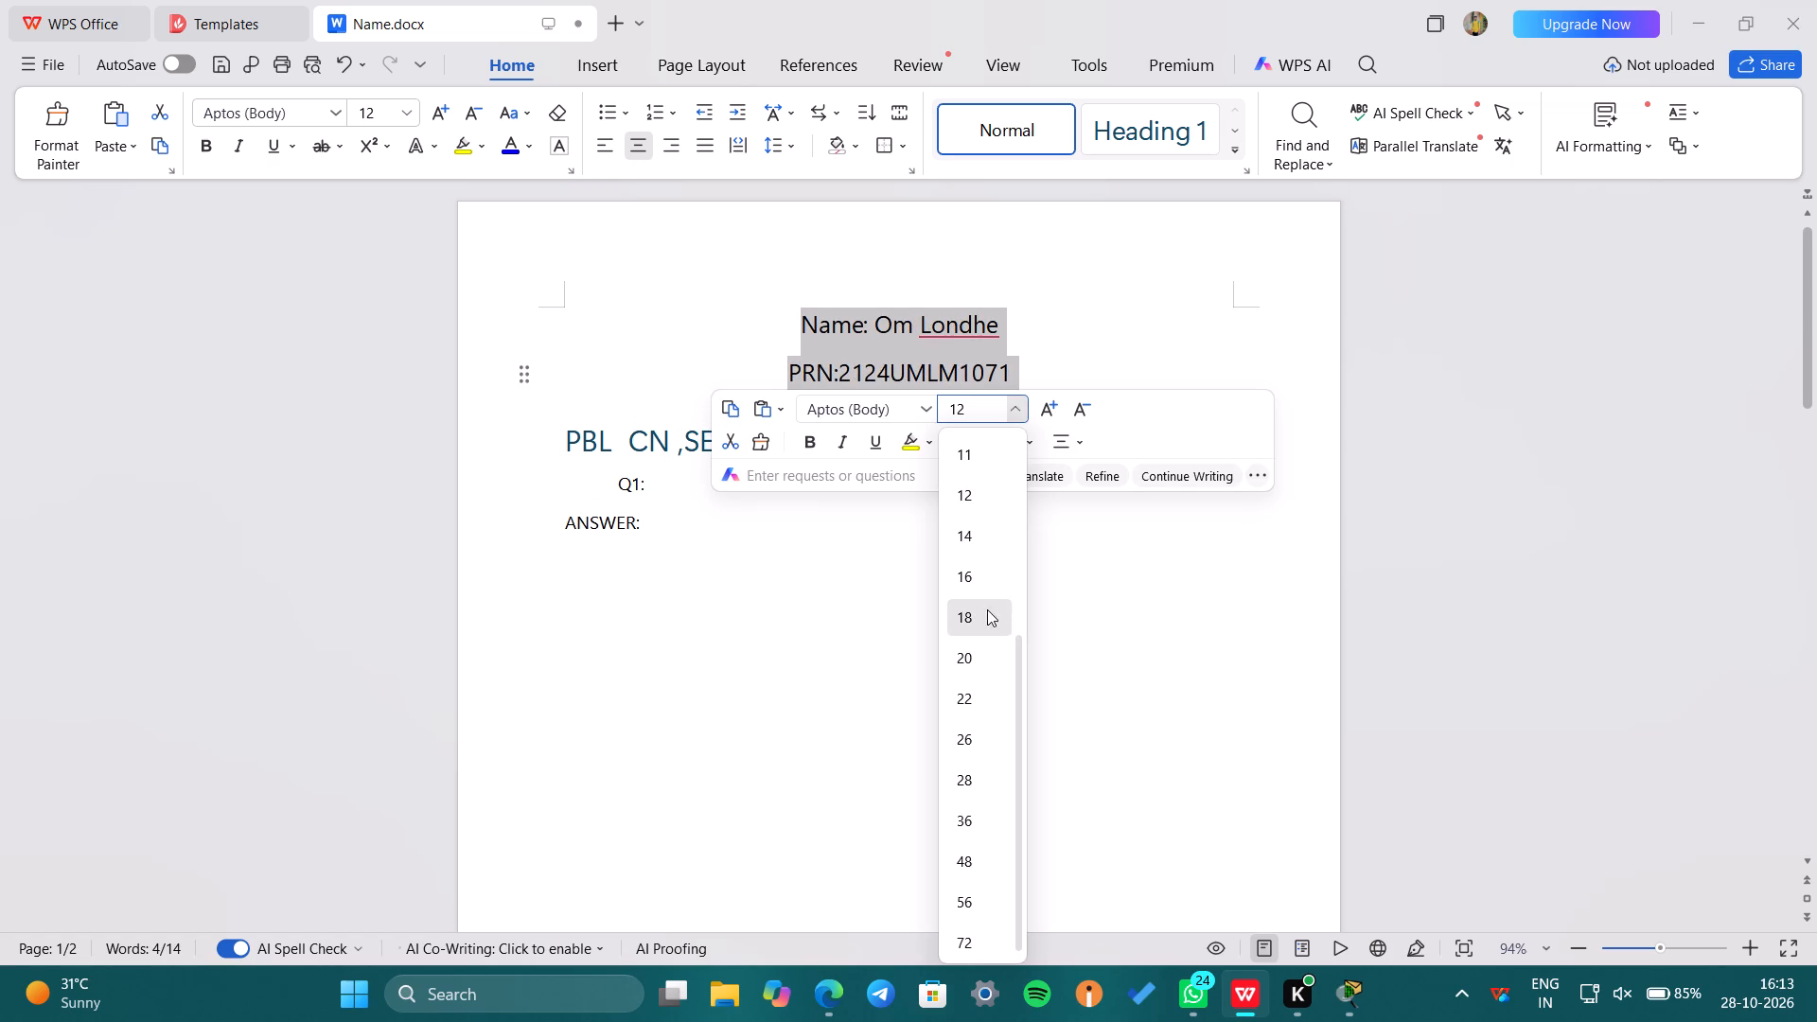
click(982, 689)
click(941, 579)
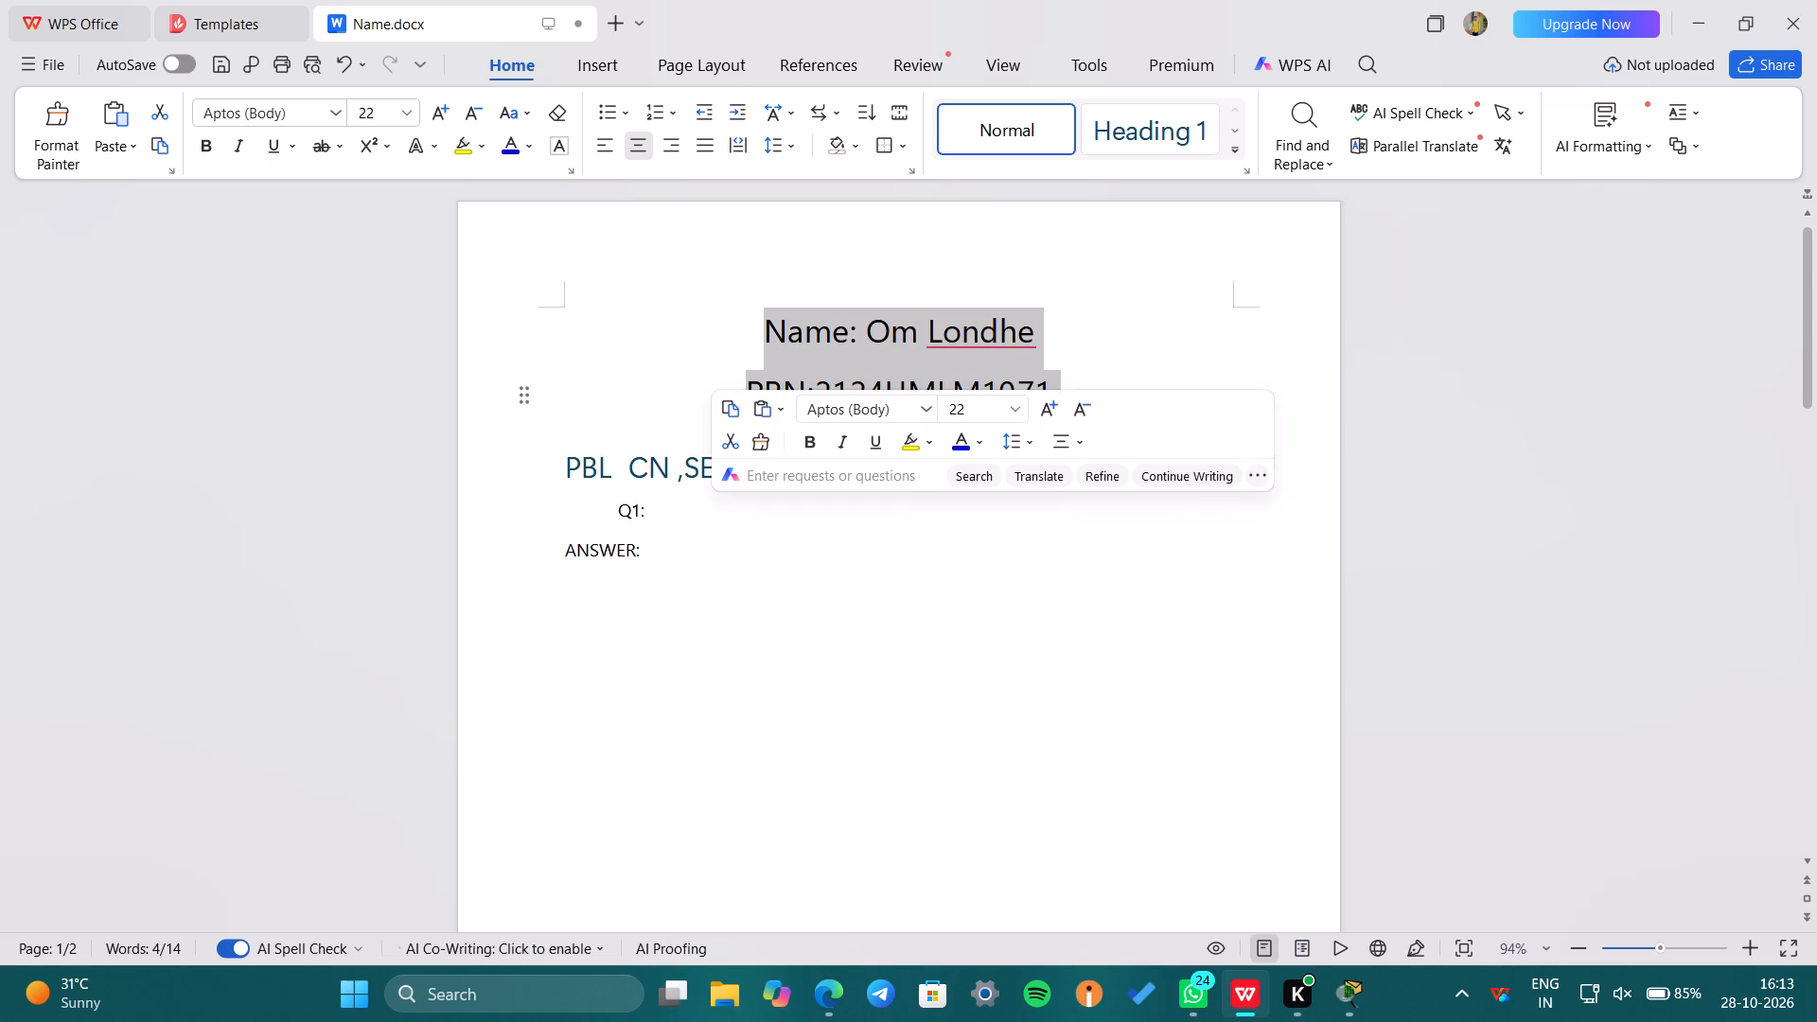
Center the "PBL CN ,SET NO: 1" heading.
drag(539, 462, 757, 478)
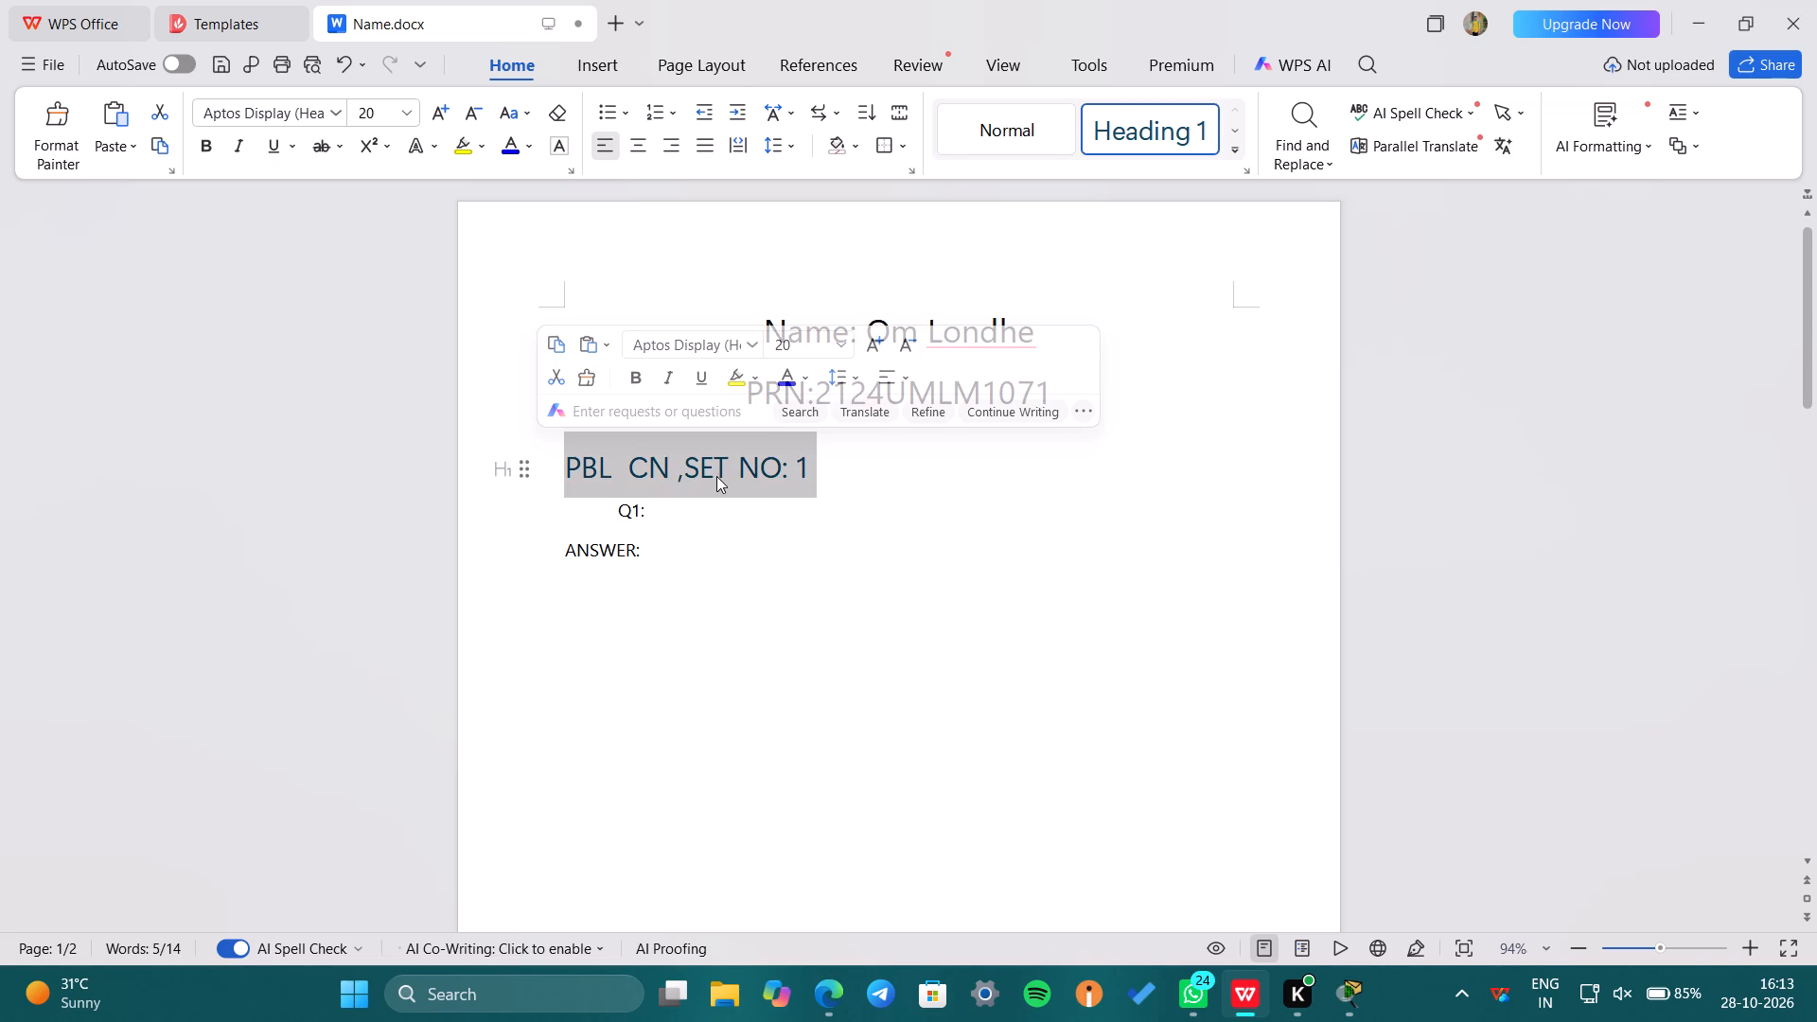
click(626, 154)
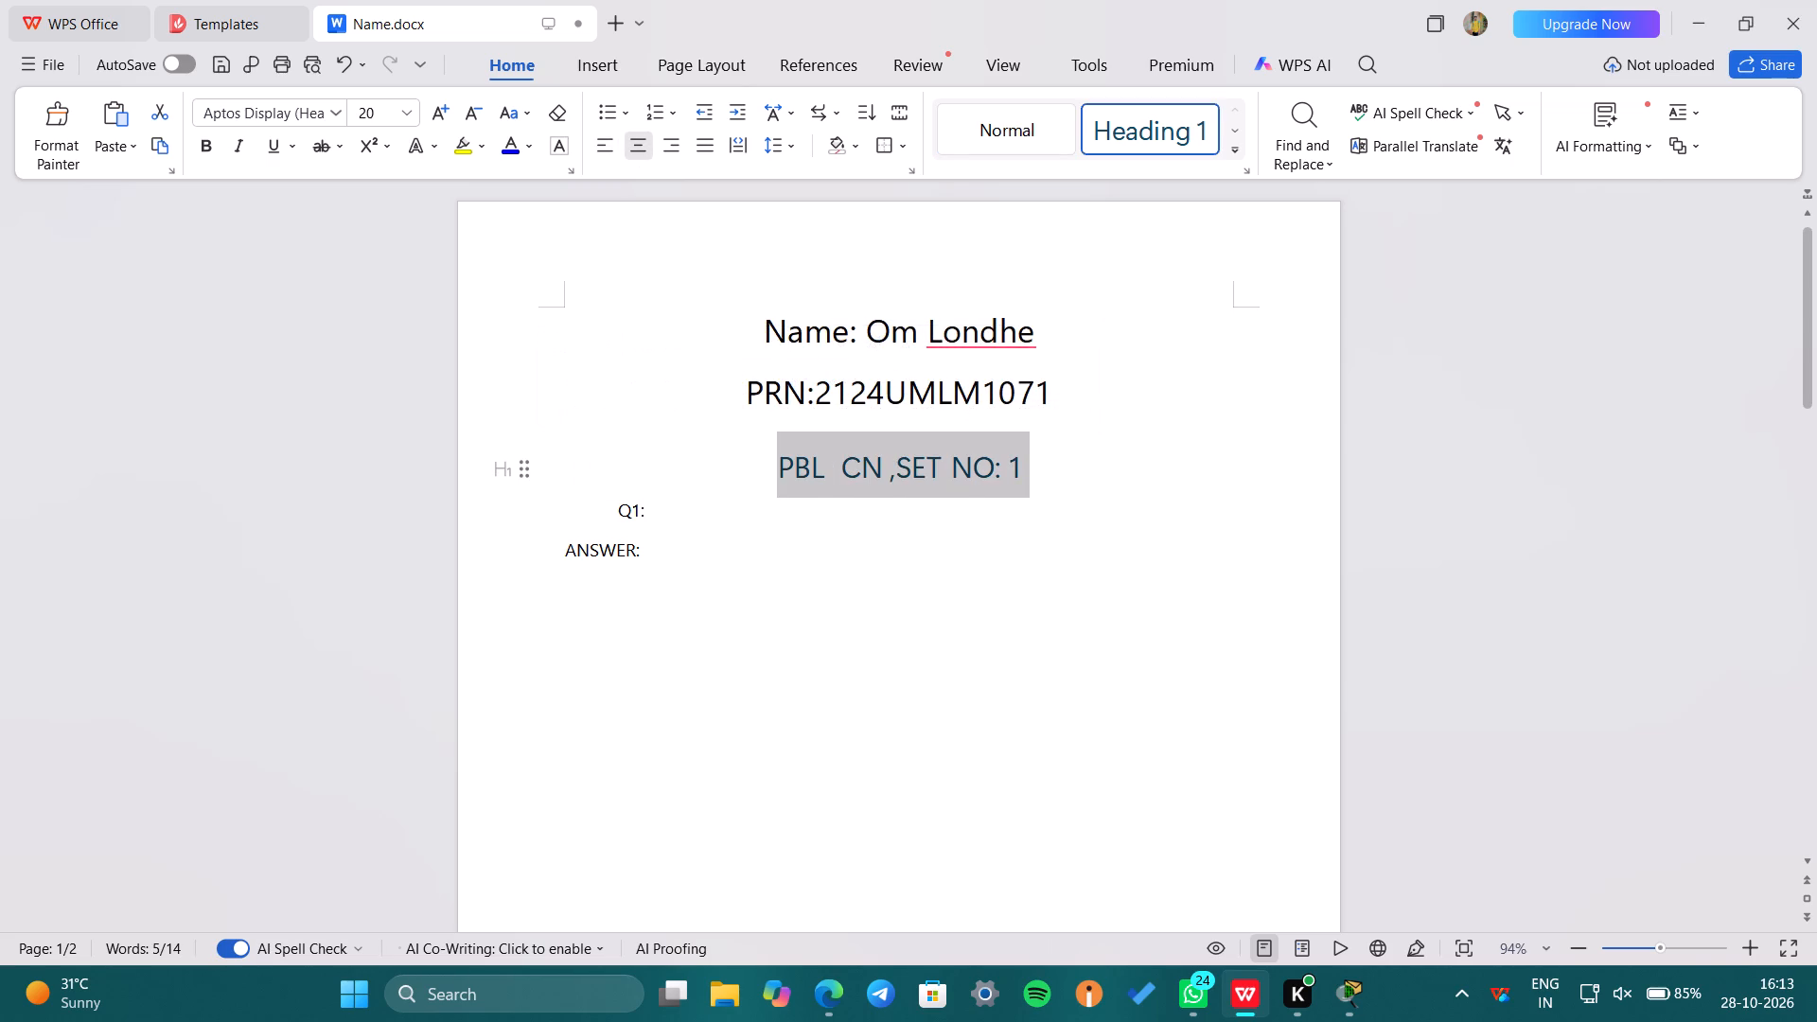
Insert a blank line between the PRN line and the PBL CN heading.
click(1053, 386)
key(Return)
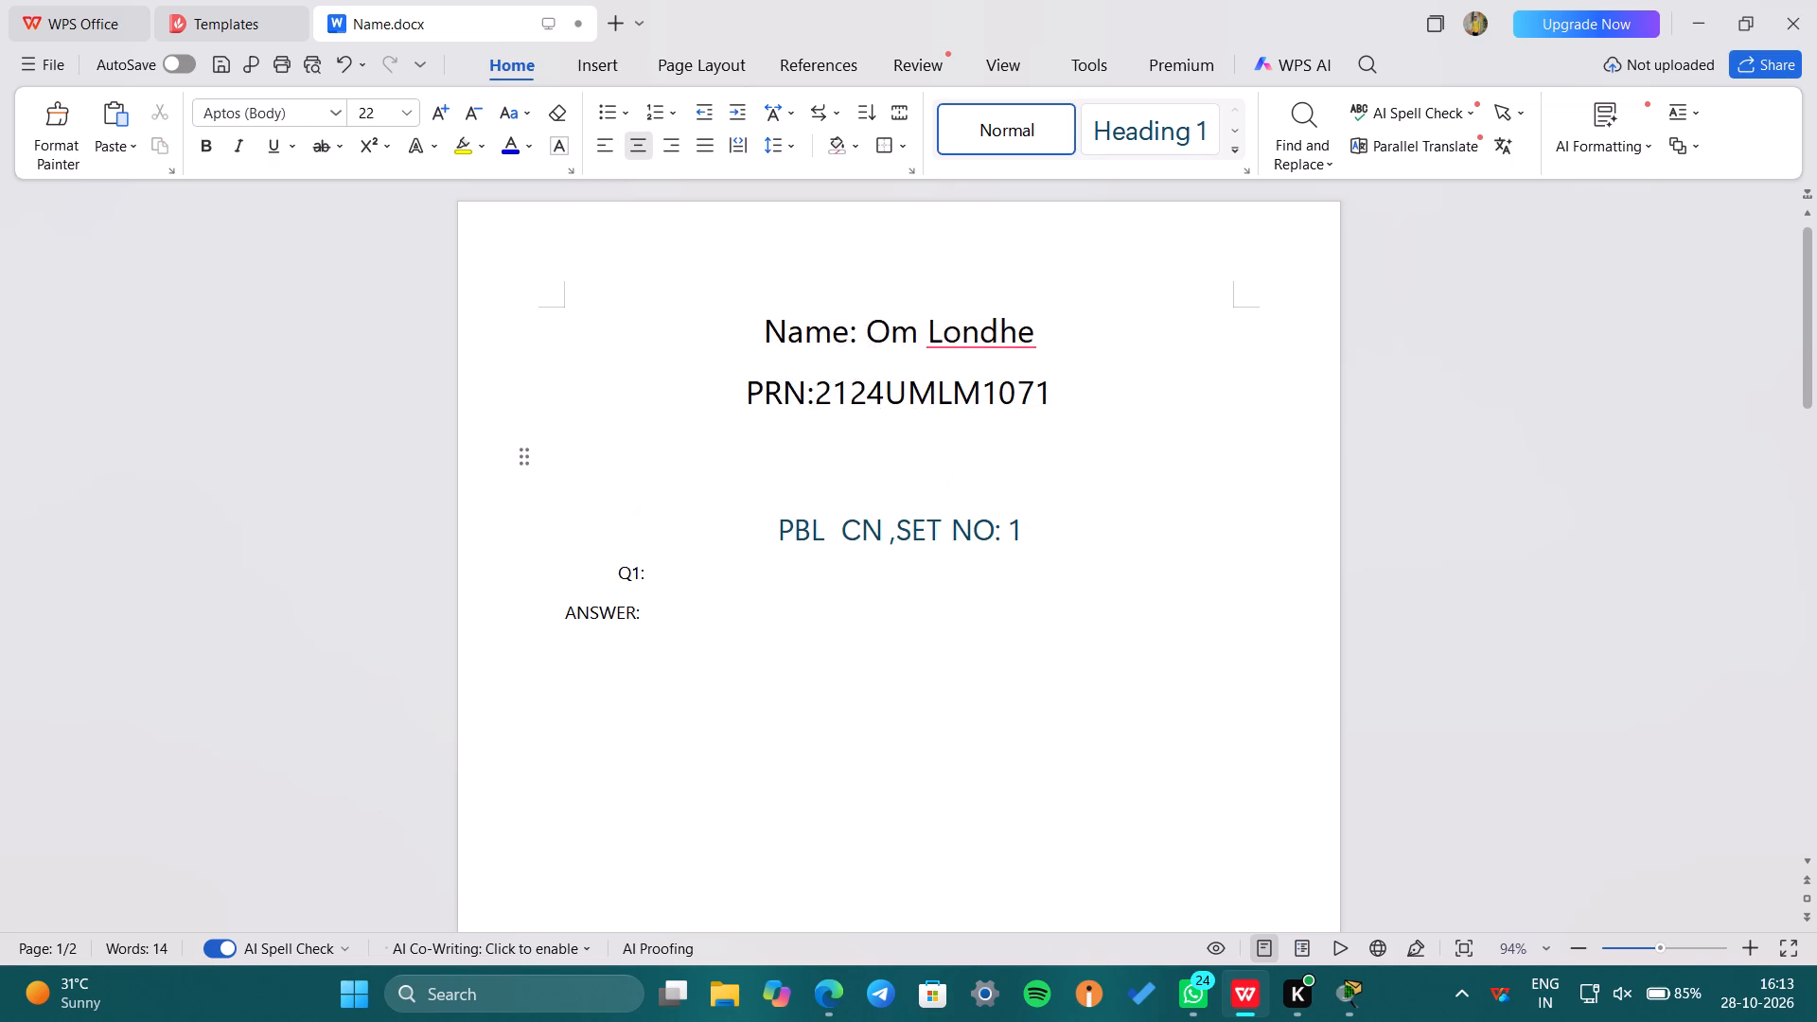
Remove the comma after "PBL CN" and split the heading so "SET NO: 1" sits on its own line.
scroll(1036, 385, down, 2)
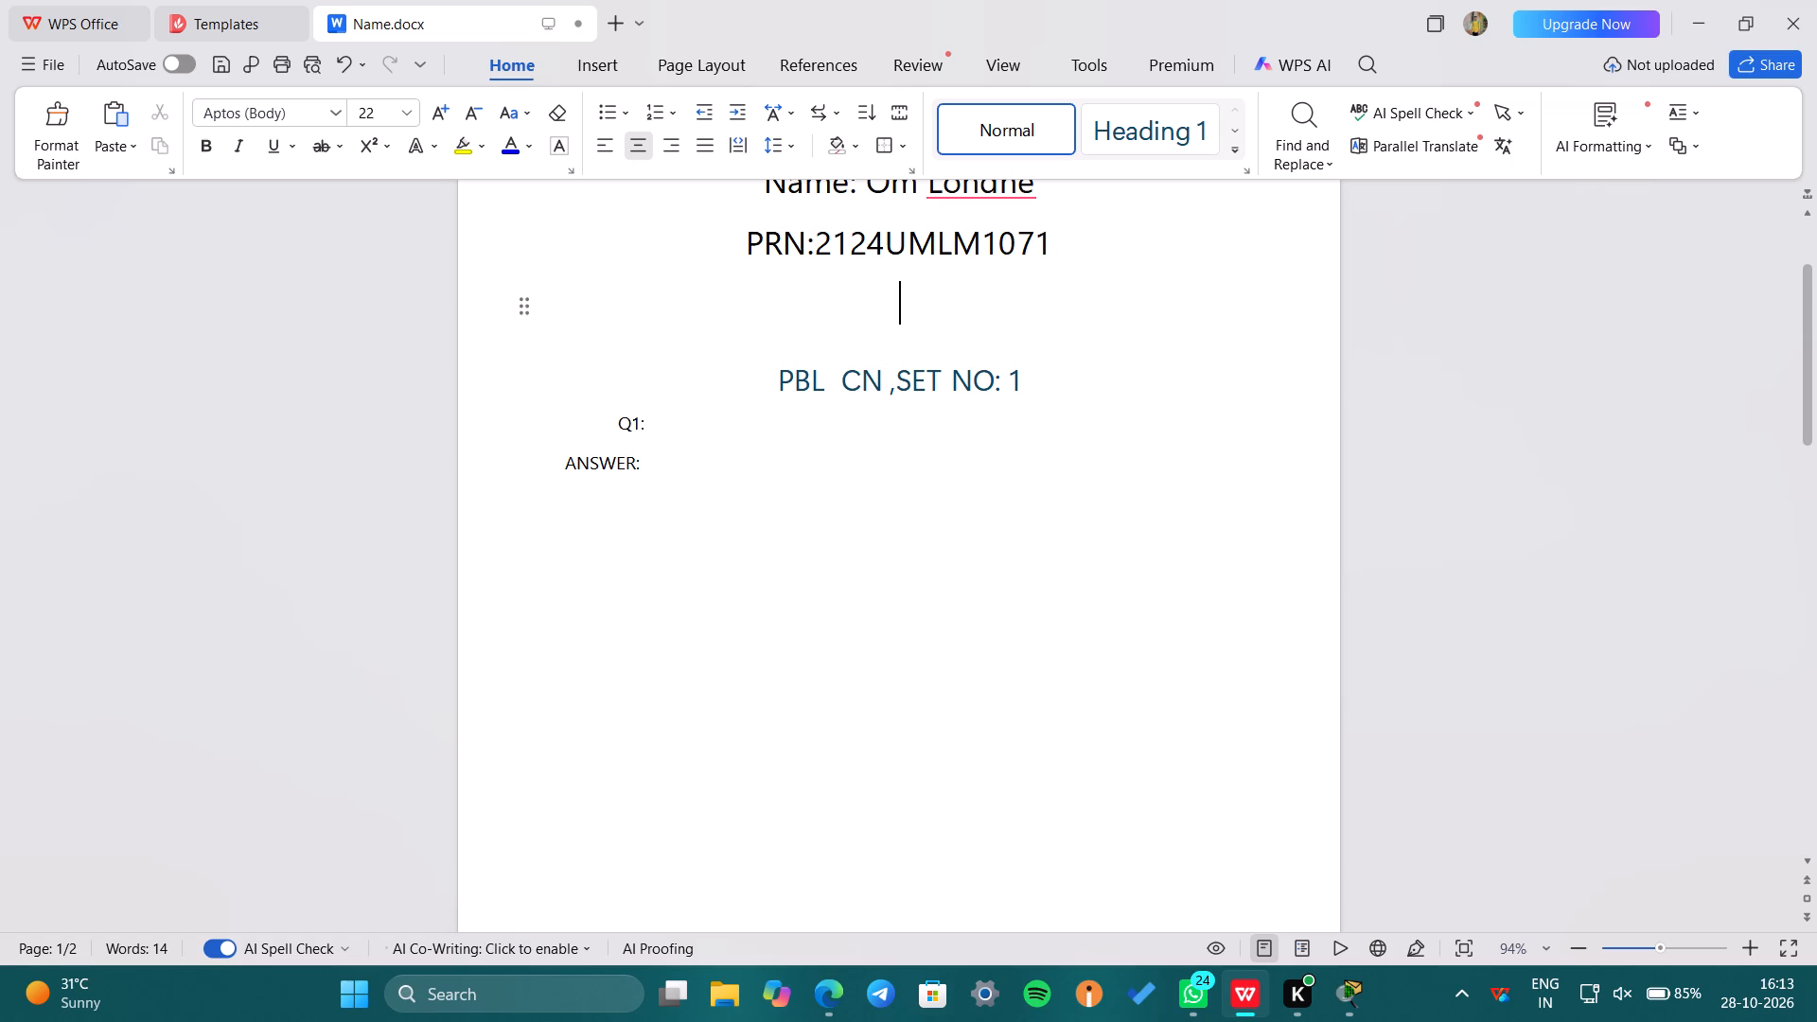
click(892, 388)
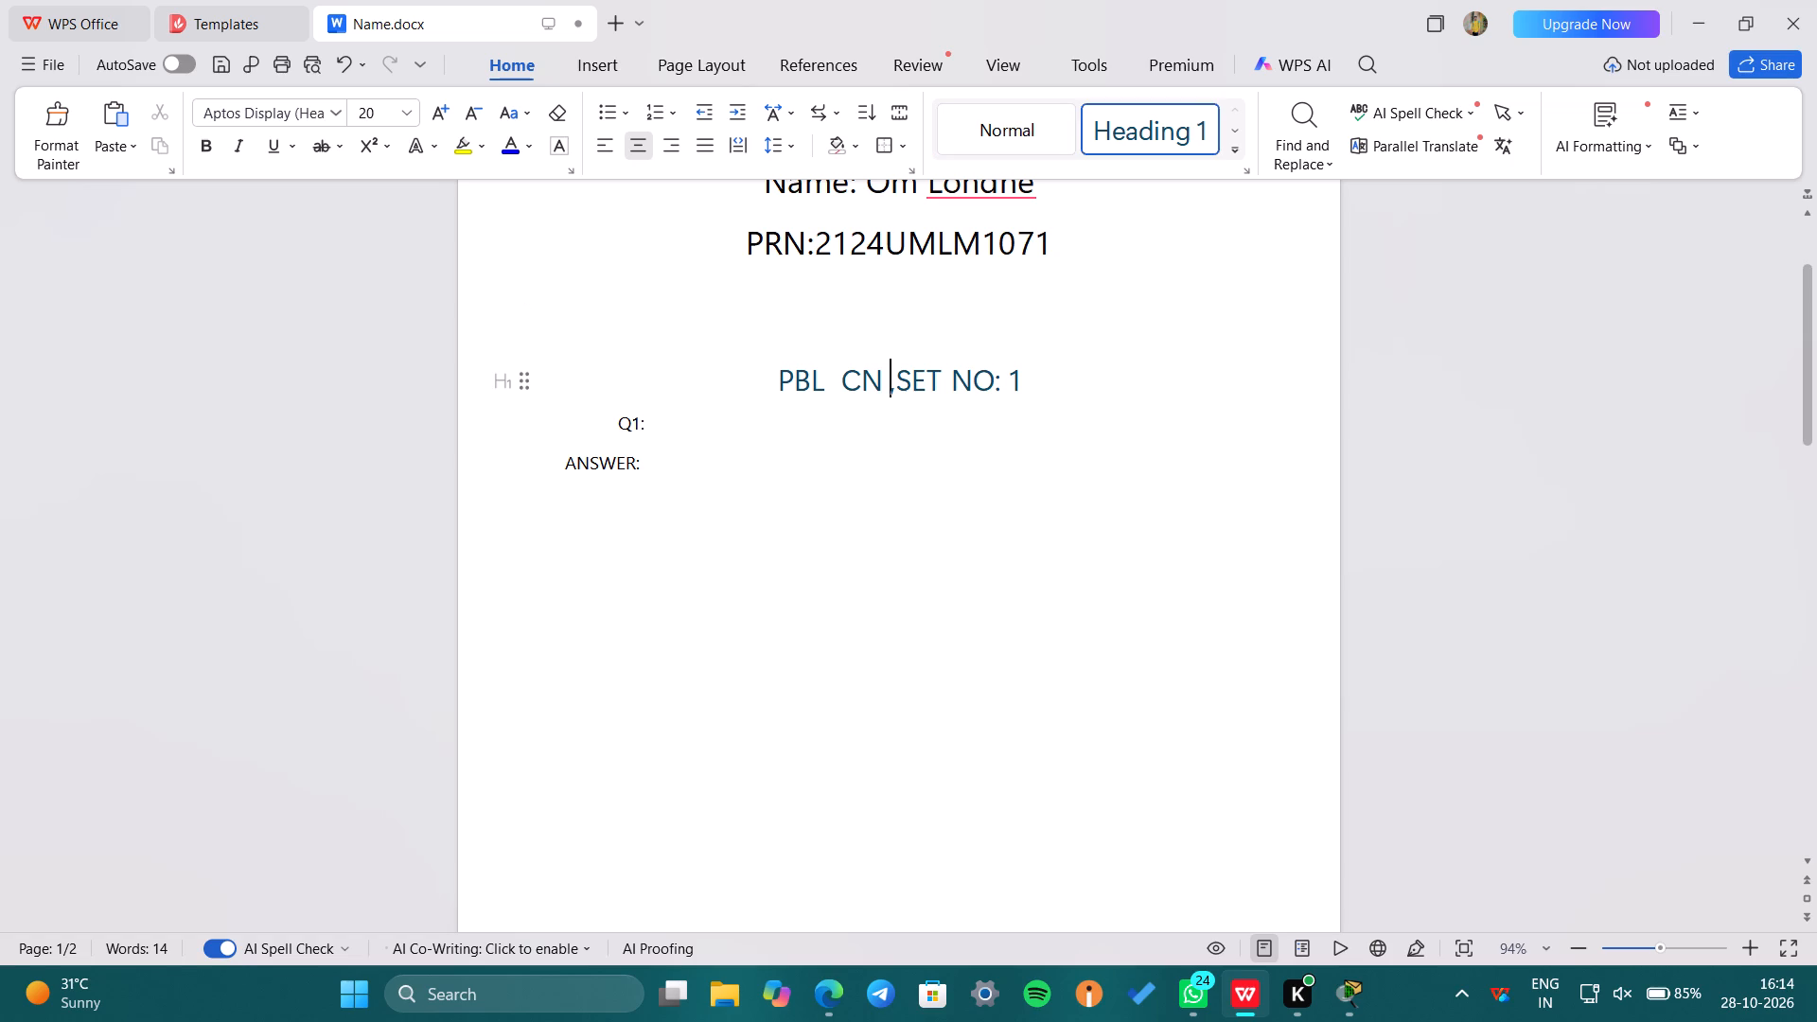
click(892, 388)
key(BackSpace)
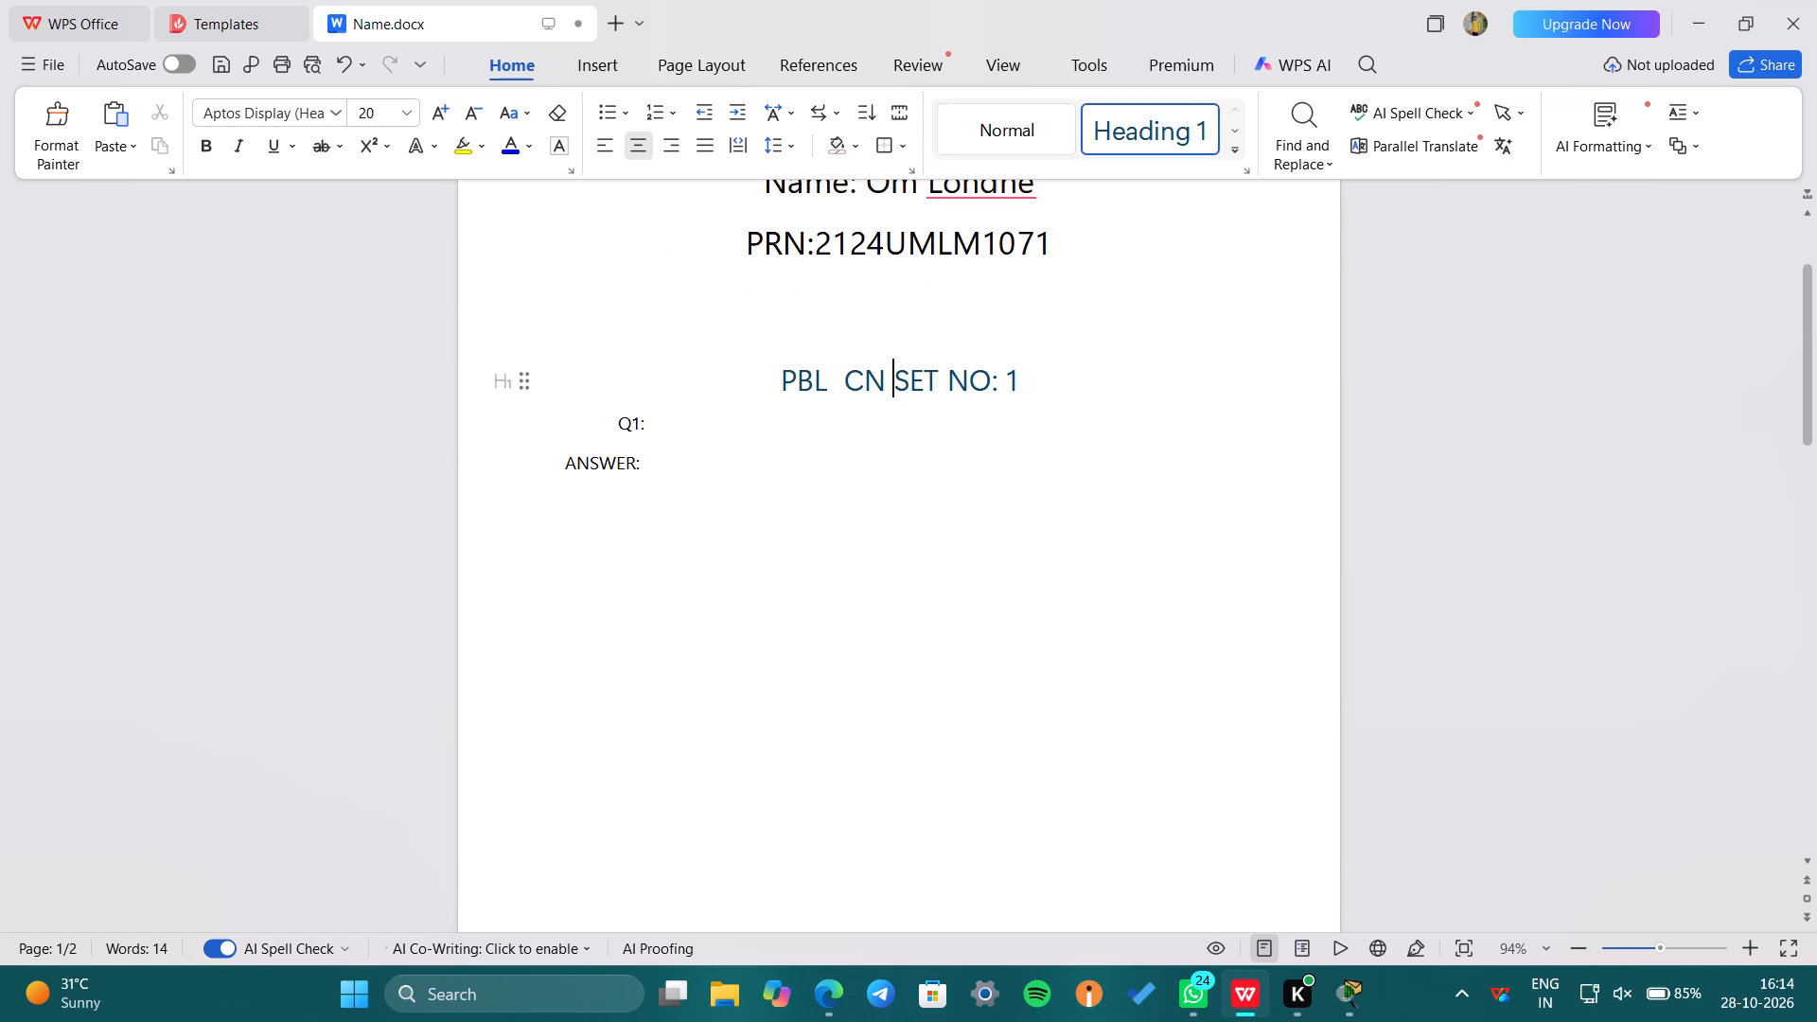
key(Return)
Underline the "PBL CN" heading and set its font color to black.
drag(829, 373, 1037, 379)
click(944, 287)
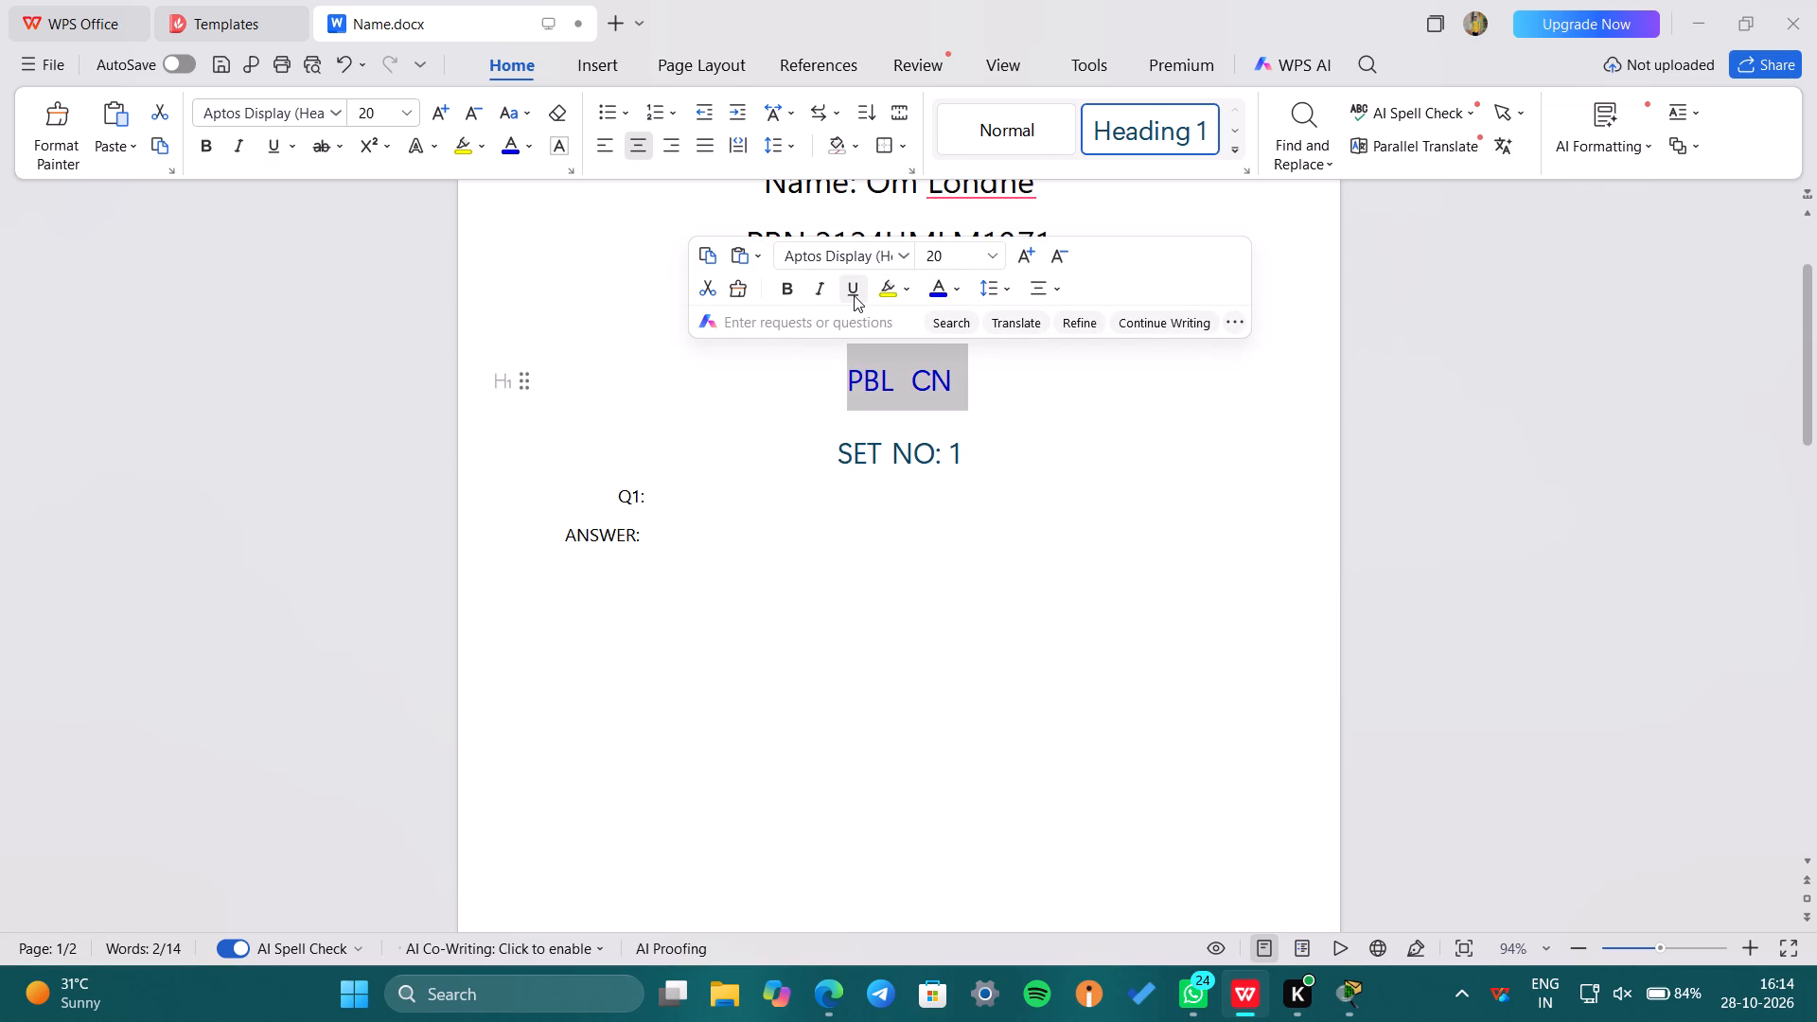
click(854, 295)
click(941, 291)
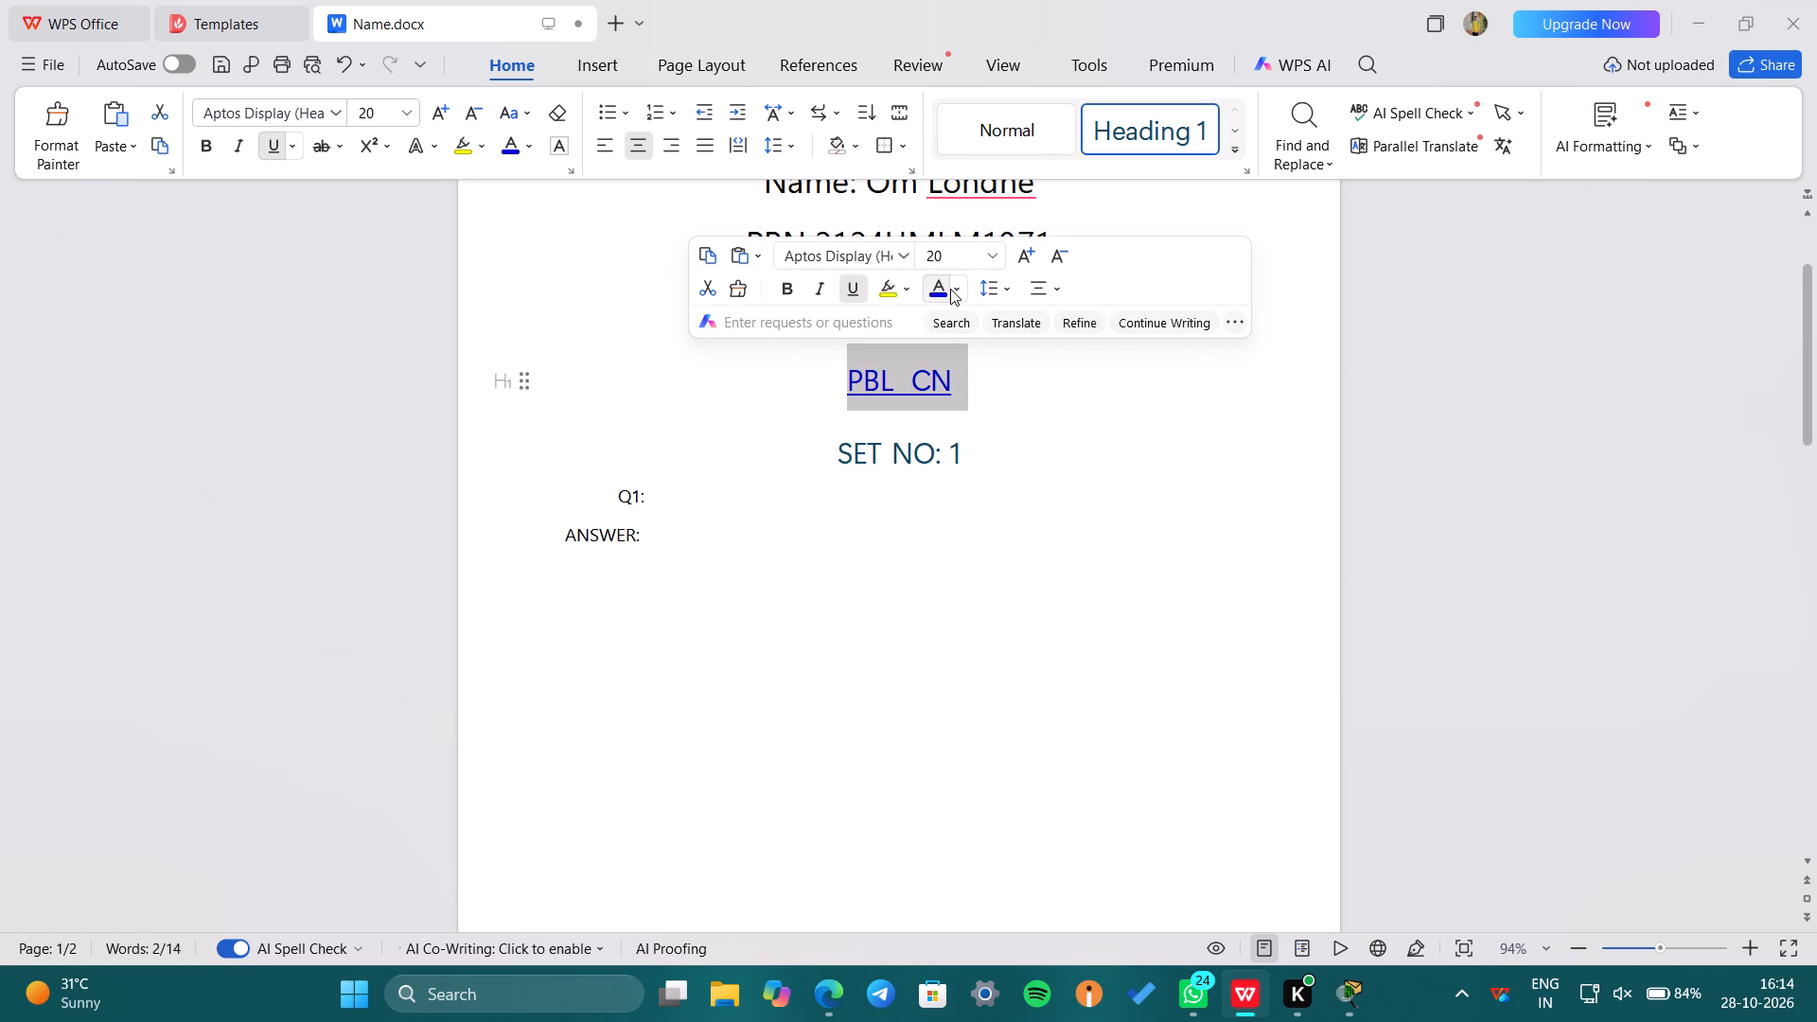
click(952, 289)
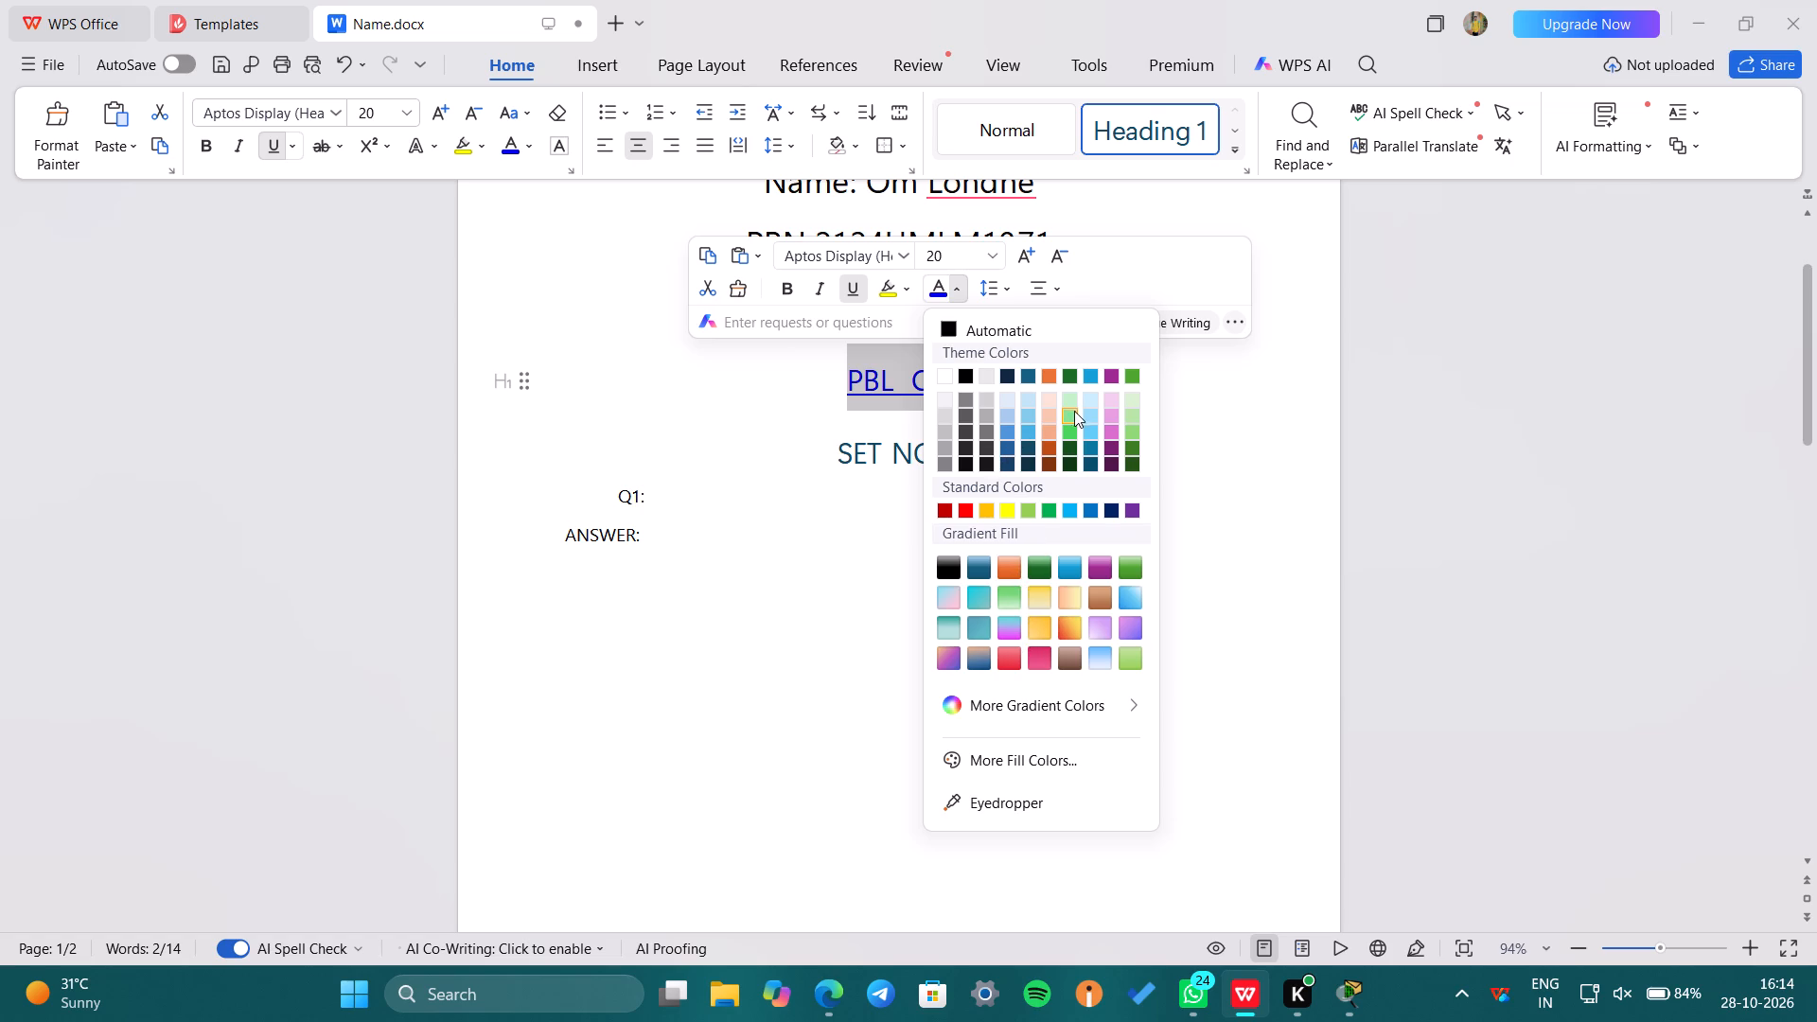
click(962, 380)
click(971, 439)
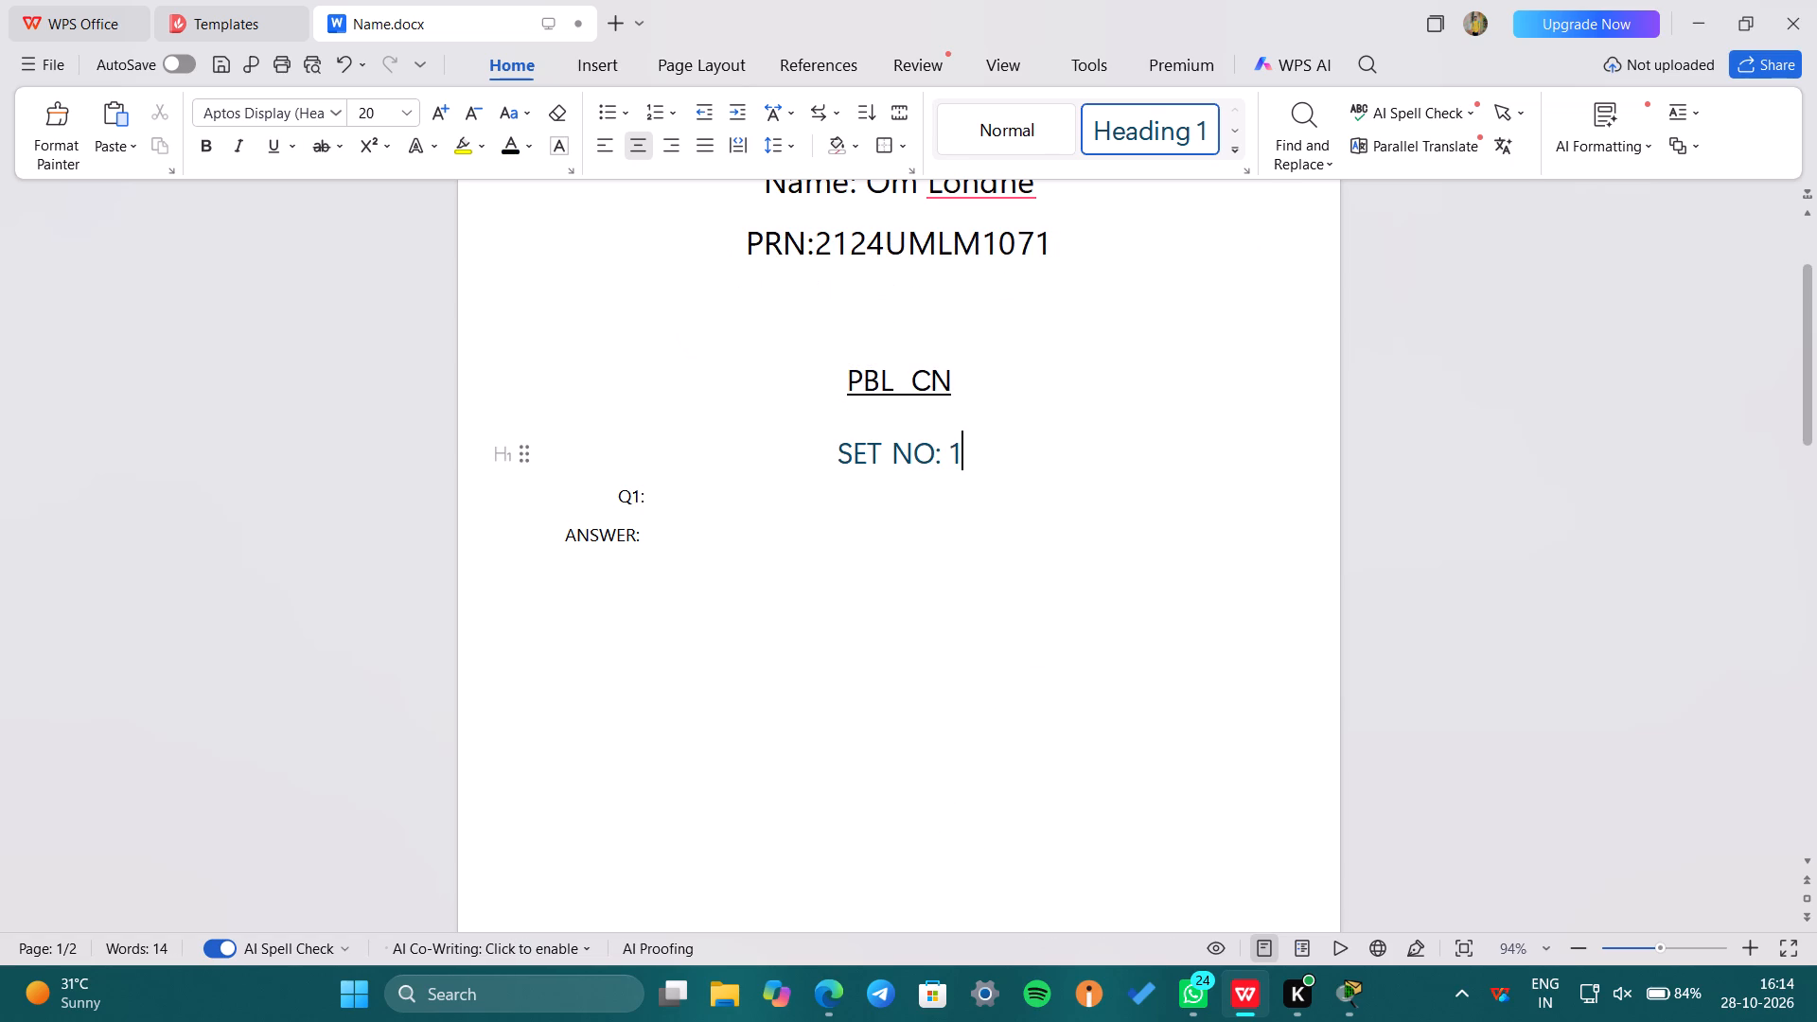
Underline the "SET NO: 1" heading.
drag(838, 451, 998, 451)
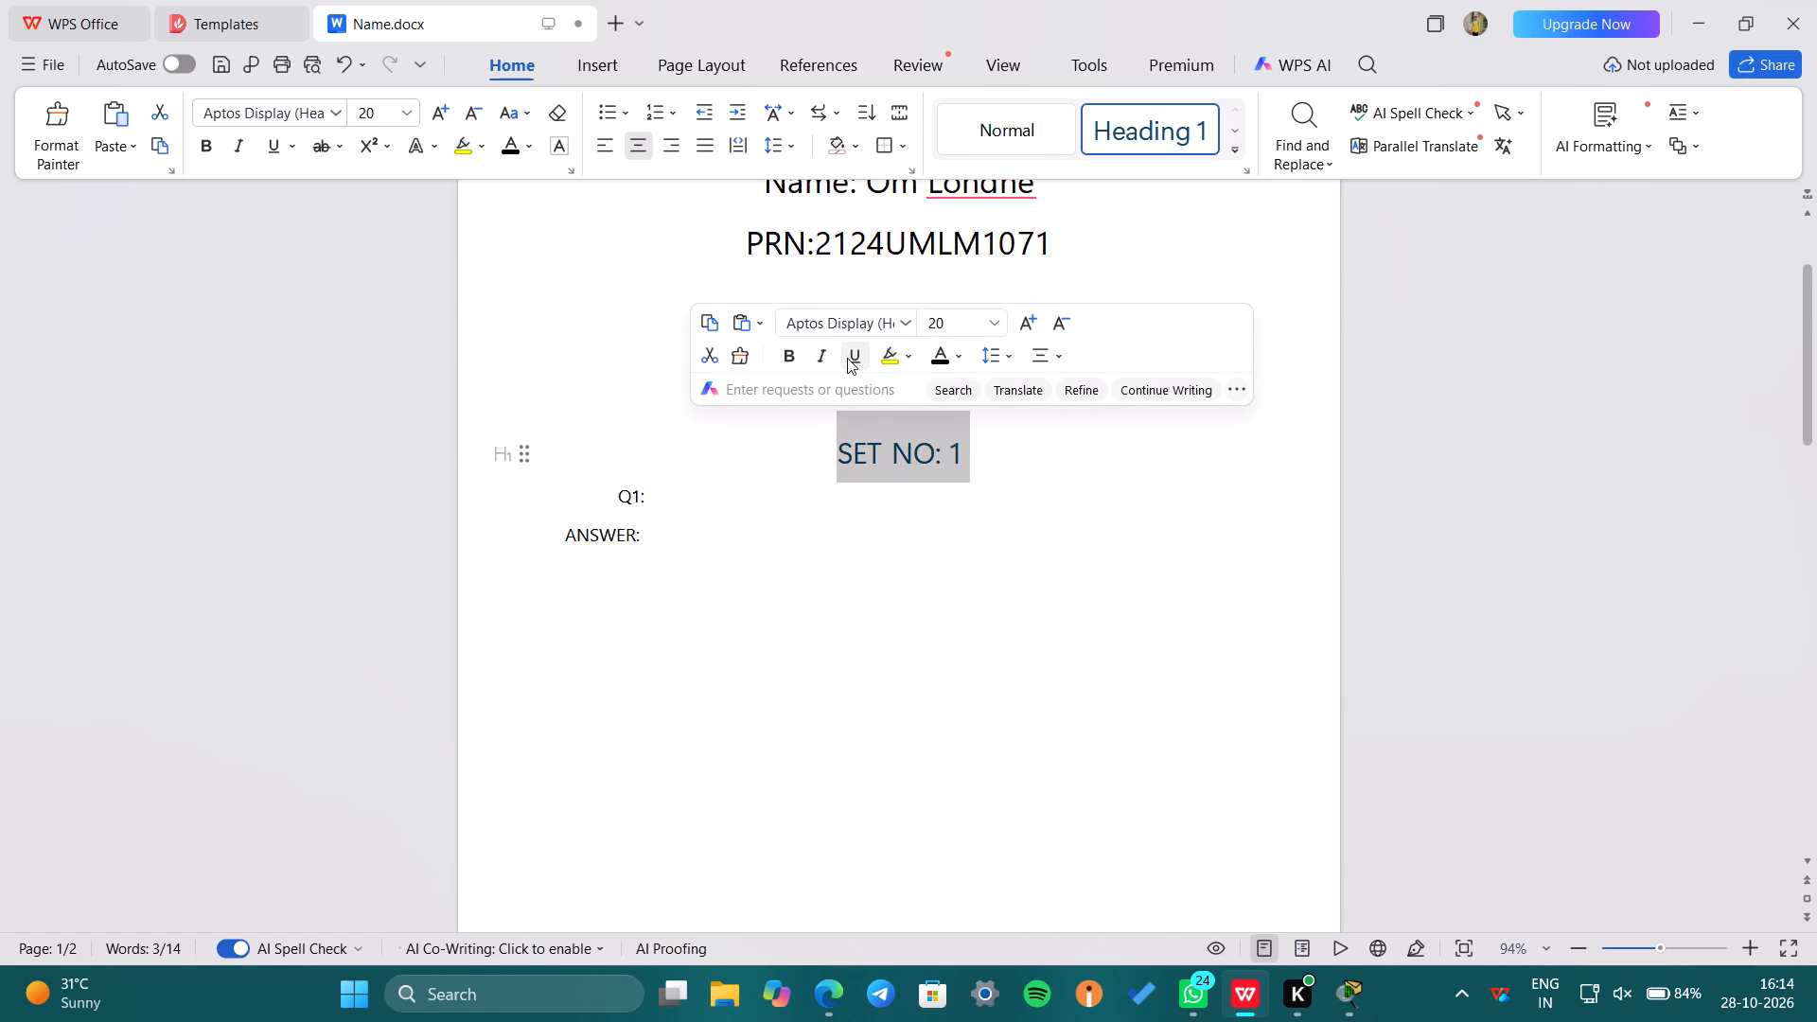
click(847, 358)
click(953, 565)
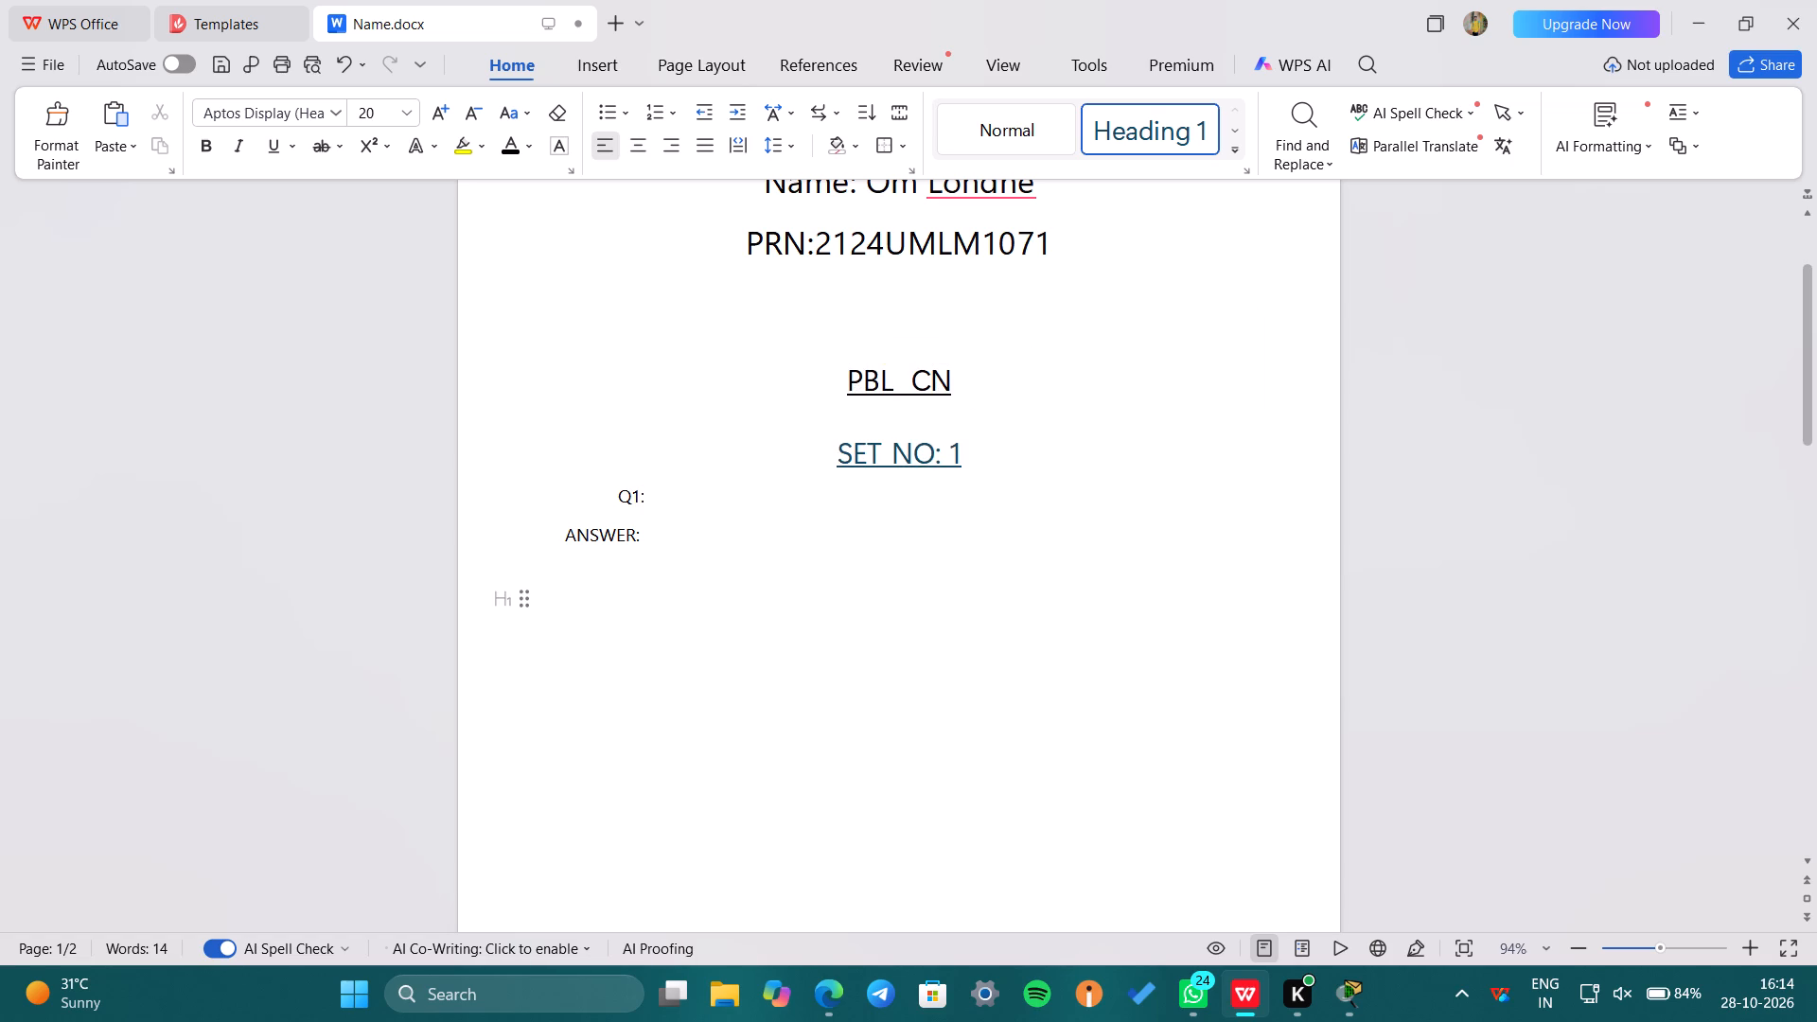
Insert two blank lines between the "SET NO: 1" heading and the Q1 label.
click(691, 509)
click(1000, 466)
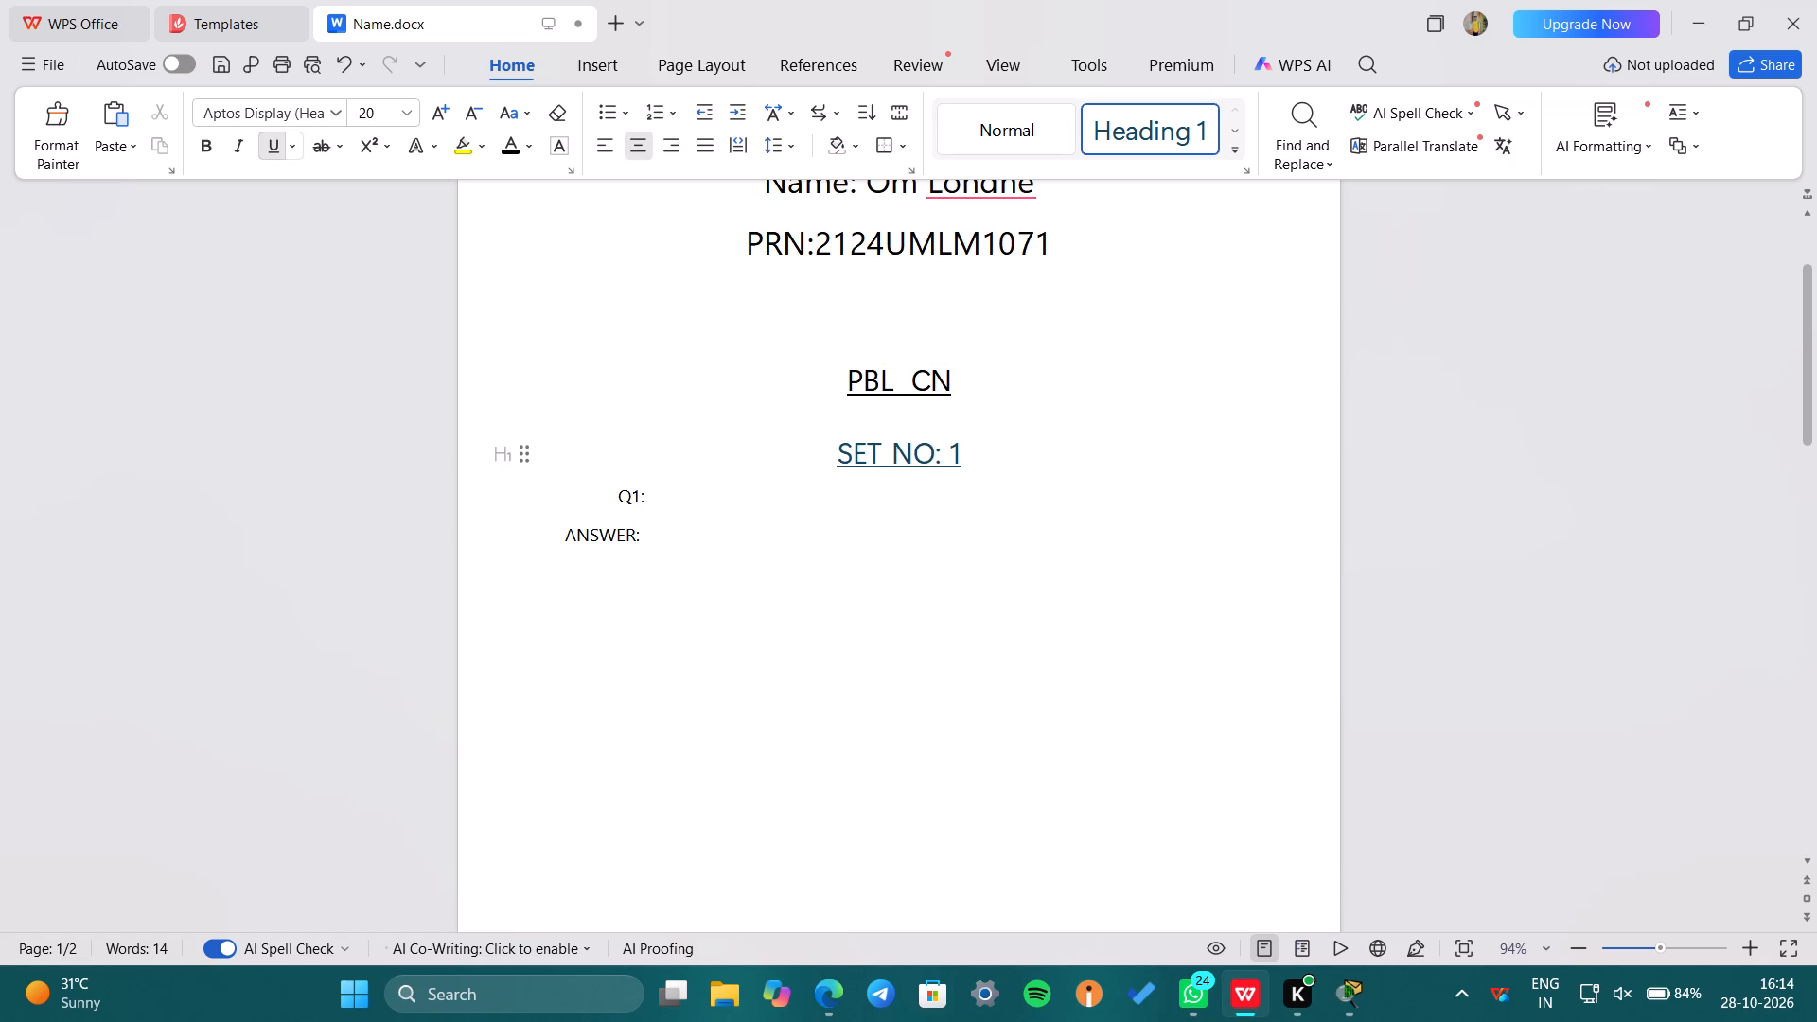
key(Return)
key(Return)
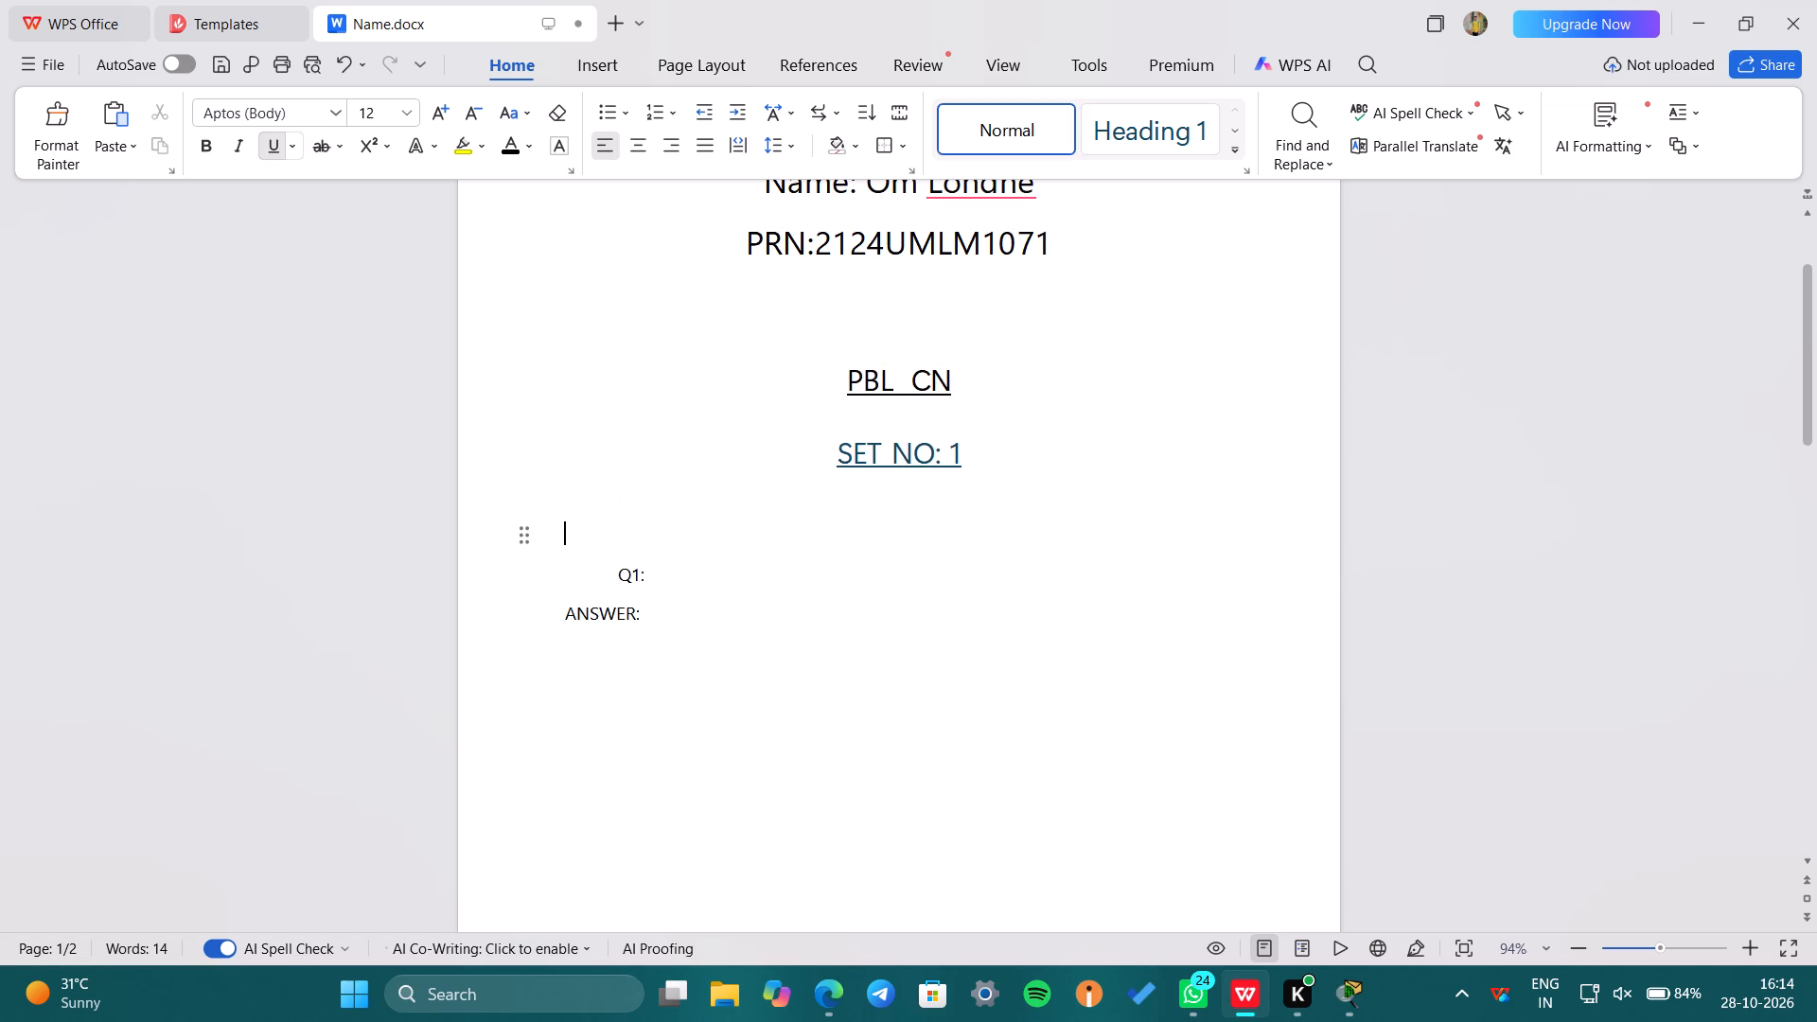
Review the rest of the document below the ANSWER label, including the Q4 star topology diagram and its output.
scroll(467, 554, down, 1)
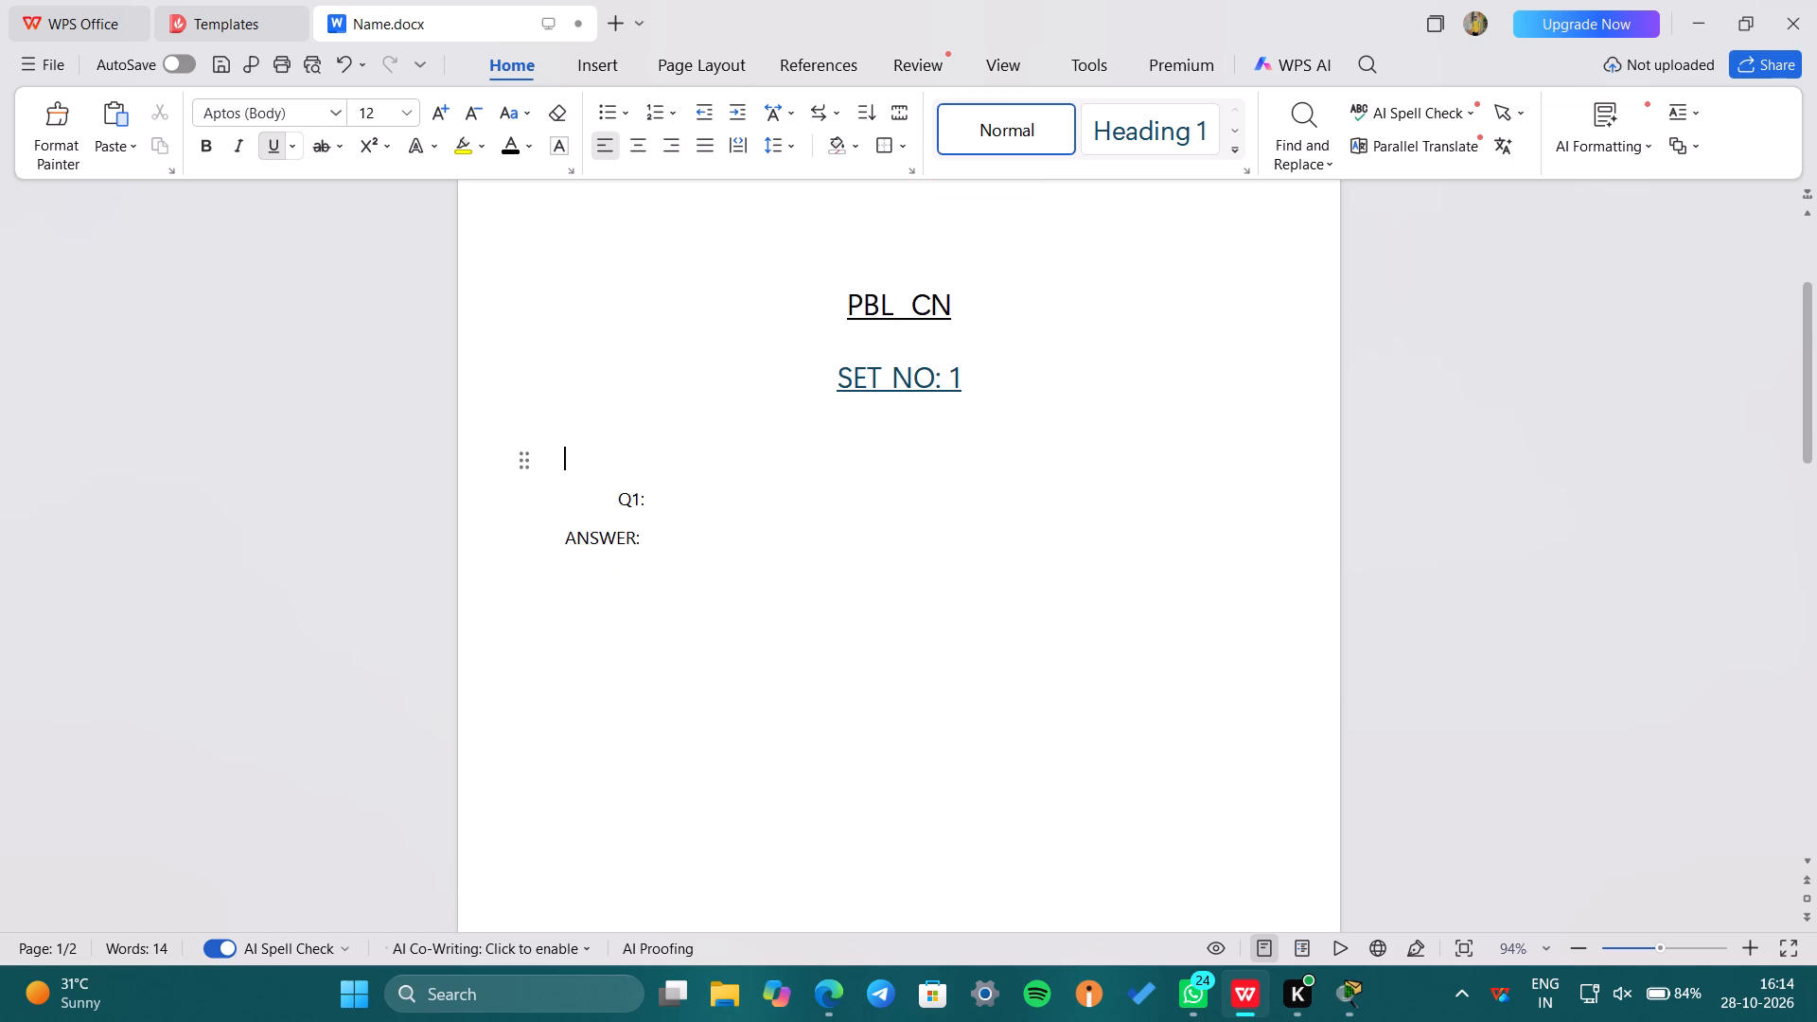
click(647, 544)
scroll(744, 548, down, 19)
scroll(744, 548, down, 5)
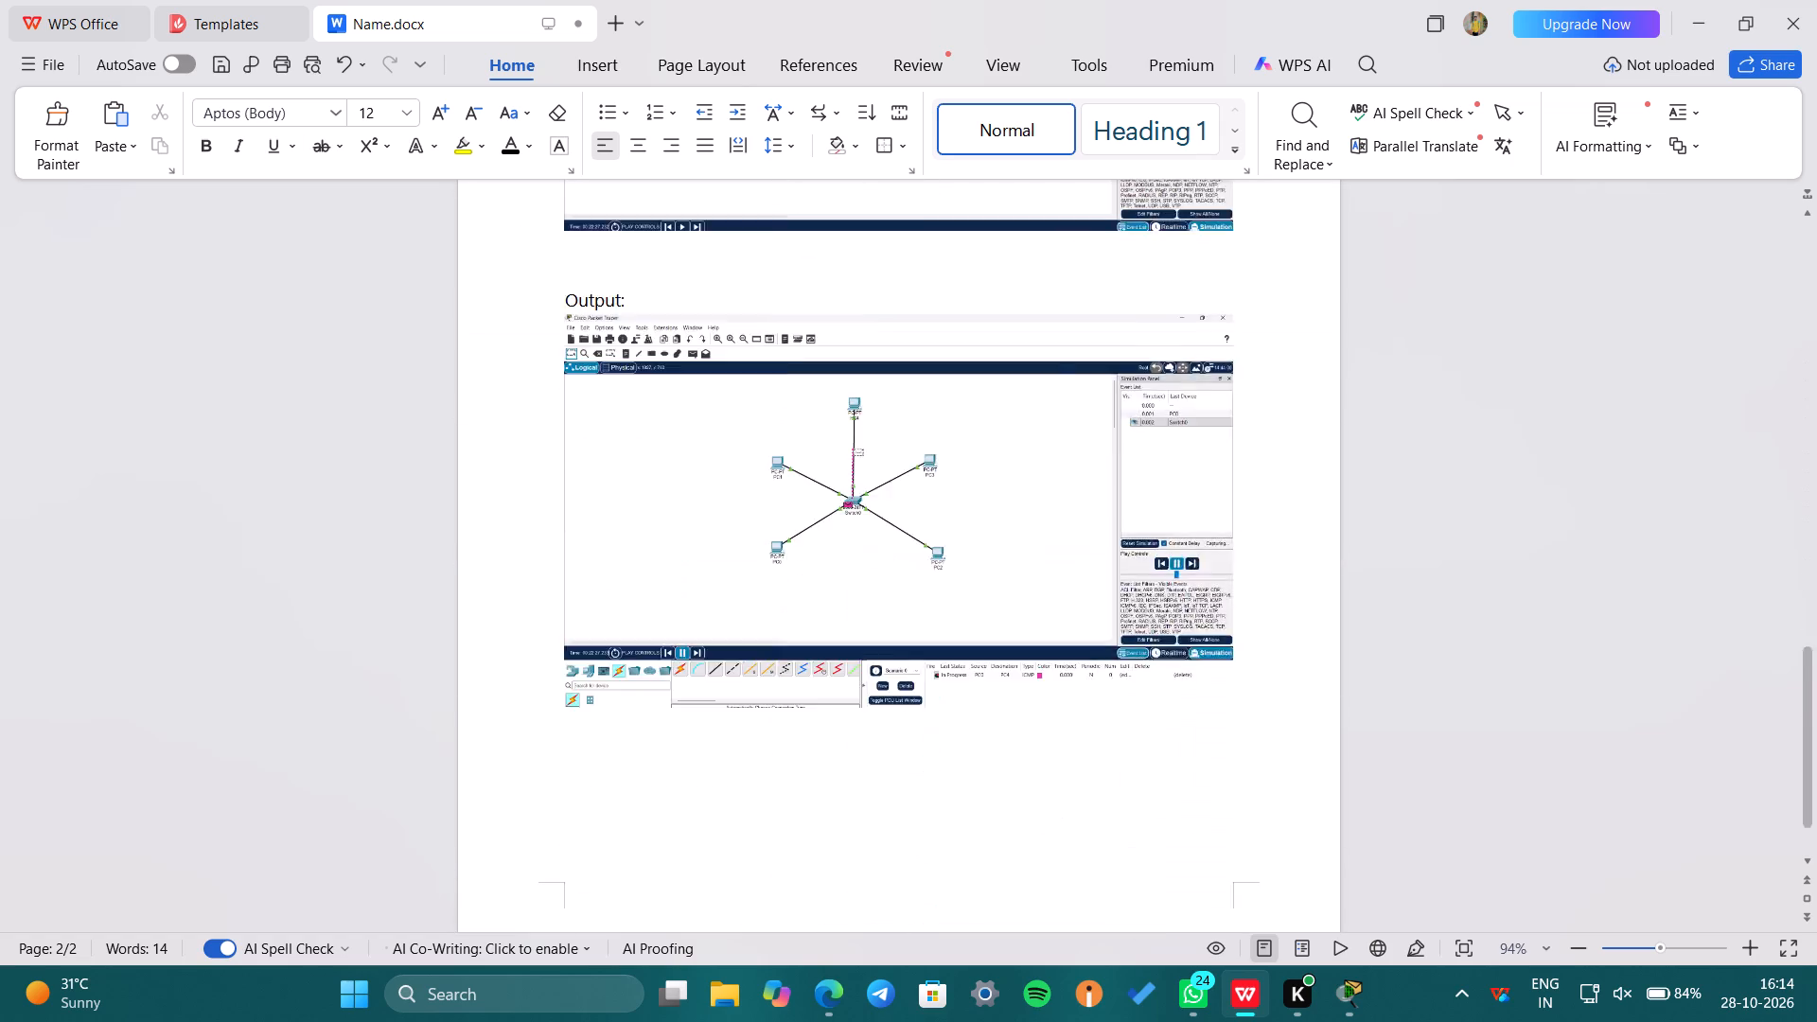
scroll(744, 548, down, 8)
scroll(744, 548, up, 10)
scroll(744, 548, down, 5)
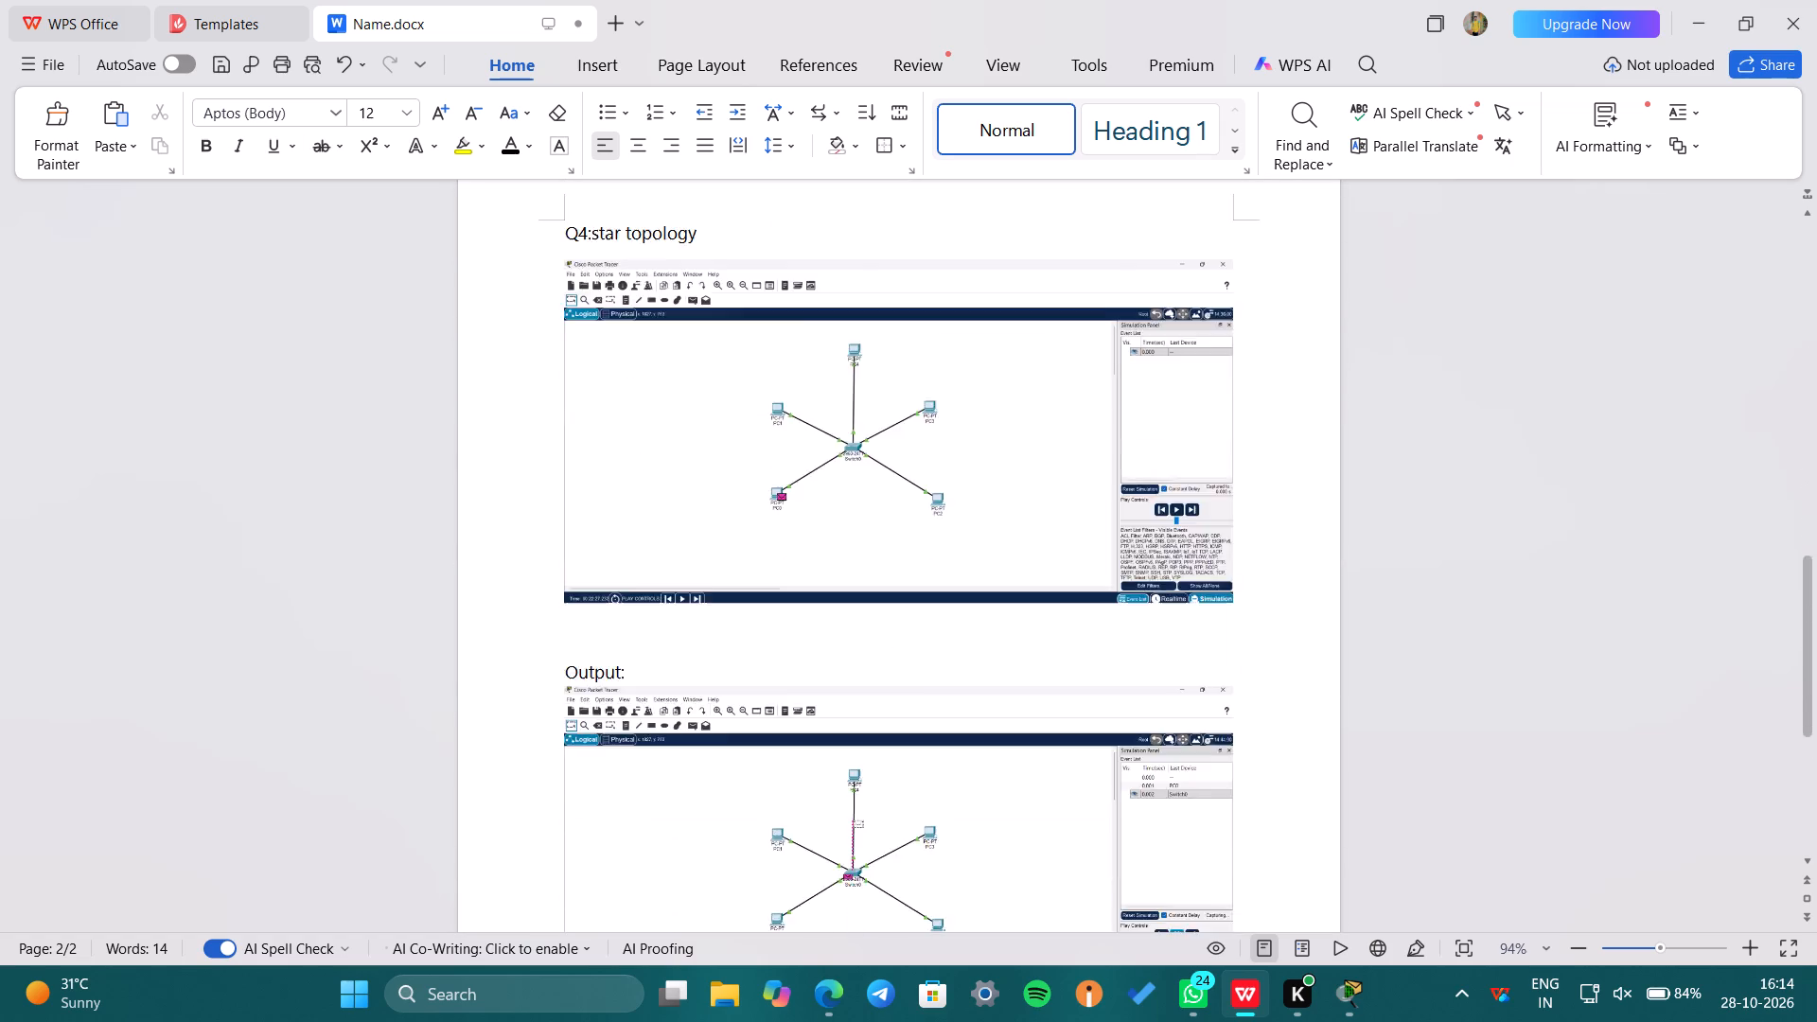
scroll(744, 548, down, 6)
scroll(743, 550, up, 12)
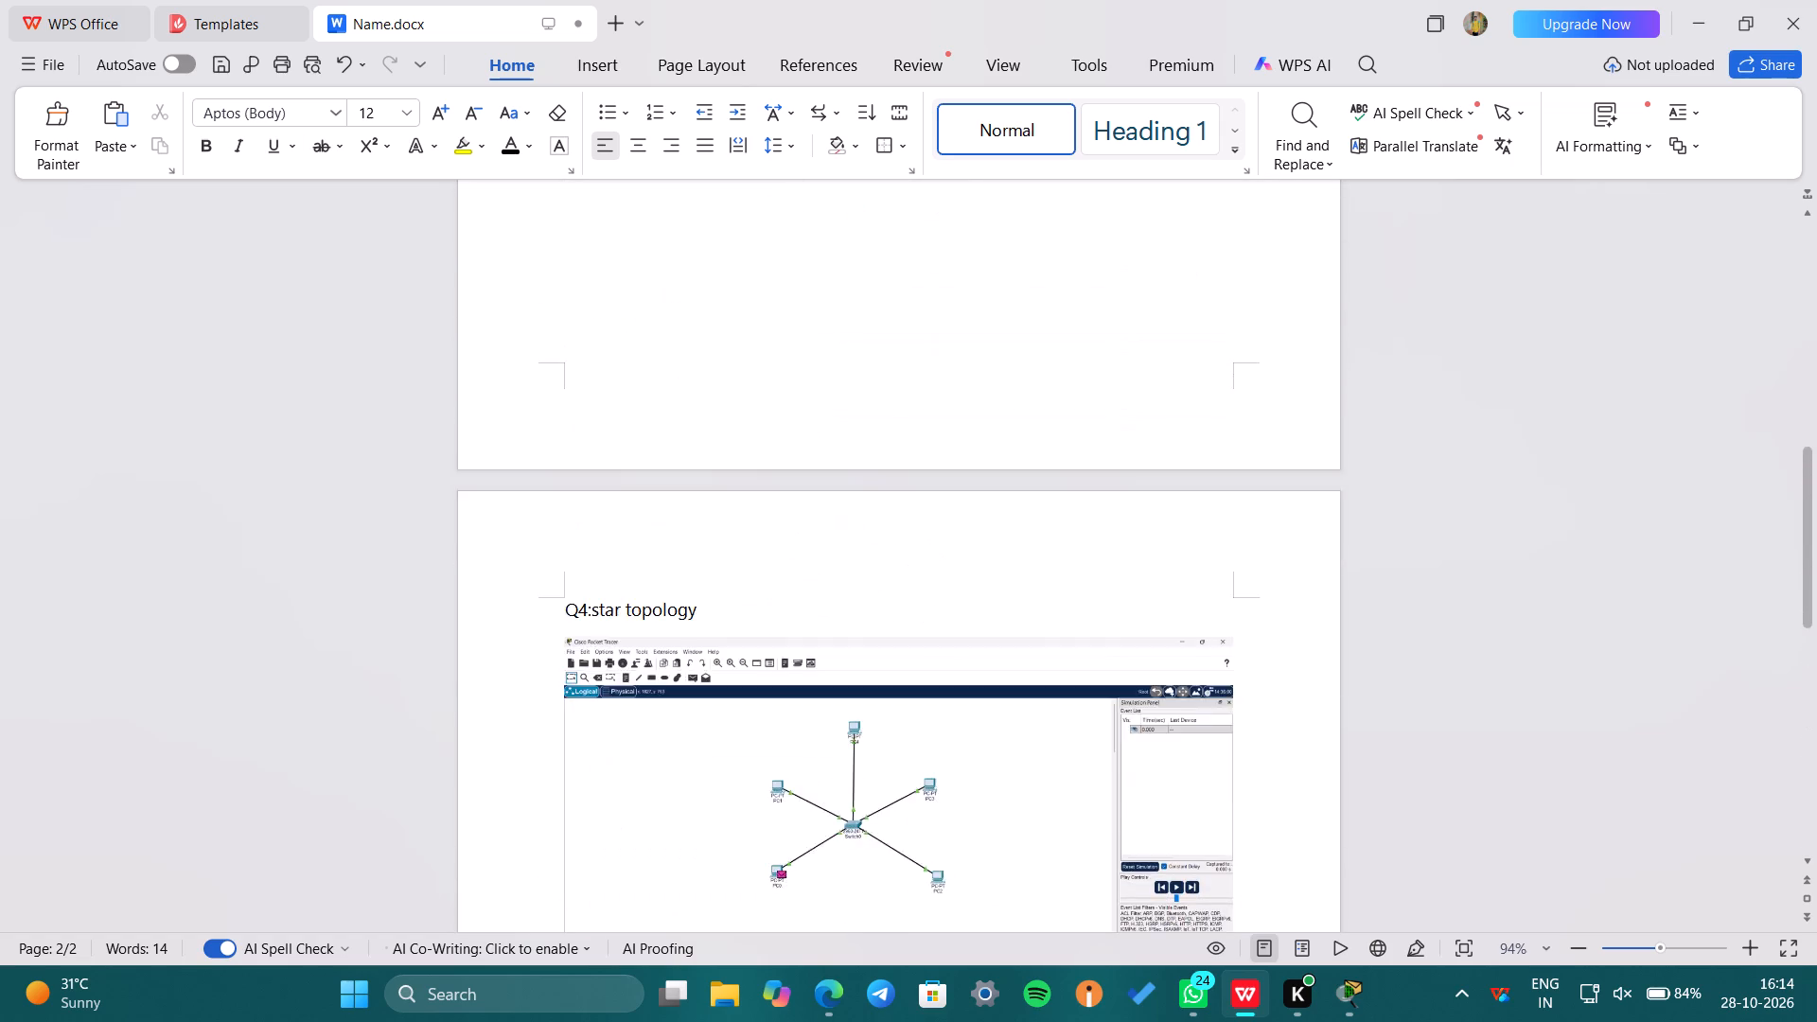
scroll(746, 548, down, 8)
scroll(763, 547, up, 1)
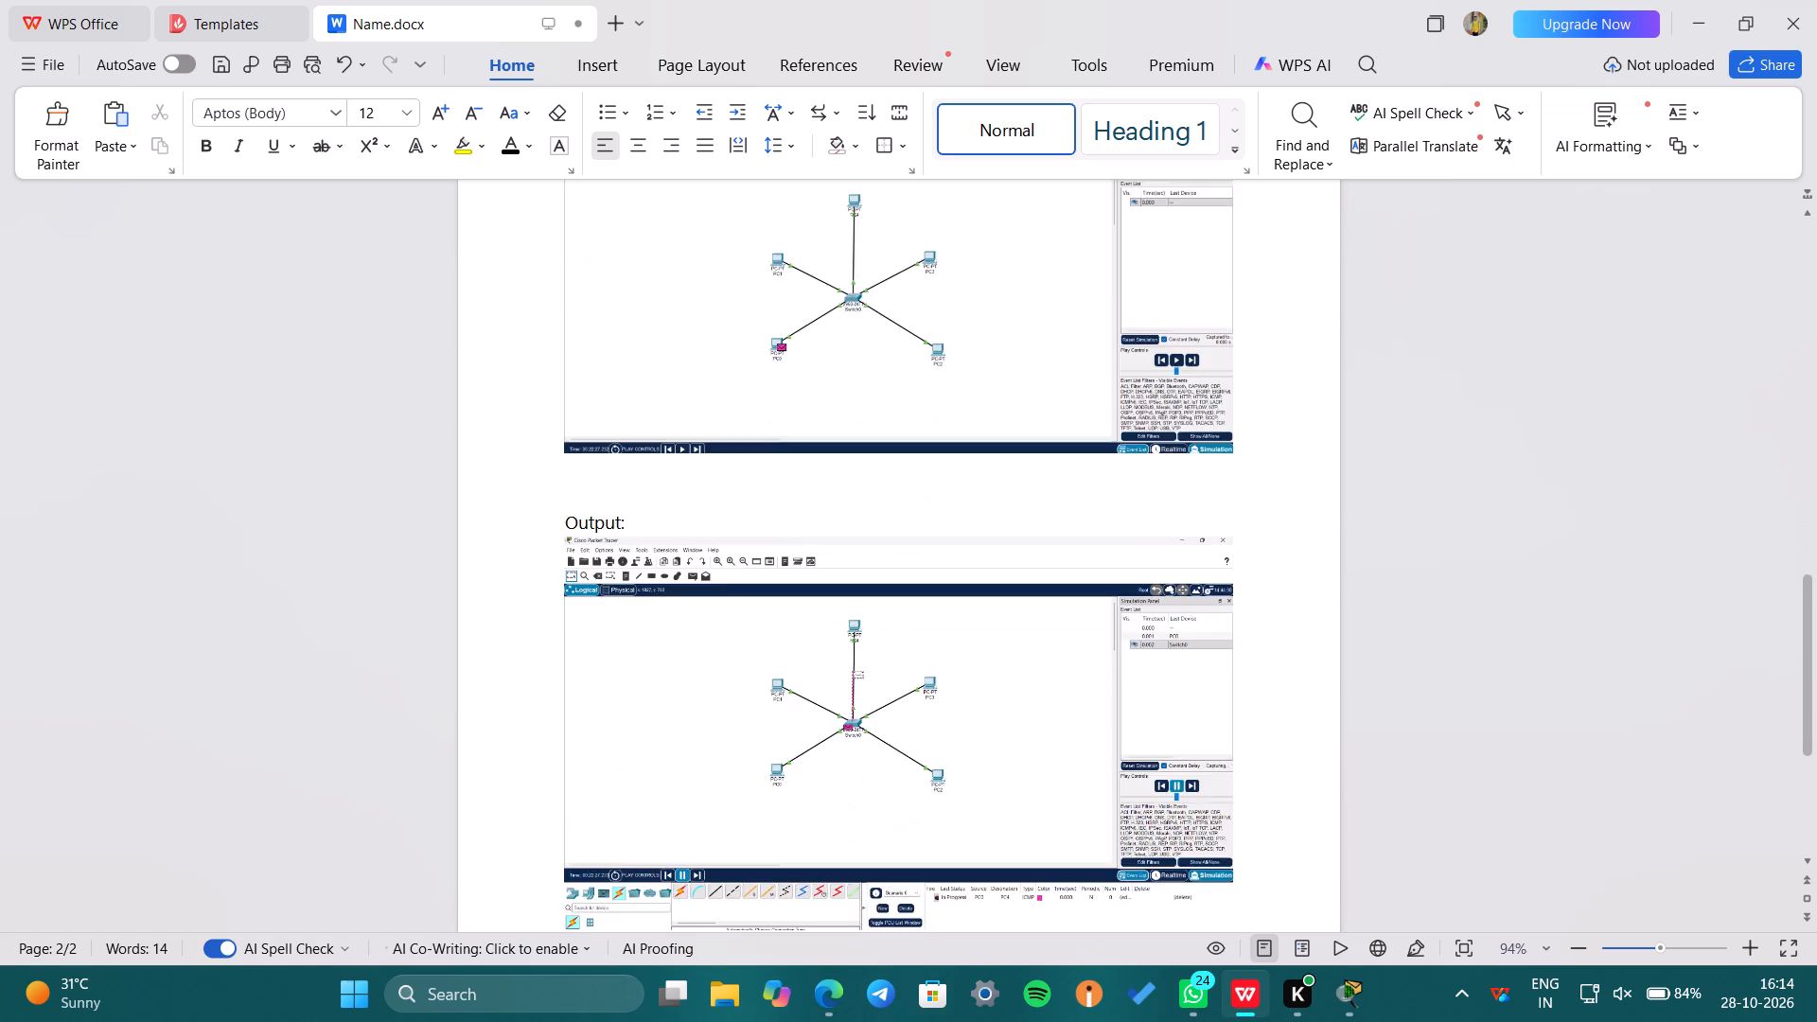
scroll(763, 547, up, 18)
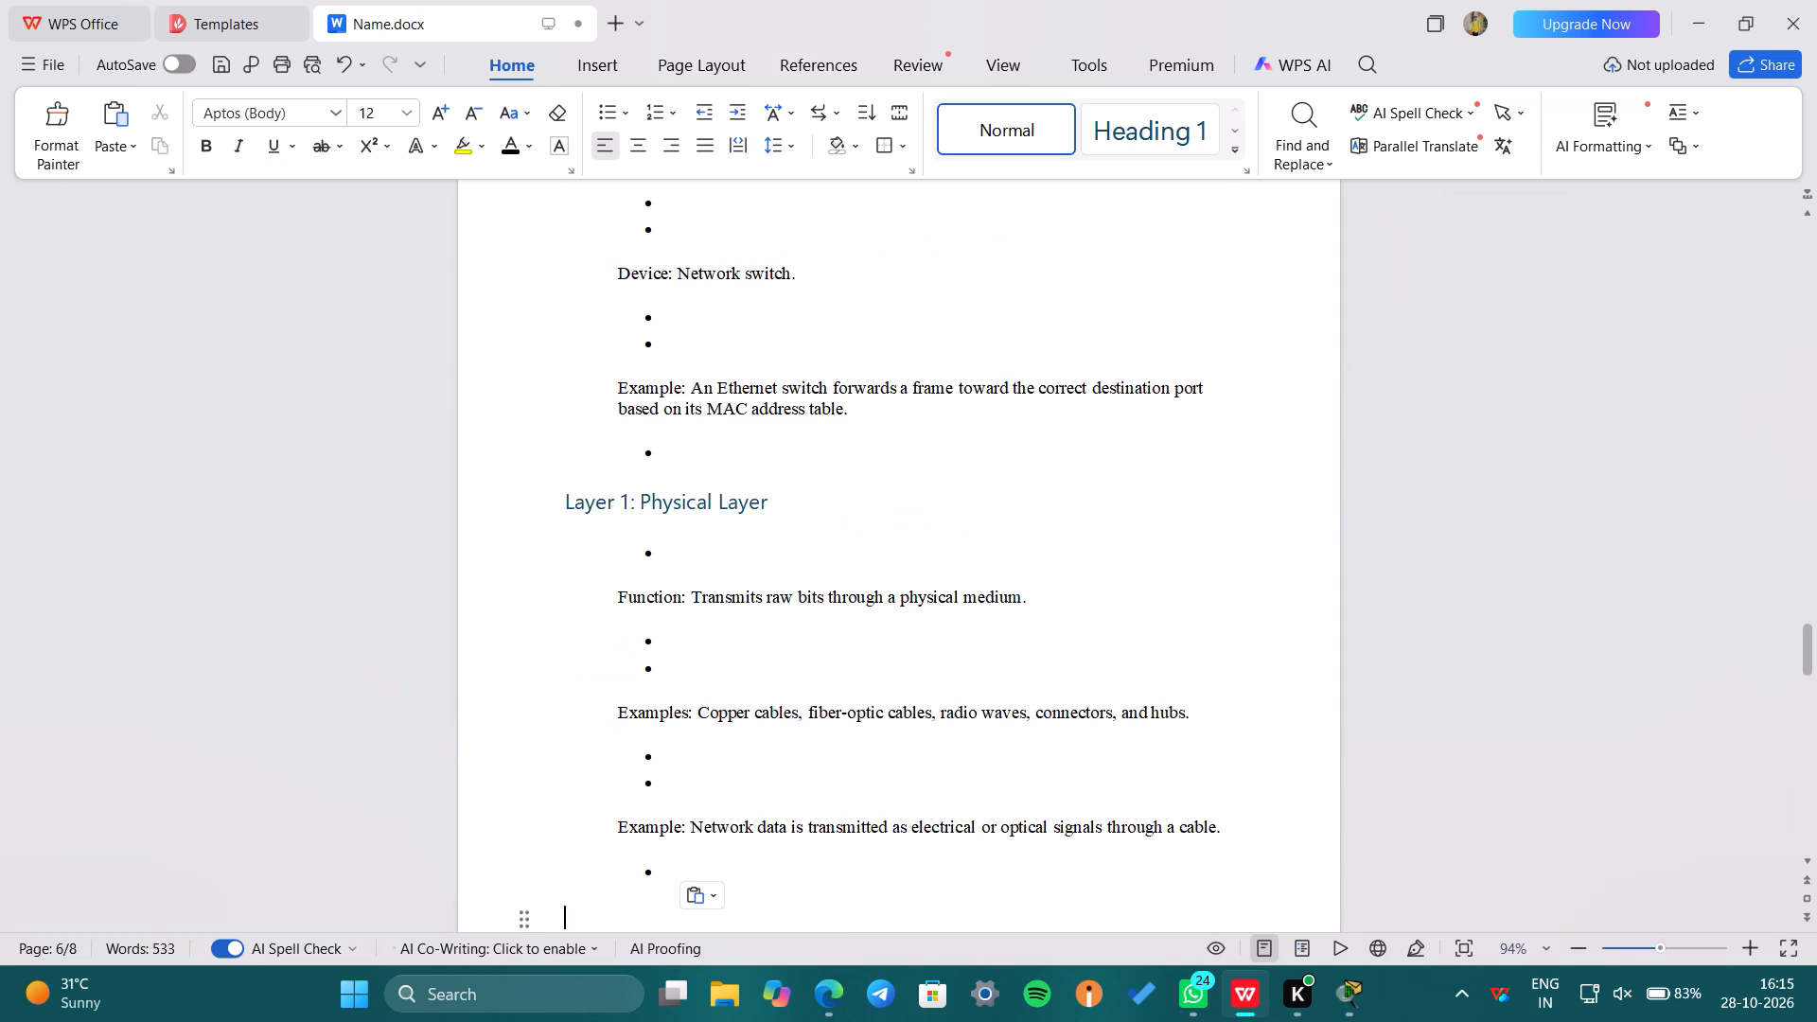
Review the pasted Q1 answer from the Physical Layer section back up to the Aim heading, checking its layout and bullets.
scroll(913, 653, down, 7)
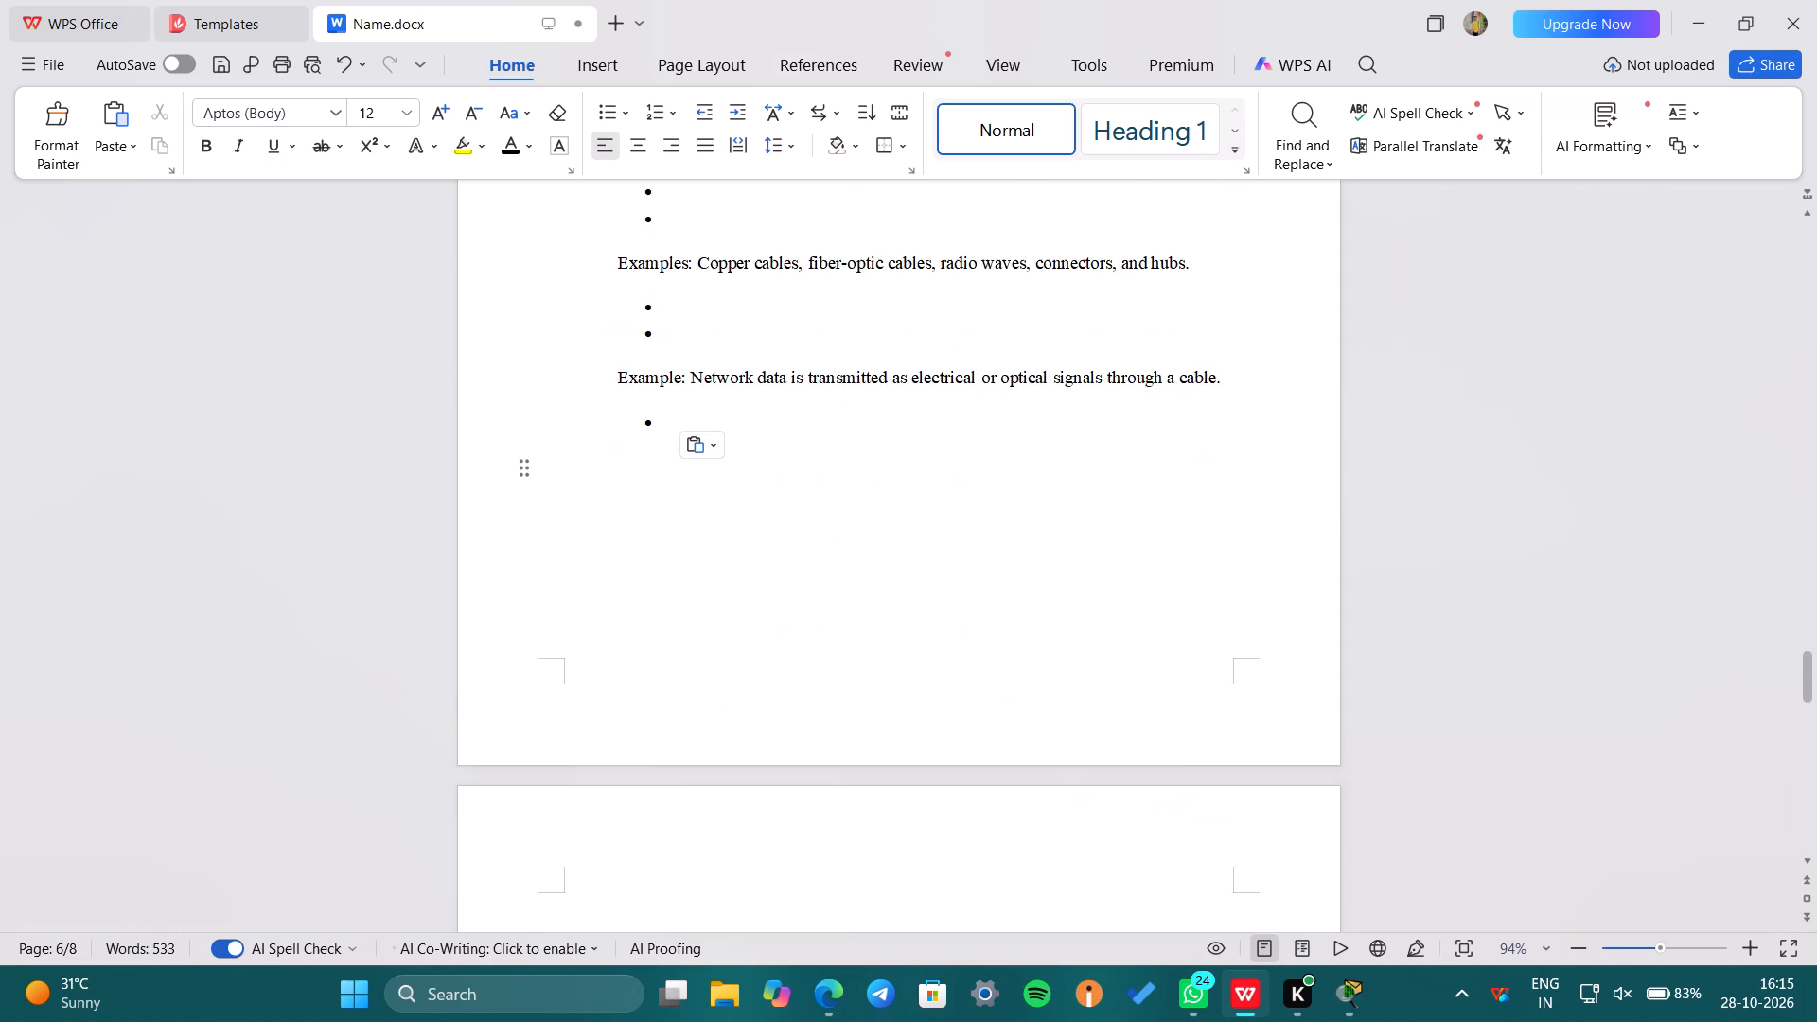
scroll(910, 647, down, 20)
scroll(910, 647, down, 9)
scroll(893, 651, up, 5)
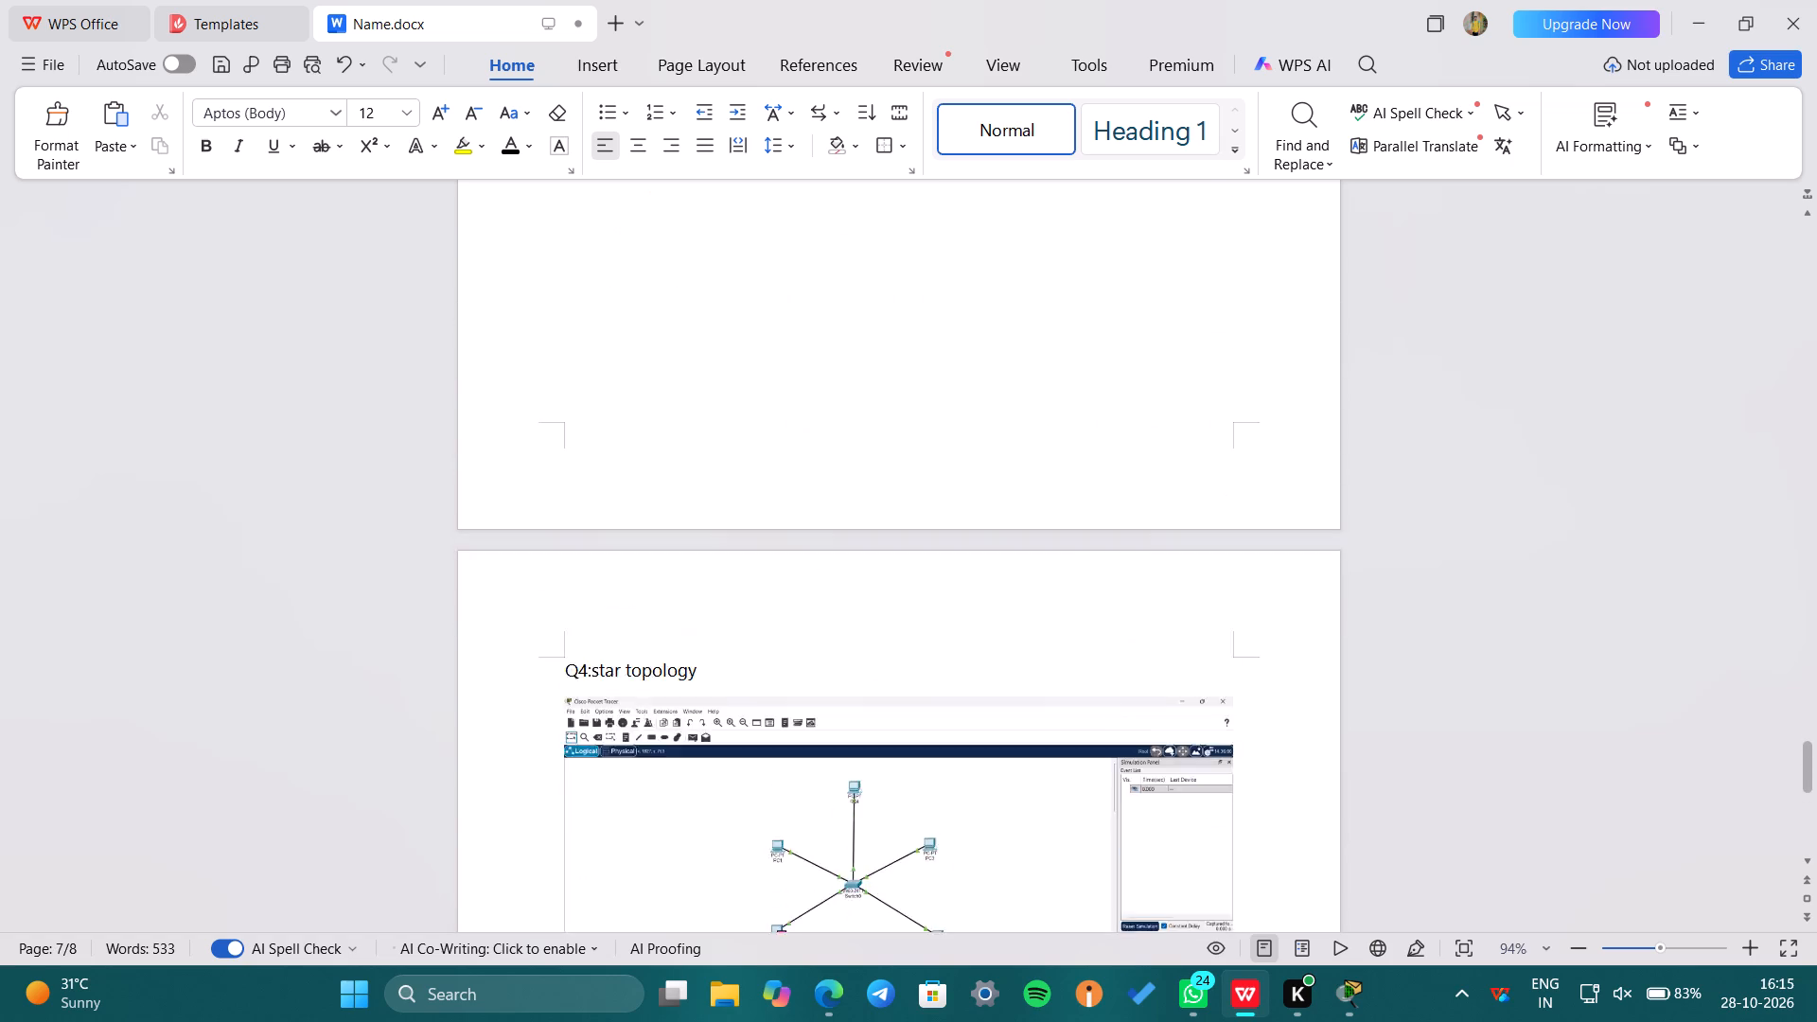
scroll(893, 651, up, 20)
scroll(893, 651, up, 20)
scroll(893, 651, up, 9)
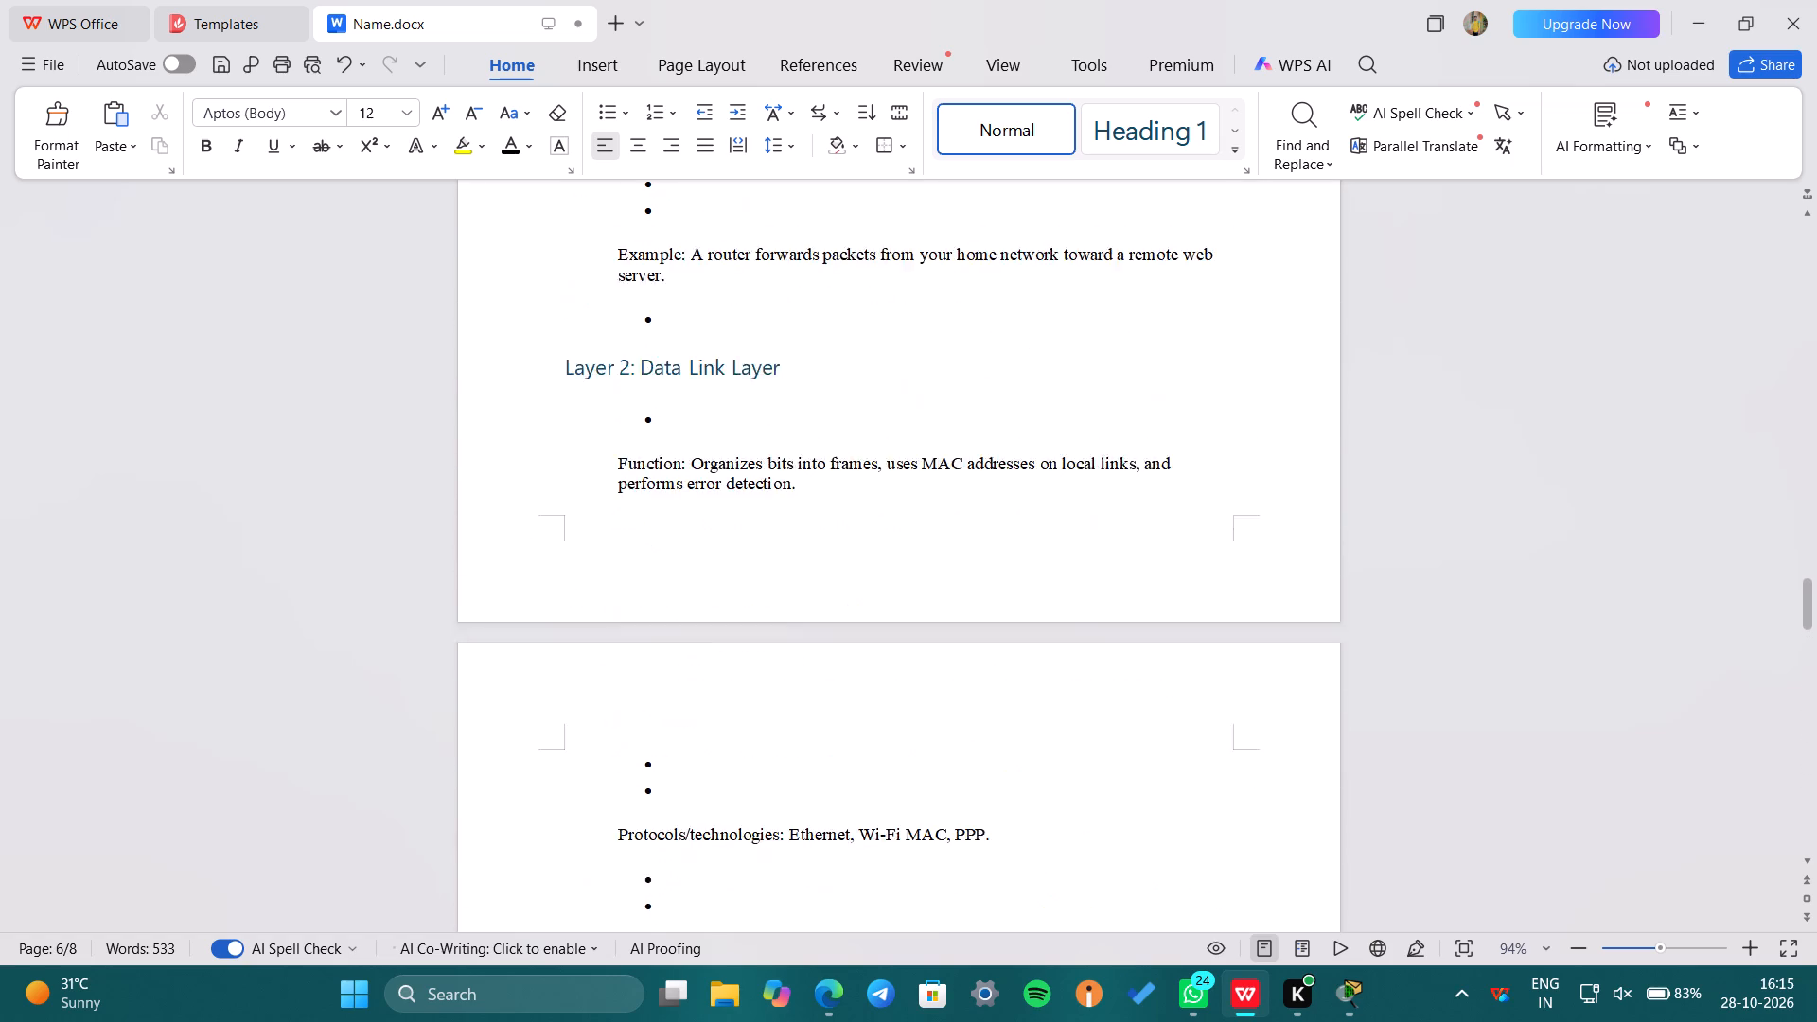
scroll(799, 710, up, 7)
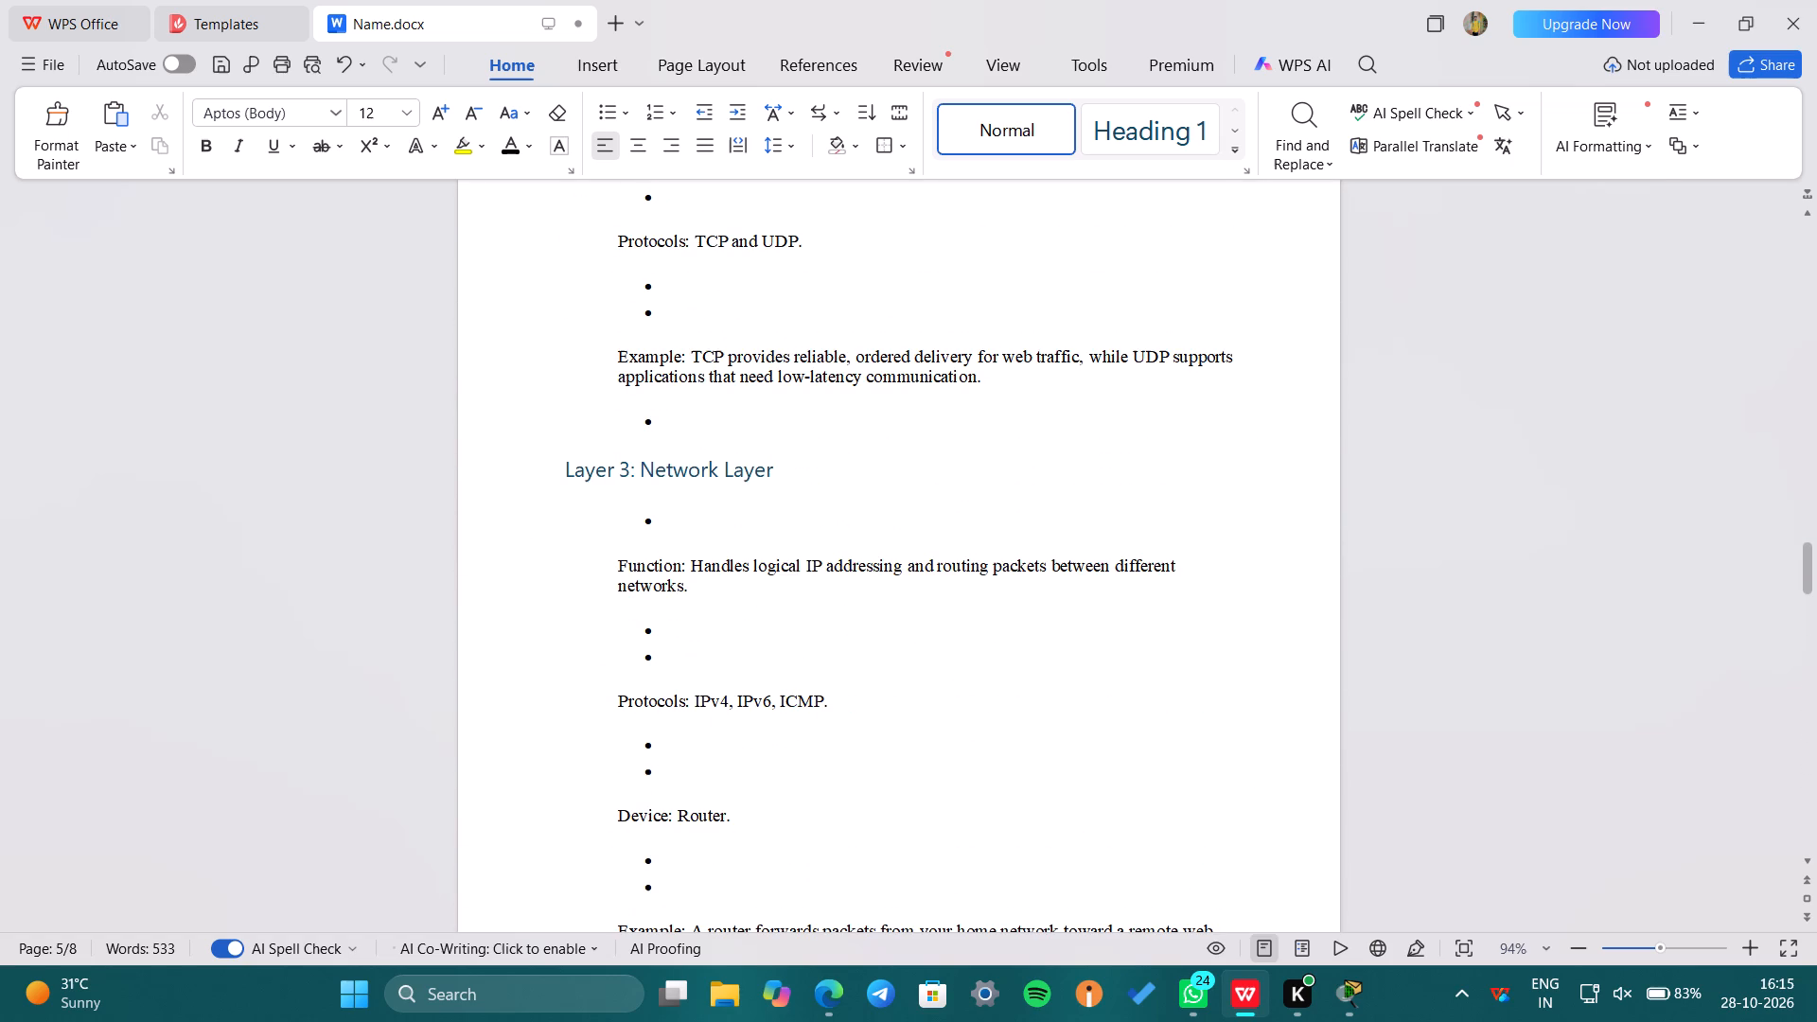
scroll(781, 720, up, 20)
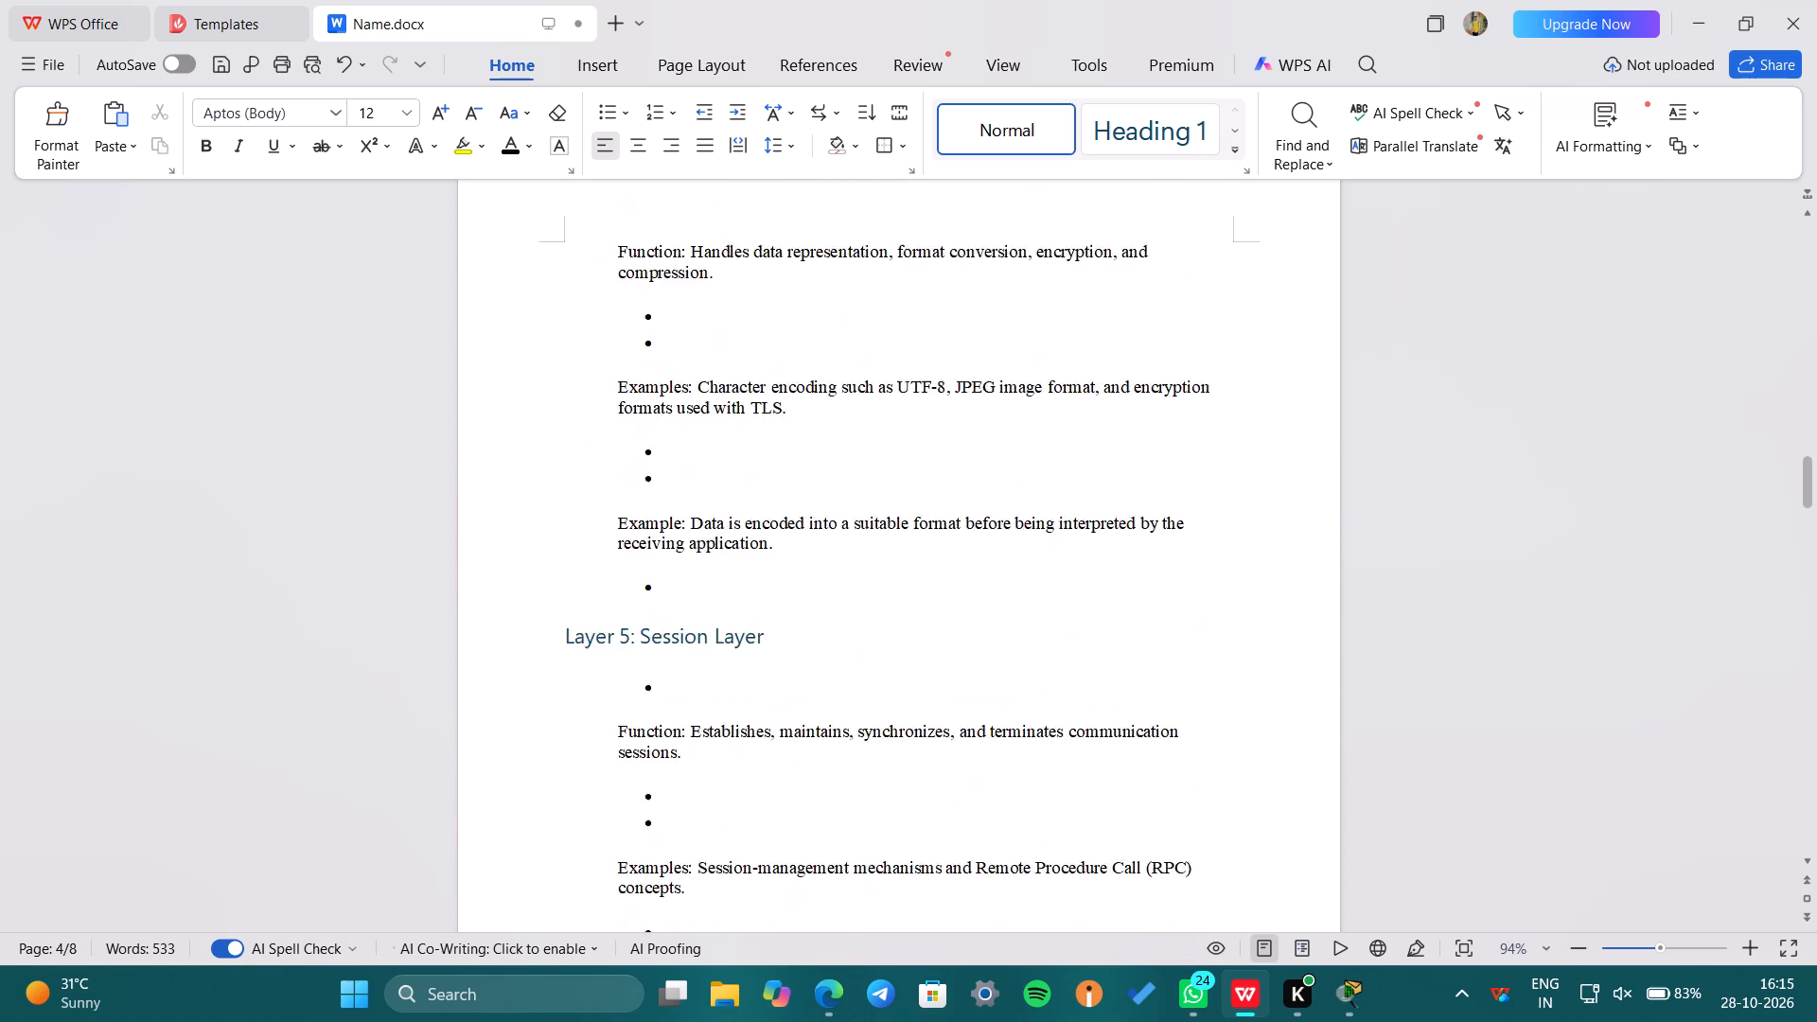
scroll(781, 720, up, 20)
scroll(781, 720, up, 4)
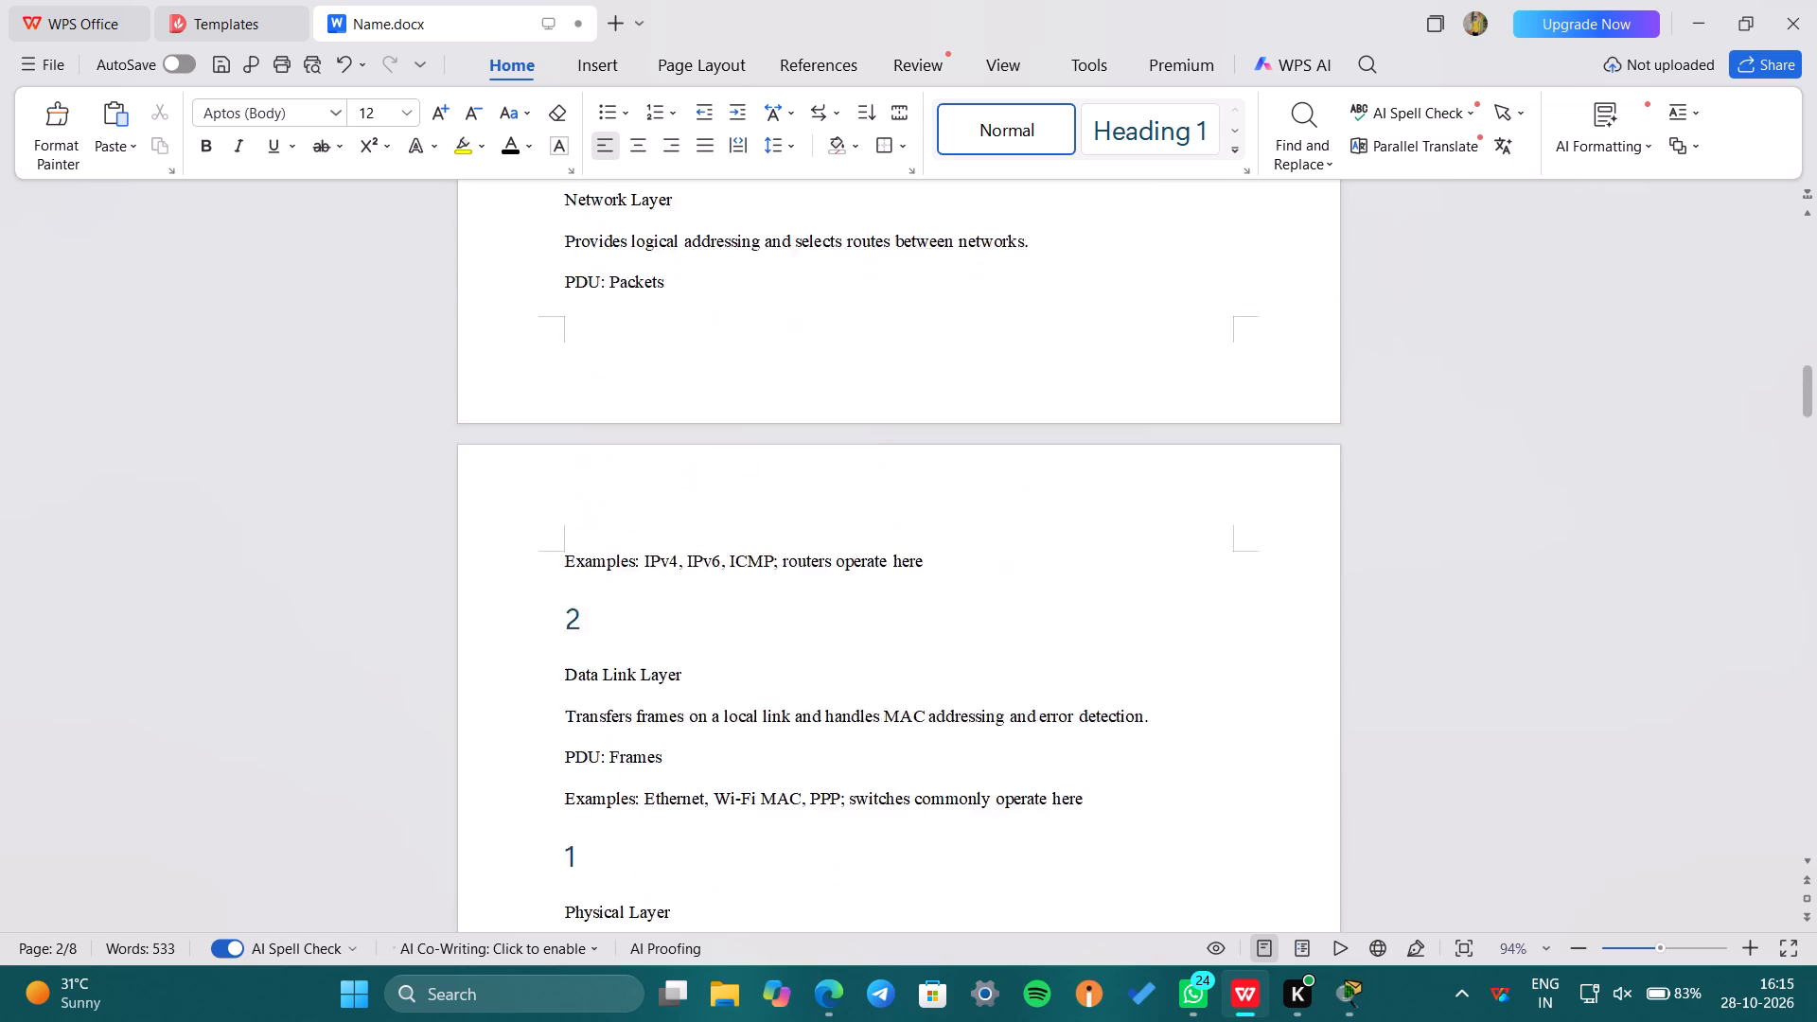
scroll(781, 720, up, 17)
scroll(781, 720, up, 10)
scroll(781, 720, down, 3)
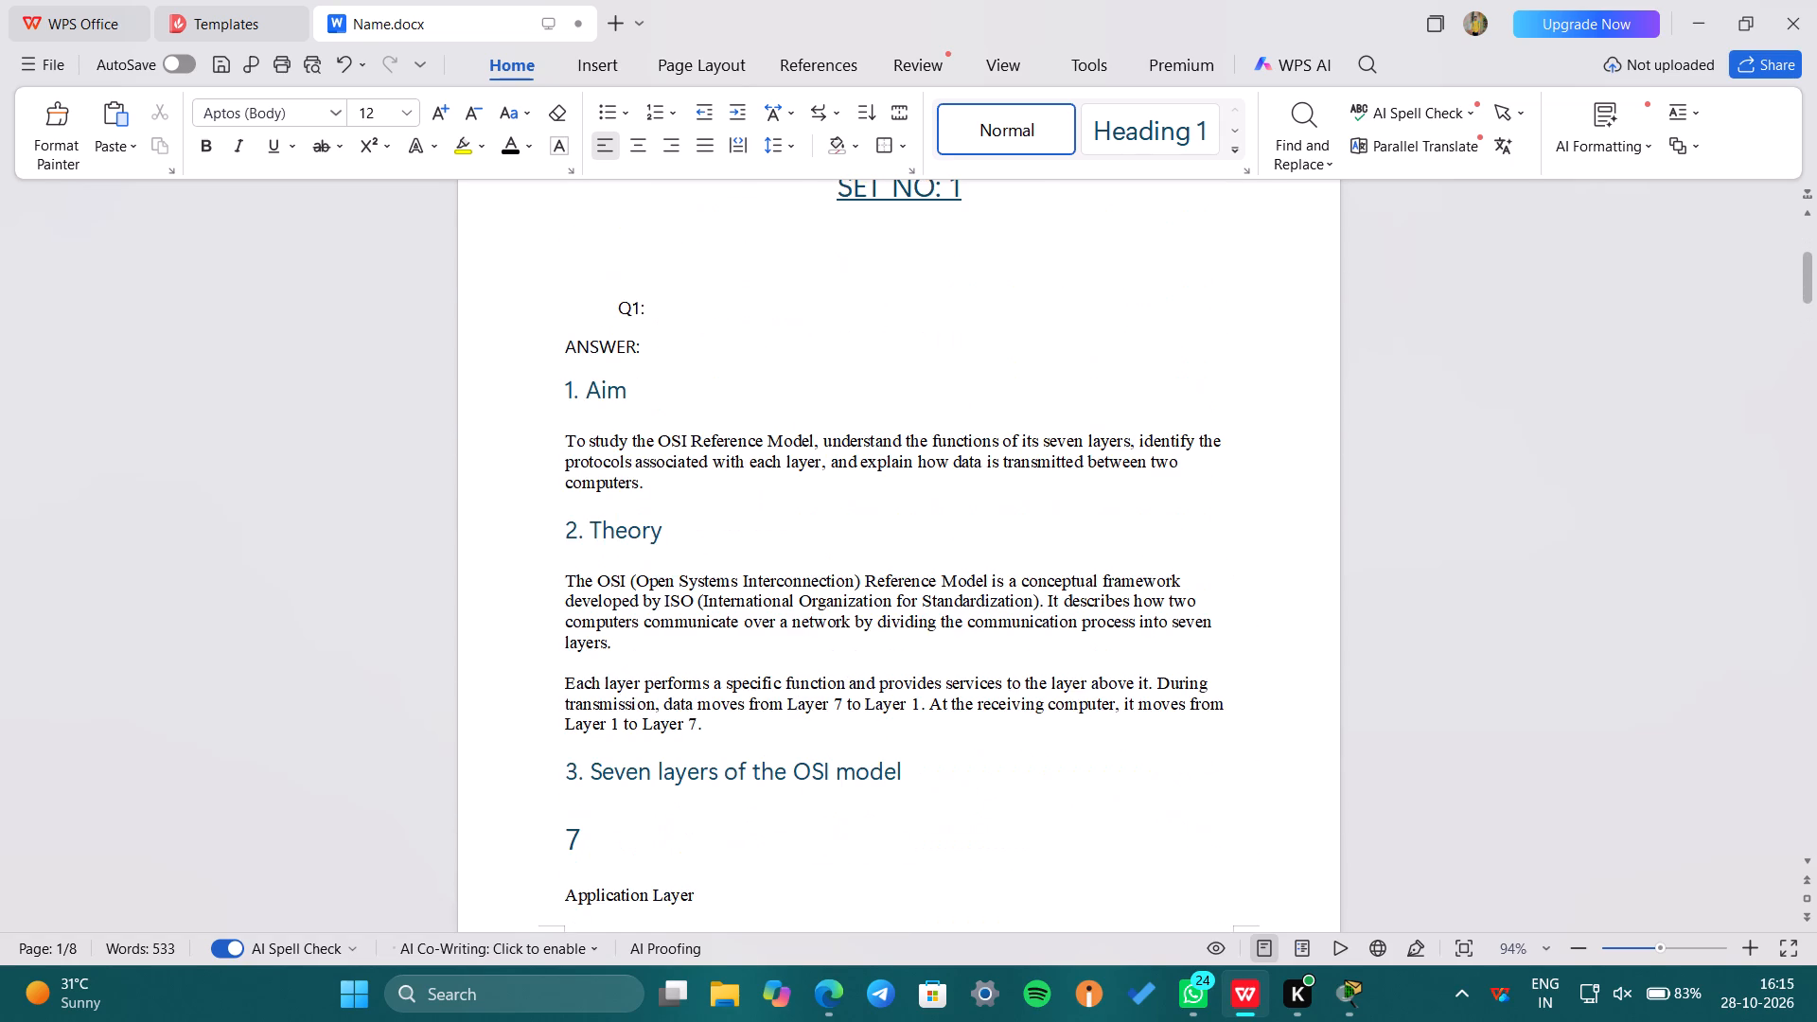
Join the Aim description to the "1. Aim" heading and split it back onto its own line in the heading style.
click(566, 436)
key(BackSpace)
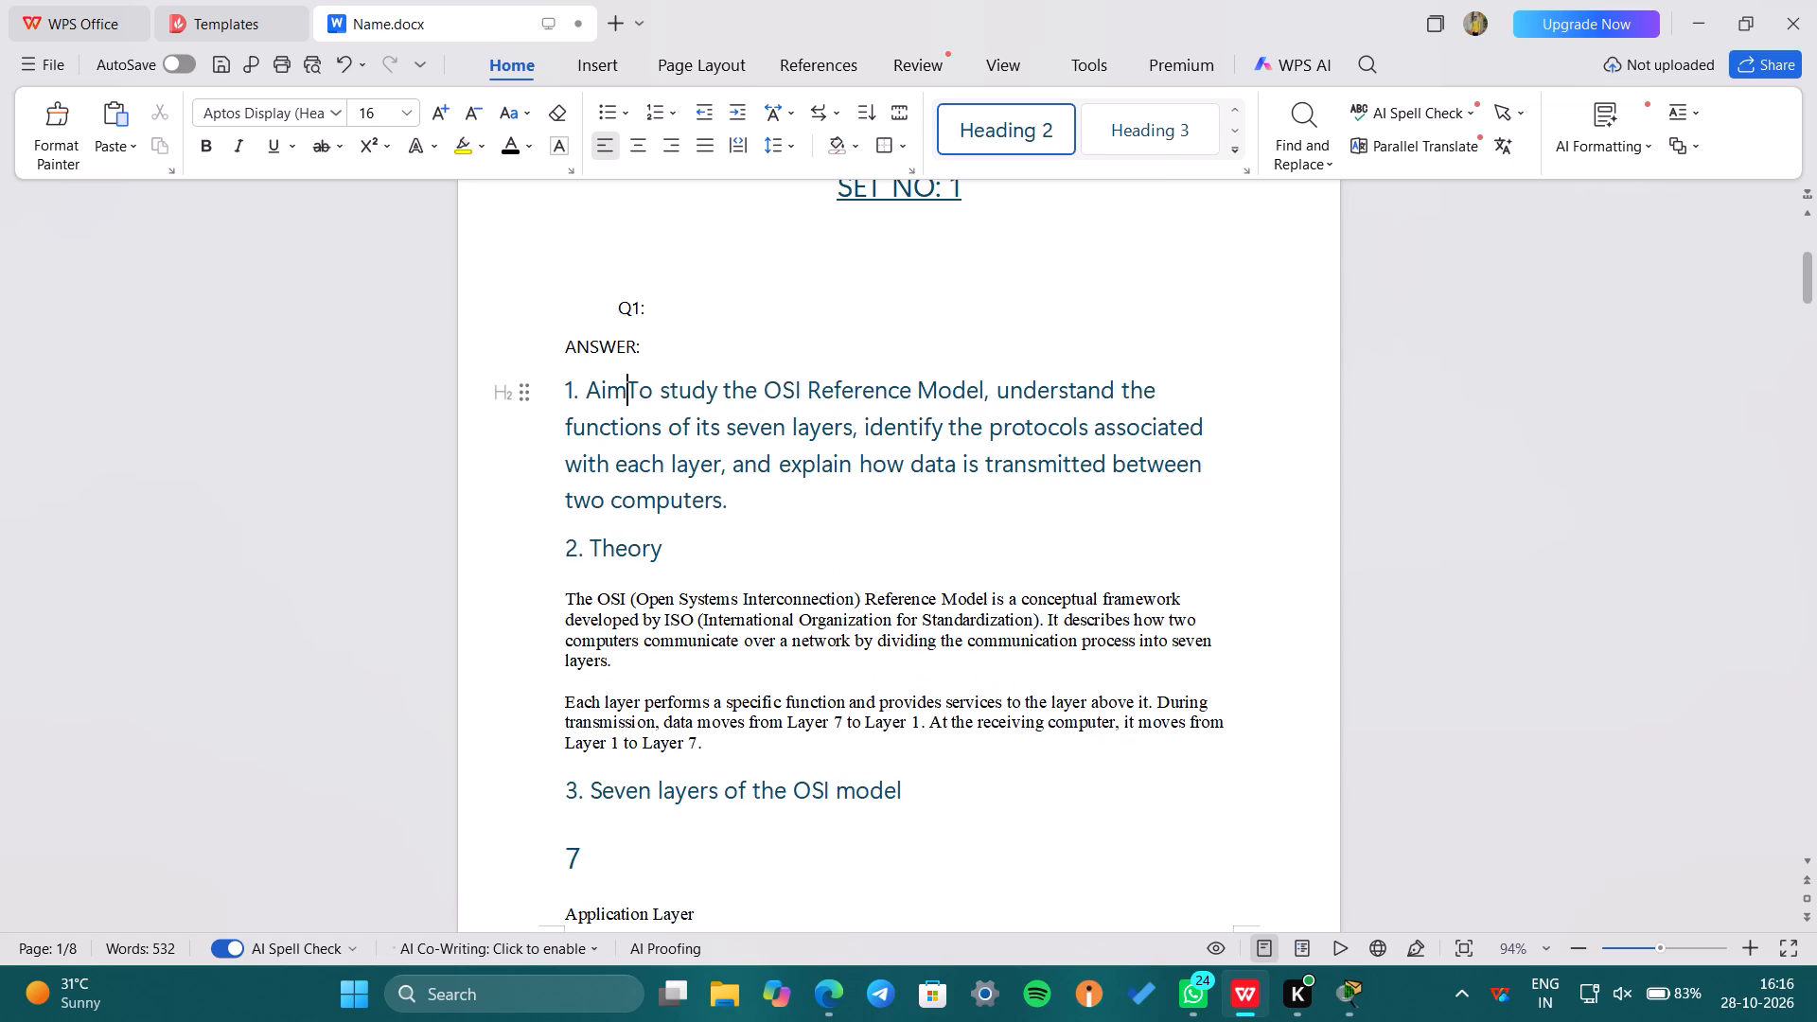
key(Return)
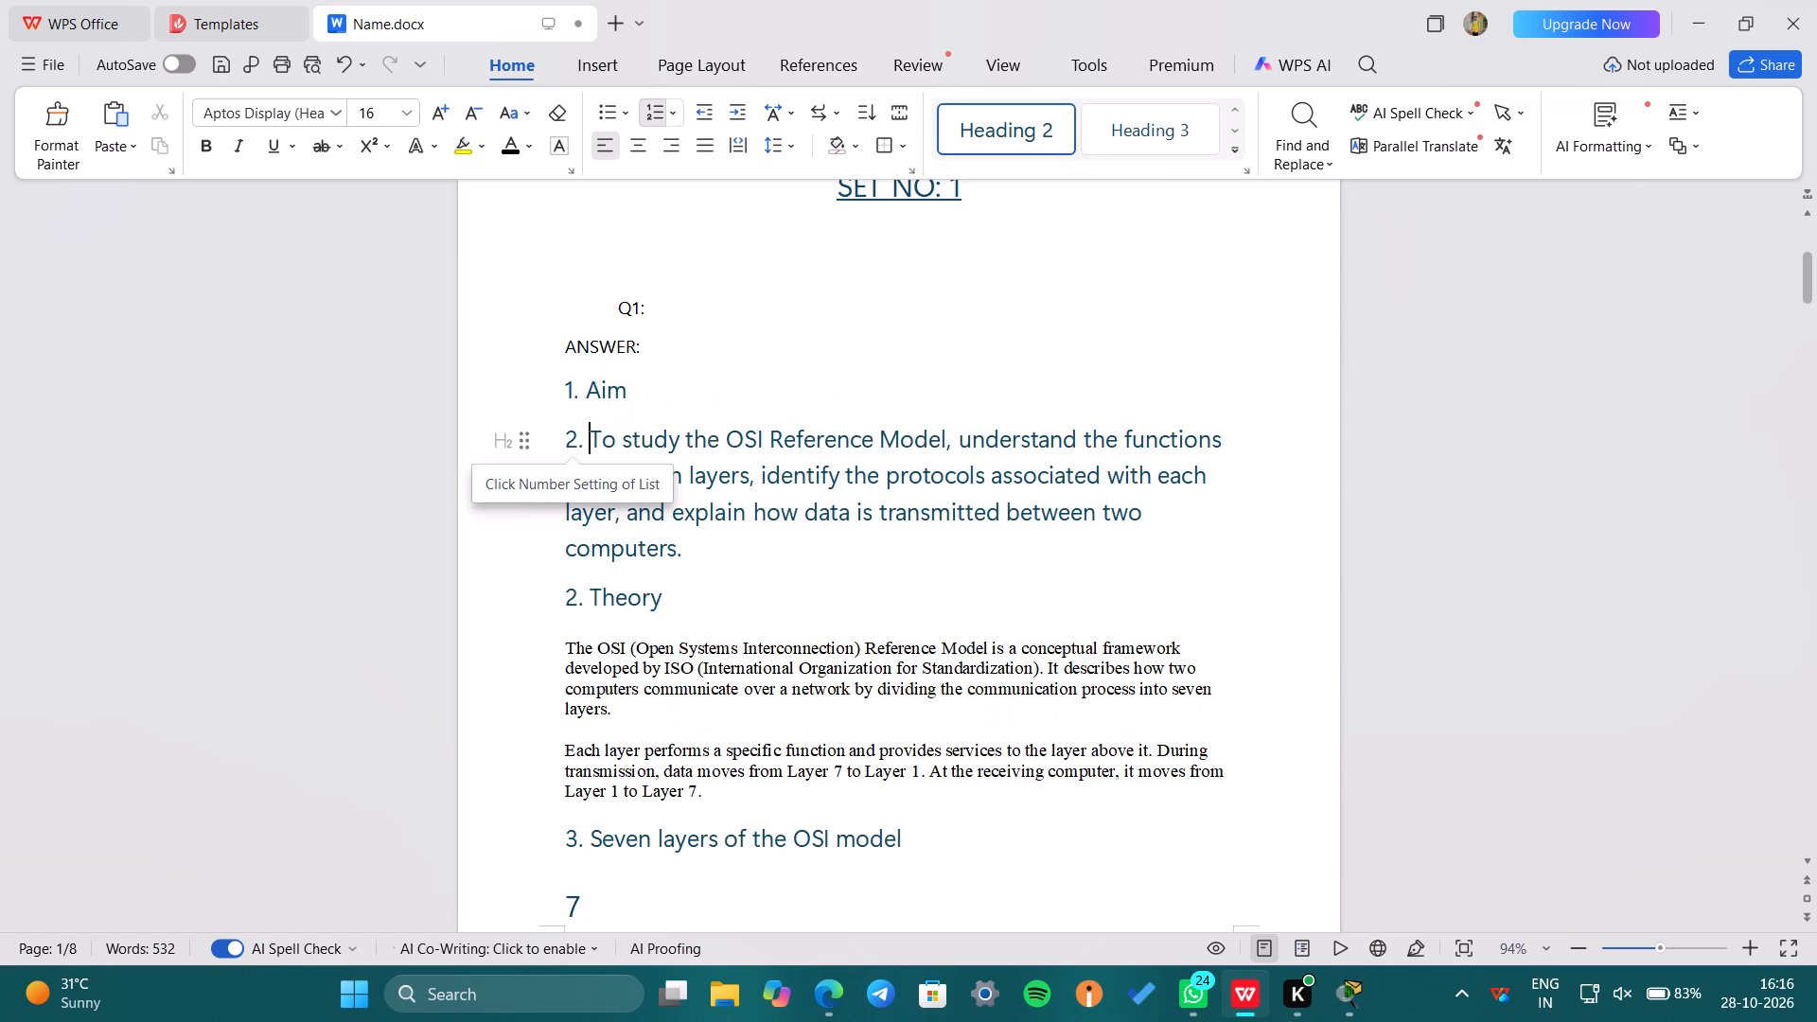
Set the font size of the Aim description paragraph beginning "To study the OSI Reference Model" to 12.
click(614, 444)
click(677, 660)
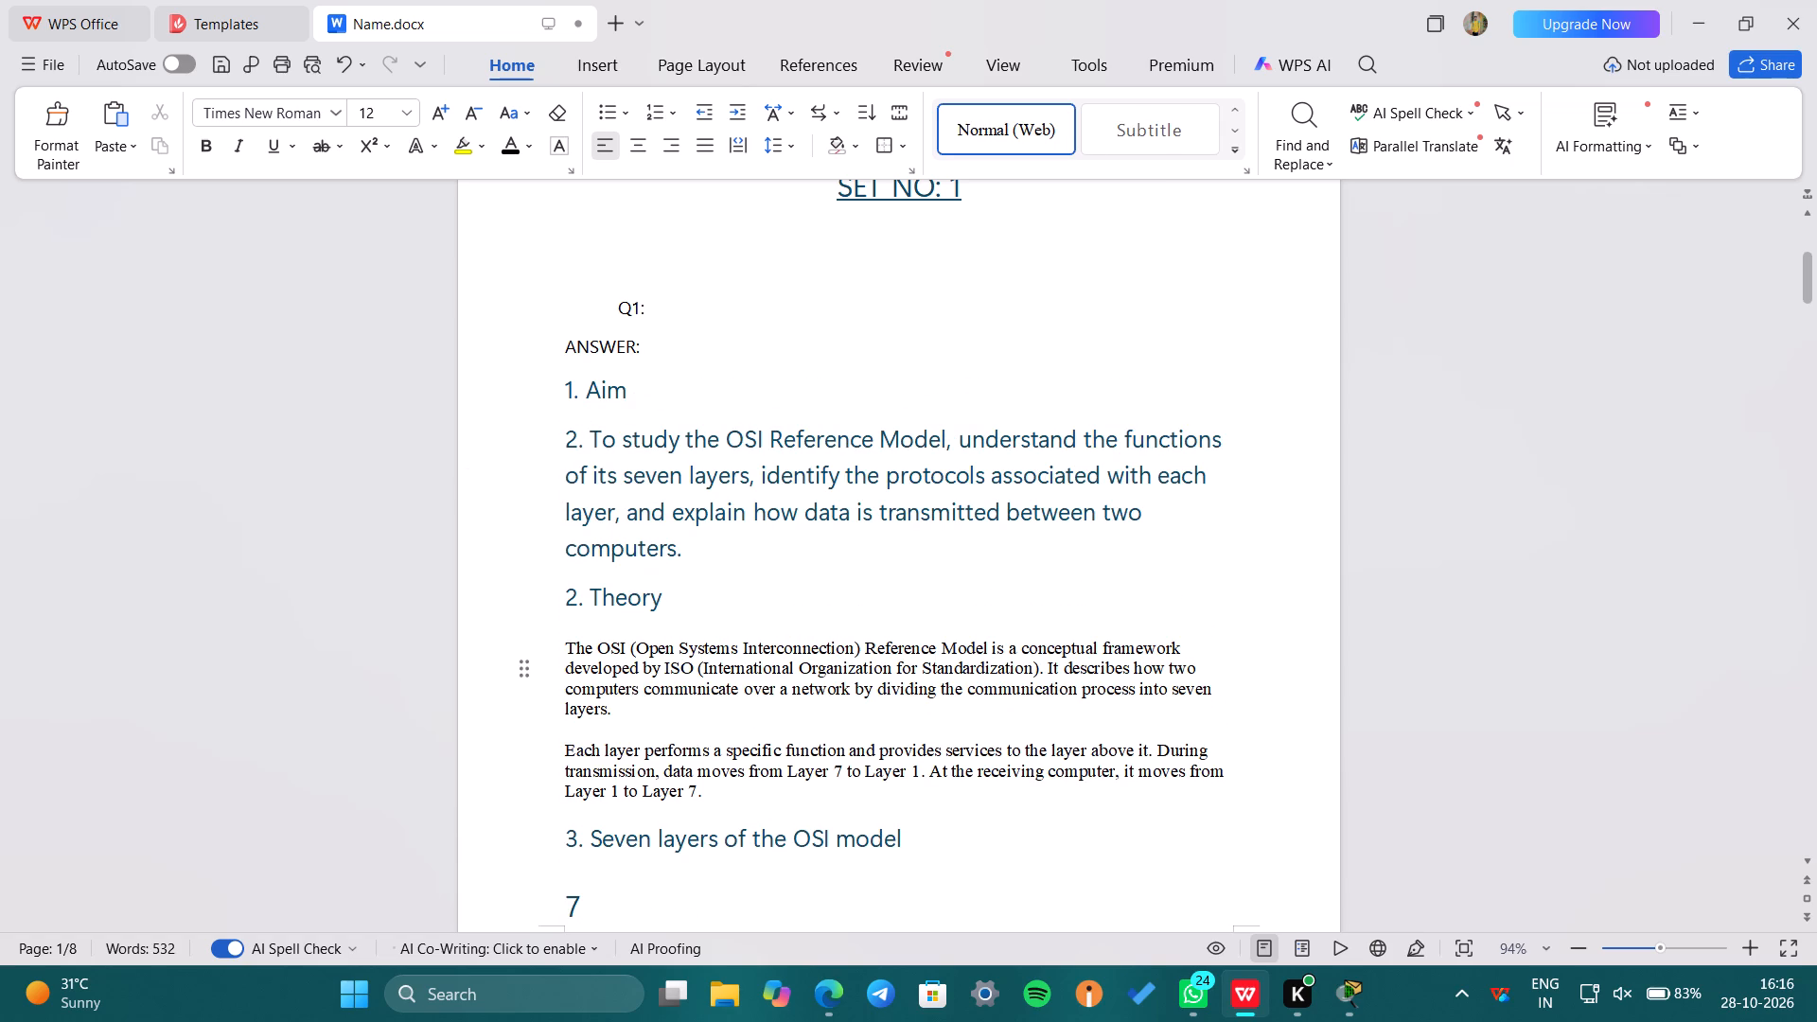
right_click(692, 669)
click(637, 449)
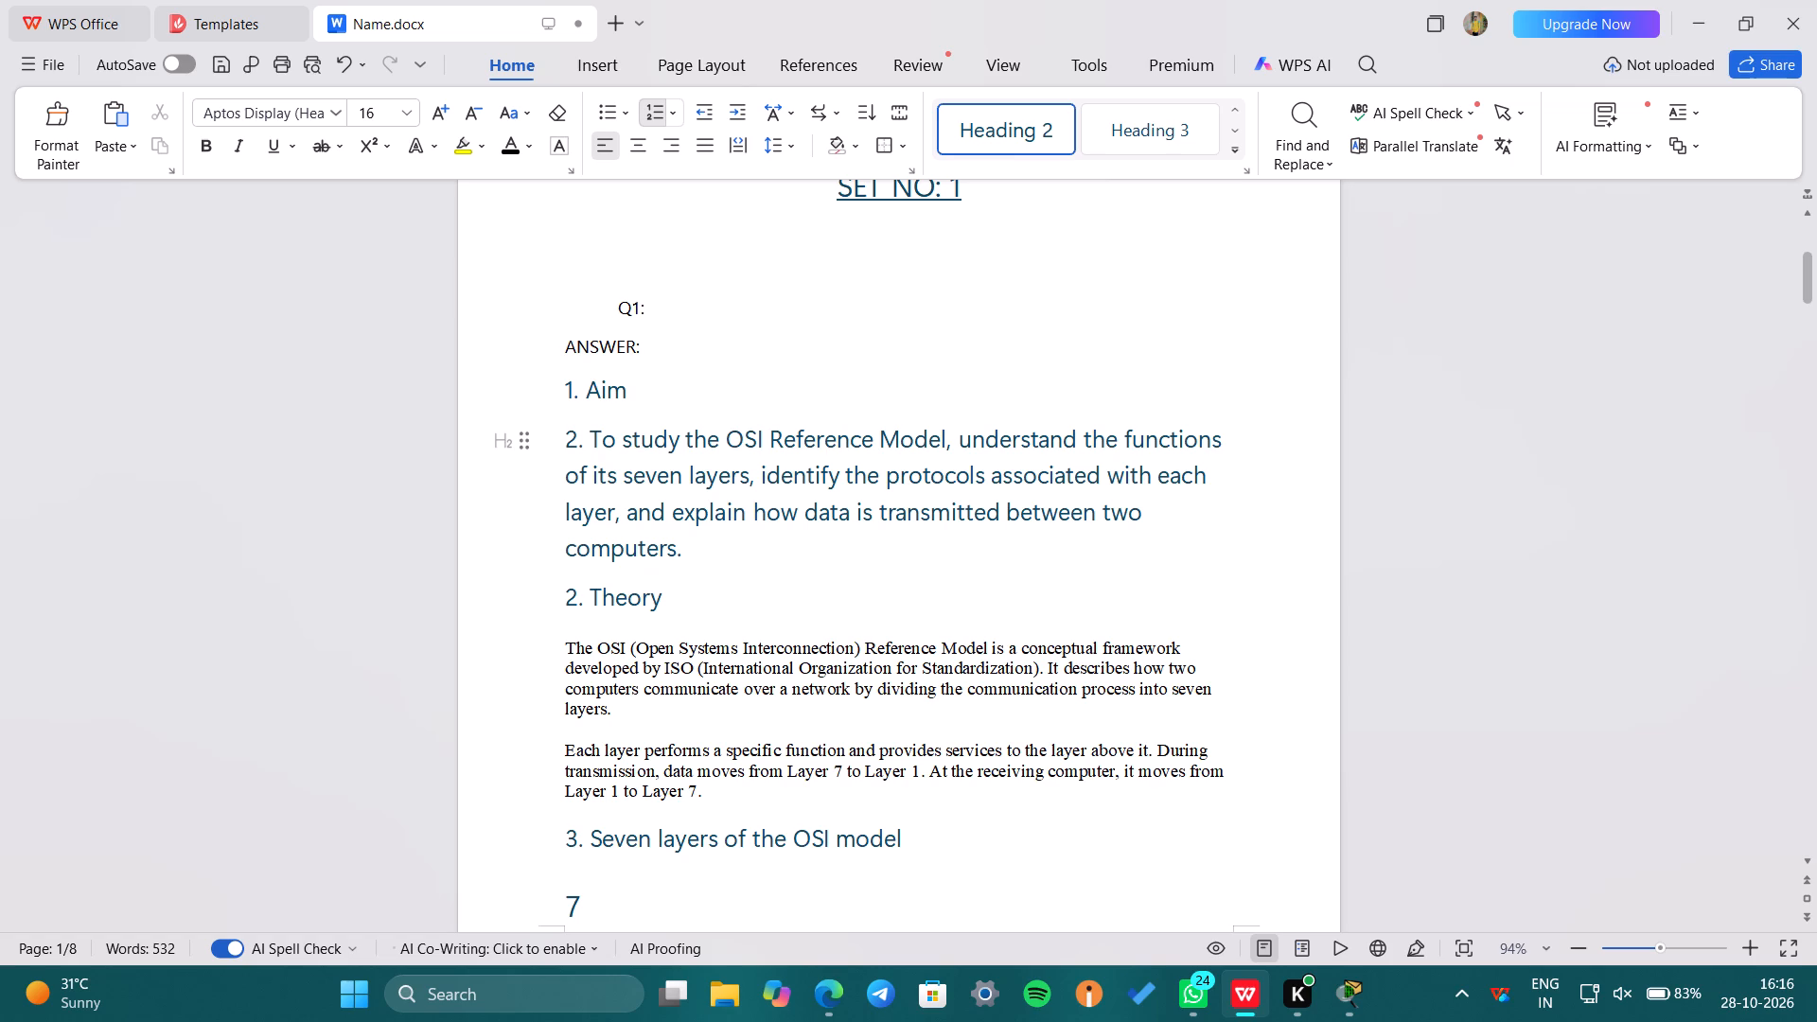
click(700, 549)
drag(587, 431, 706, 582)
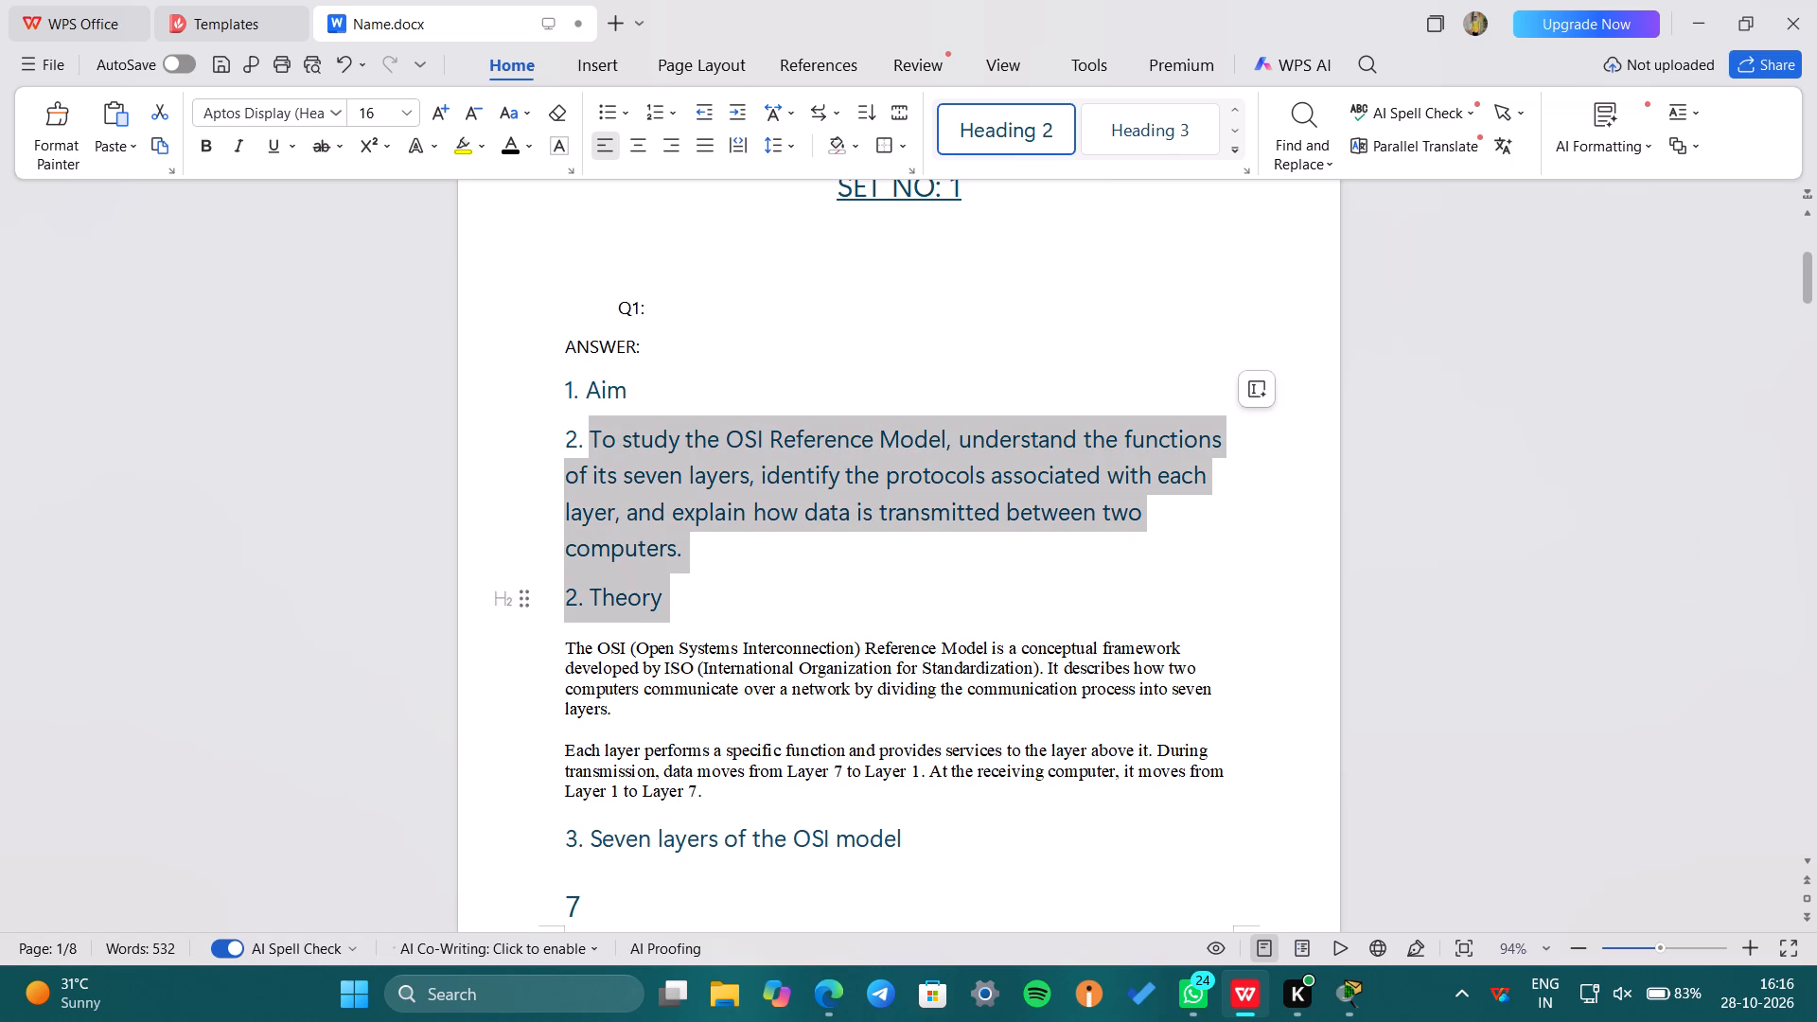
drag(706, 582, 713, 542)
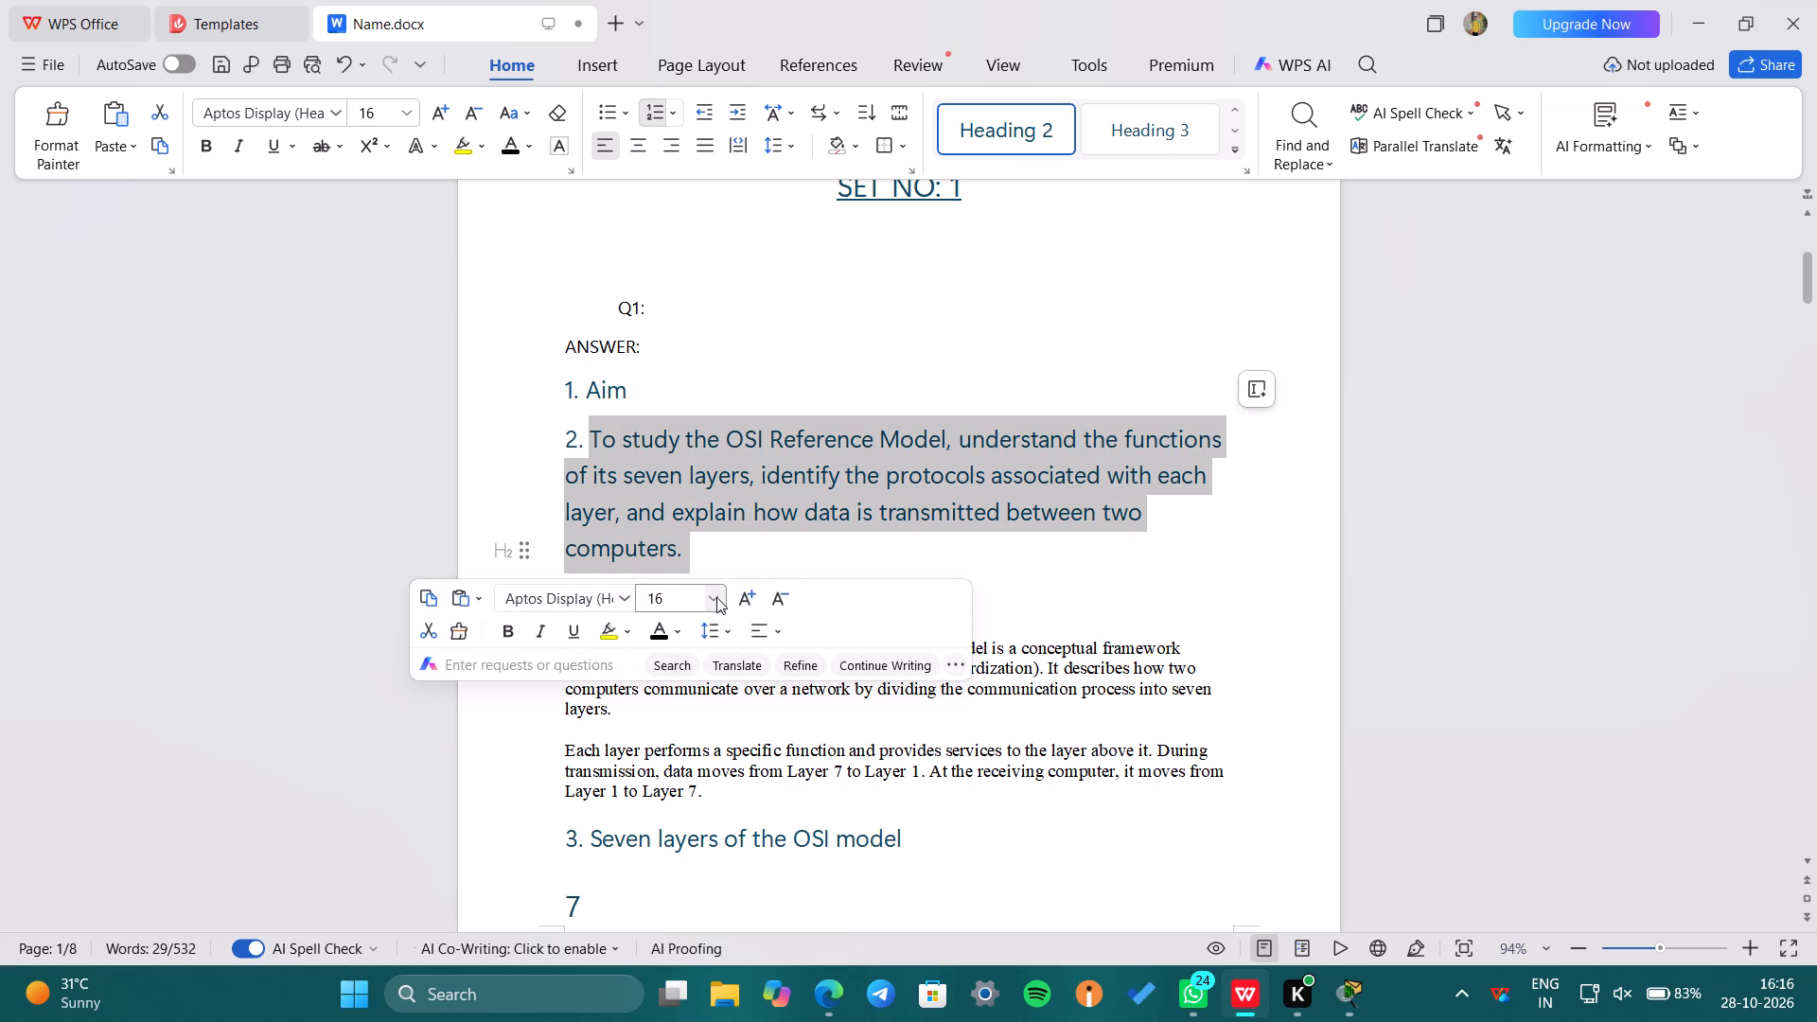
click(718, 597)
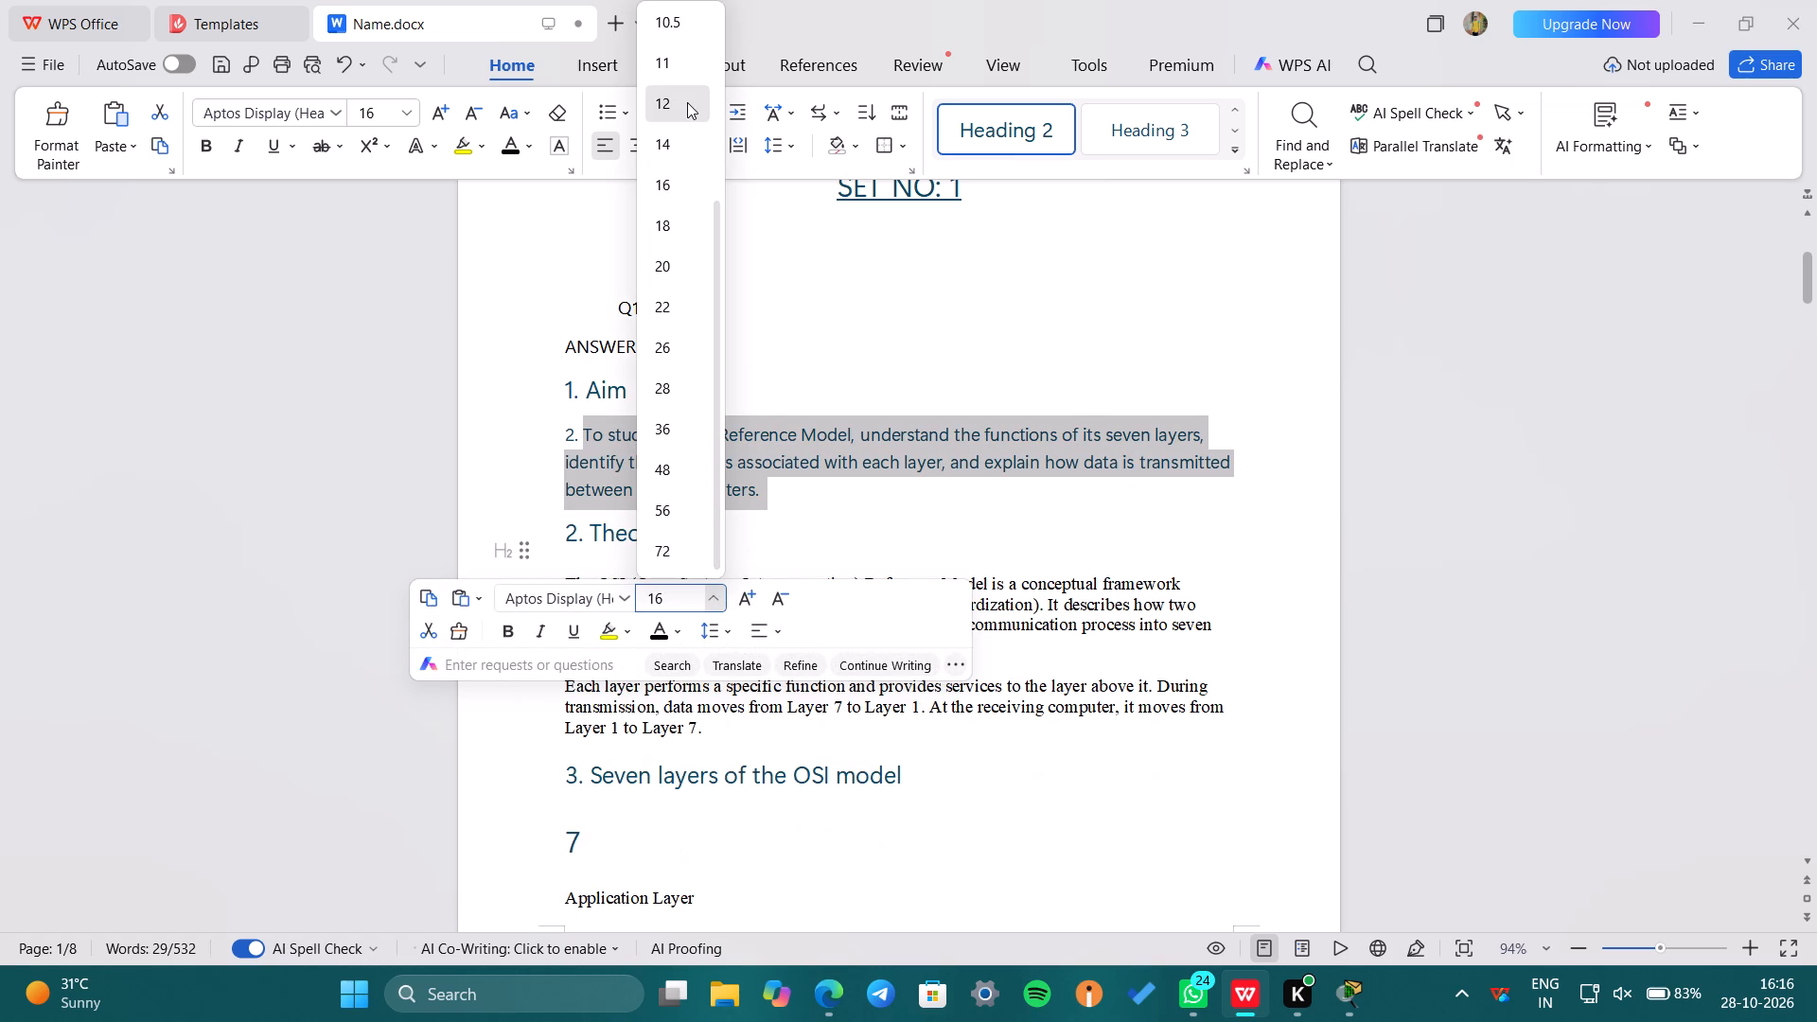
click(687, 102)
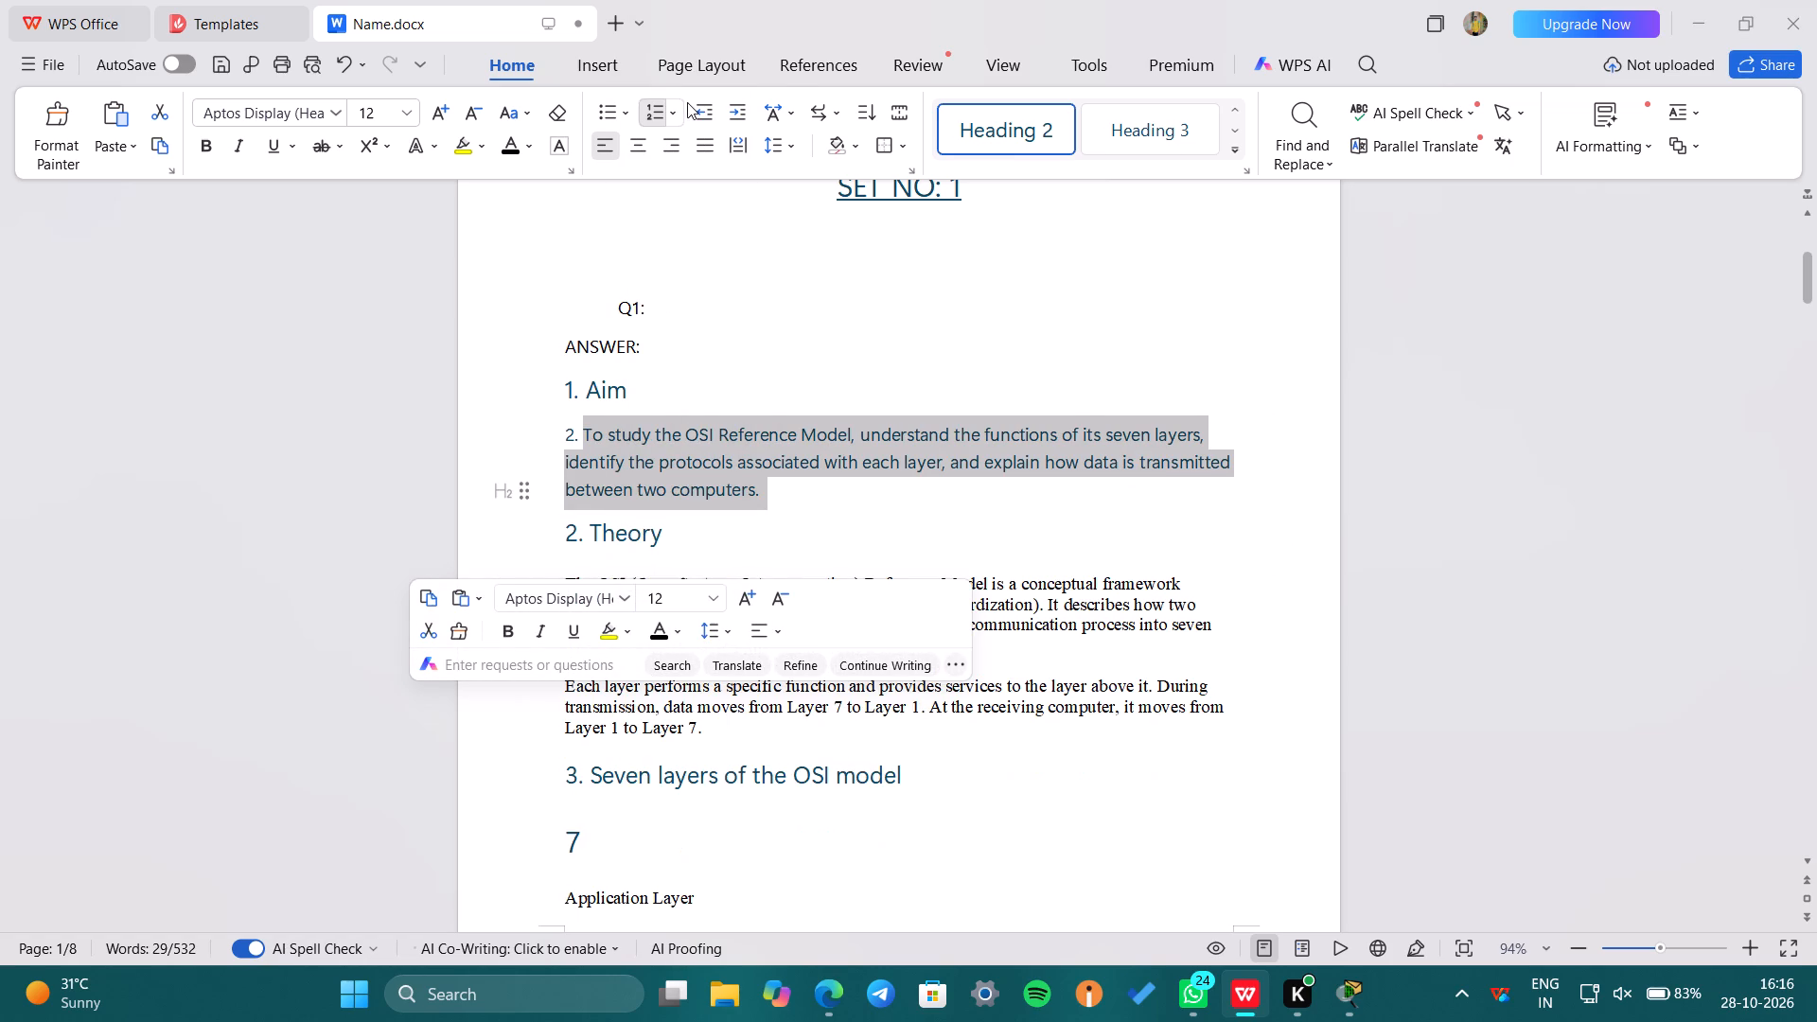
click(1065, 621)
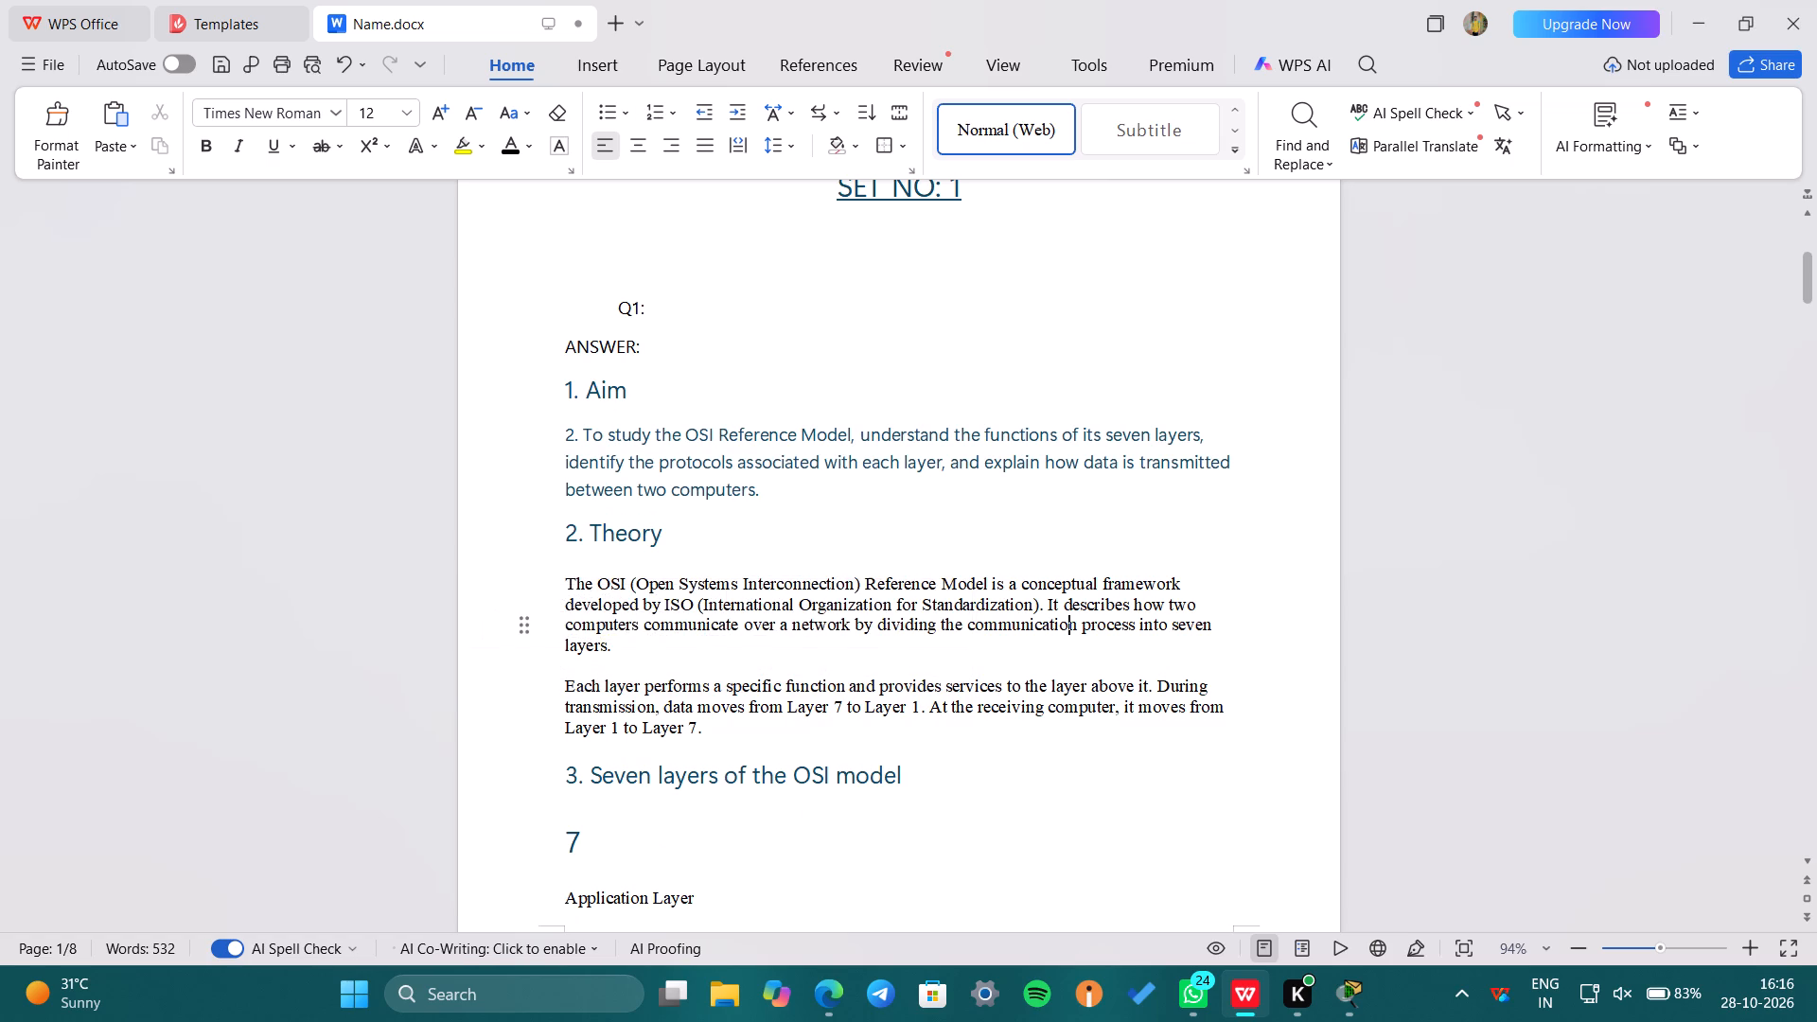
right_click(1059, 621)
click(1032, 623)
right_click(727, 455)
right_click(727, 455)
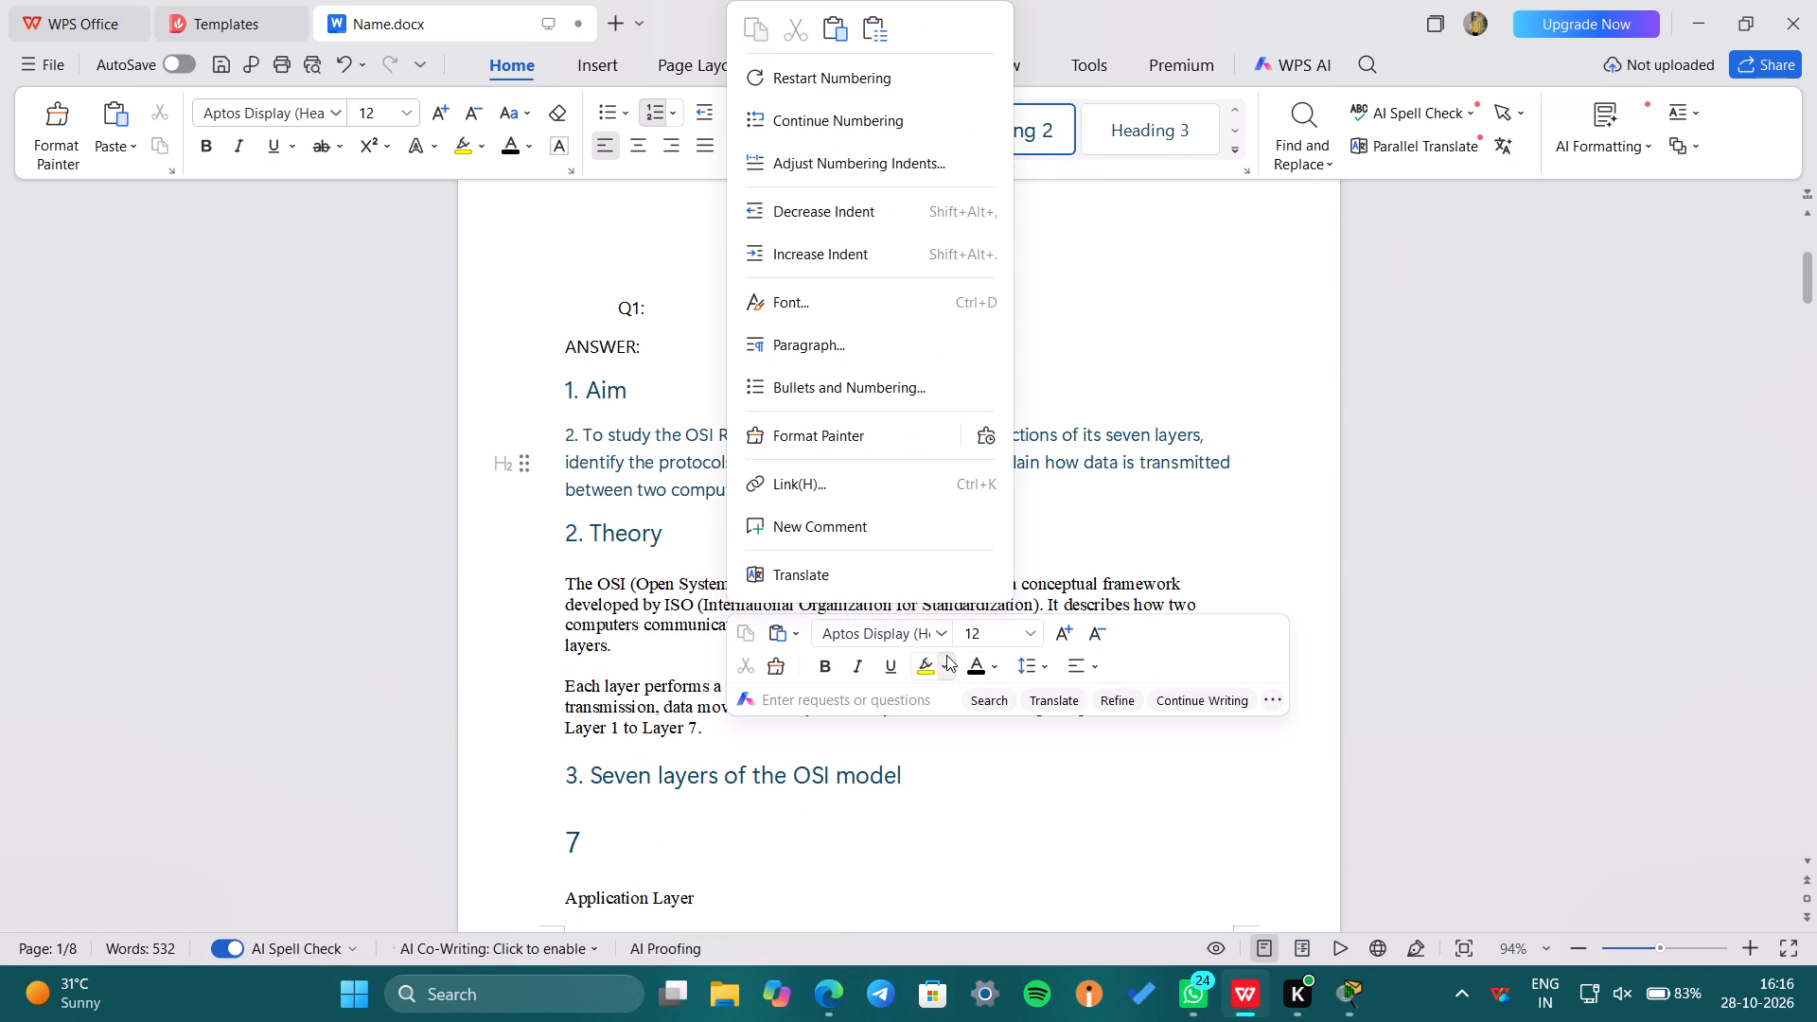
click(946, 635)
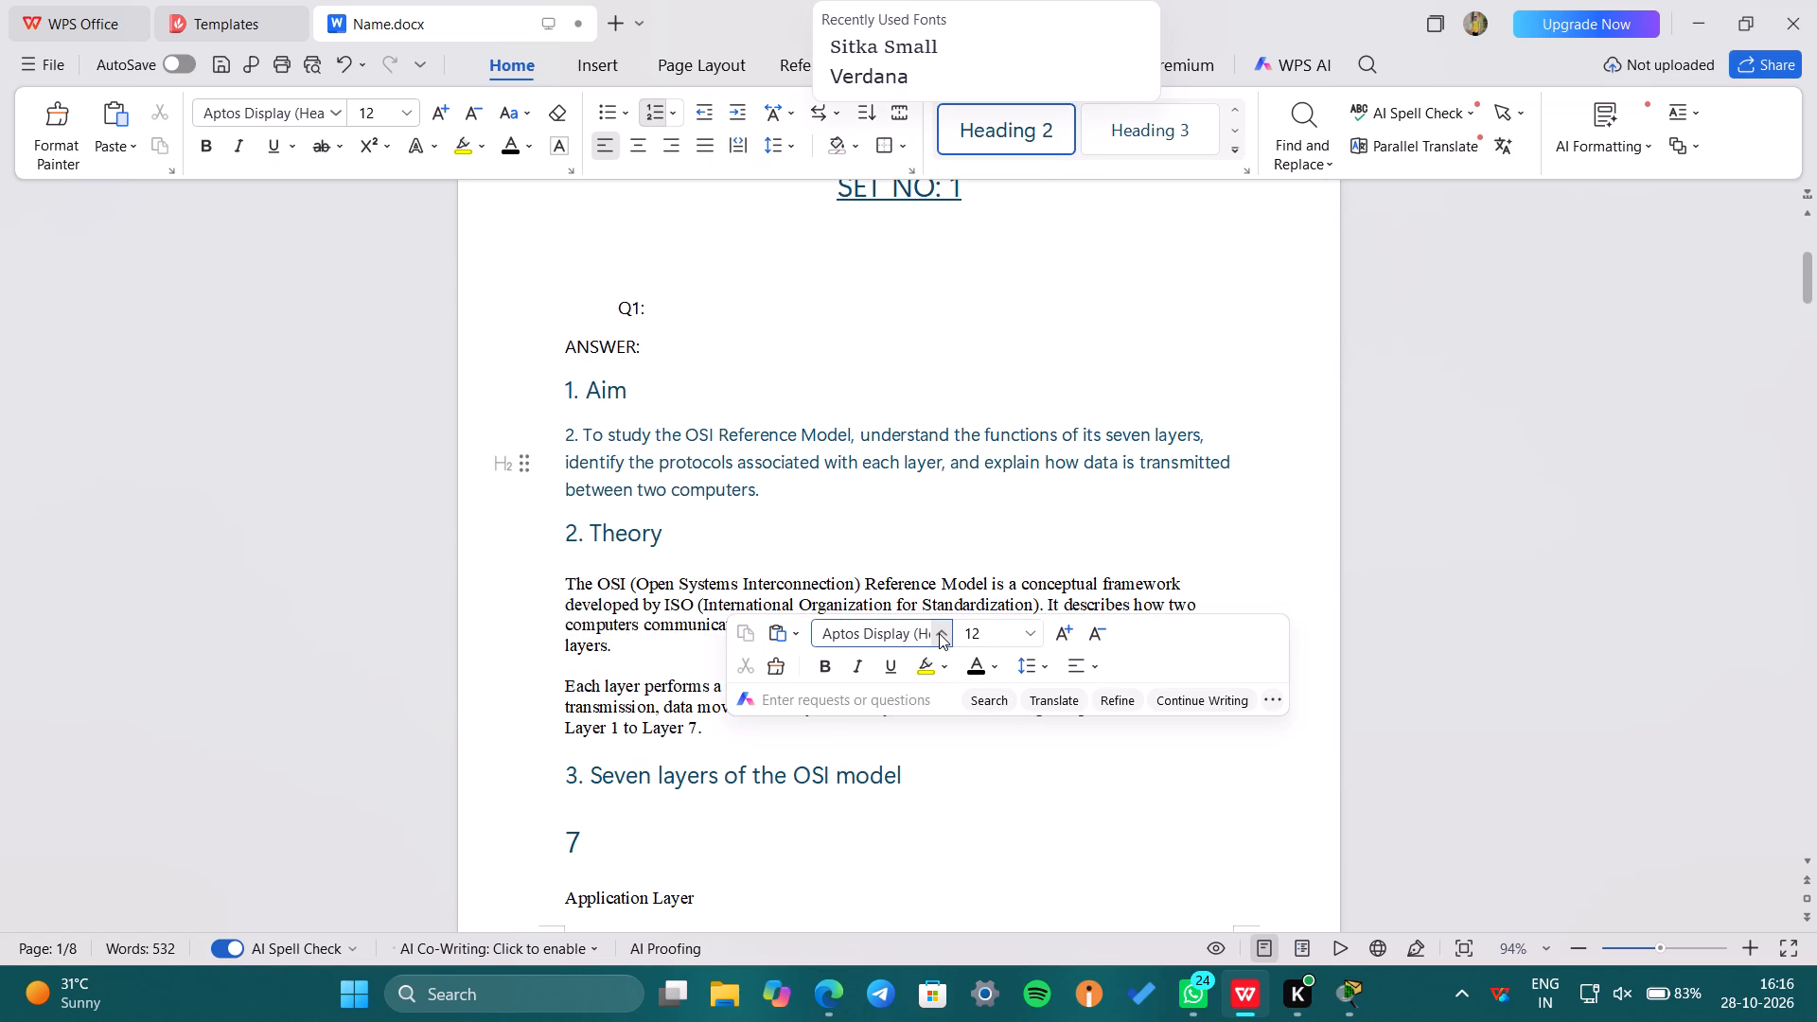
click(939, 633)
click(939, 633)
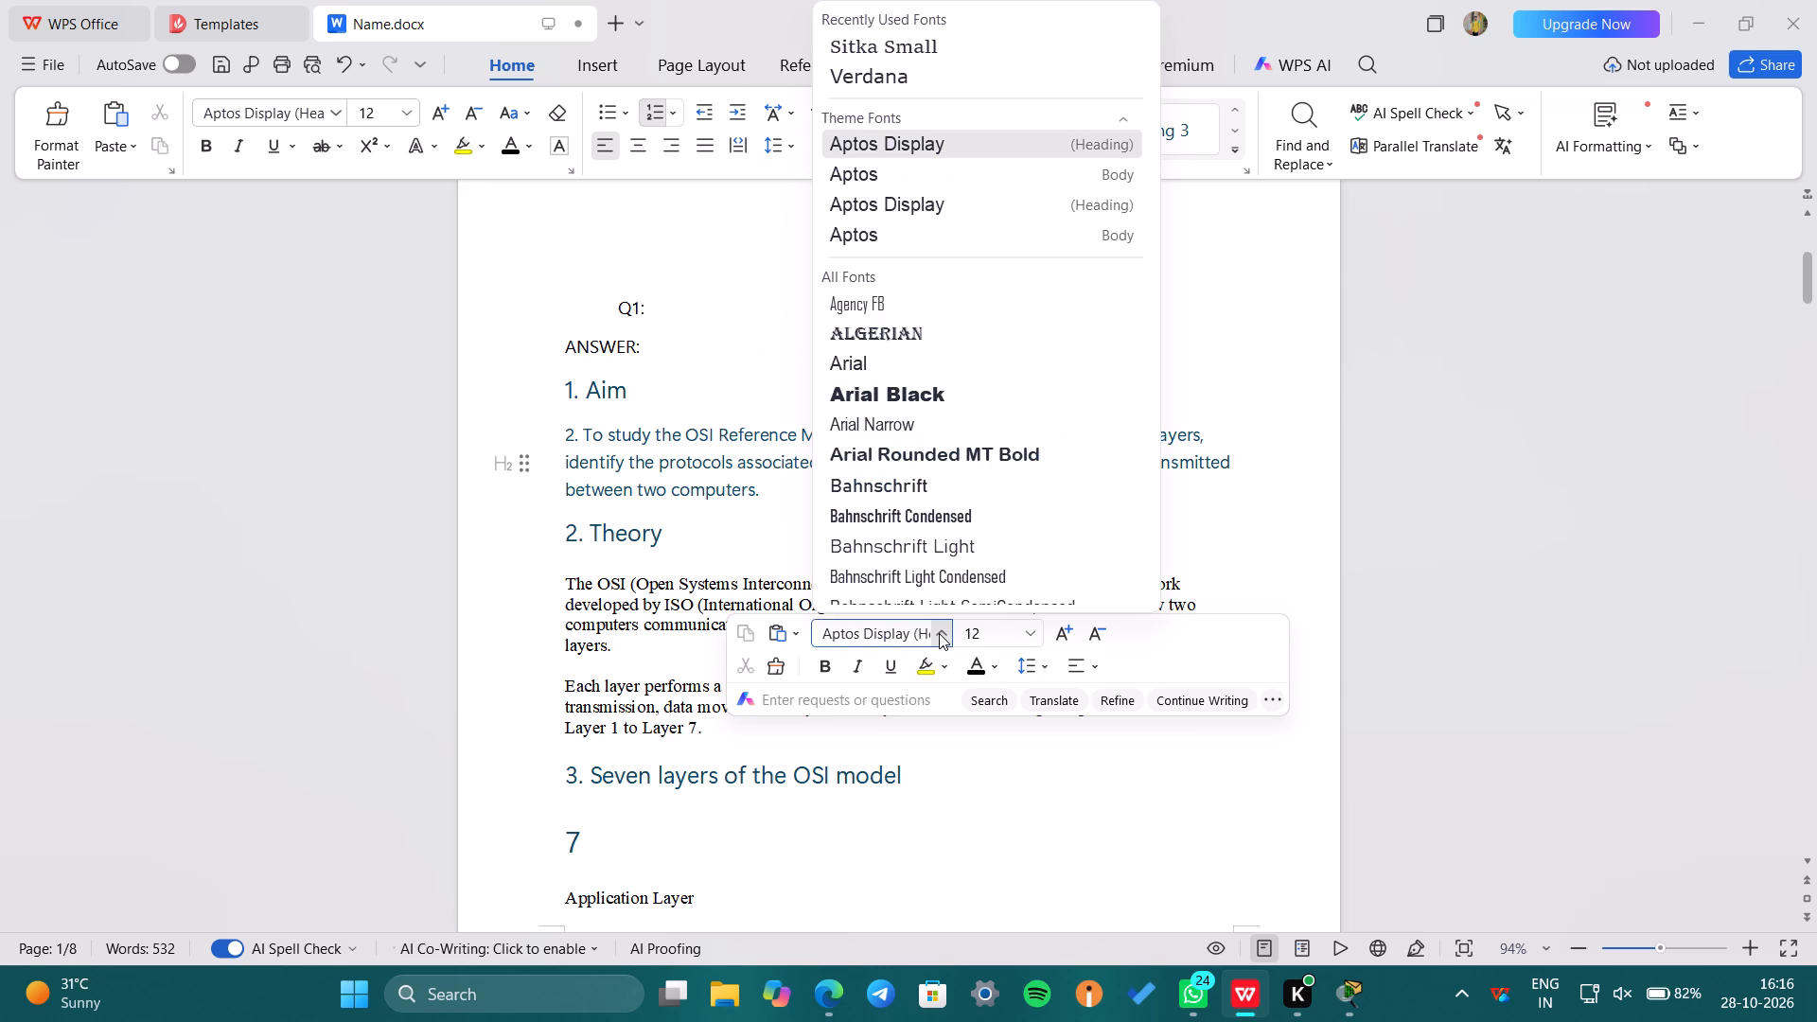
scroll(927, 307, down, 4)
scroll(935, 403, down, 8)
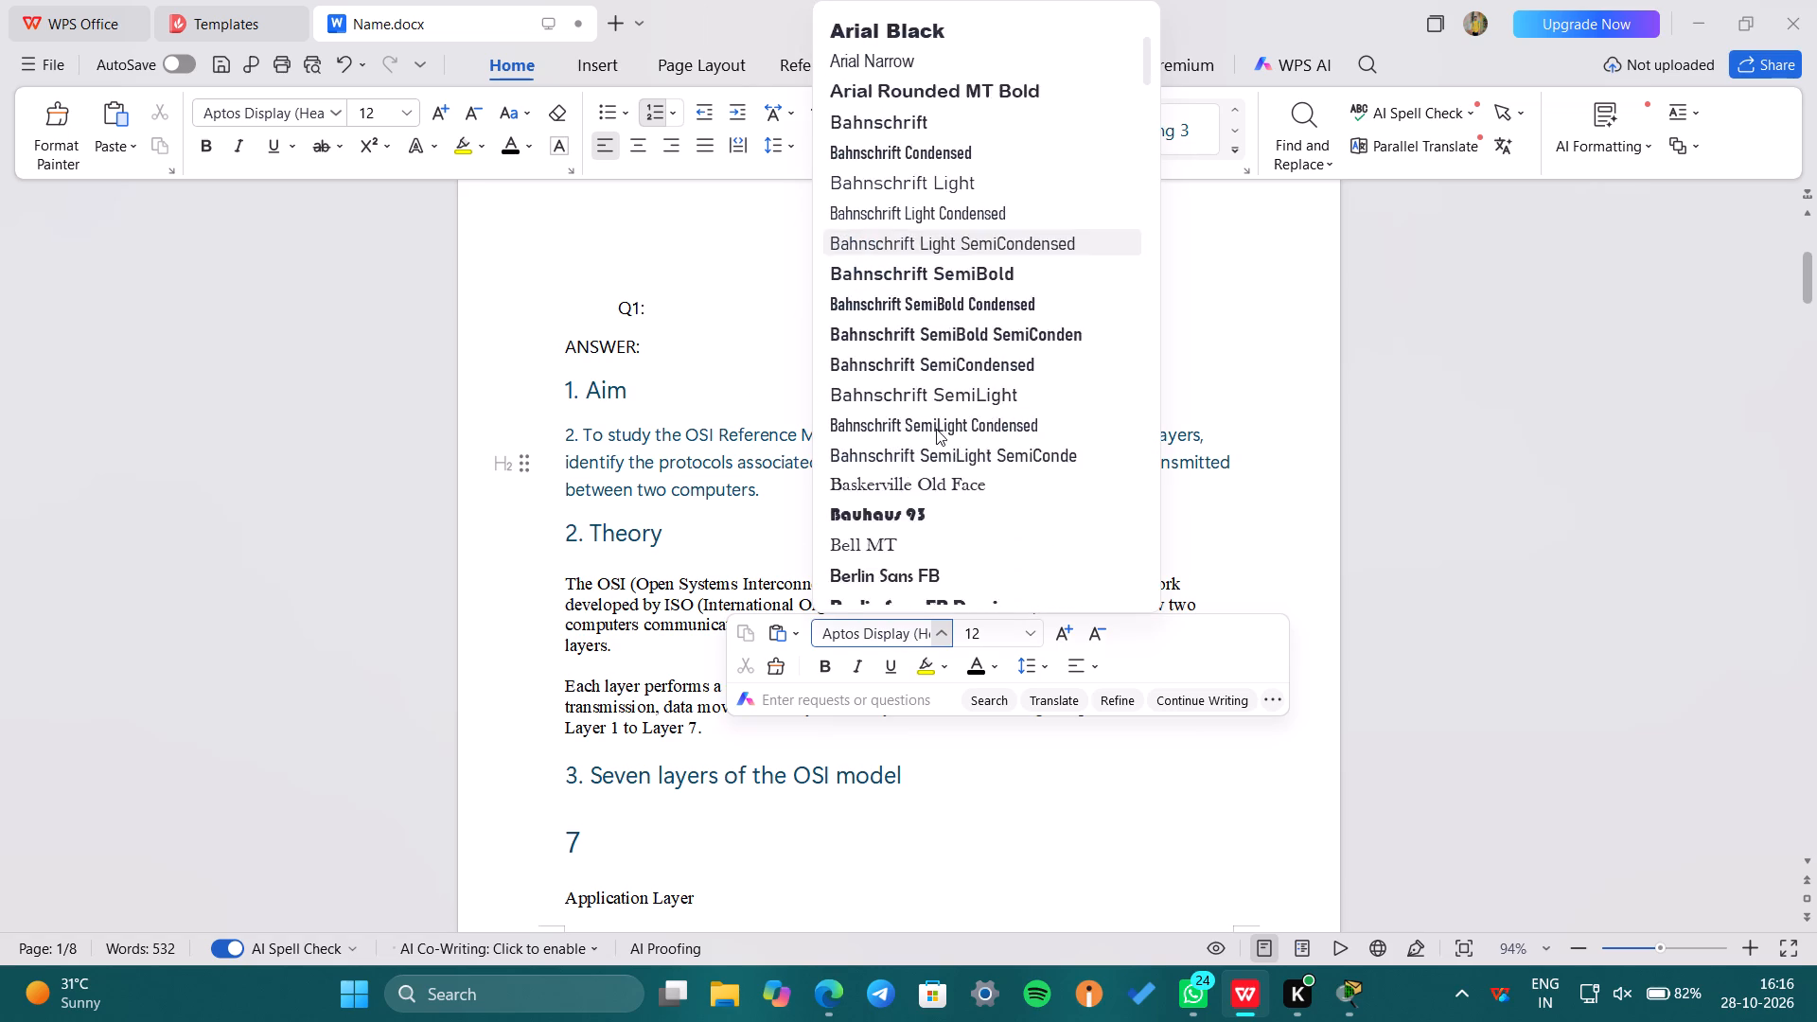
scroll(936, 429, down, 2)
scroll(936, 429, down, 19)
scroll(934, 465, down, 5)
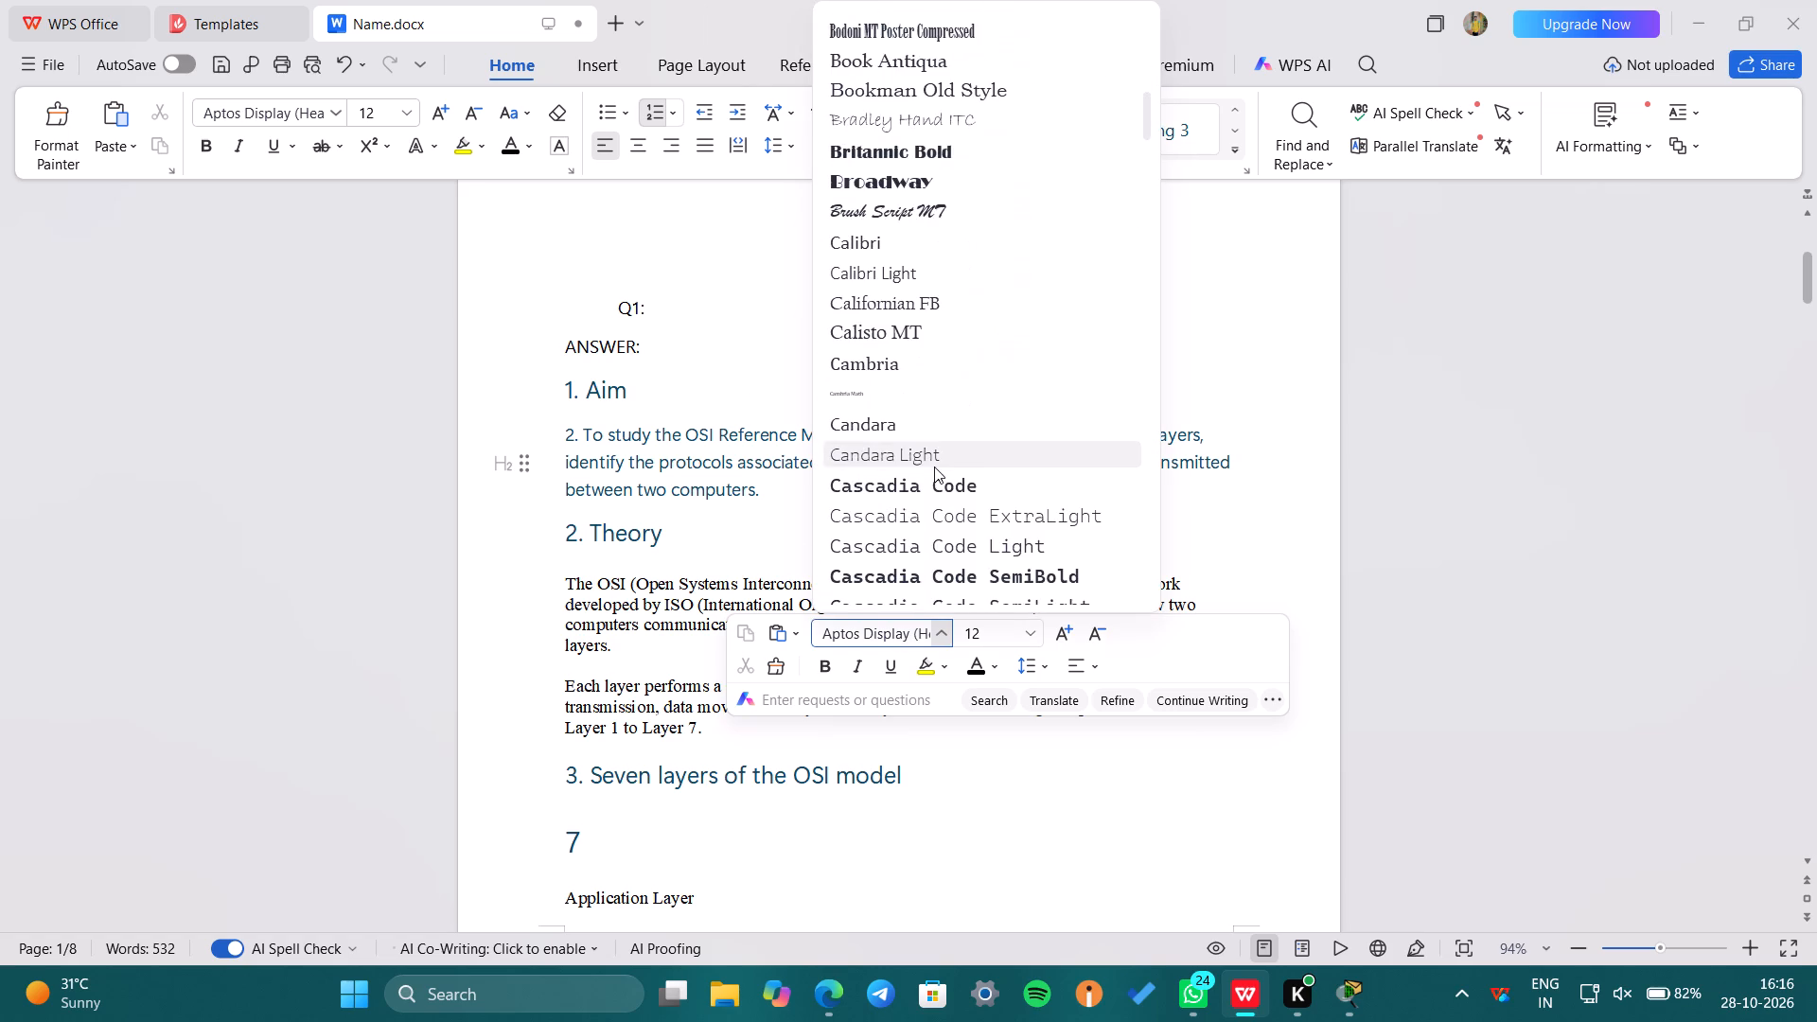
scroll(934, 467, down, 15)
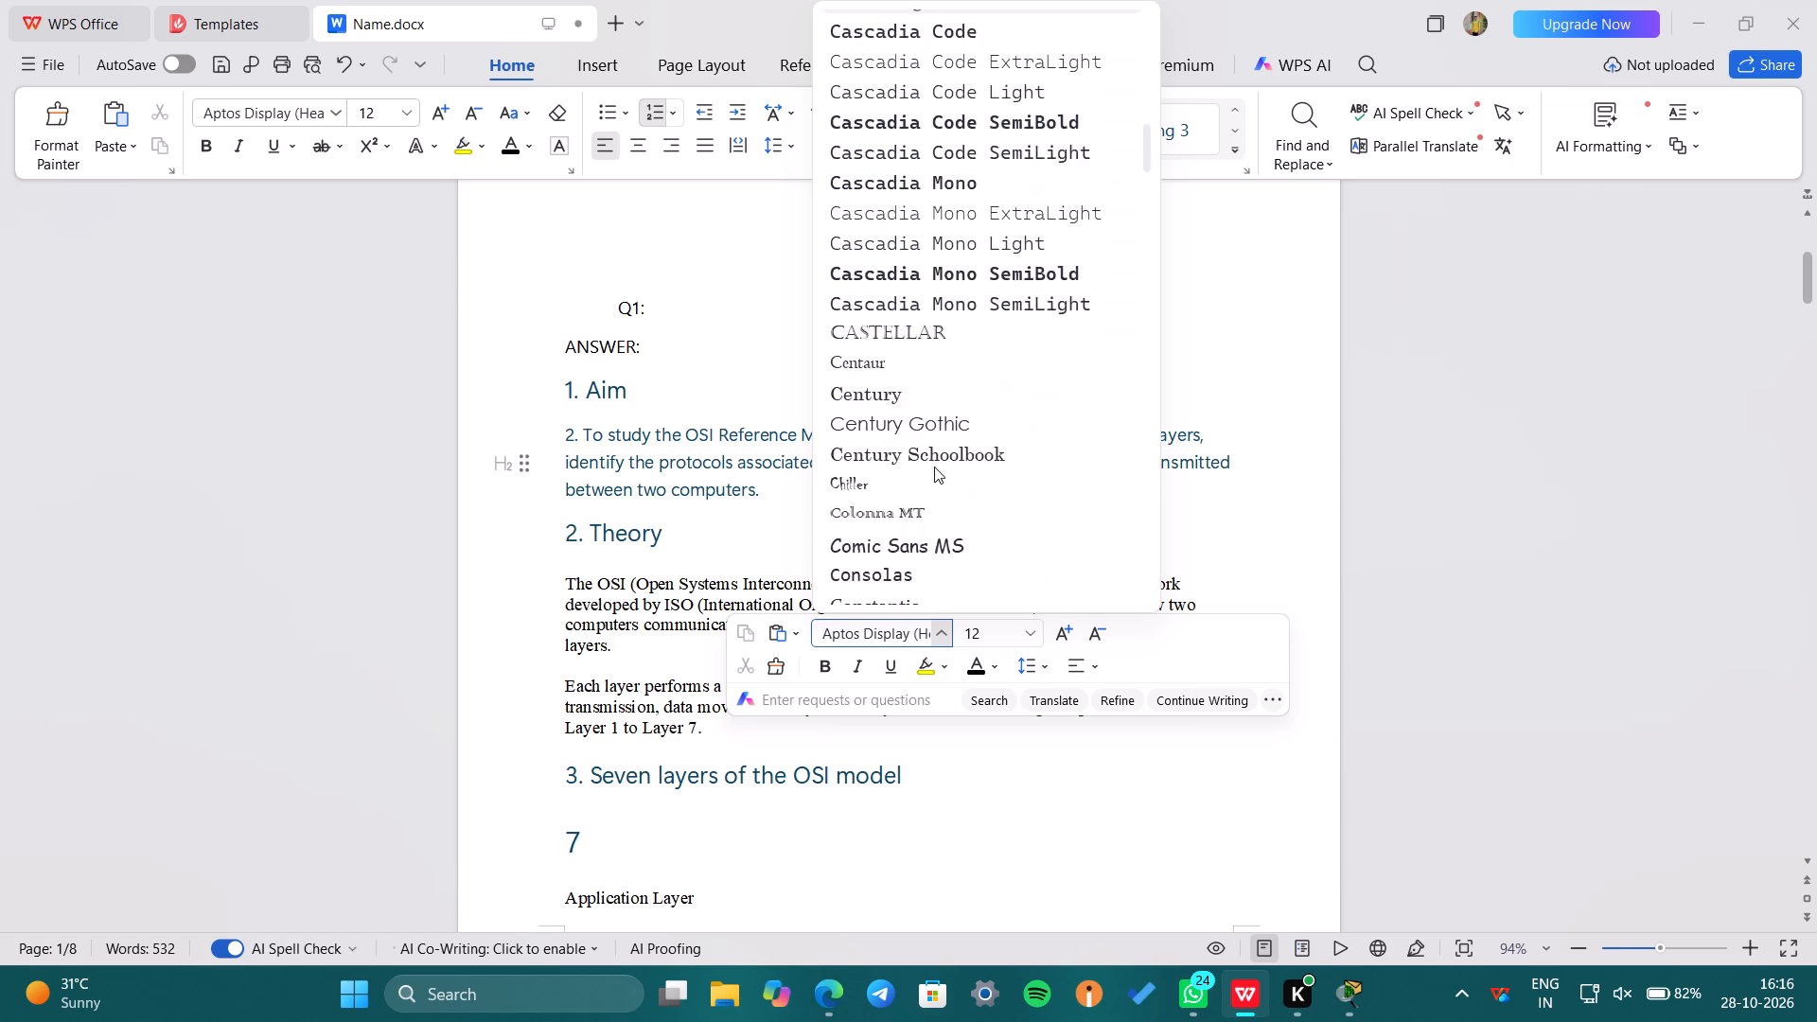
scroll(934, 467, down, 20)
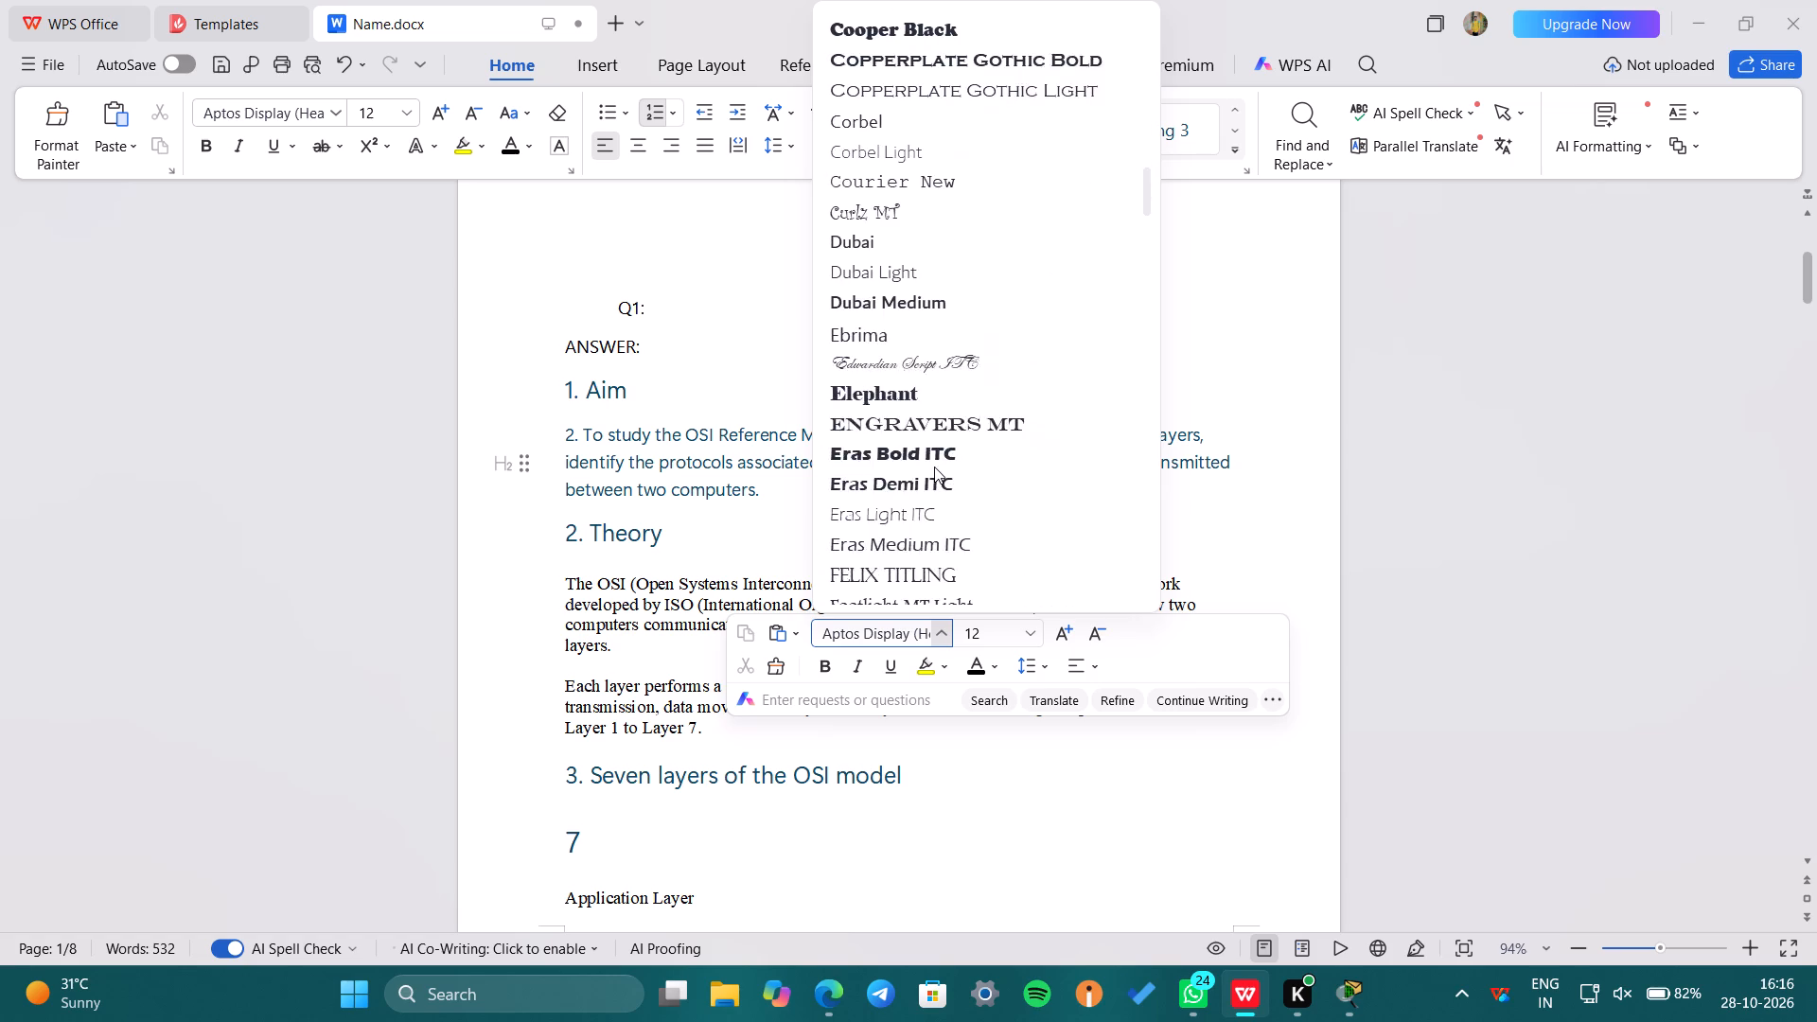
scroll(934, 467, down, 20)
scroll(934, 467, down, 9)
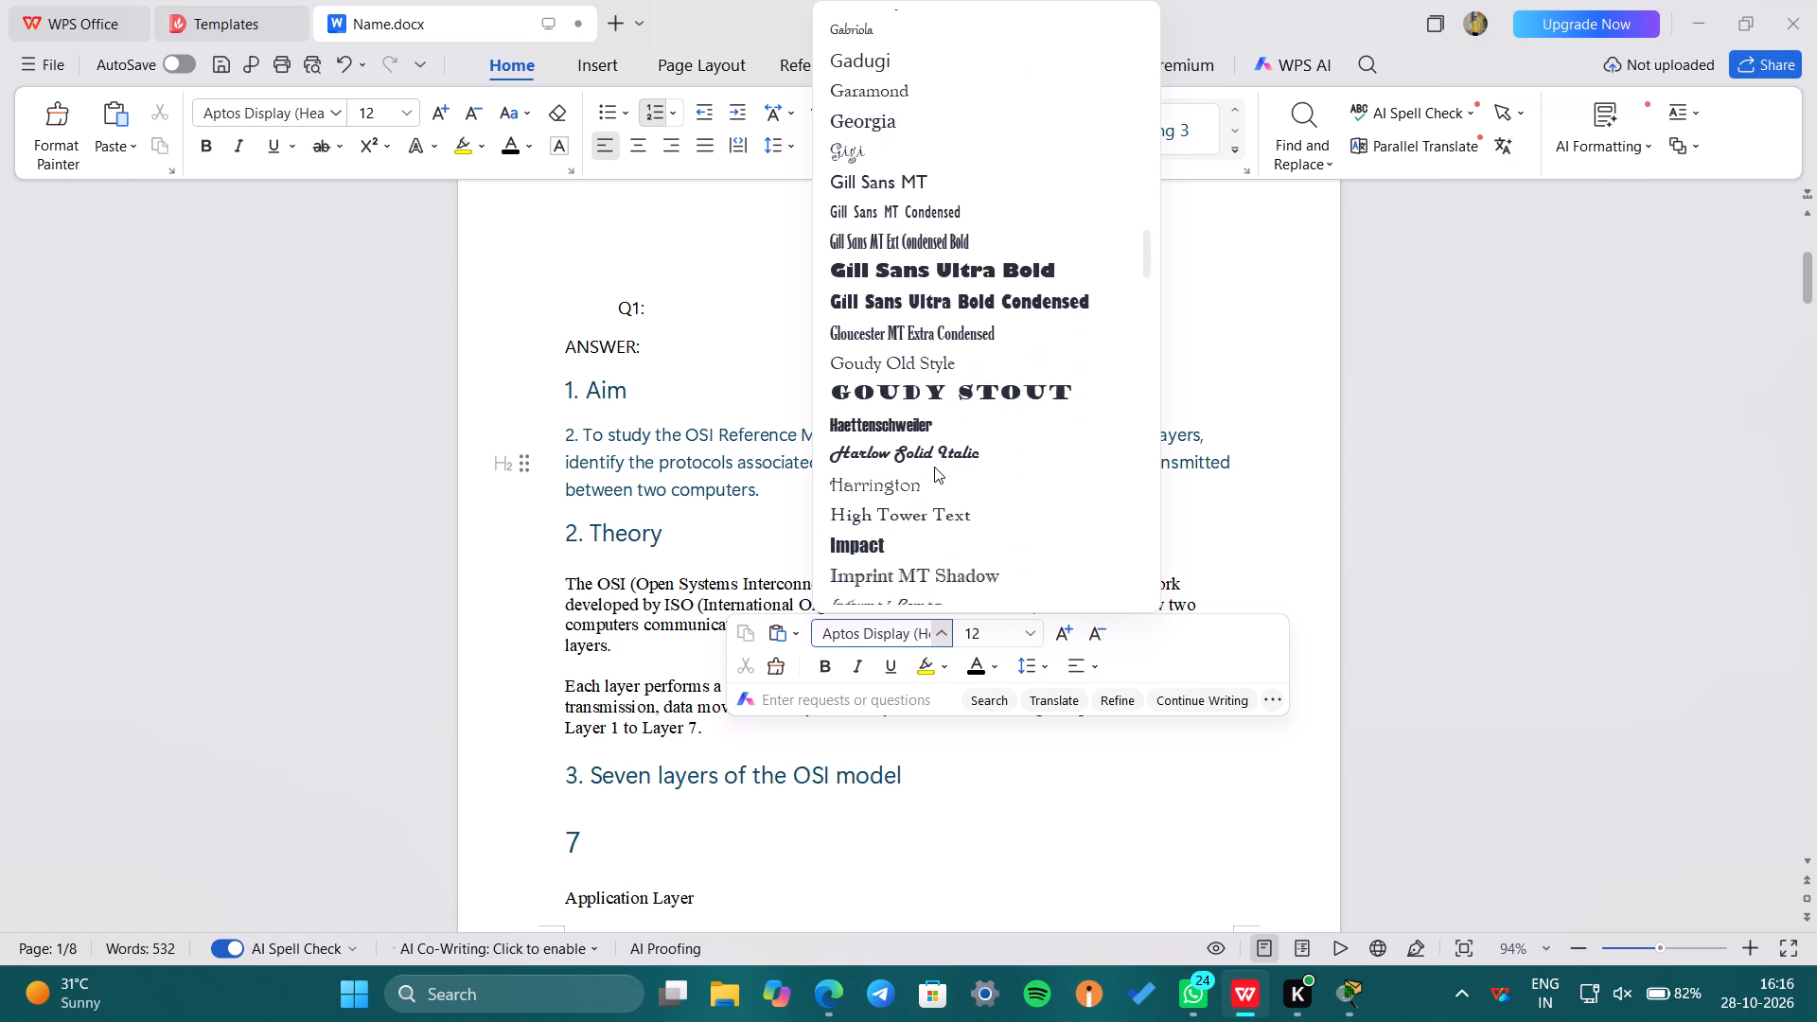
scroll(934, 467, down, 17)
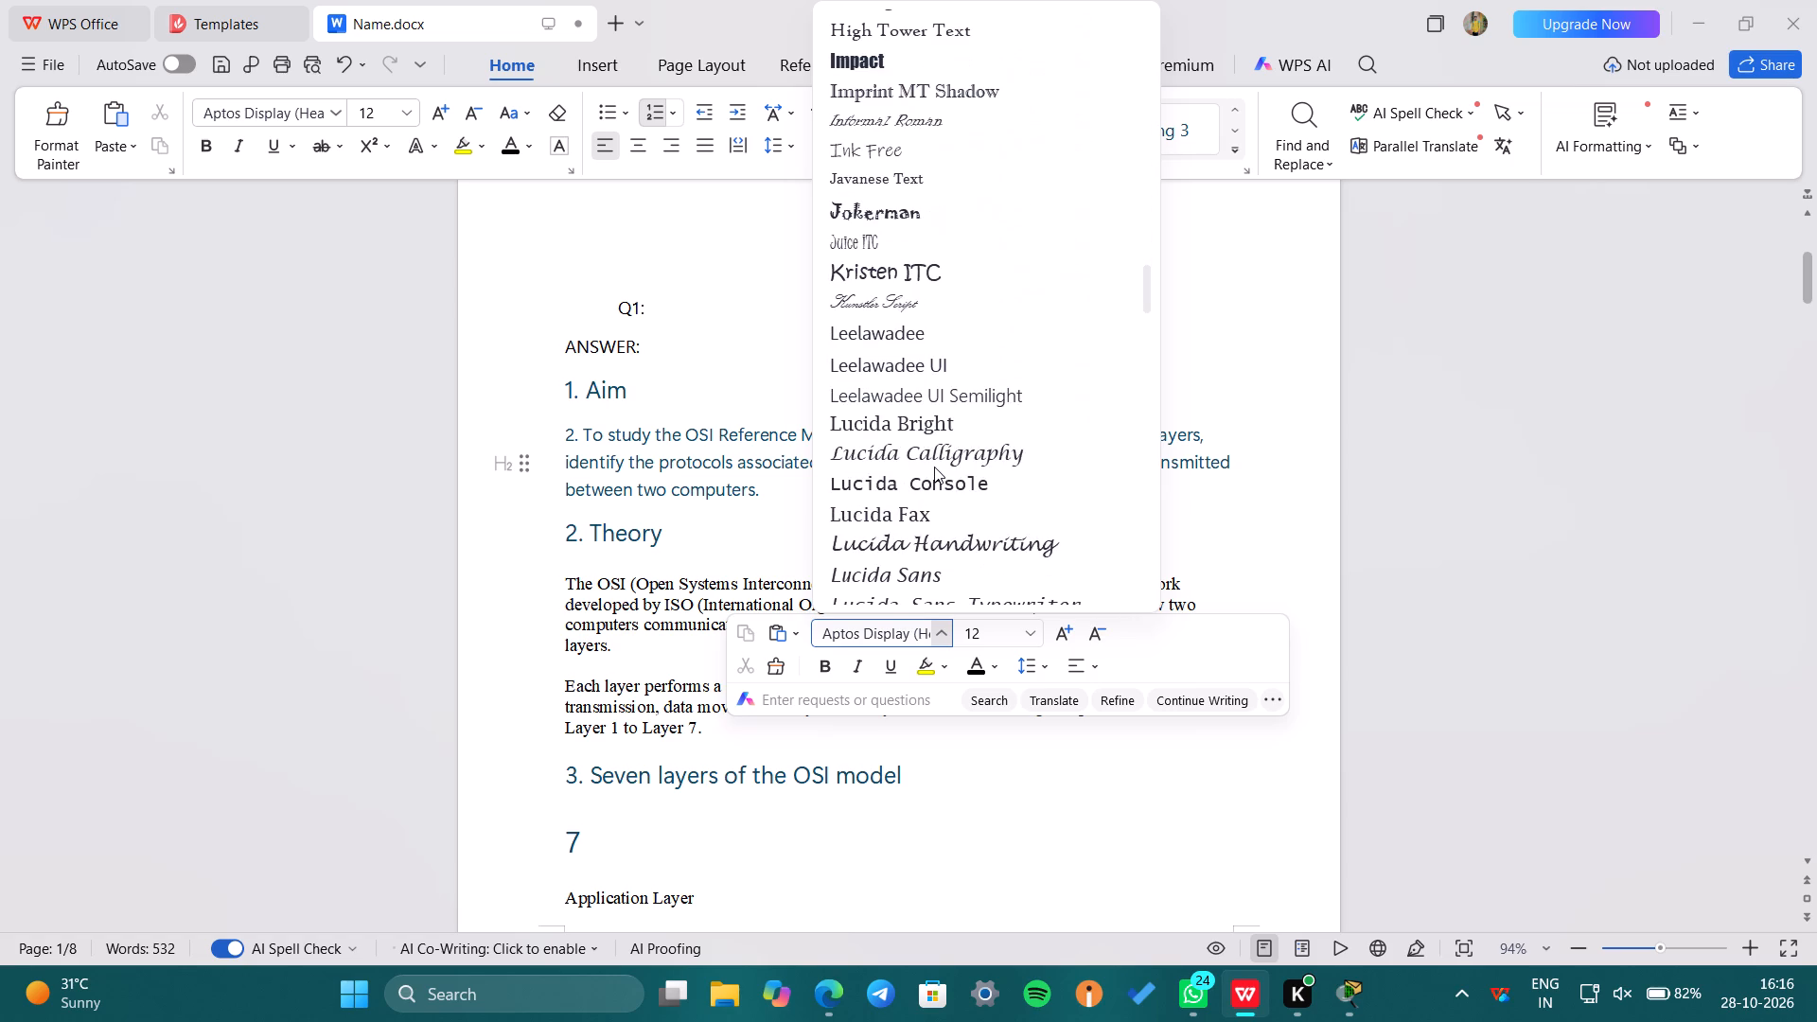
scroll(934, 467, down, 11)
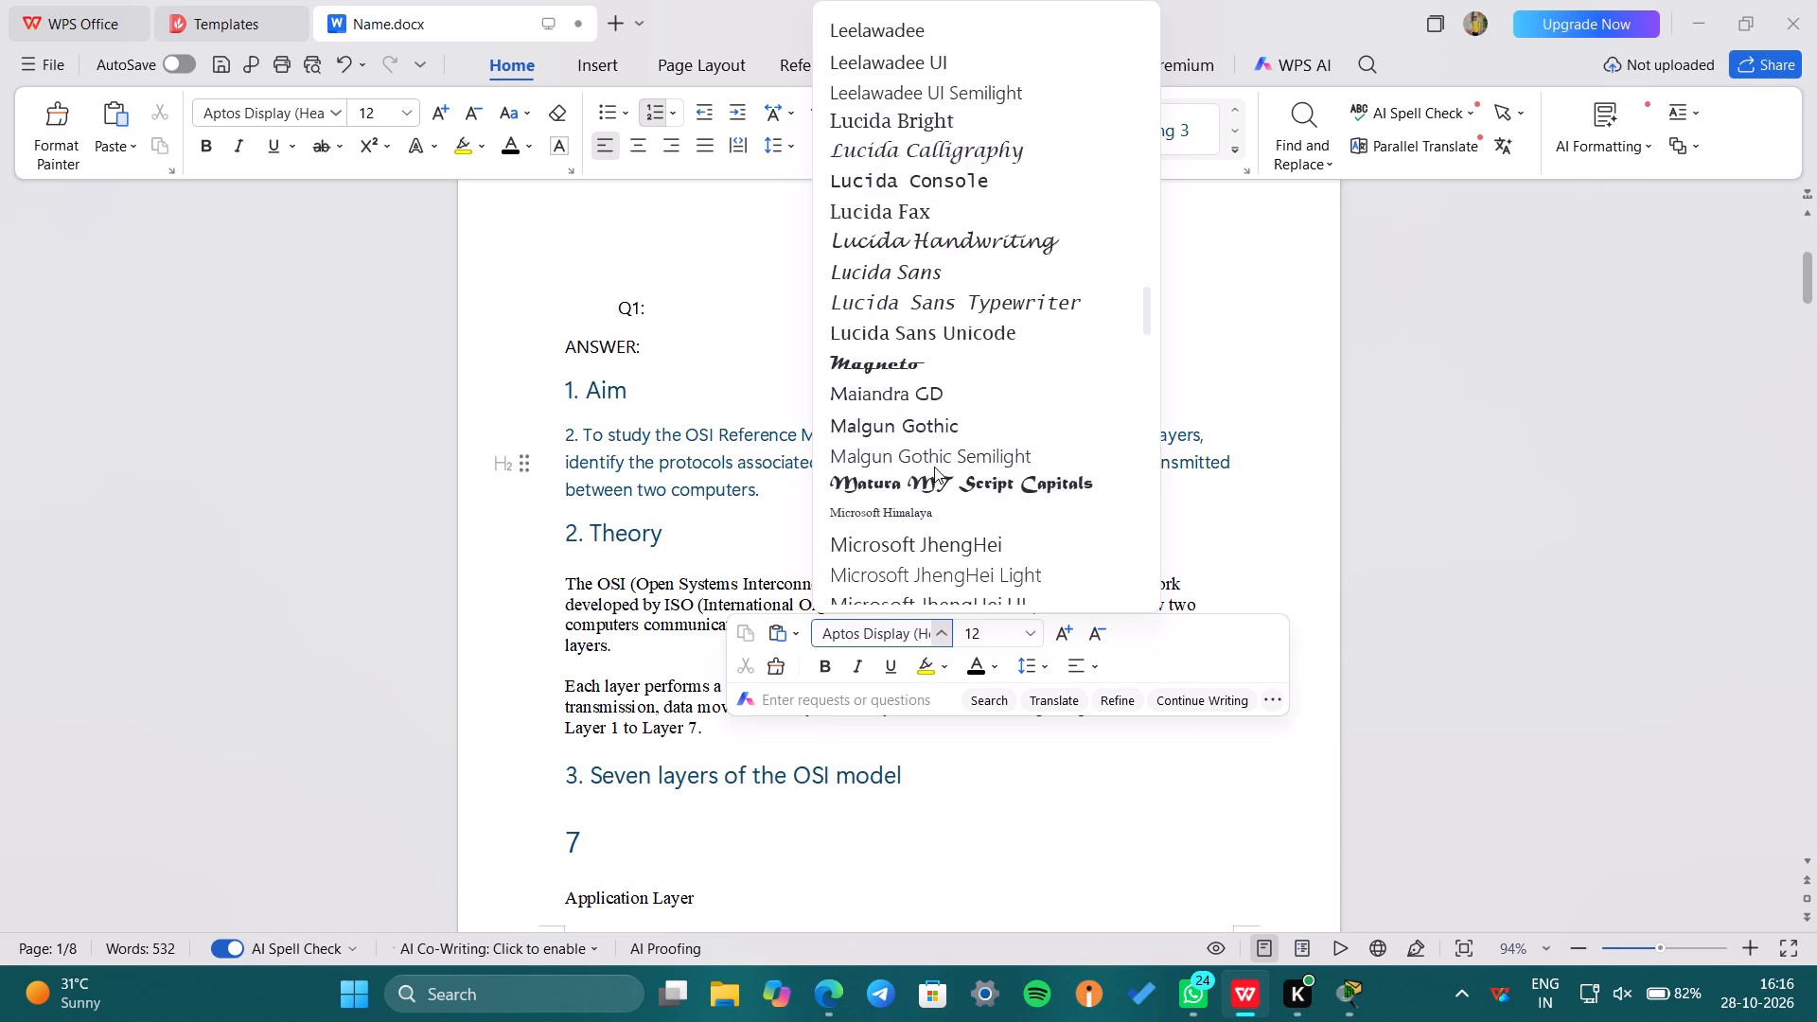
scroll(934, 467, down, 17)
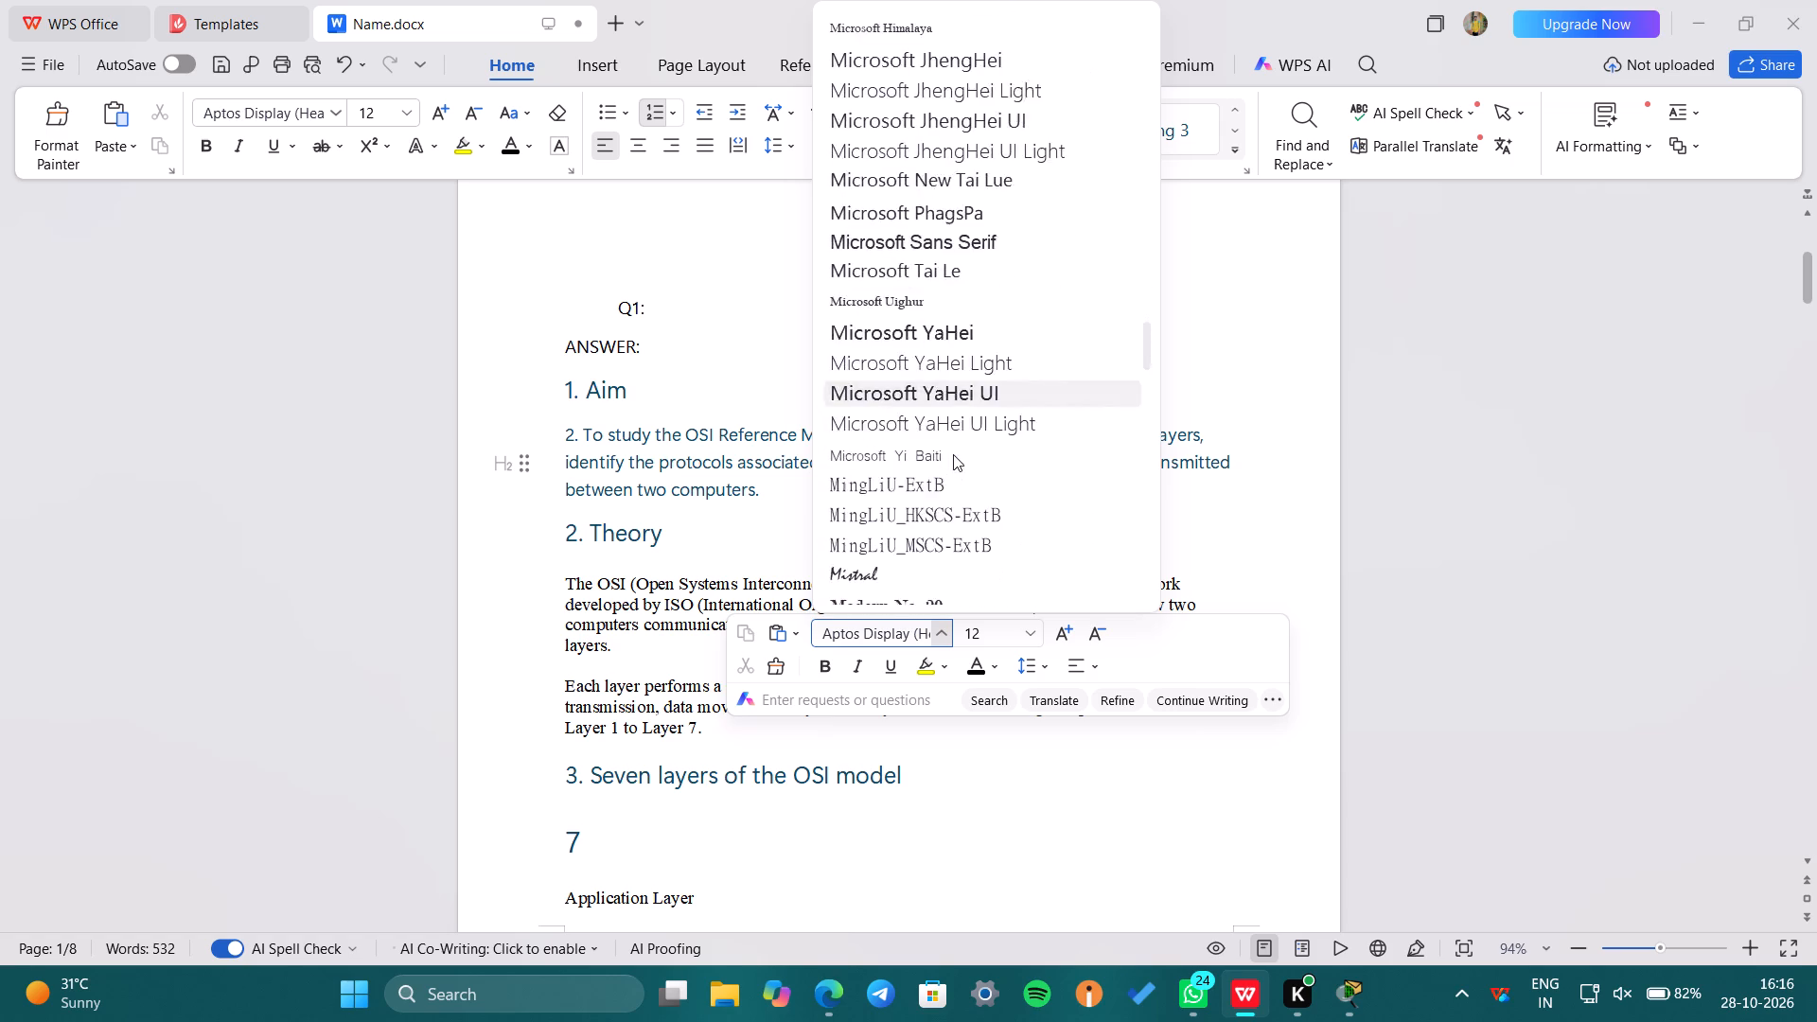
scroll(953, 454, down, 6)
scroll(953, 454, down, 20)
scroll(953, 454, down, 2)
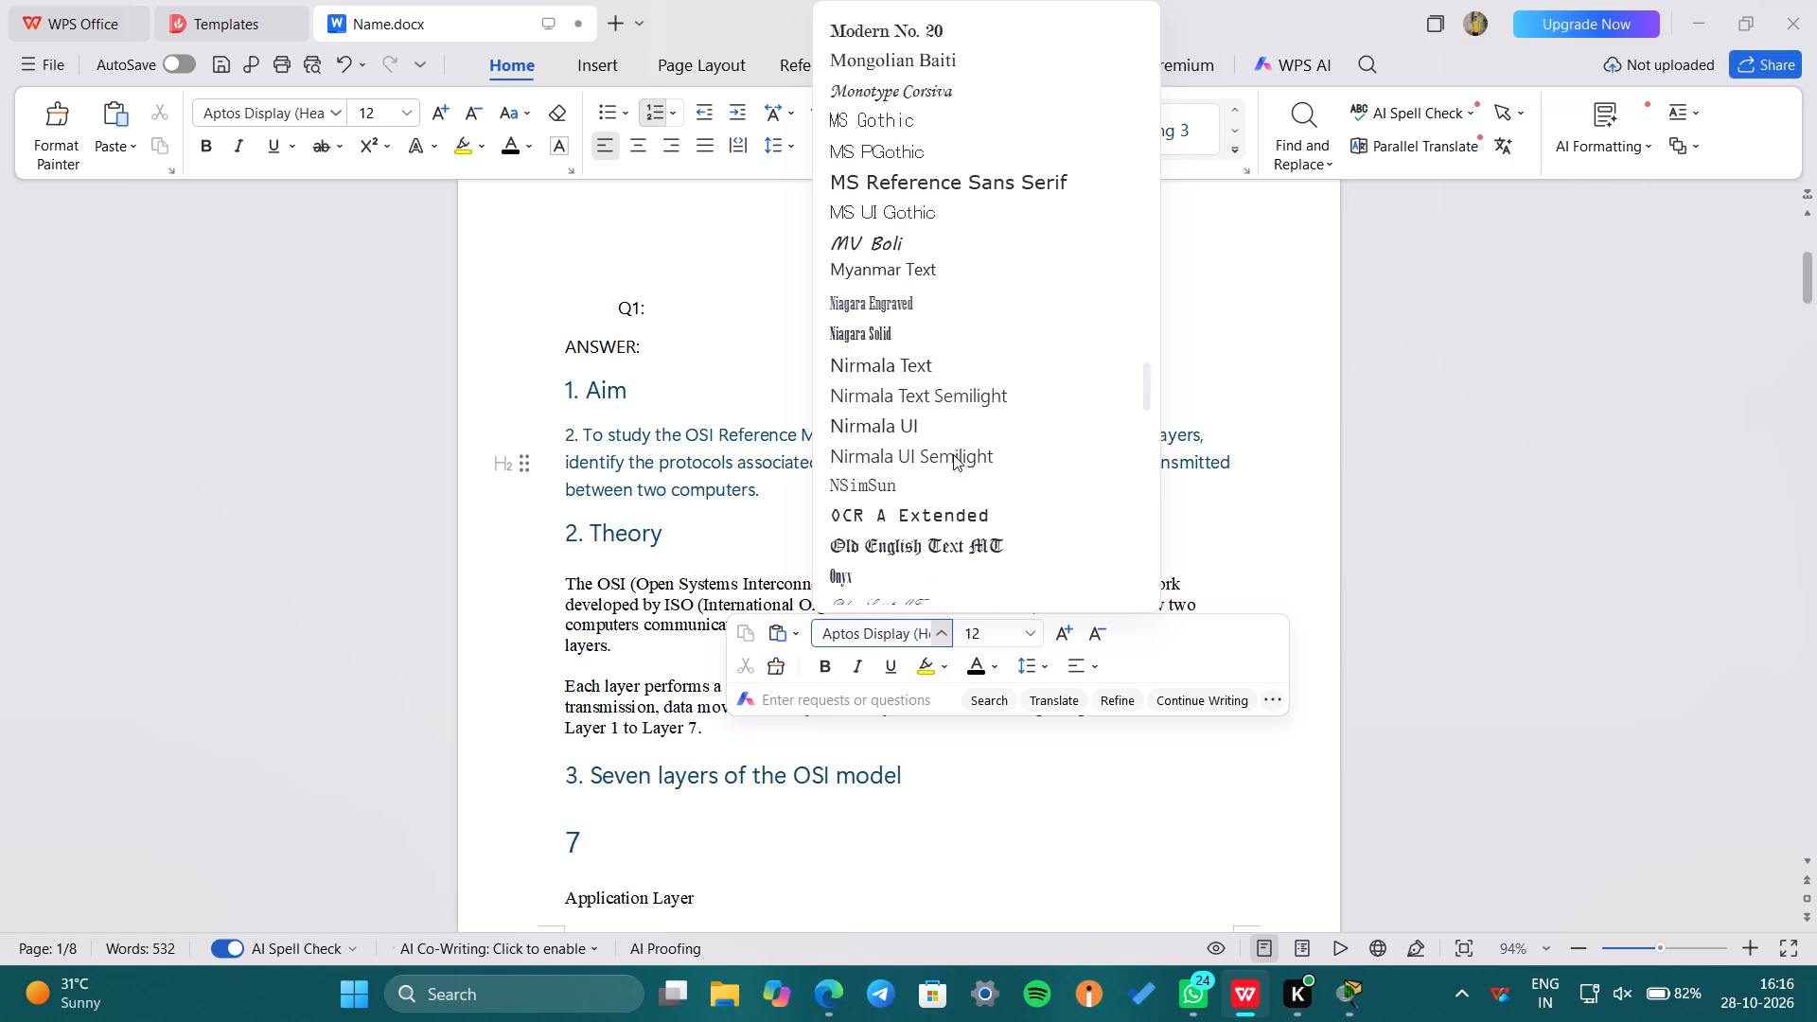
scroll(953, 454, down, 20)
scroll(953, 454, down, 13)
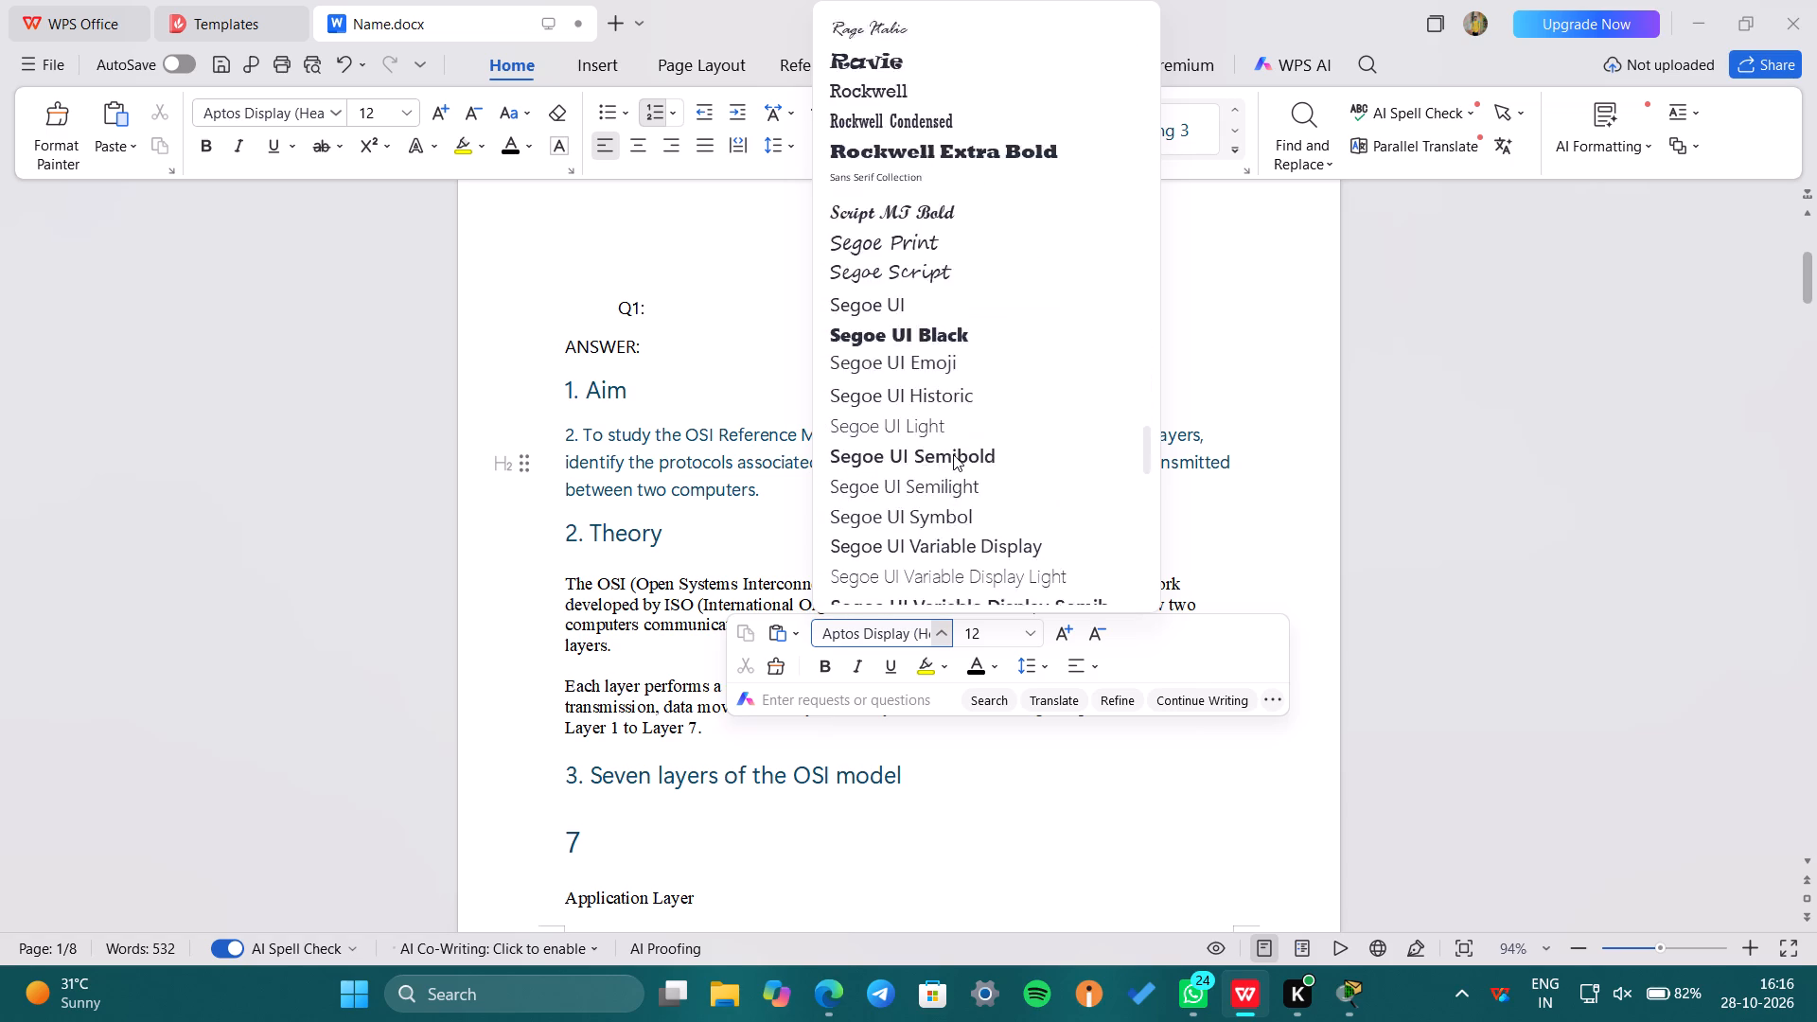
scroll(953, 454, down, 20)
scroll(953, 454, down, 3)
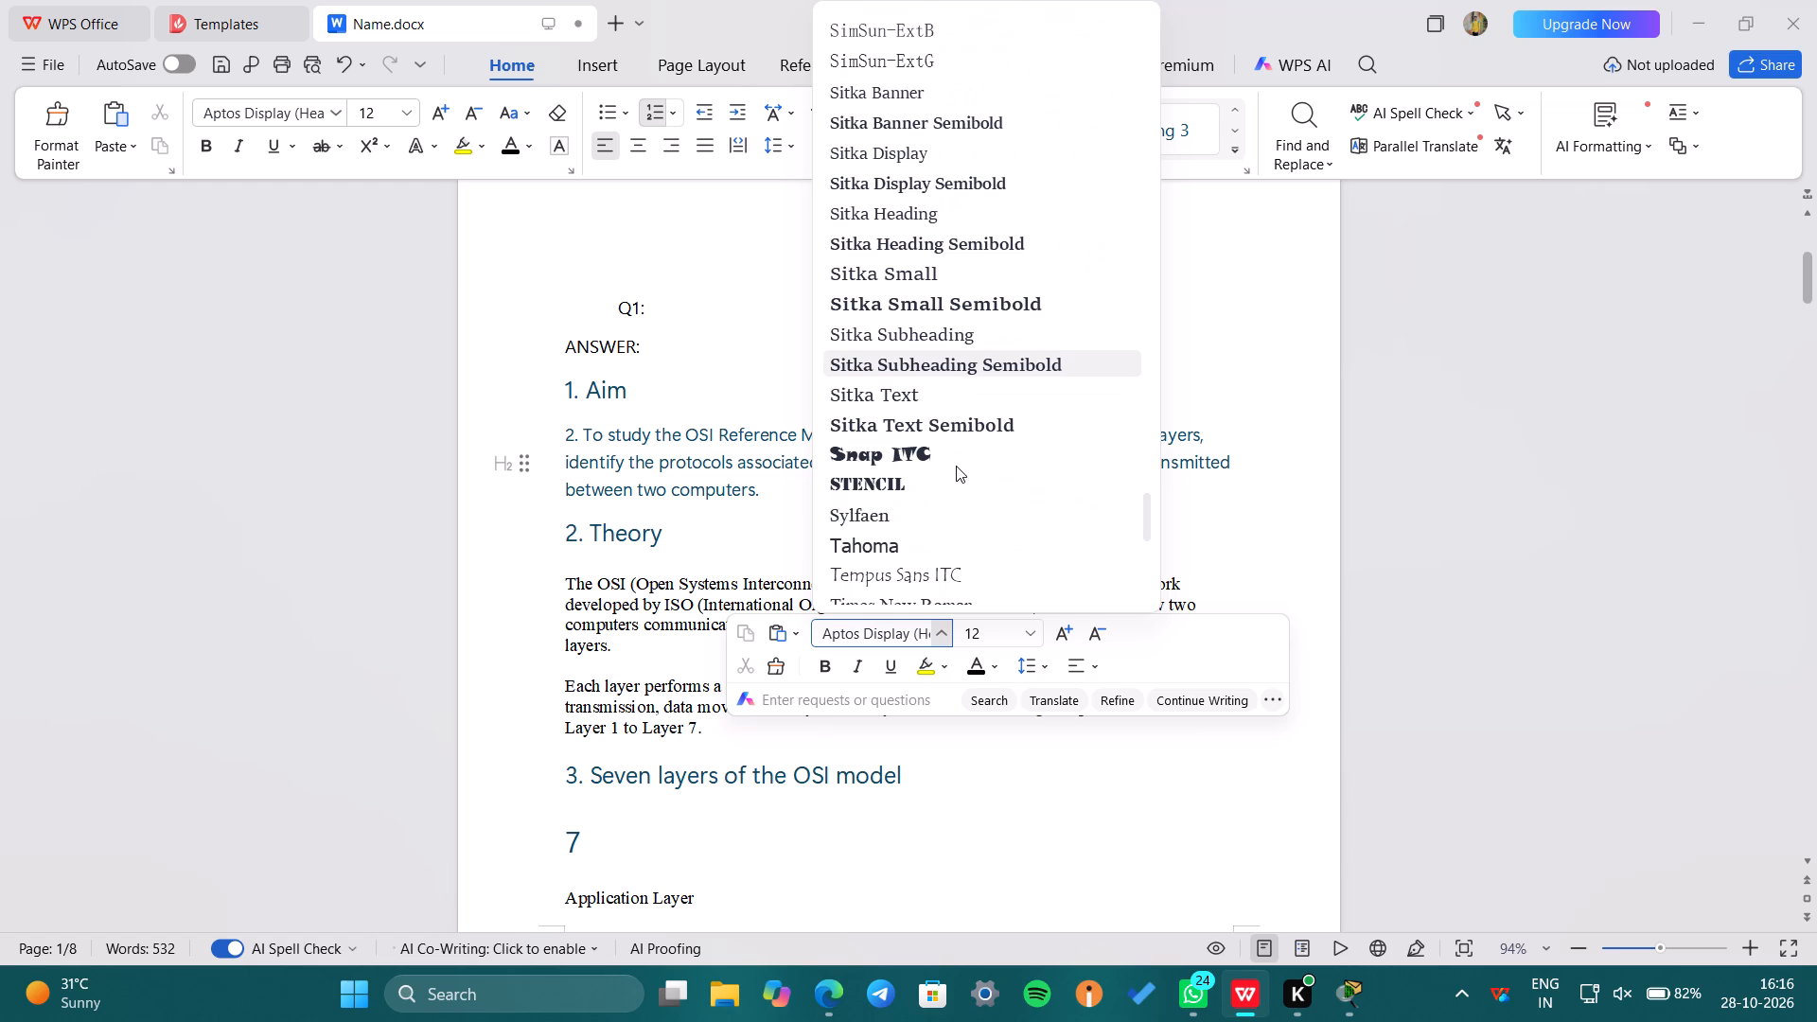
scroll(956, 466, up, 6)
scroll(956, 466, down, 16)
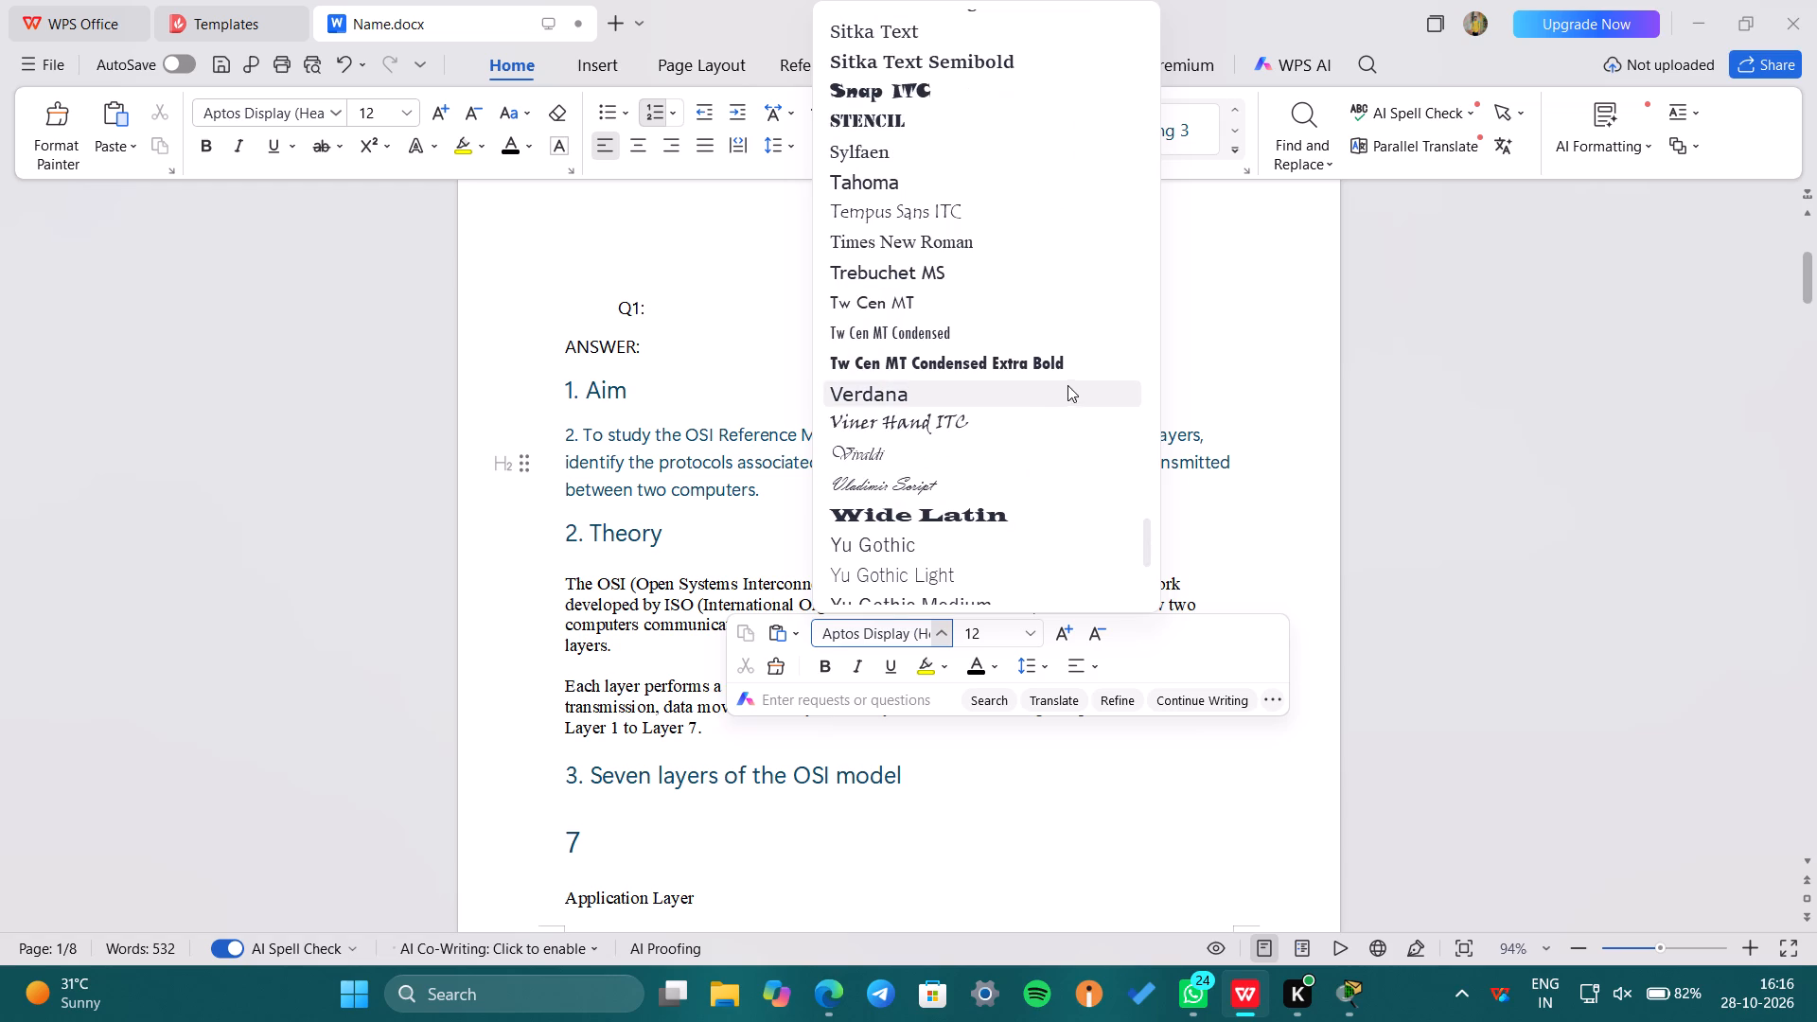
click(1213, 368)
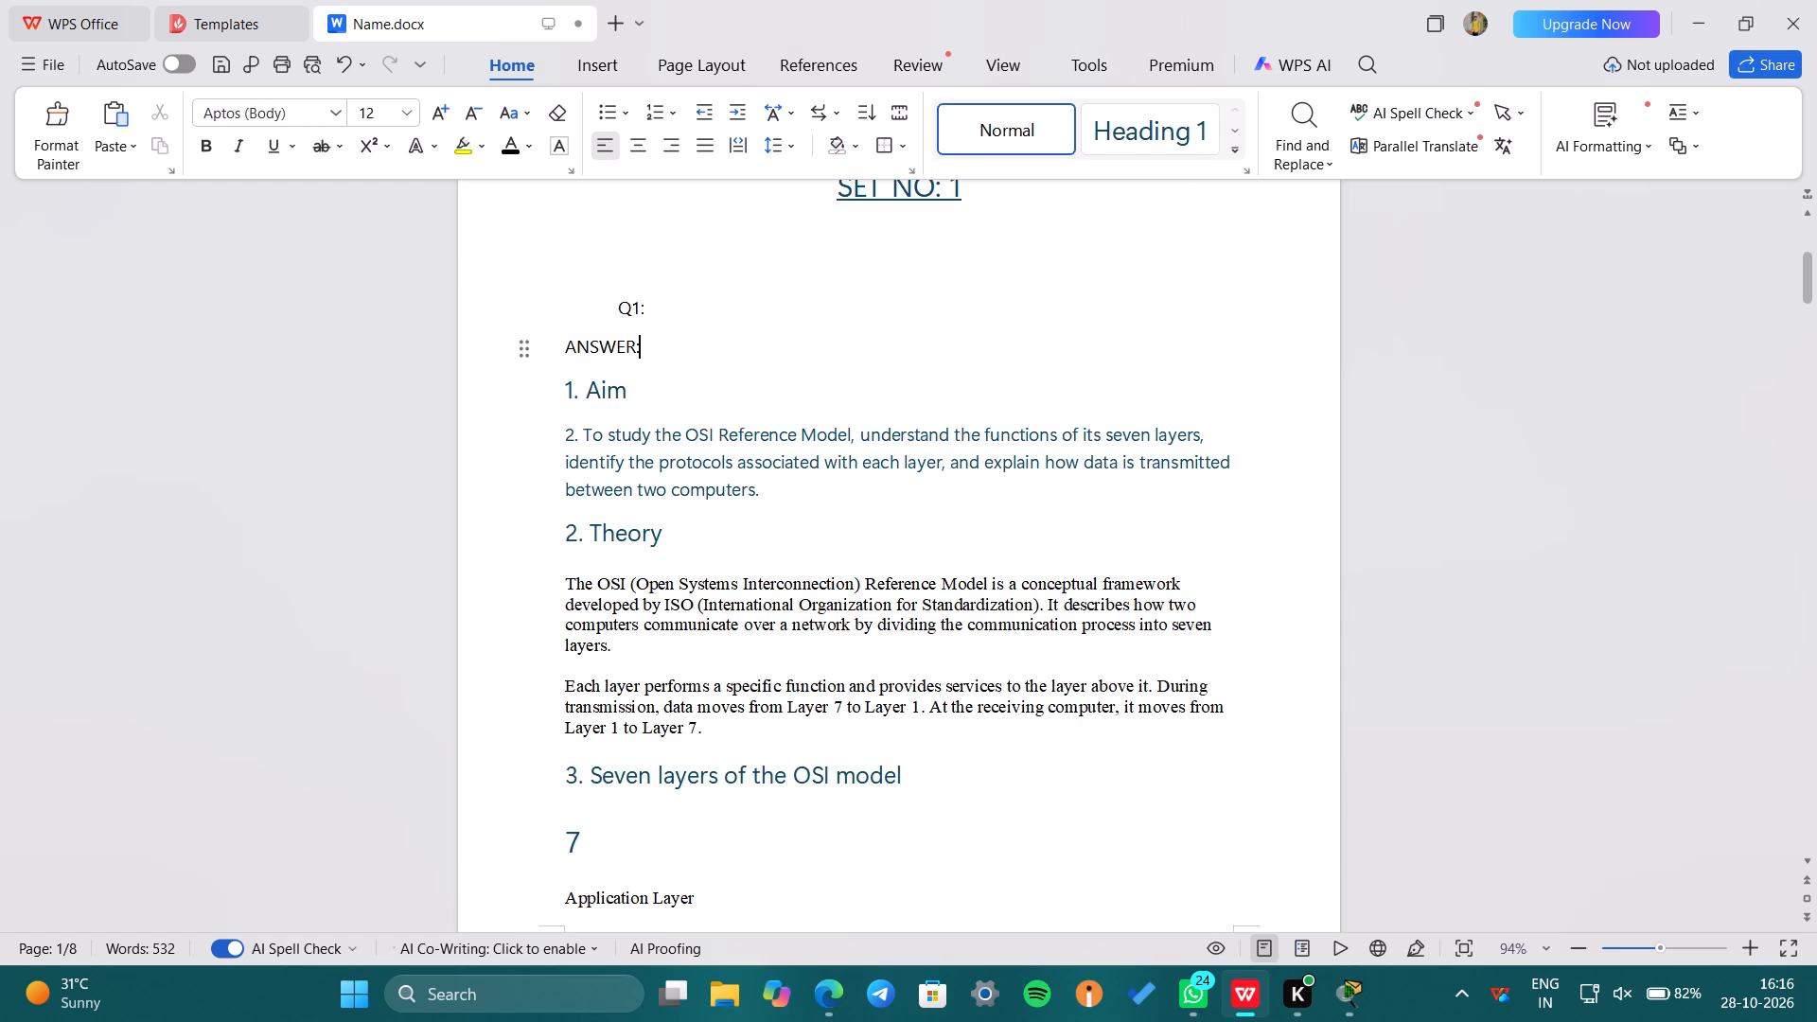
Remove the automatic number "2." from the Aim description paragraph beginning "To study the OSI Reference Model".
right_click(615, 410)
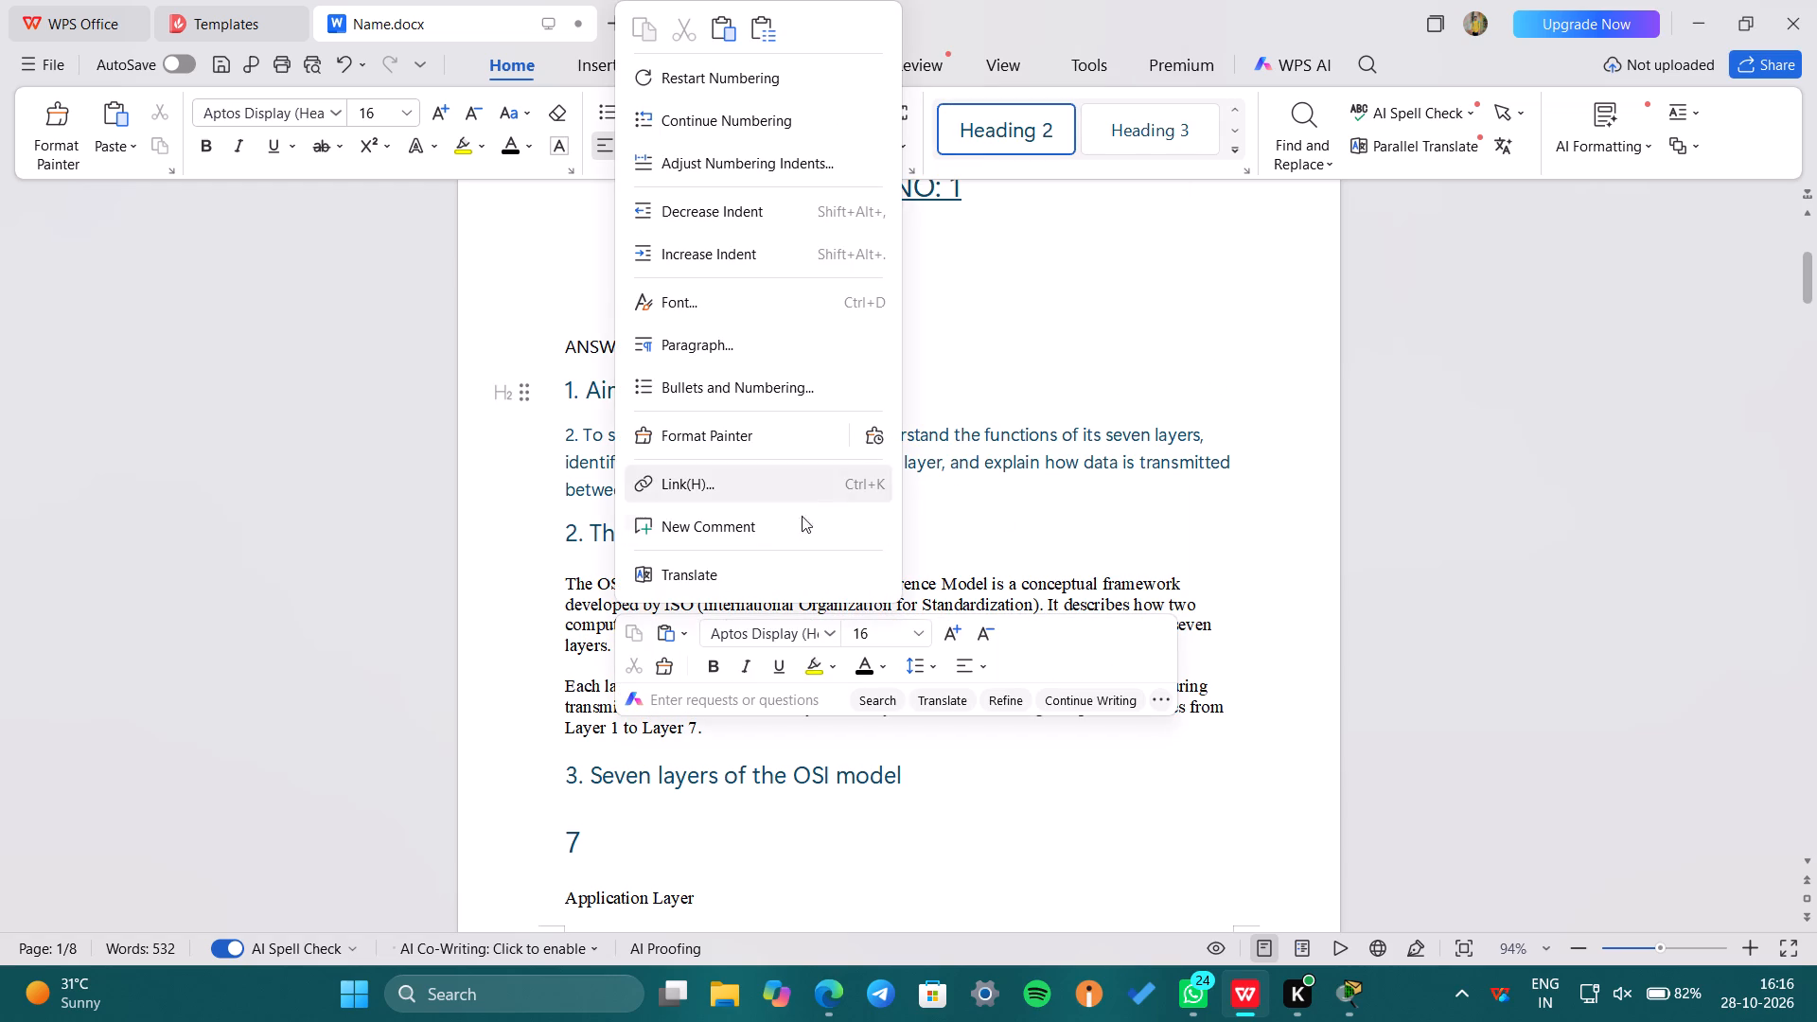
click(581, 441)
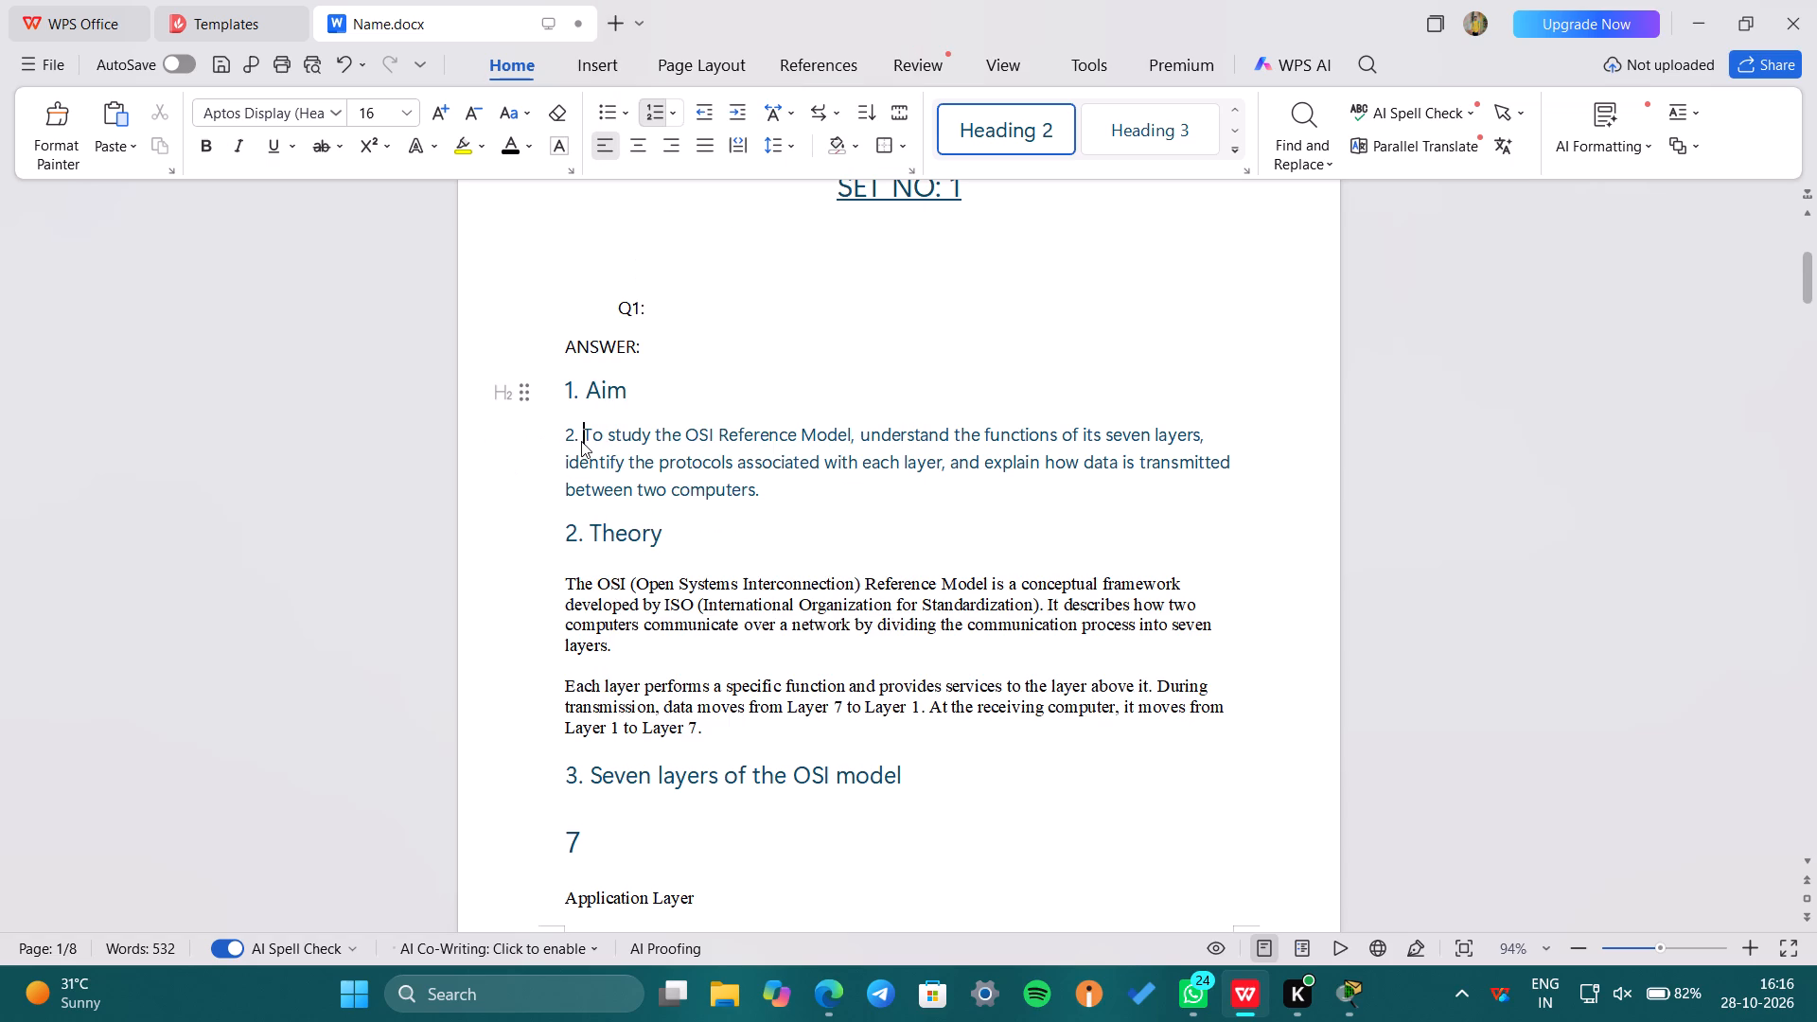
click(577, 433)
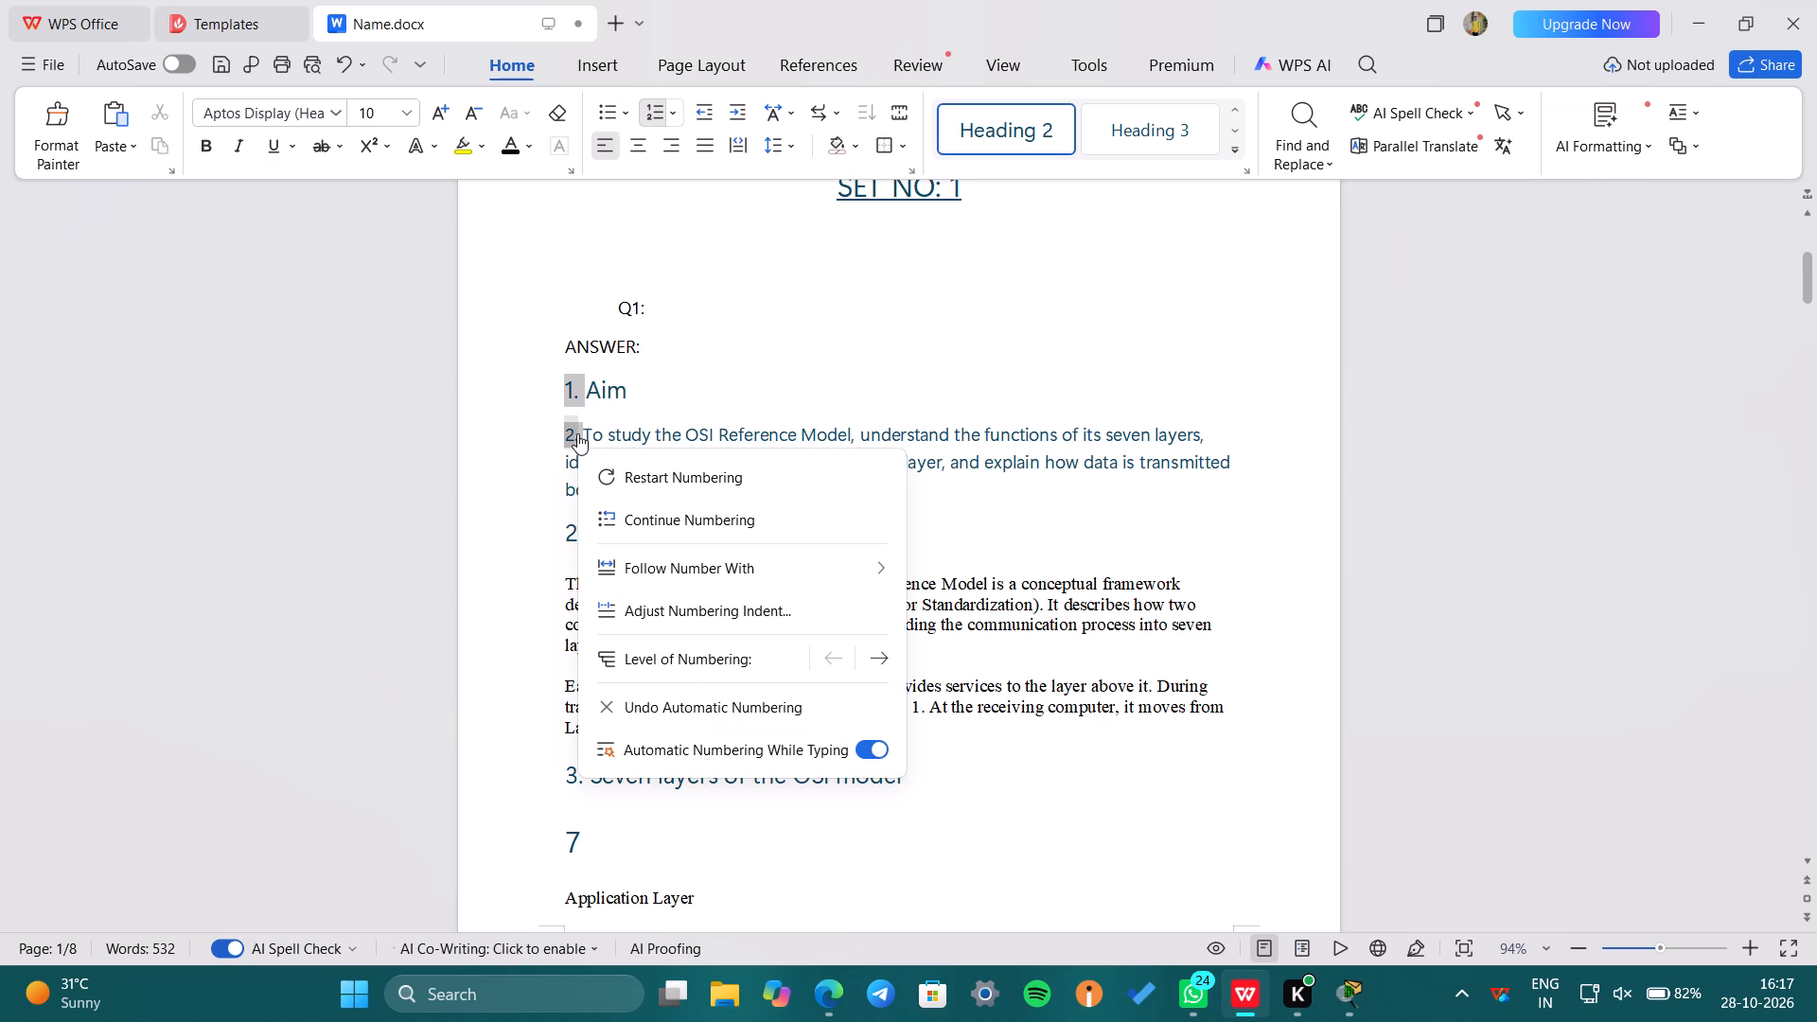
key(BackSpace)
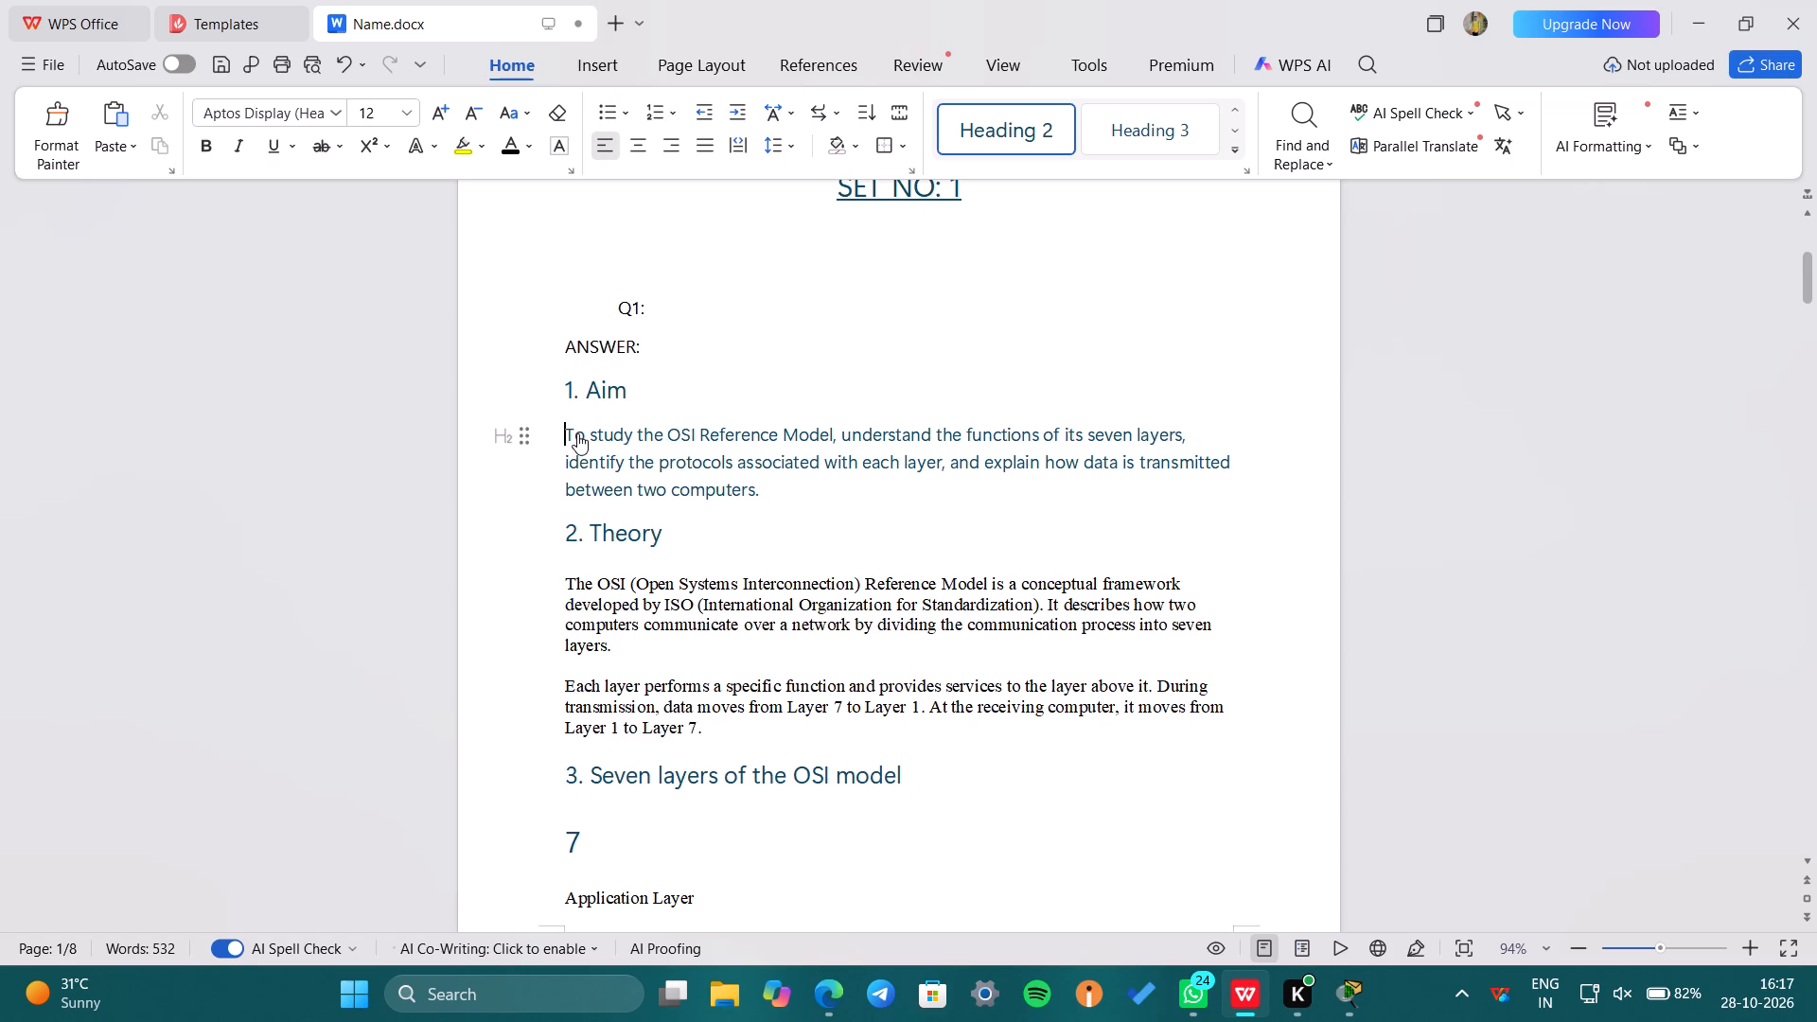
Change the font colour of the whole Aim description paragraph to black.
right_click(577, 433)
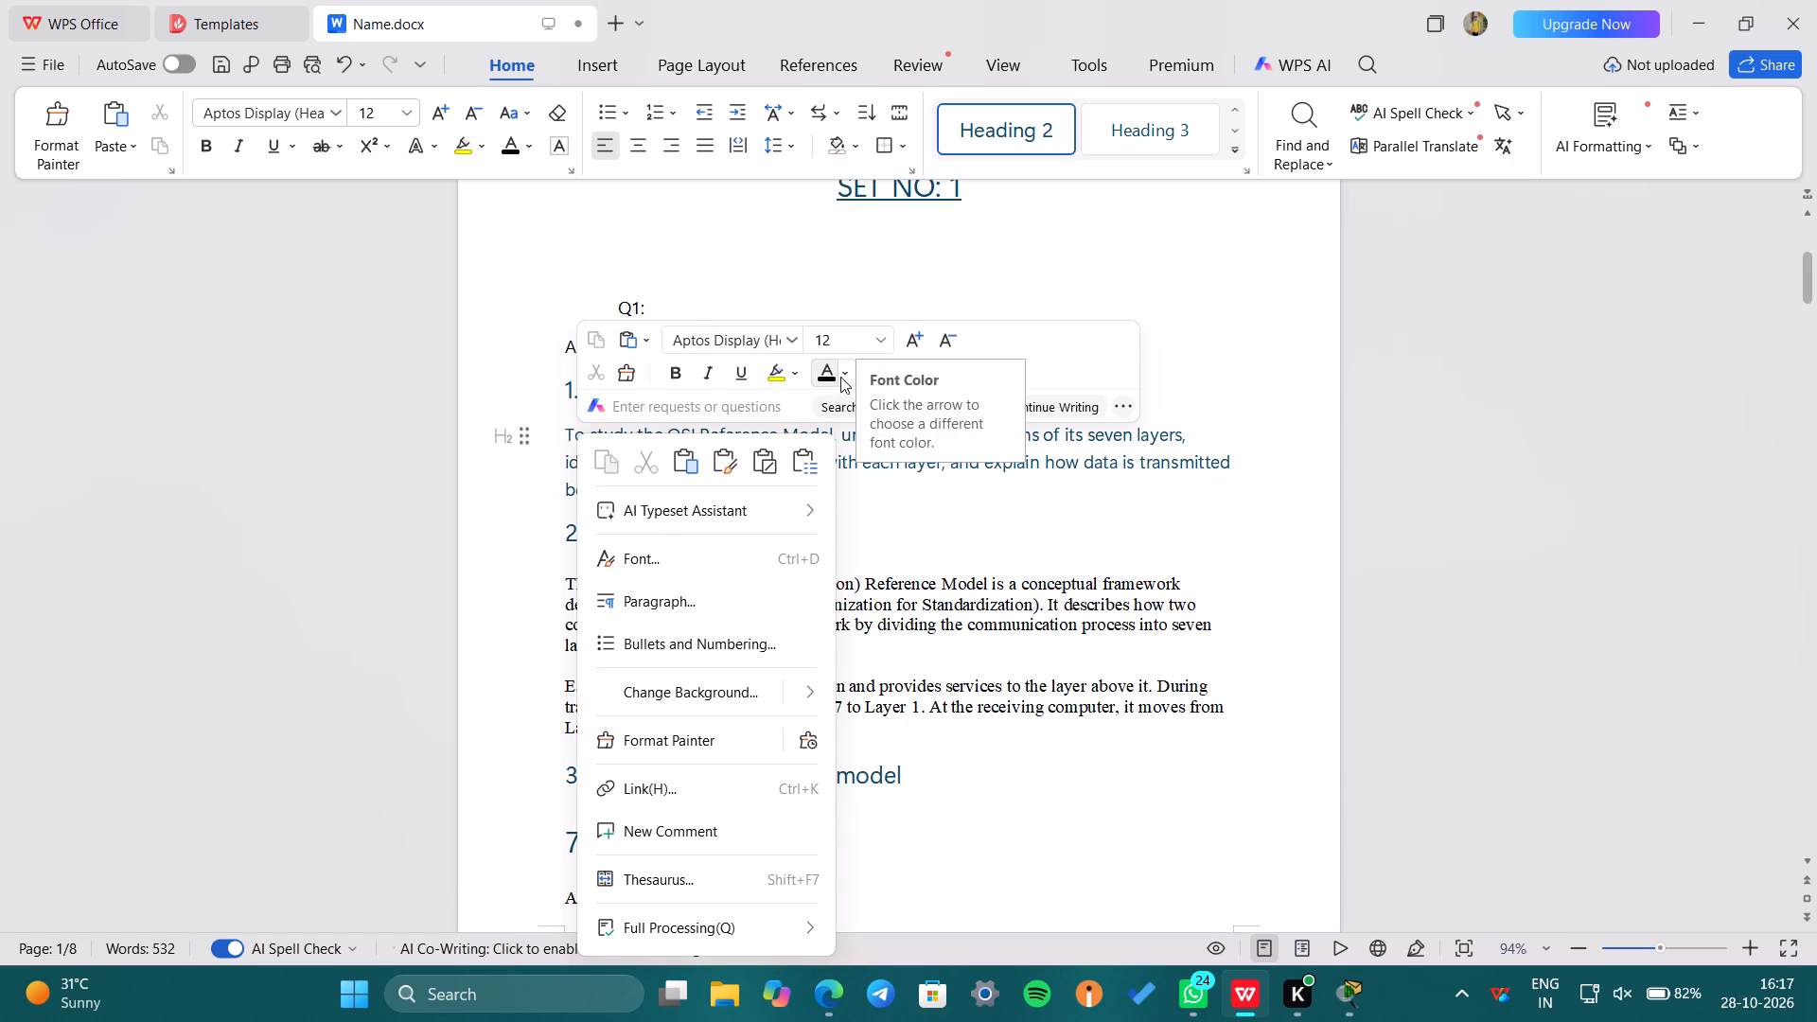
click(828, 376)
click(692, 452)
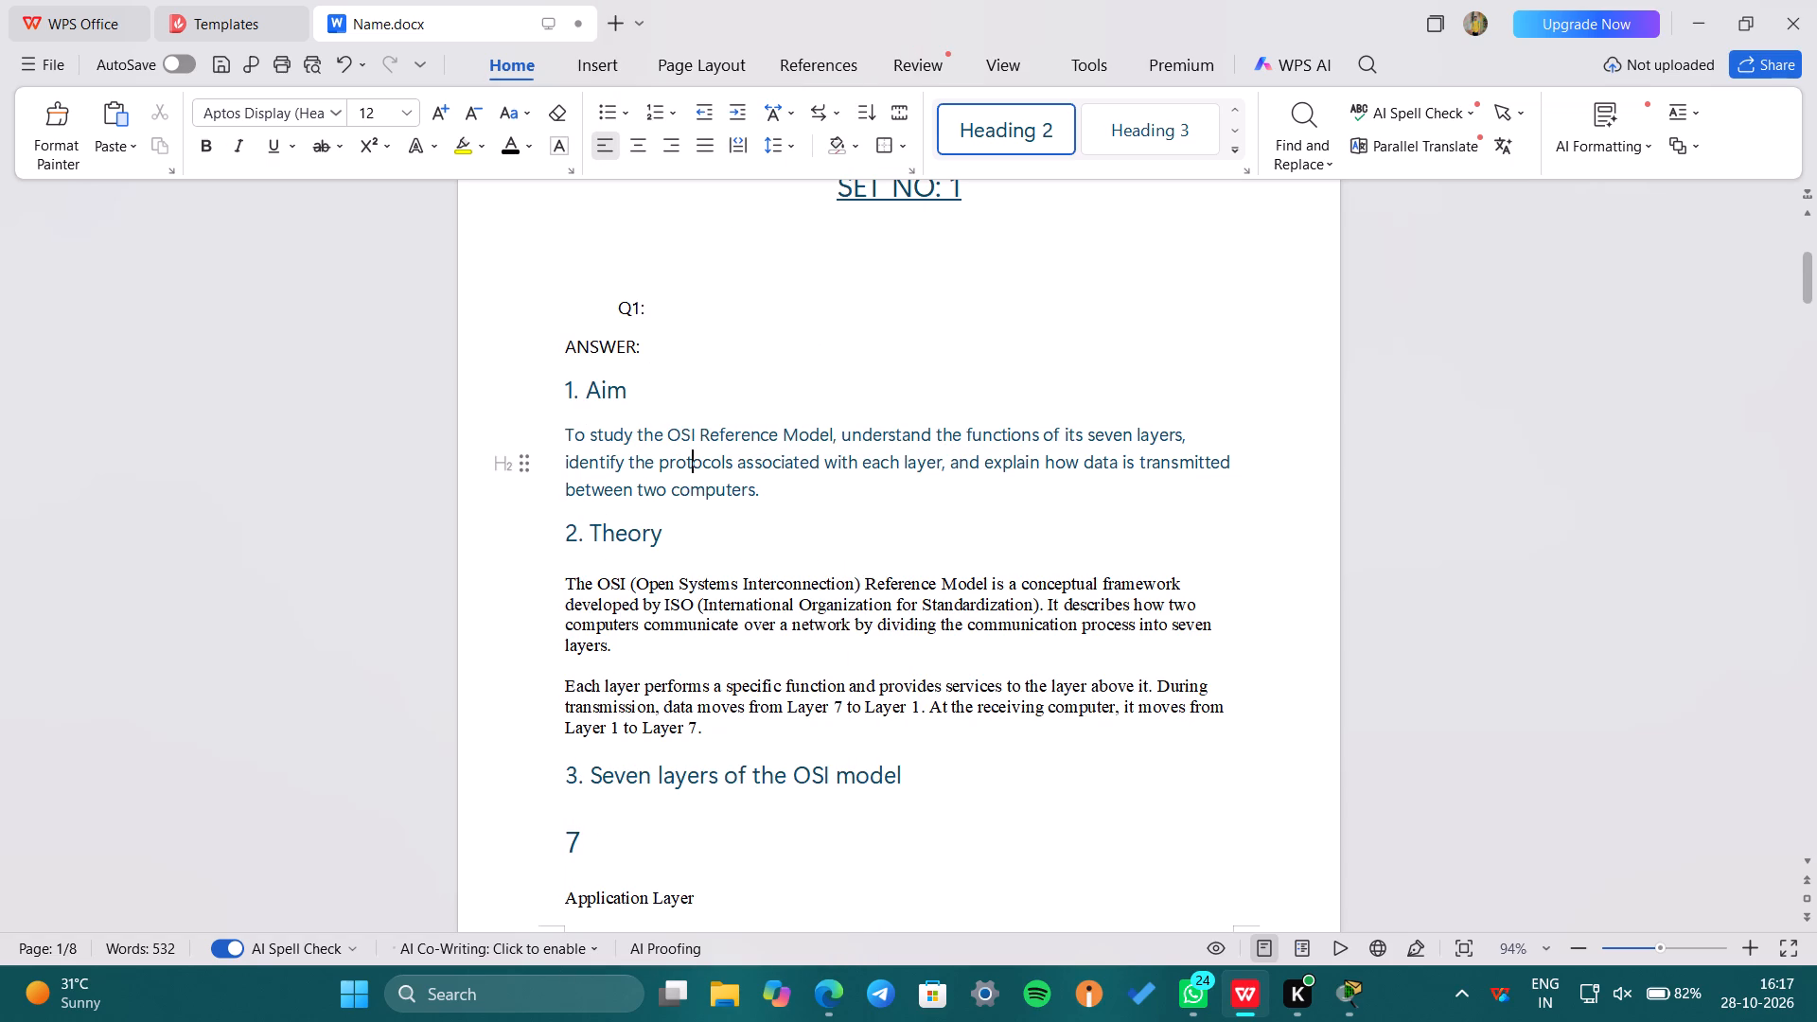
drag(567, 429, 803, 502)
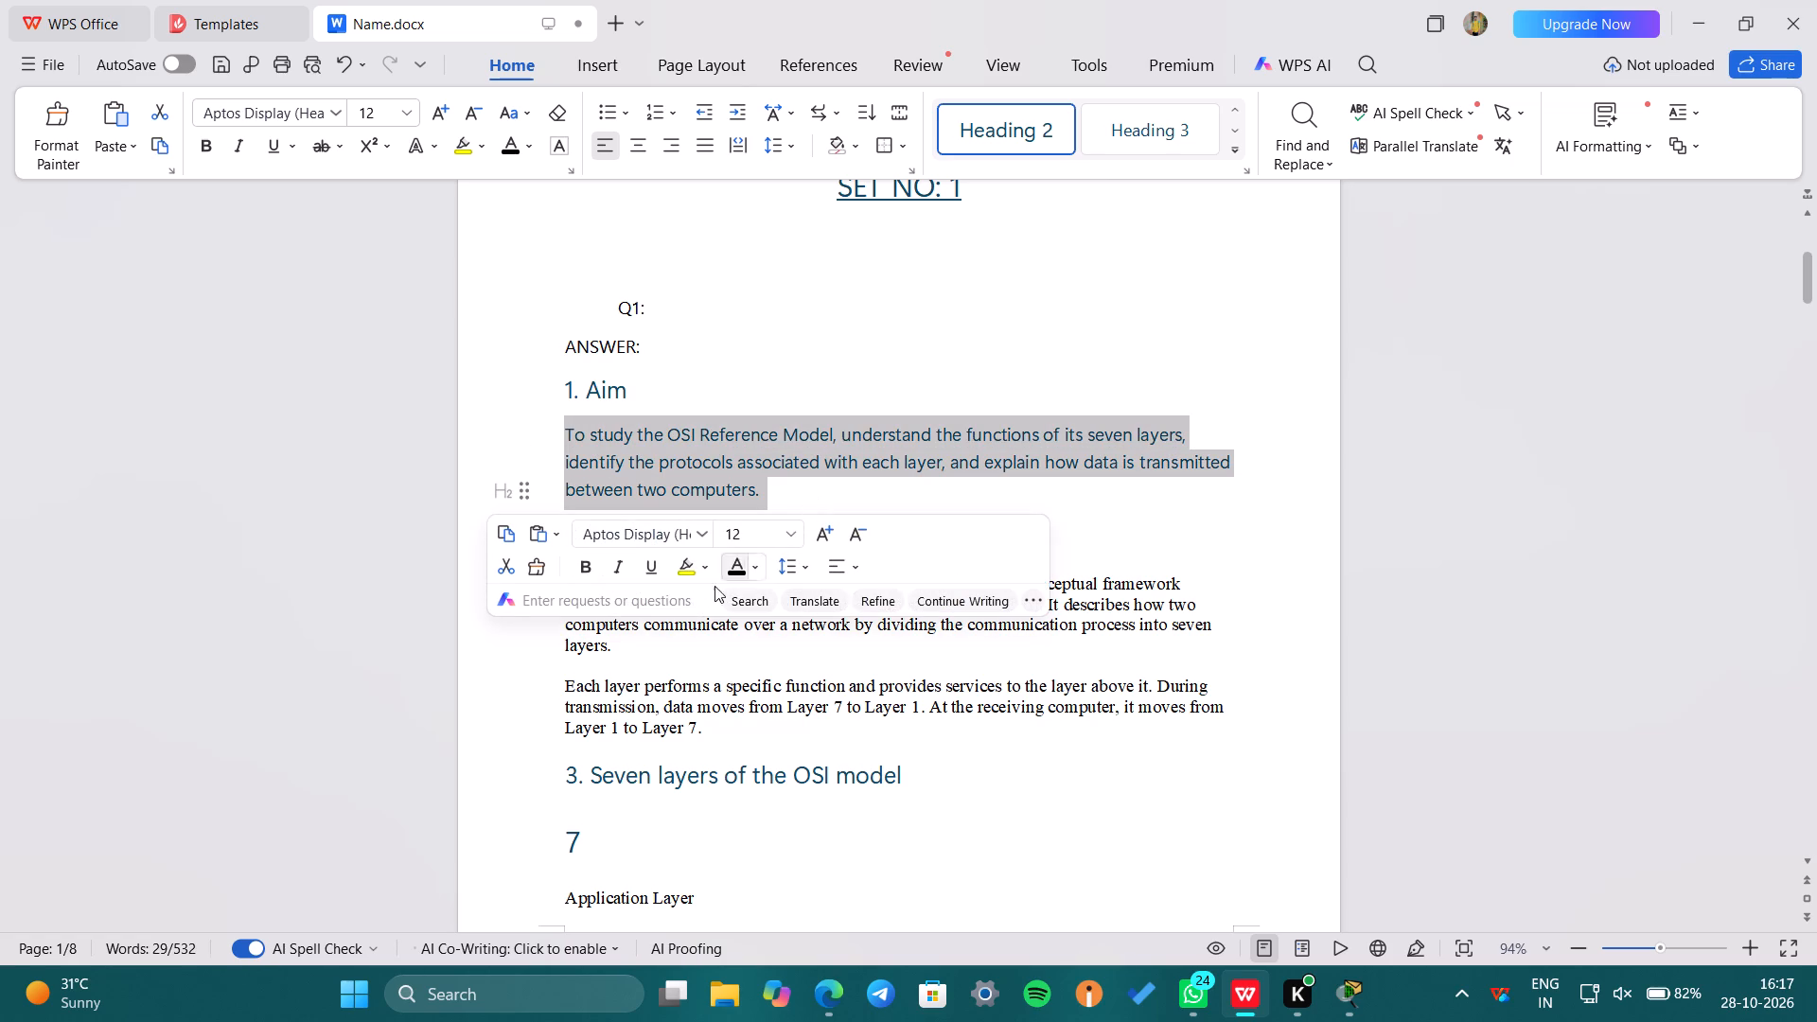
click(729, 565)
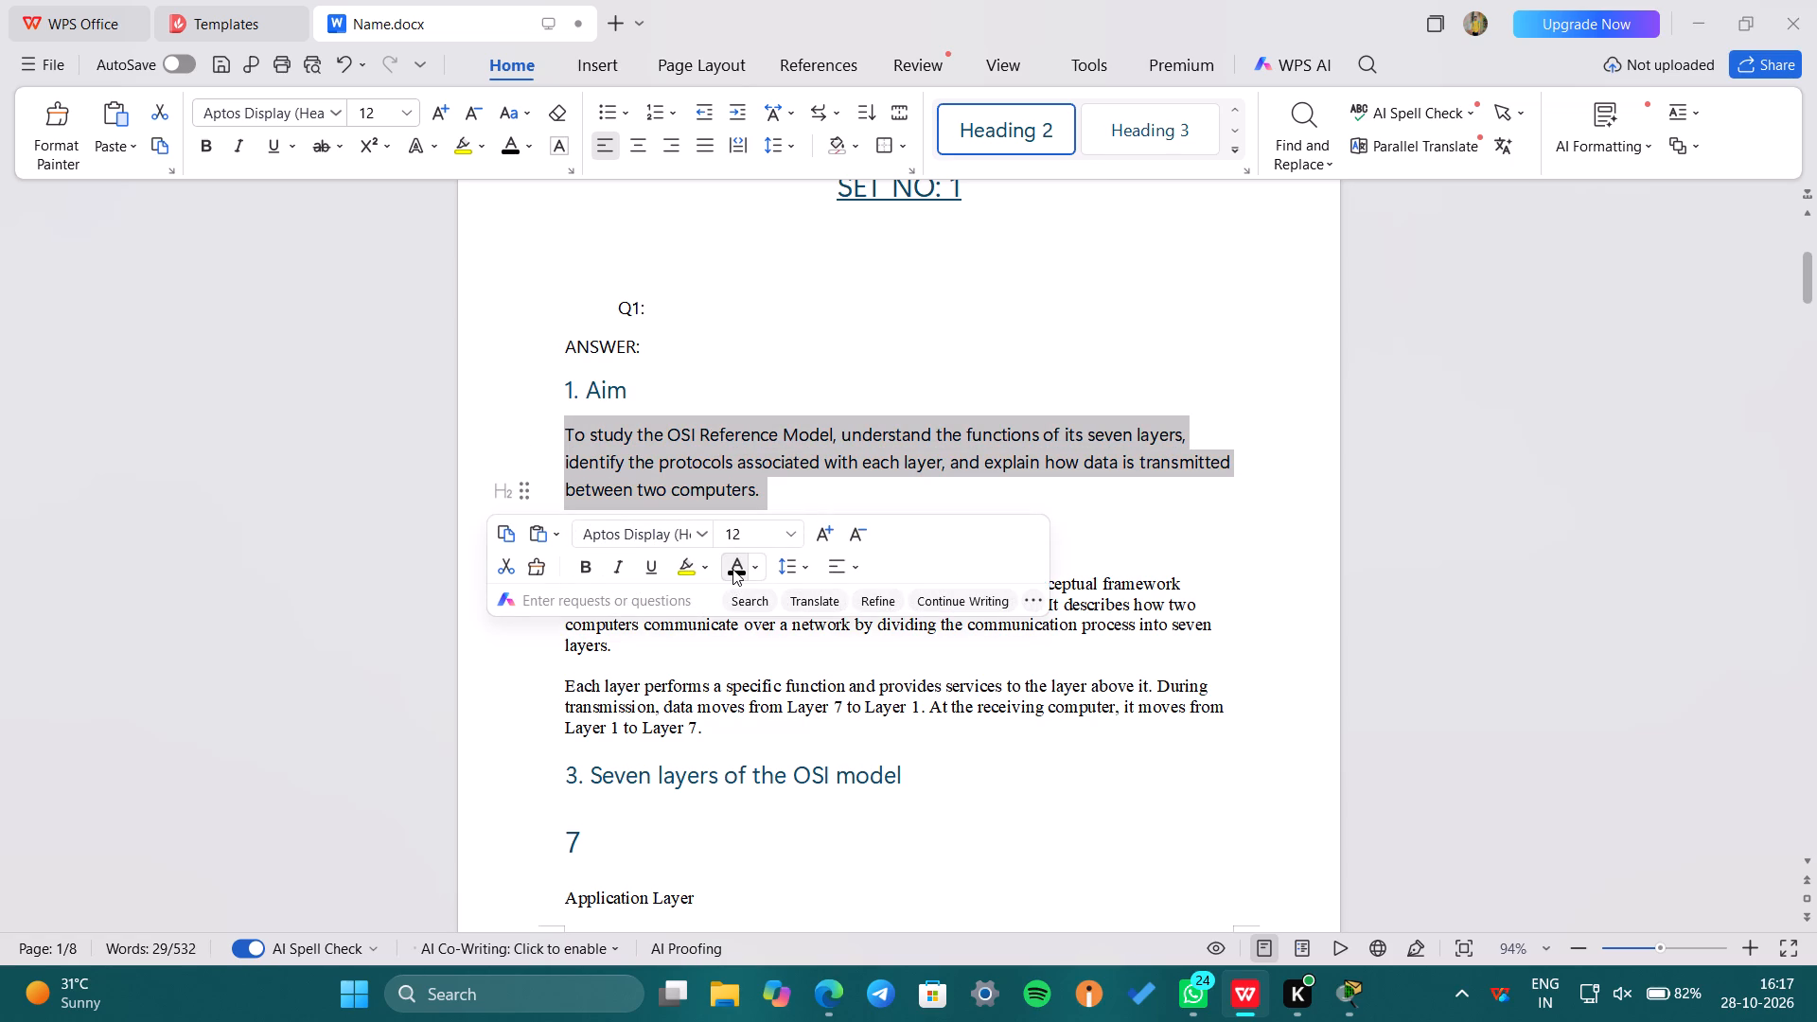
click(782, 477)
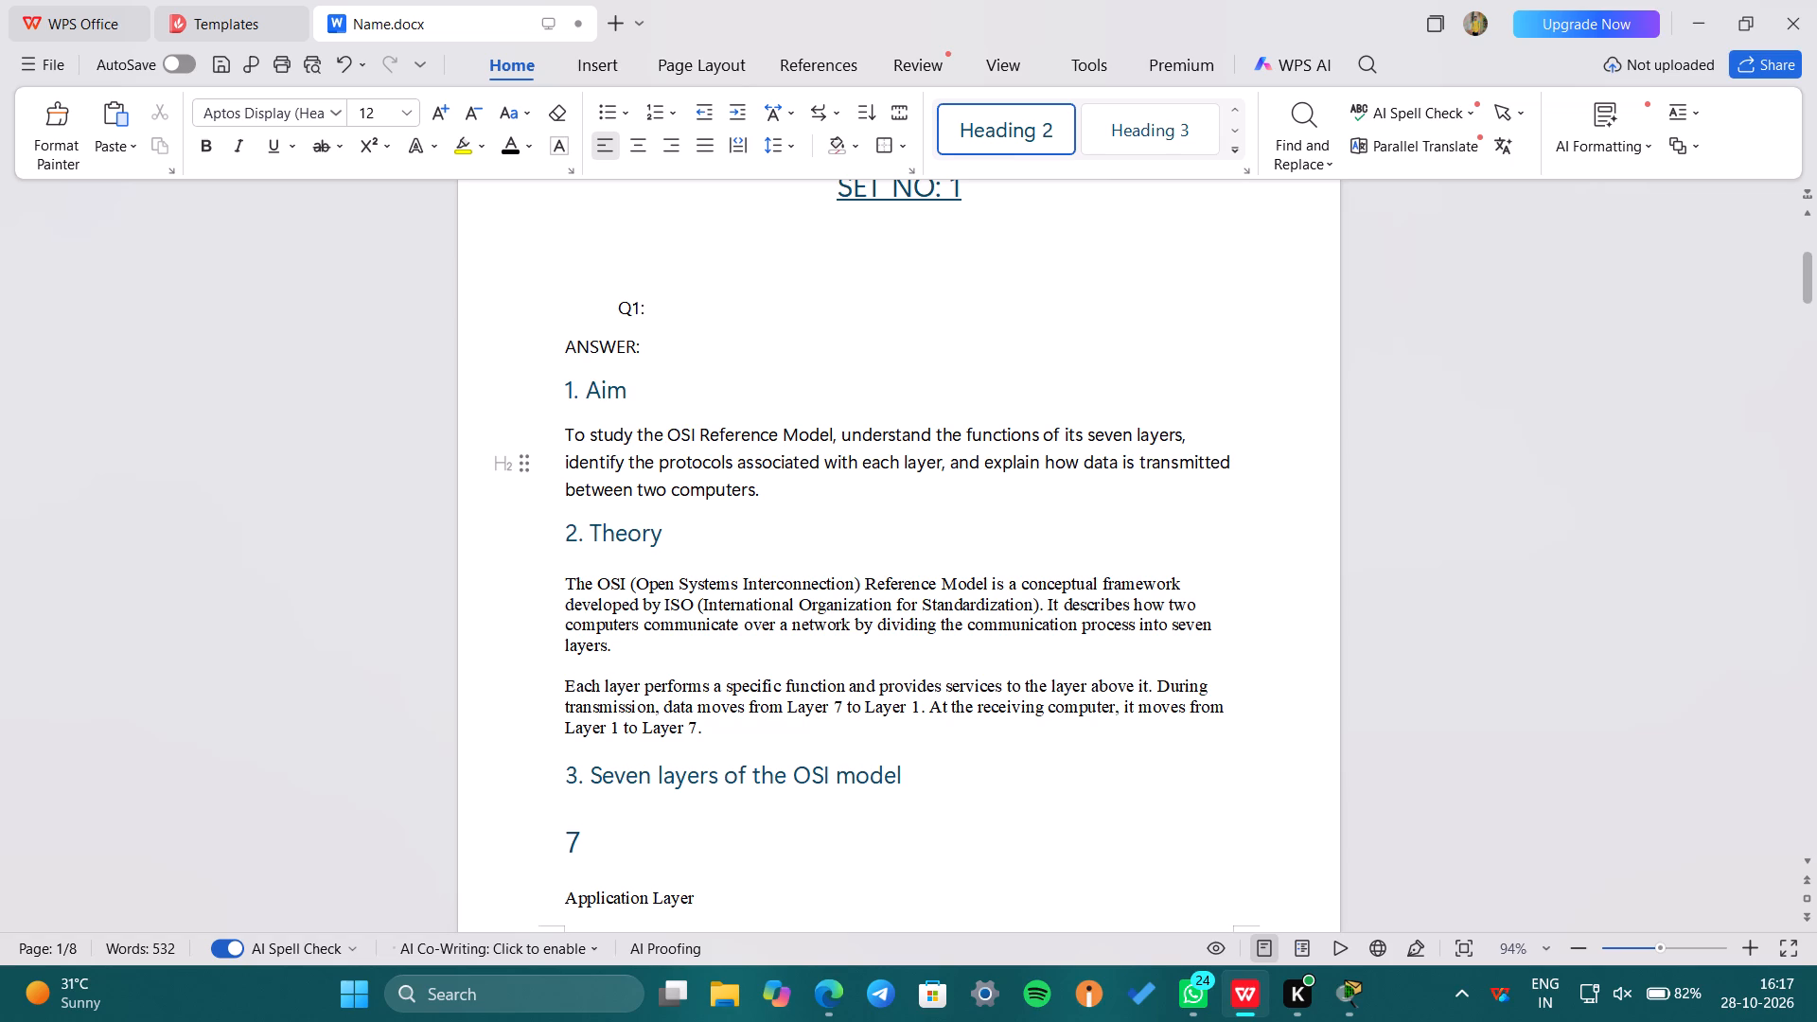
Review the layout of the pasted Q1 answer from the Aim section through the layer sections to the document's last pages.
scroll(738, 504, down, 6)
scroll(746, 527, up, 6)
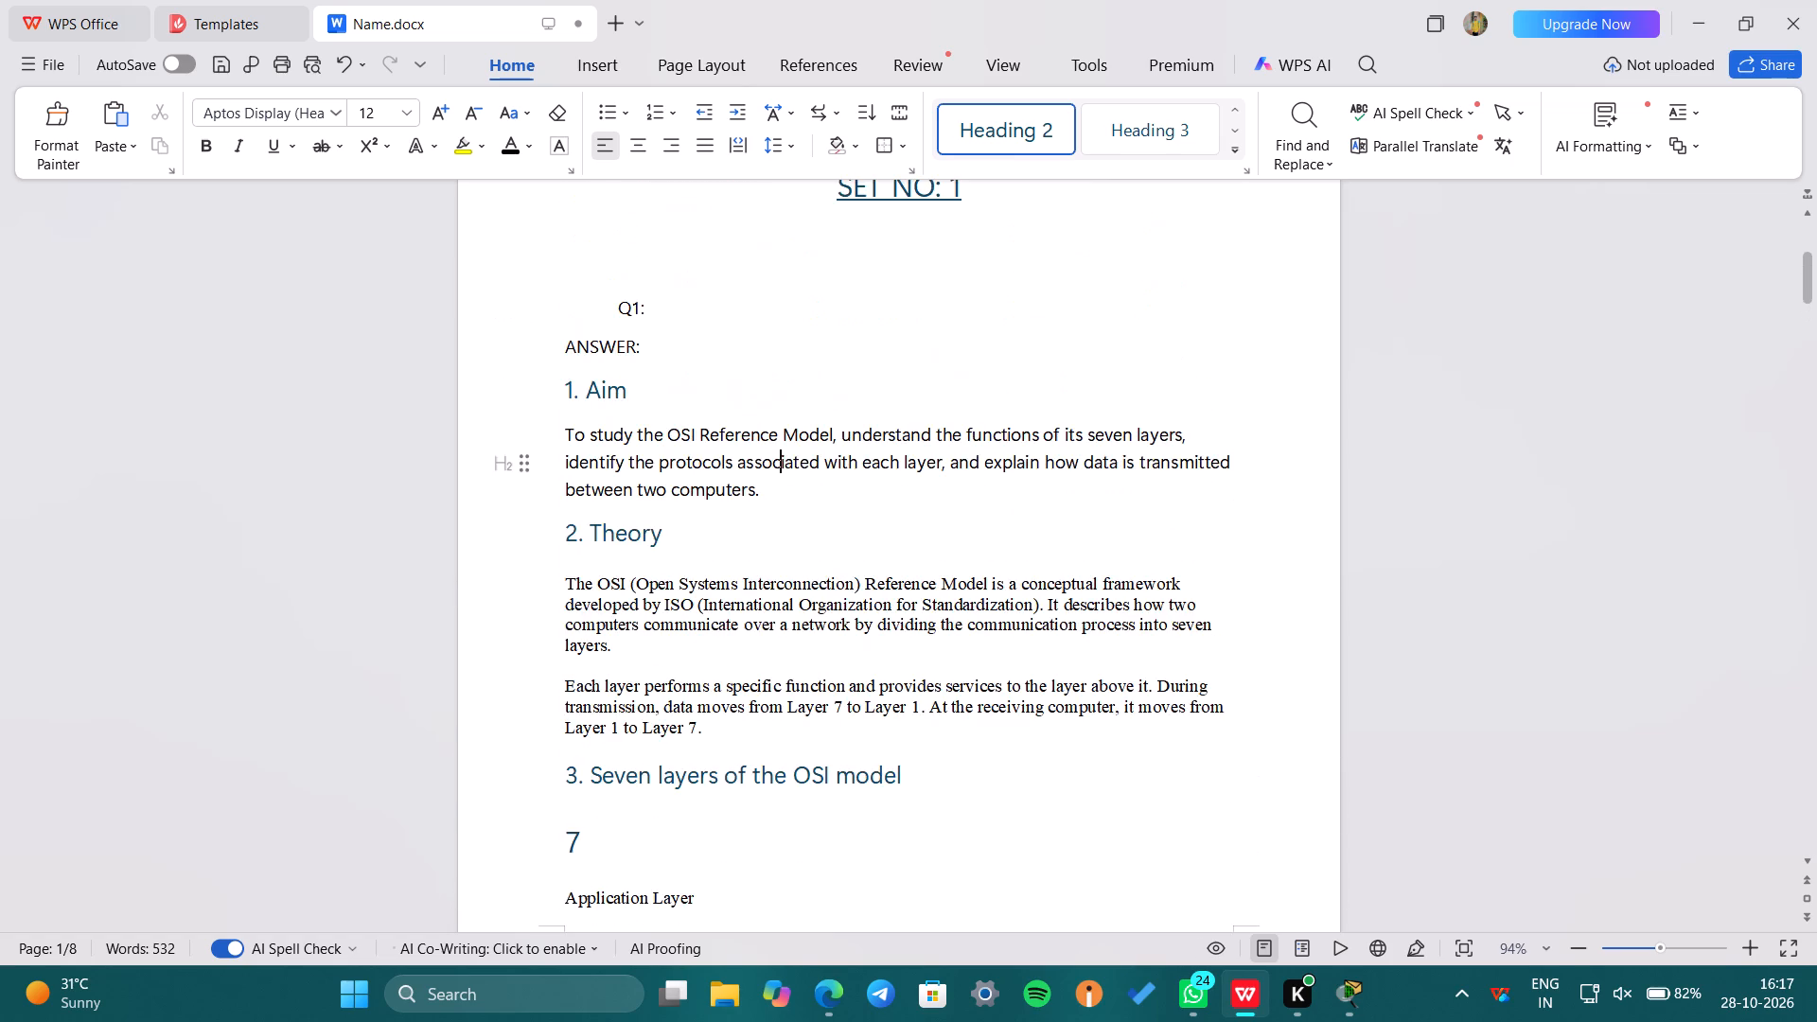
scroll(746, 527, down, 3)
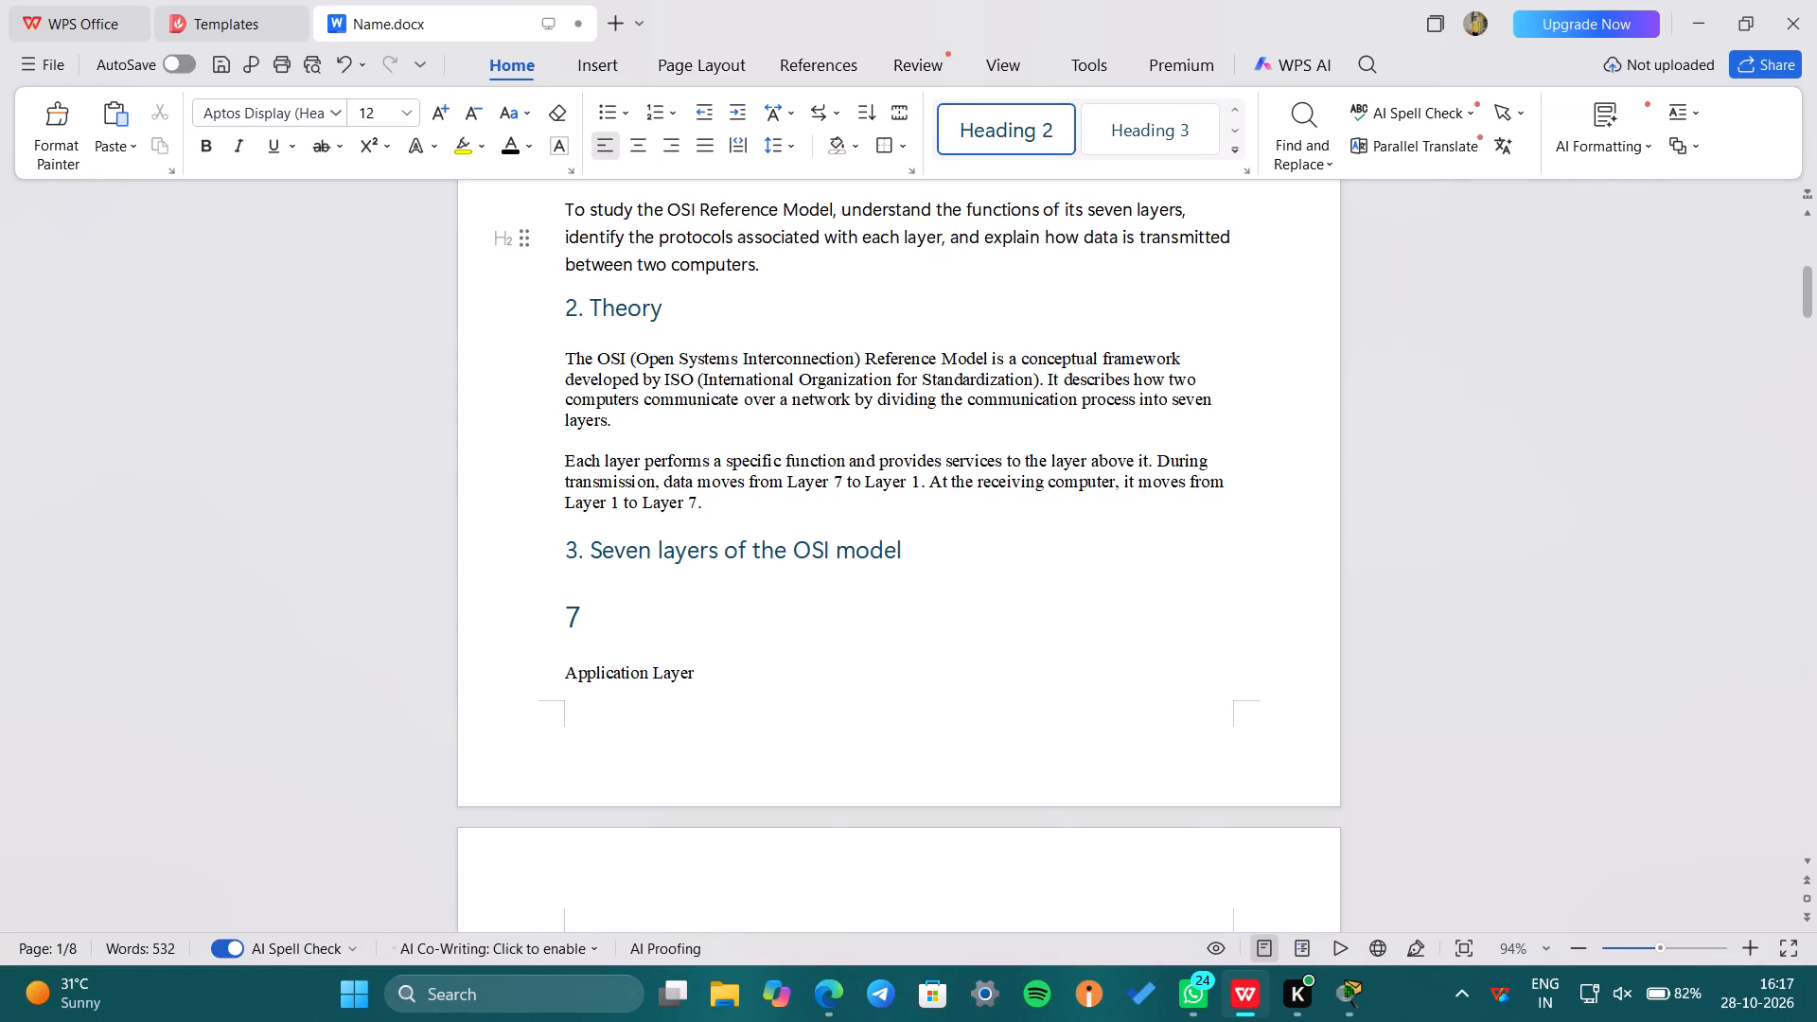
scroll(775, 569, up, 5)
scroll(767, 572, down, 20)
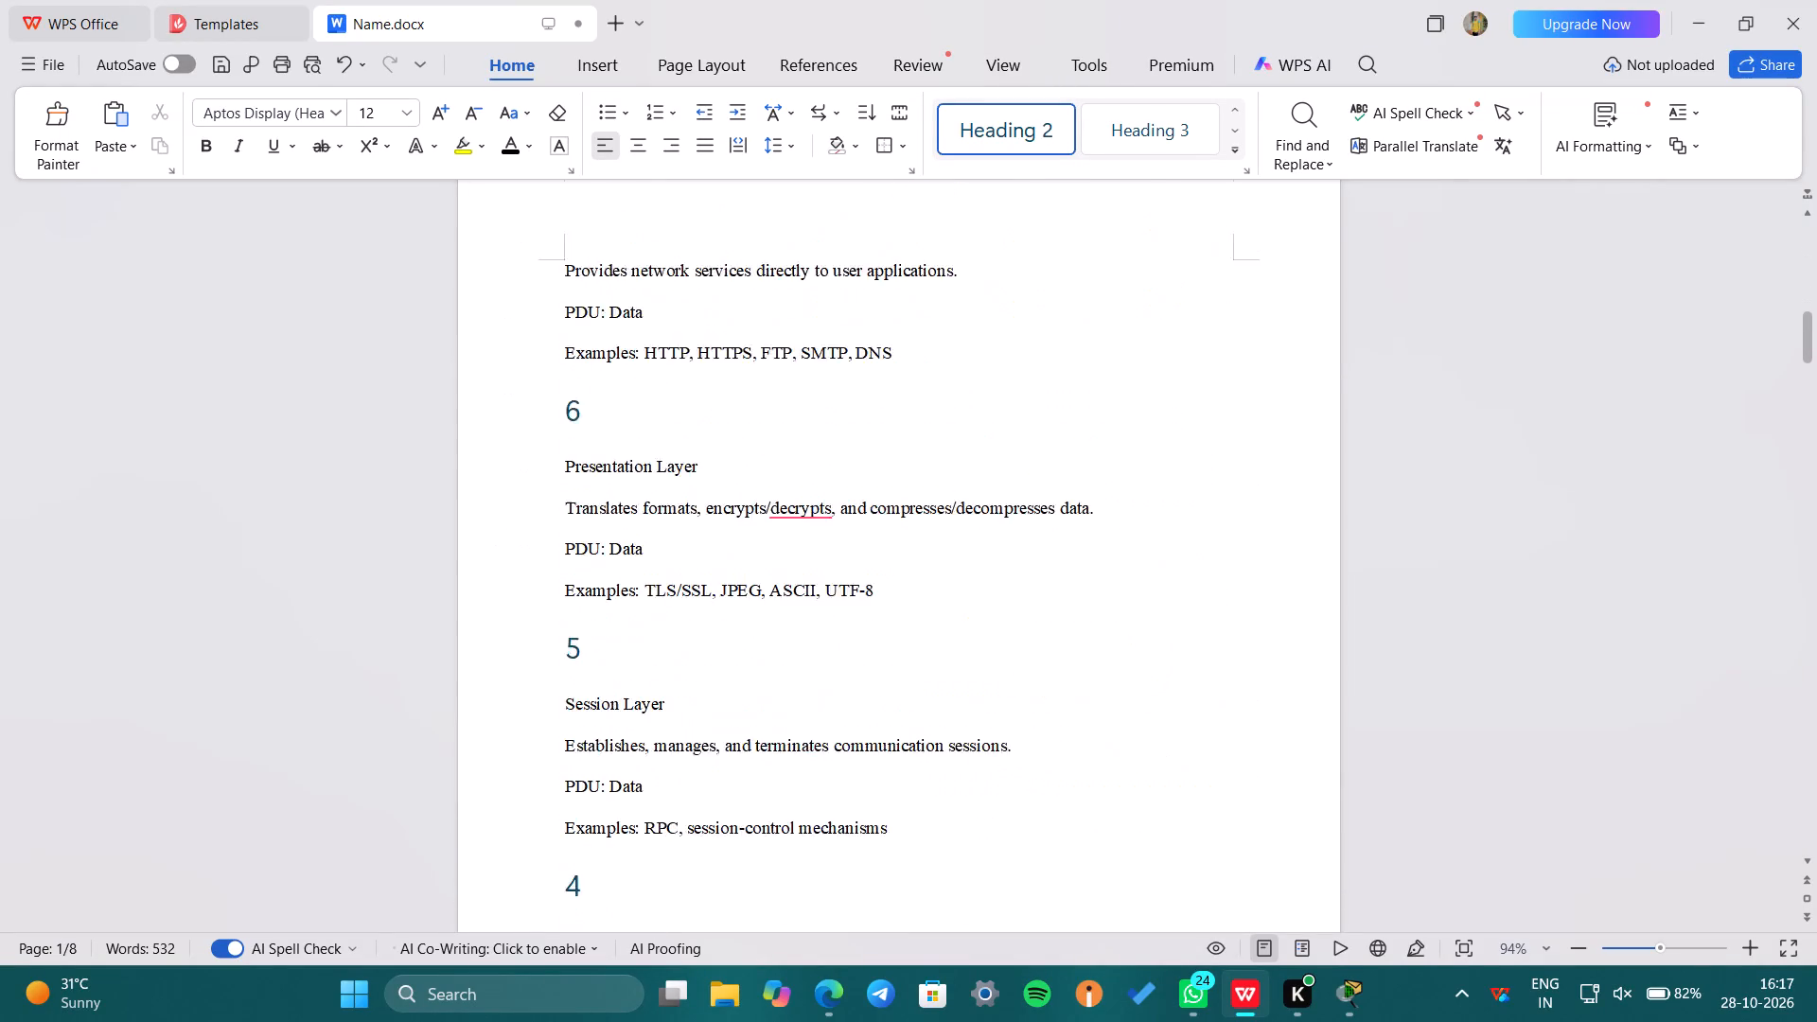
scroll(754, 566, down, 5)
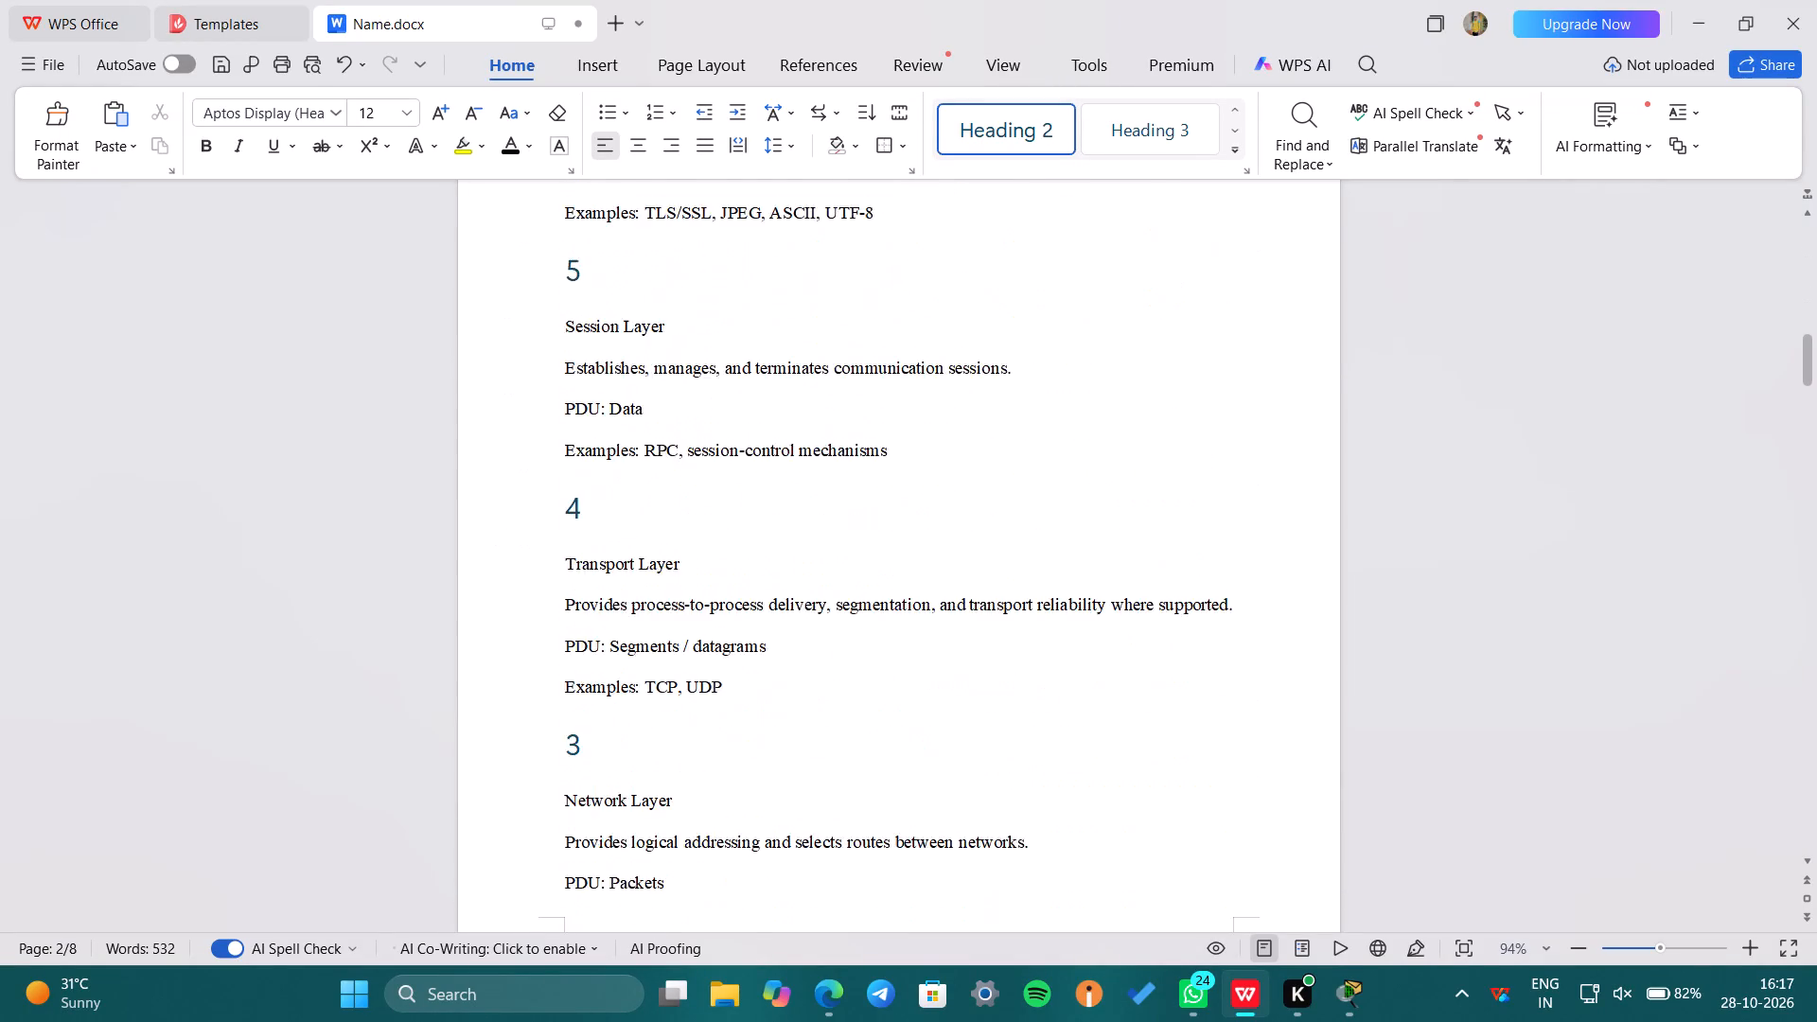
scroll(749, 569, down, 9)
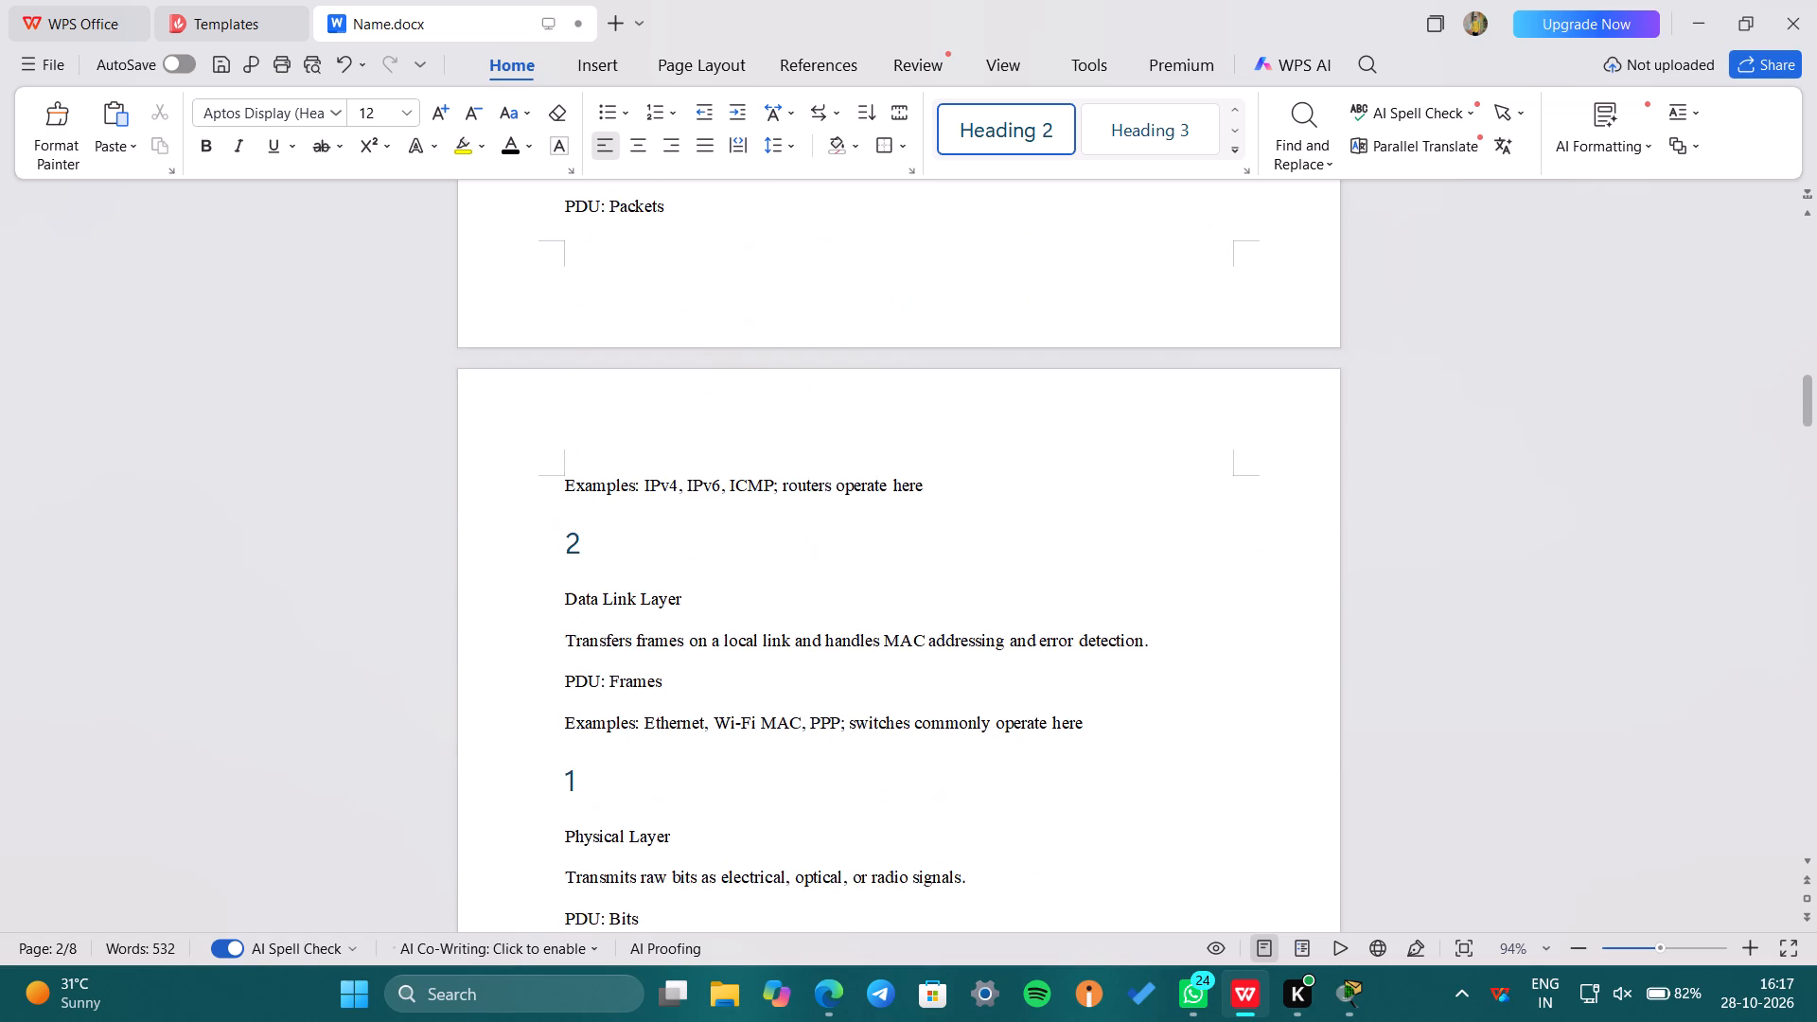
scroll(749, 569, down, 16)
scroll(749, 569, up, 3)
scroll(749, 569, down, 3)
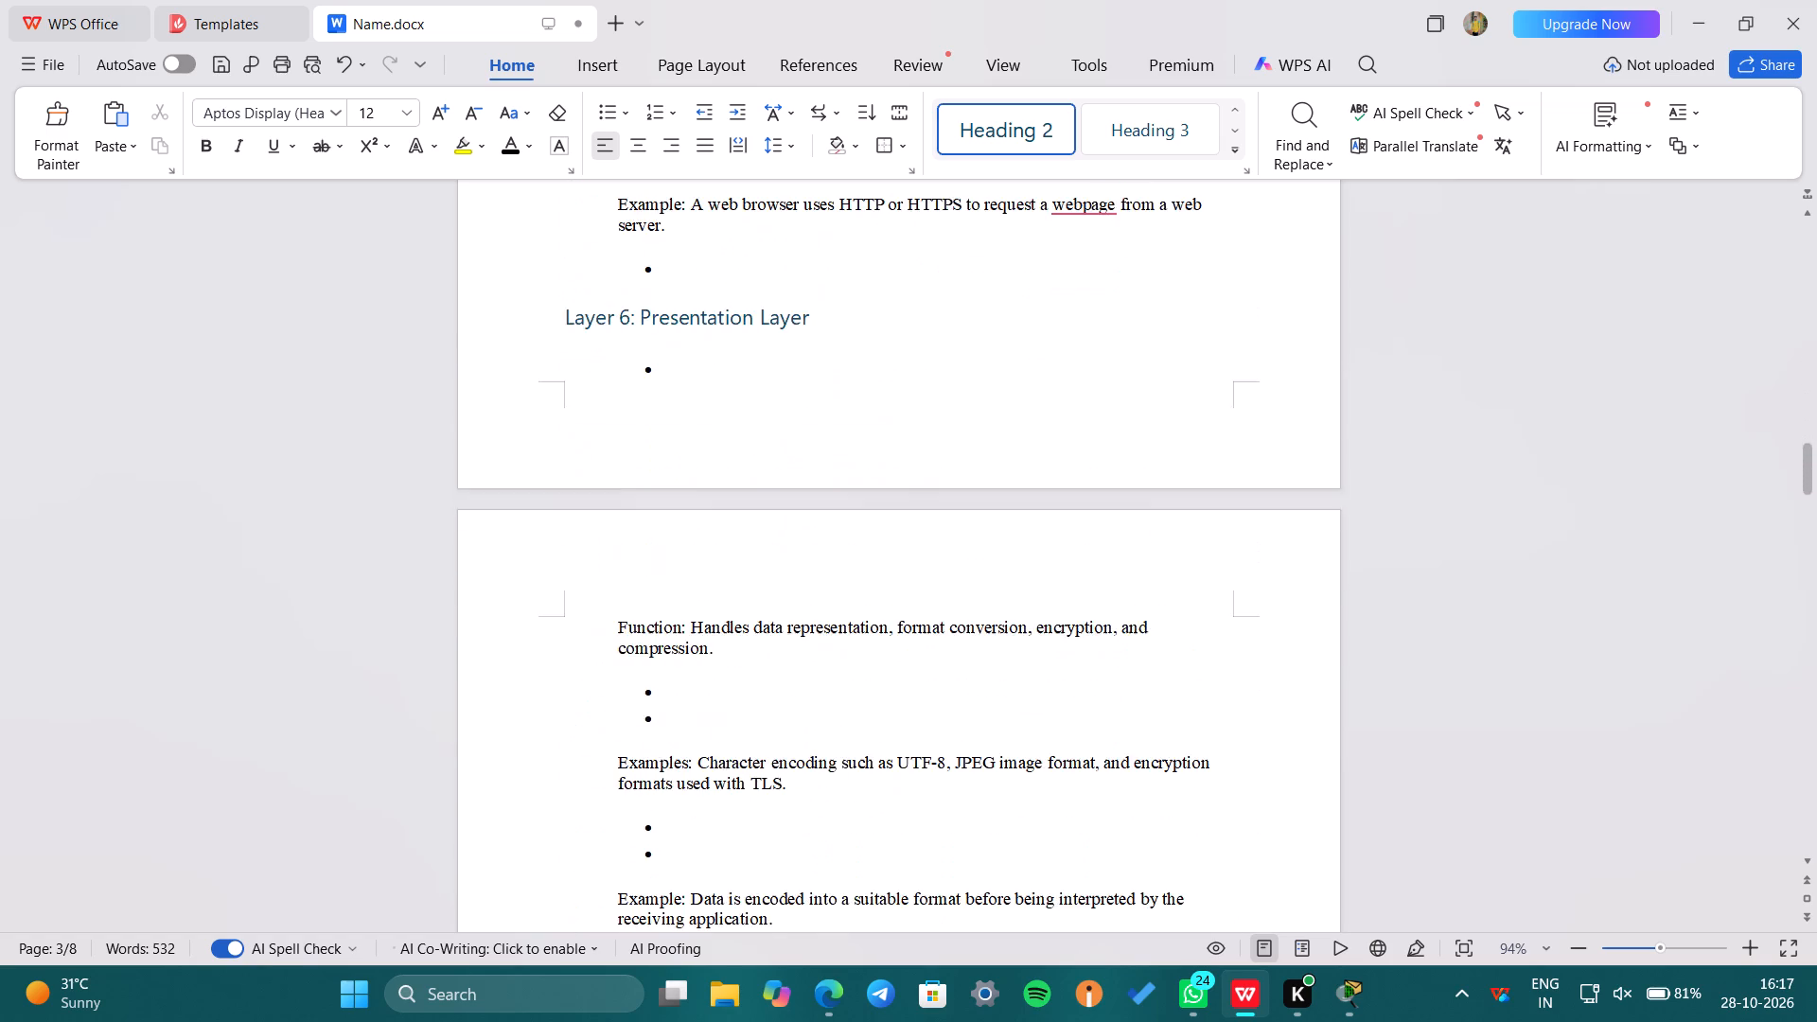
scroll(749, 569, down, 20)
scroll(749, 569, down, 11)
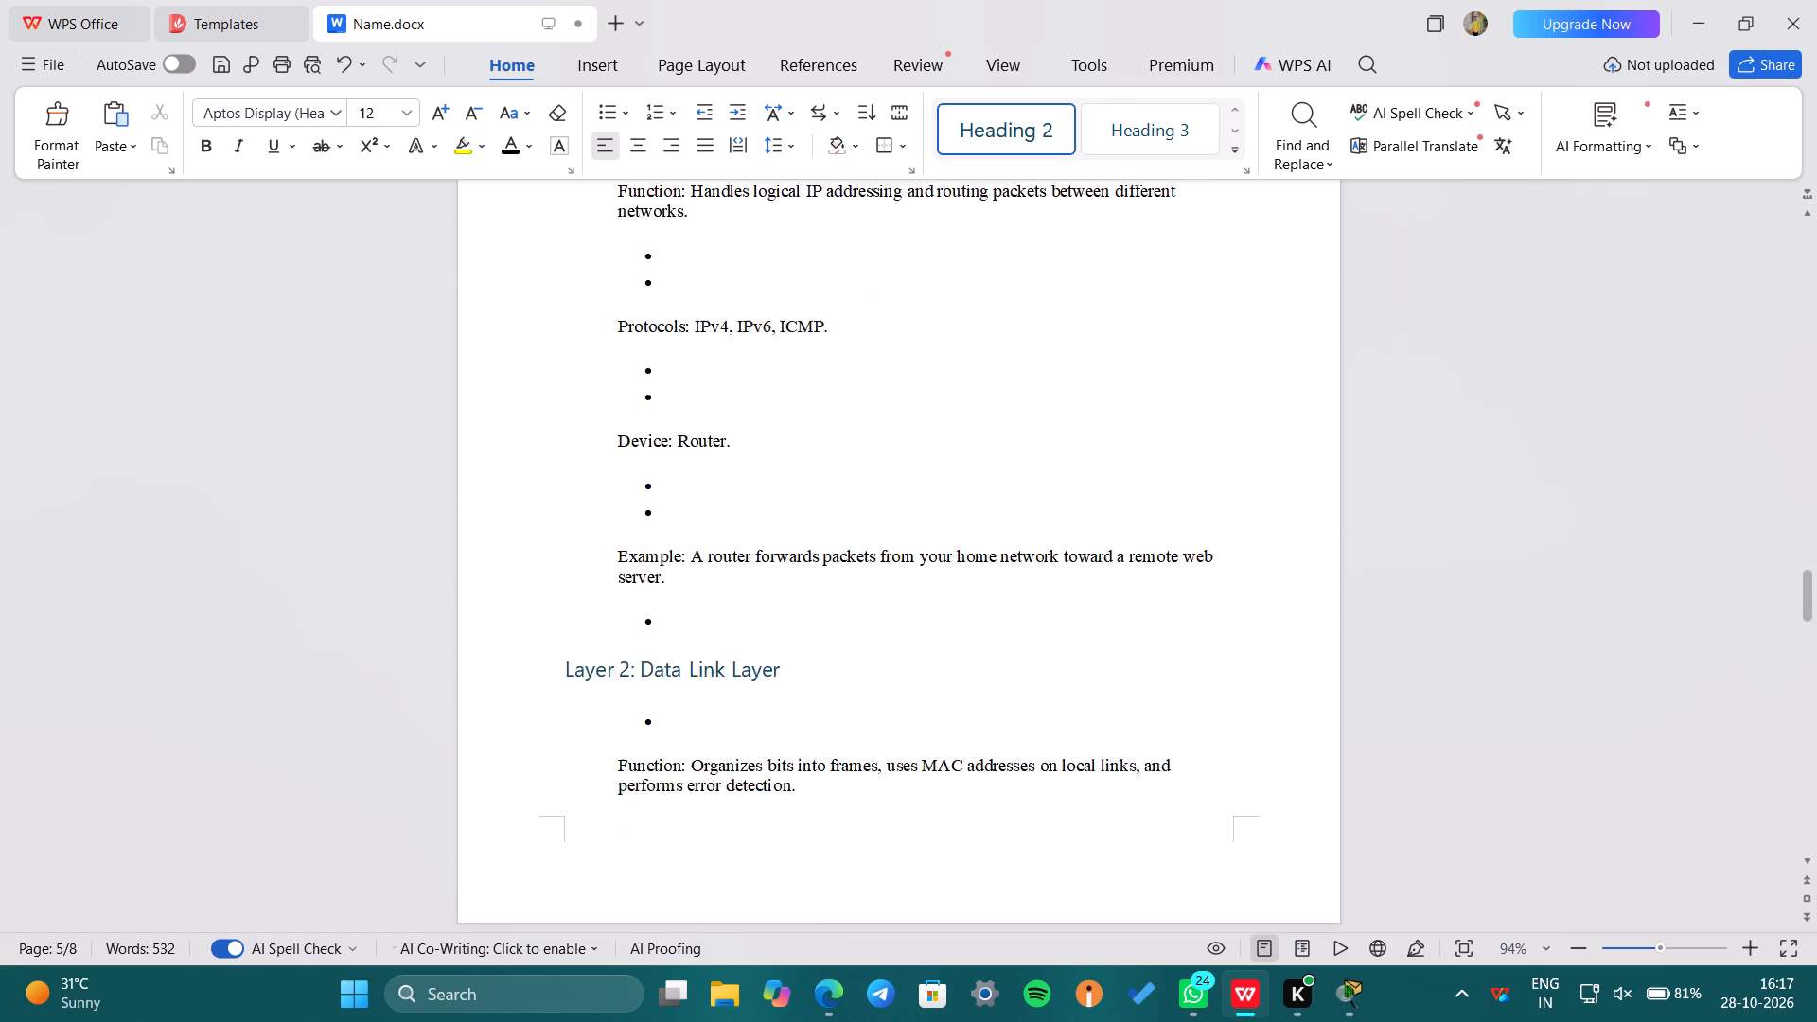
scroll(743, 569, down, 1)
scroll(743, 569, down, 20)
scroll(743, 569, down, 14)
scroll(743, 569, up, 3)
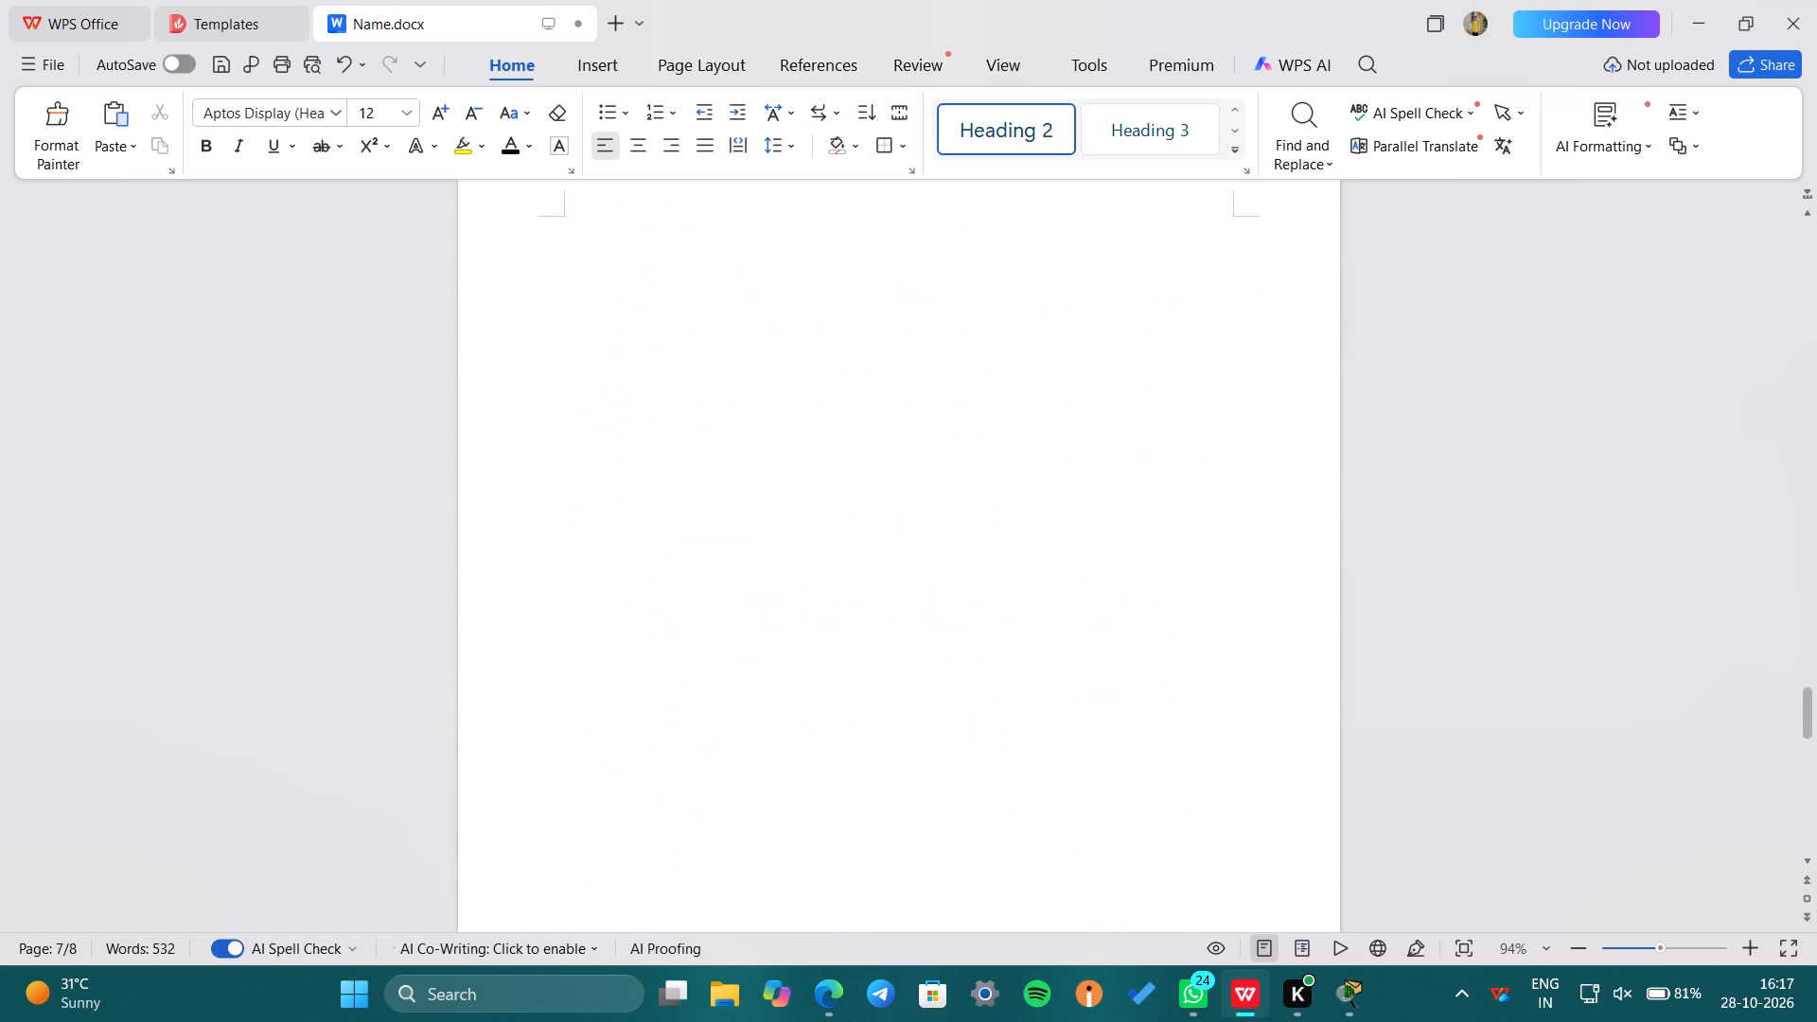
scroll(743, 569, up, 5)
scroll(743, 569, down, 18)
scroll(746, 559, up, 11)
Delete the blank break directly before the "Q4:star topology" line to pull it and its screenshot up onto the preceding page.
scroll(746, 559, up, 10)
scroll(746, 559, down, 11)
scroll(693, 731, down, 8)
click(542, 741)
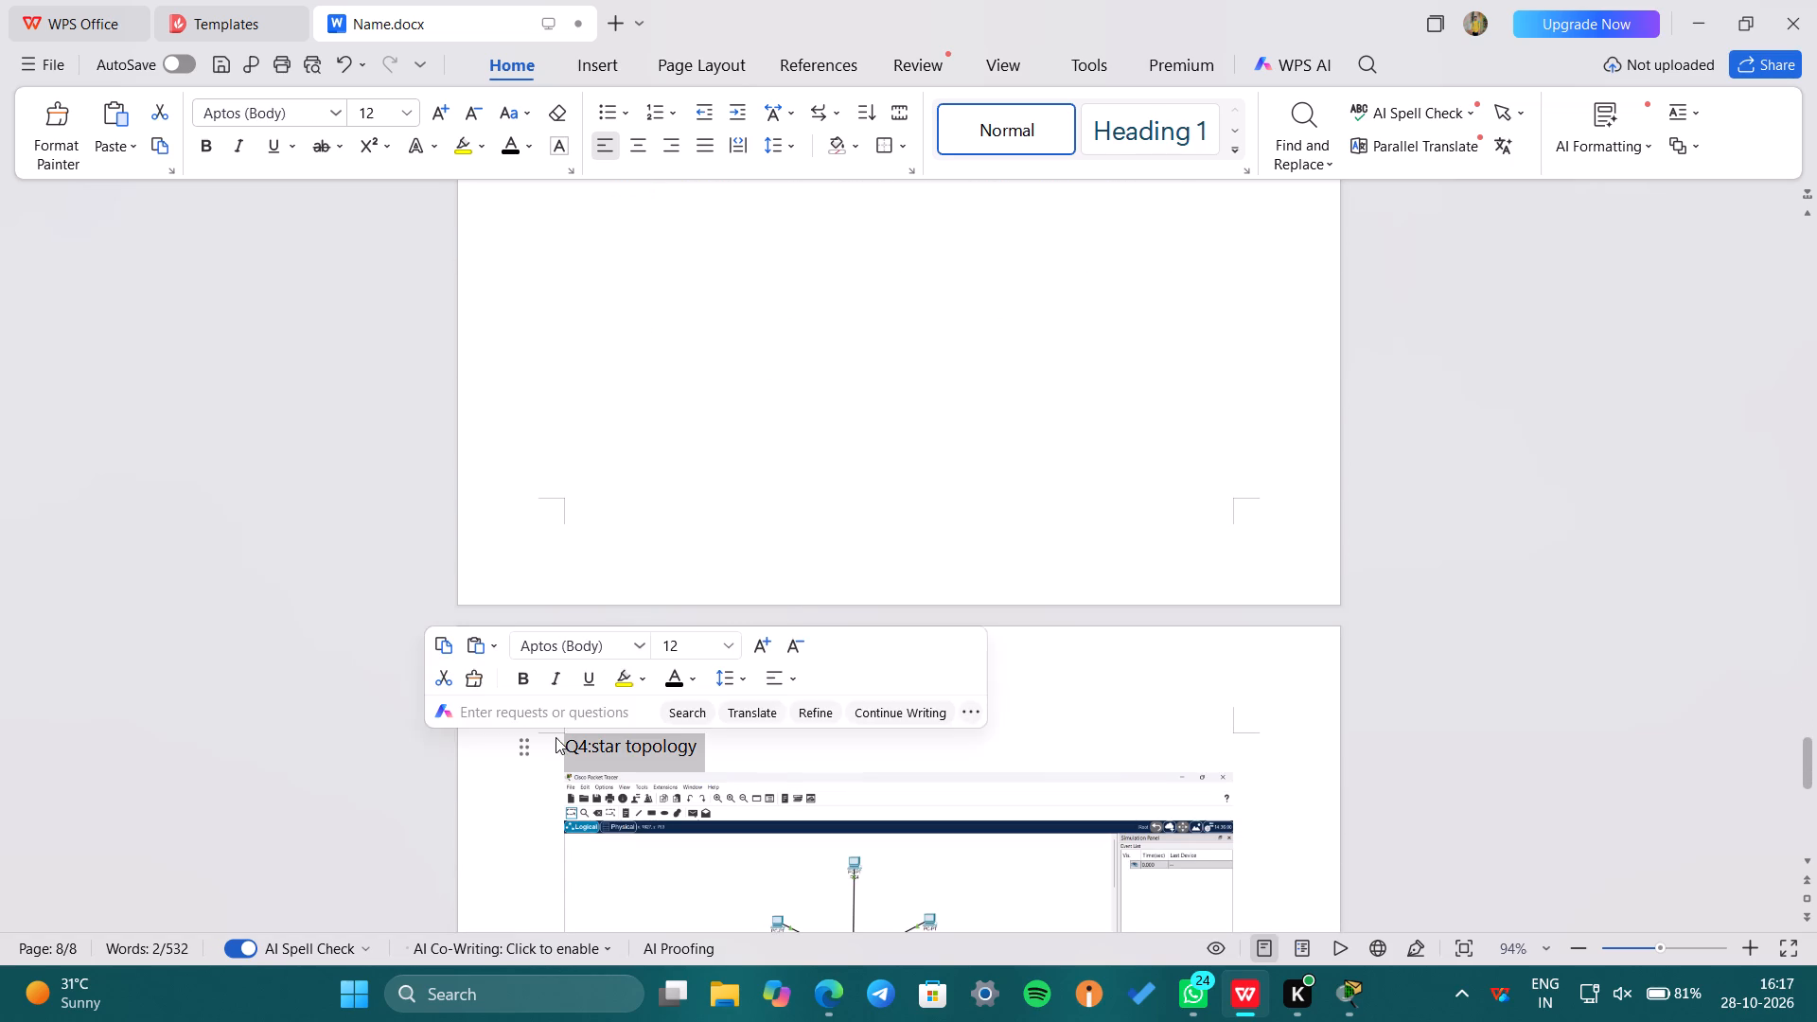
click(556, 737)
key(BackSpace)
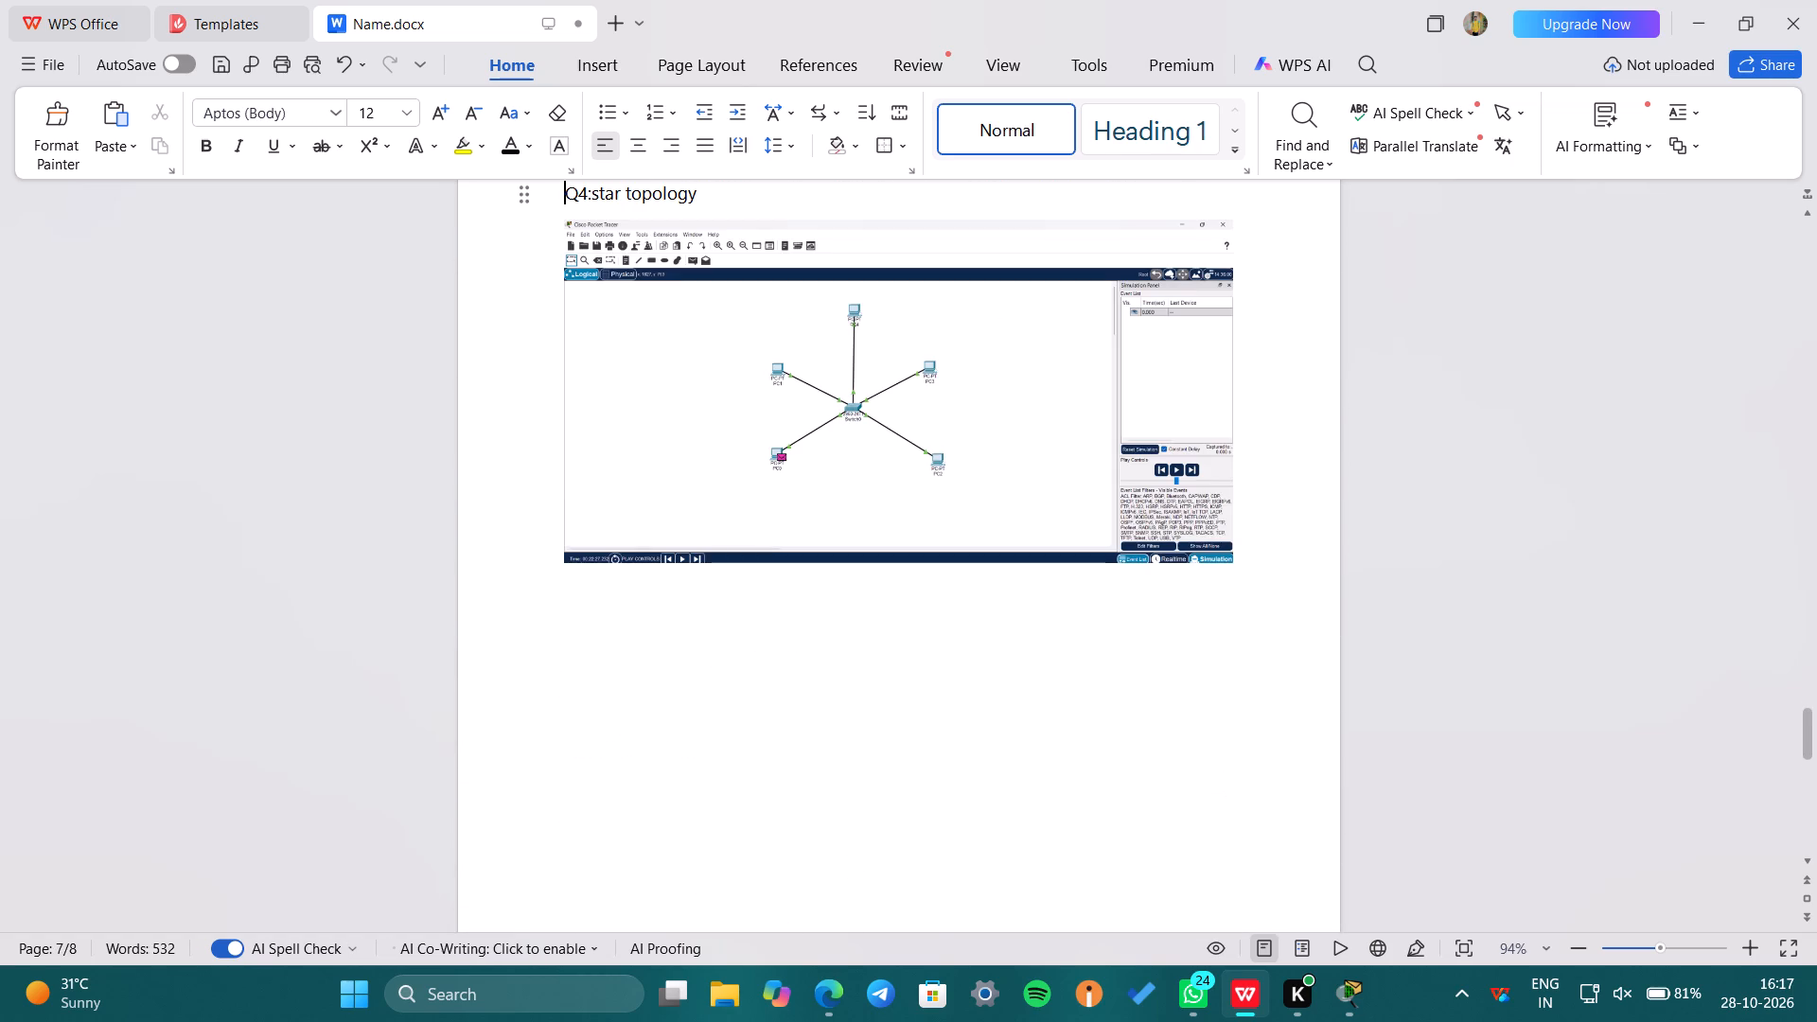
scroll(557, 741, up, 4)
scroll(562, 855, up, 9)
scroll(573, 878, down, 5)
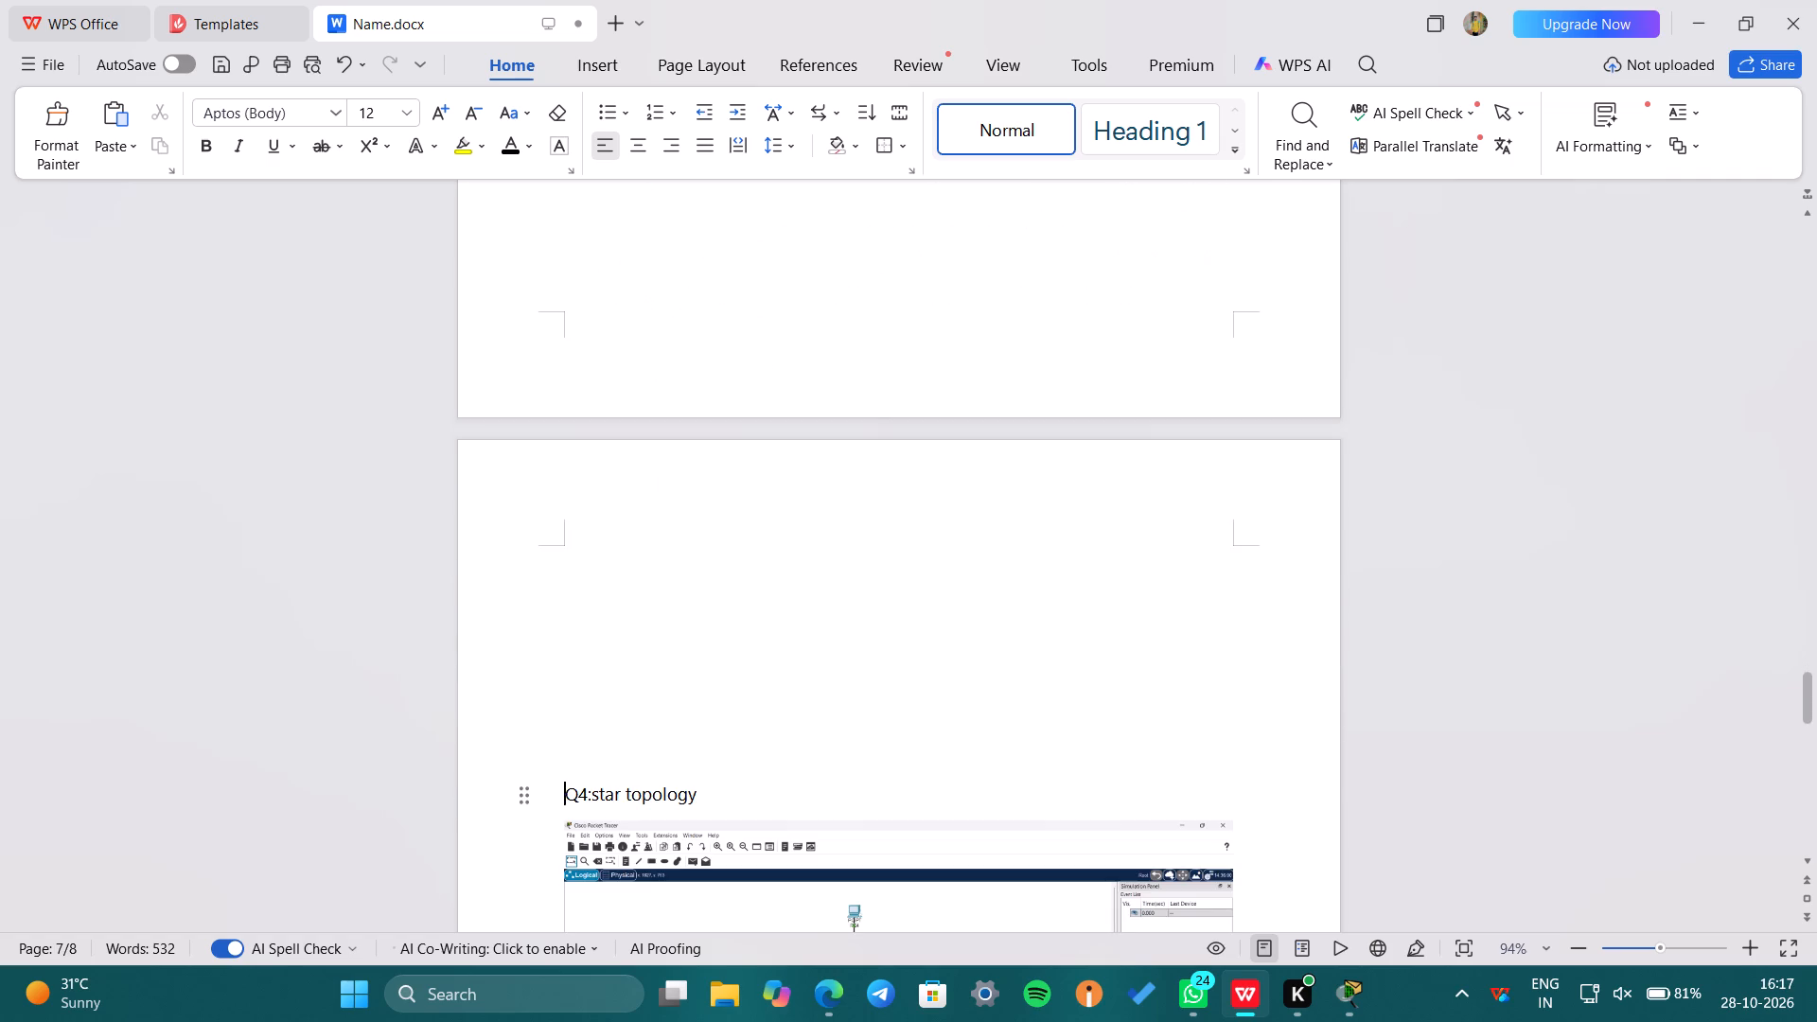
scroll(556, 801, down, 1)
scroll(638, 604, up, 3)
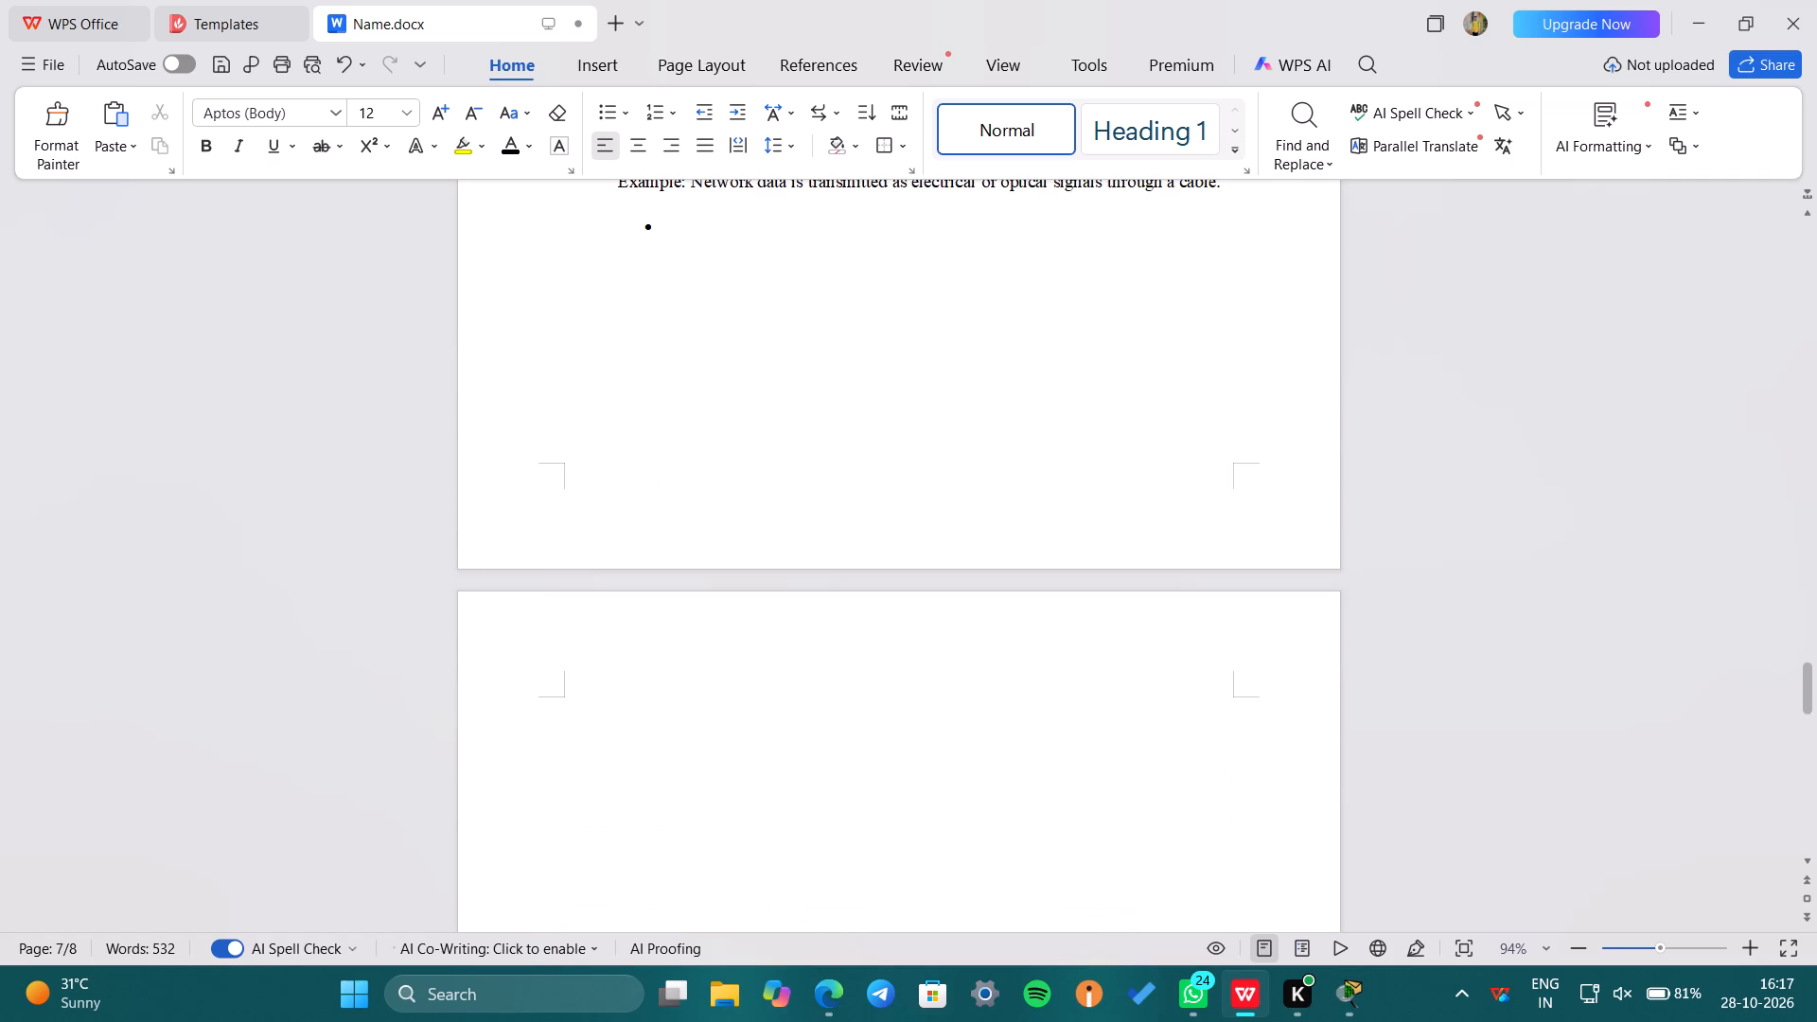
scroll(626, 592, up, 4)
scroll(626, 592, up, 20)
scroll(626, 592, up, 1)
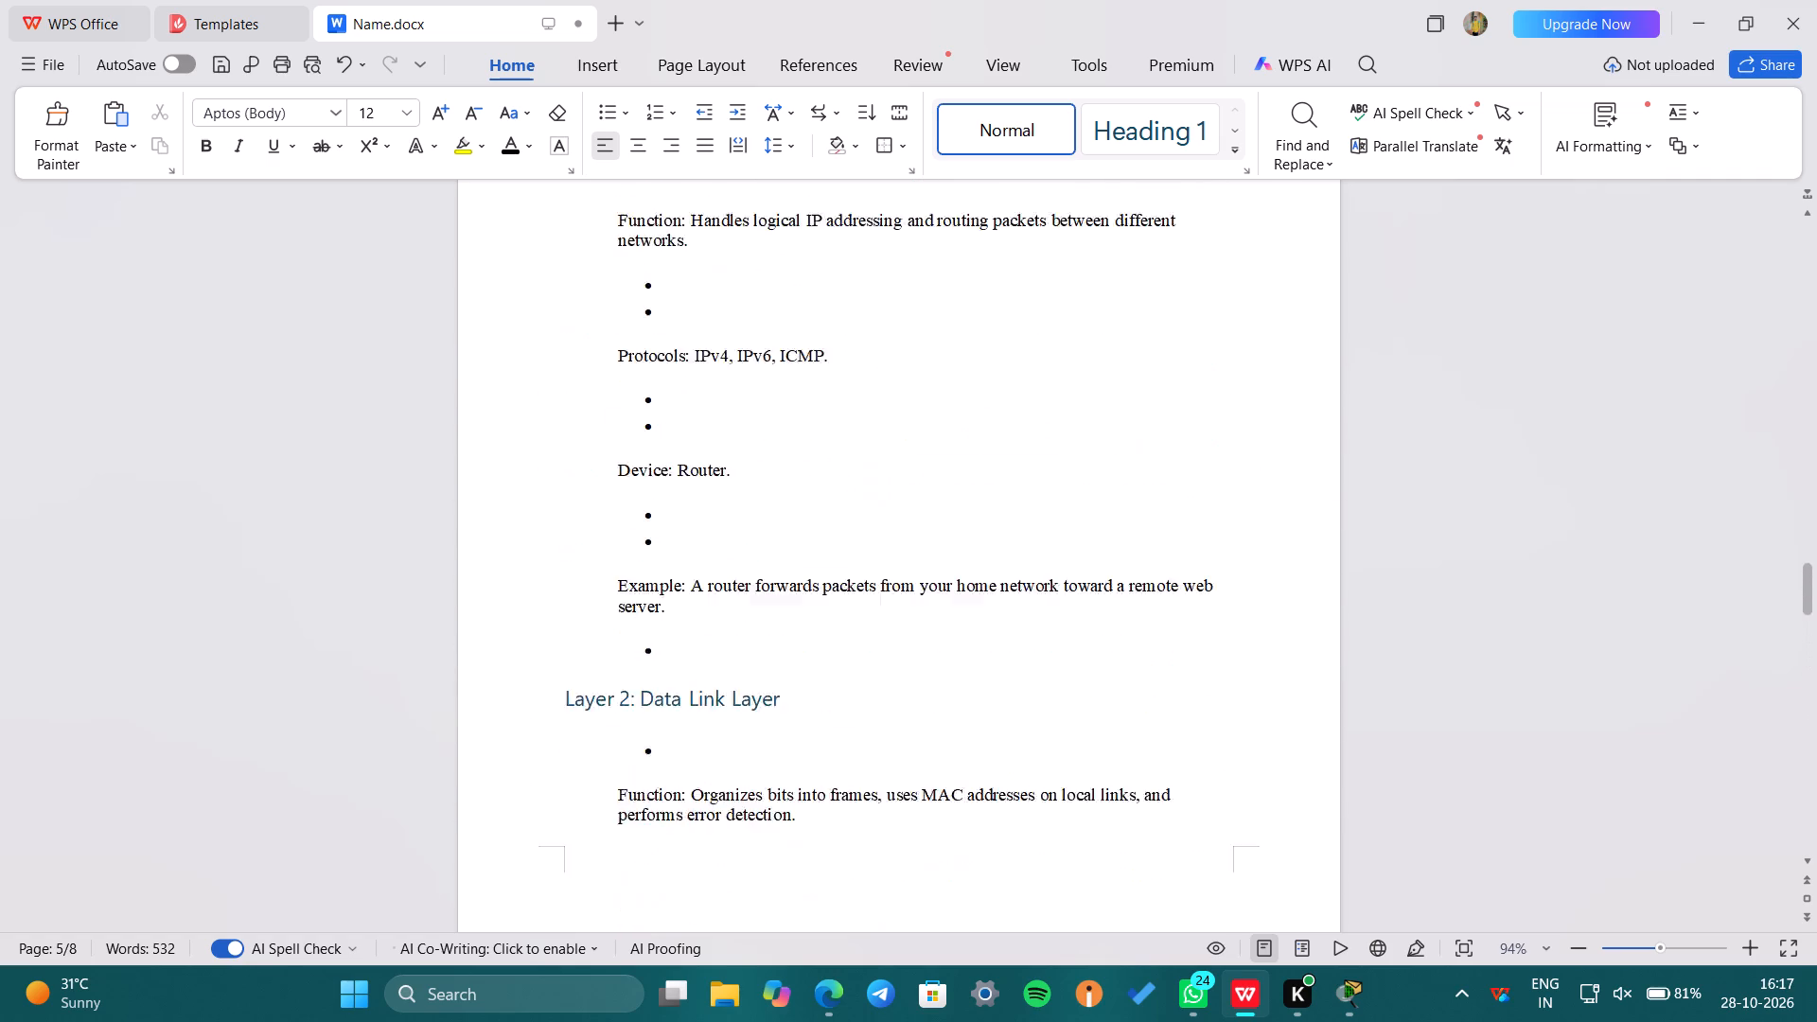
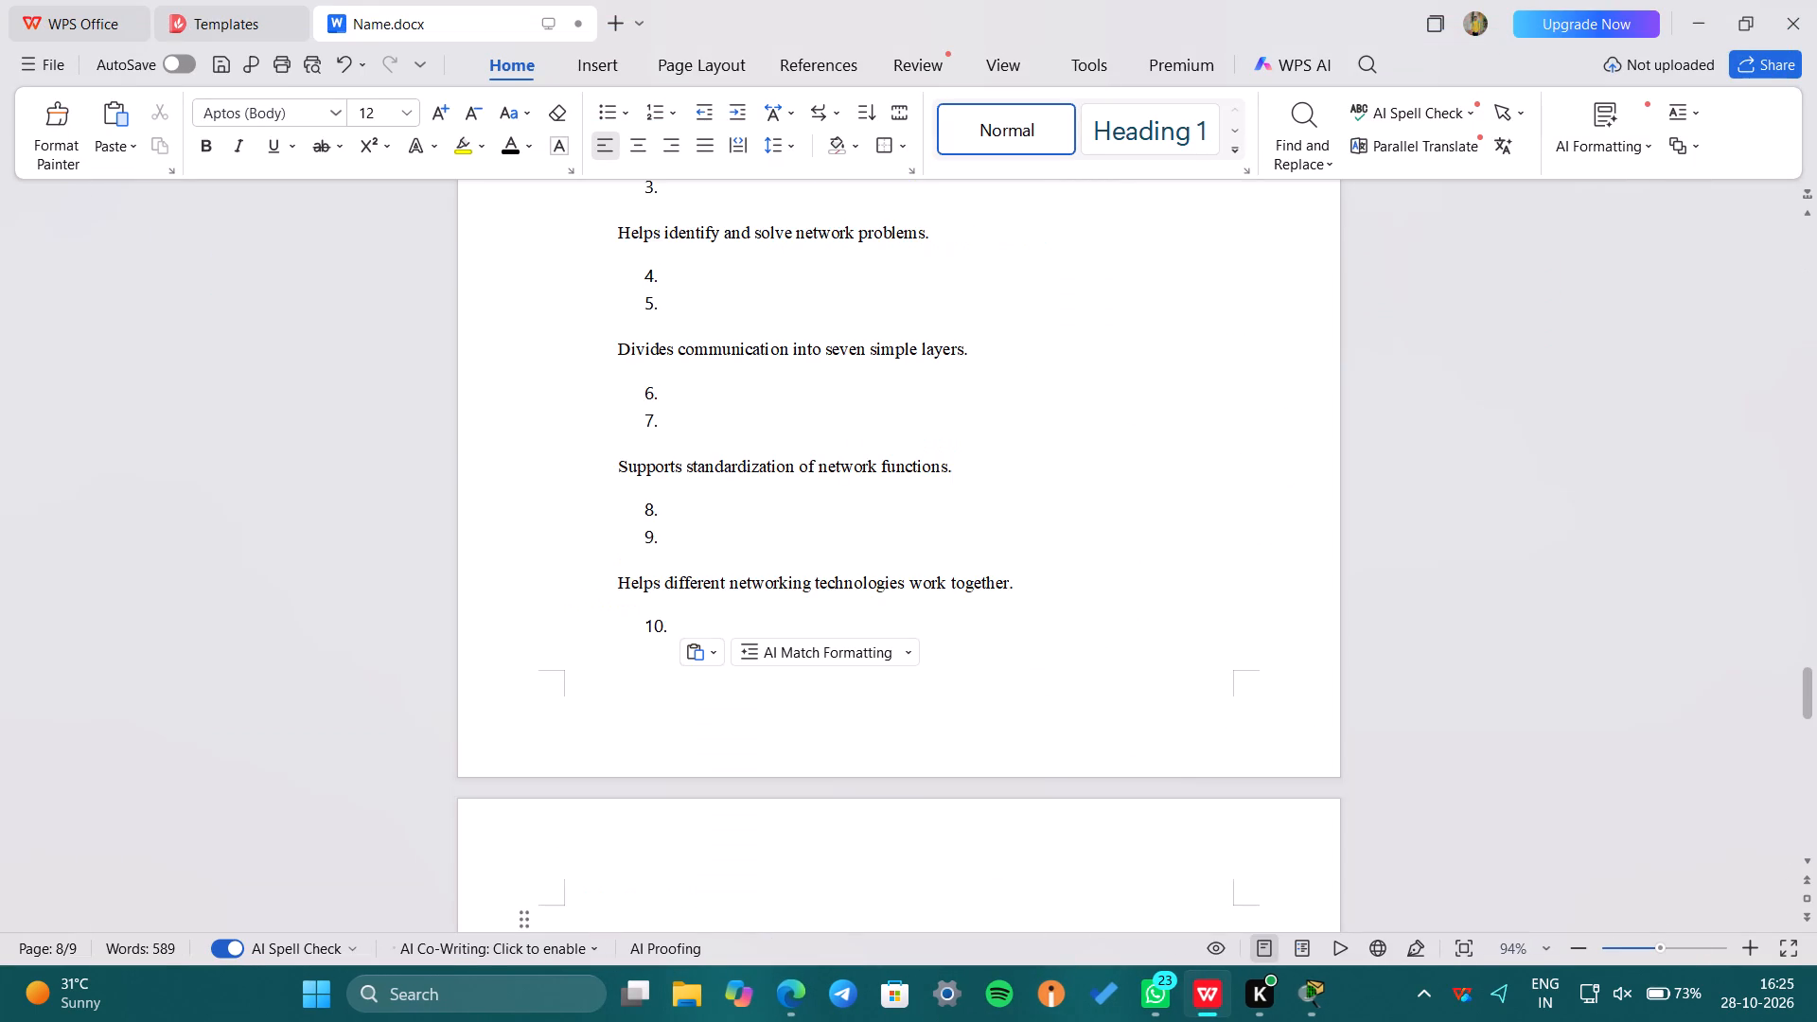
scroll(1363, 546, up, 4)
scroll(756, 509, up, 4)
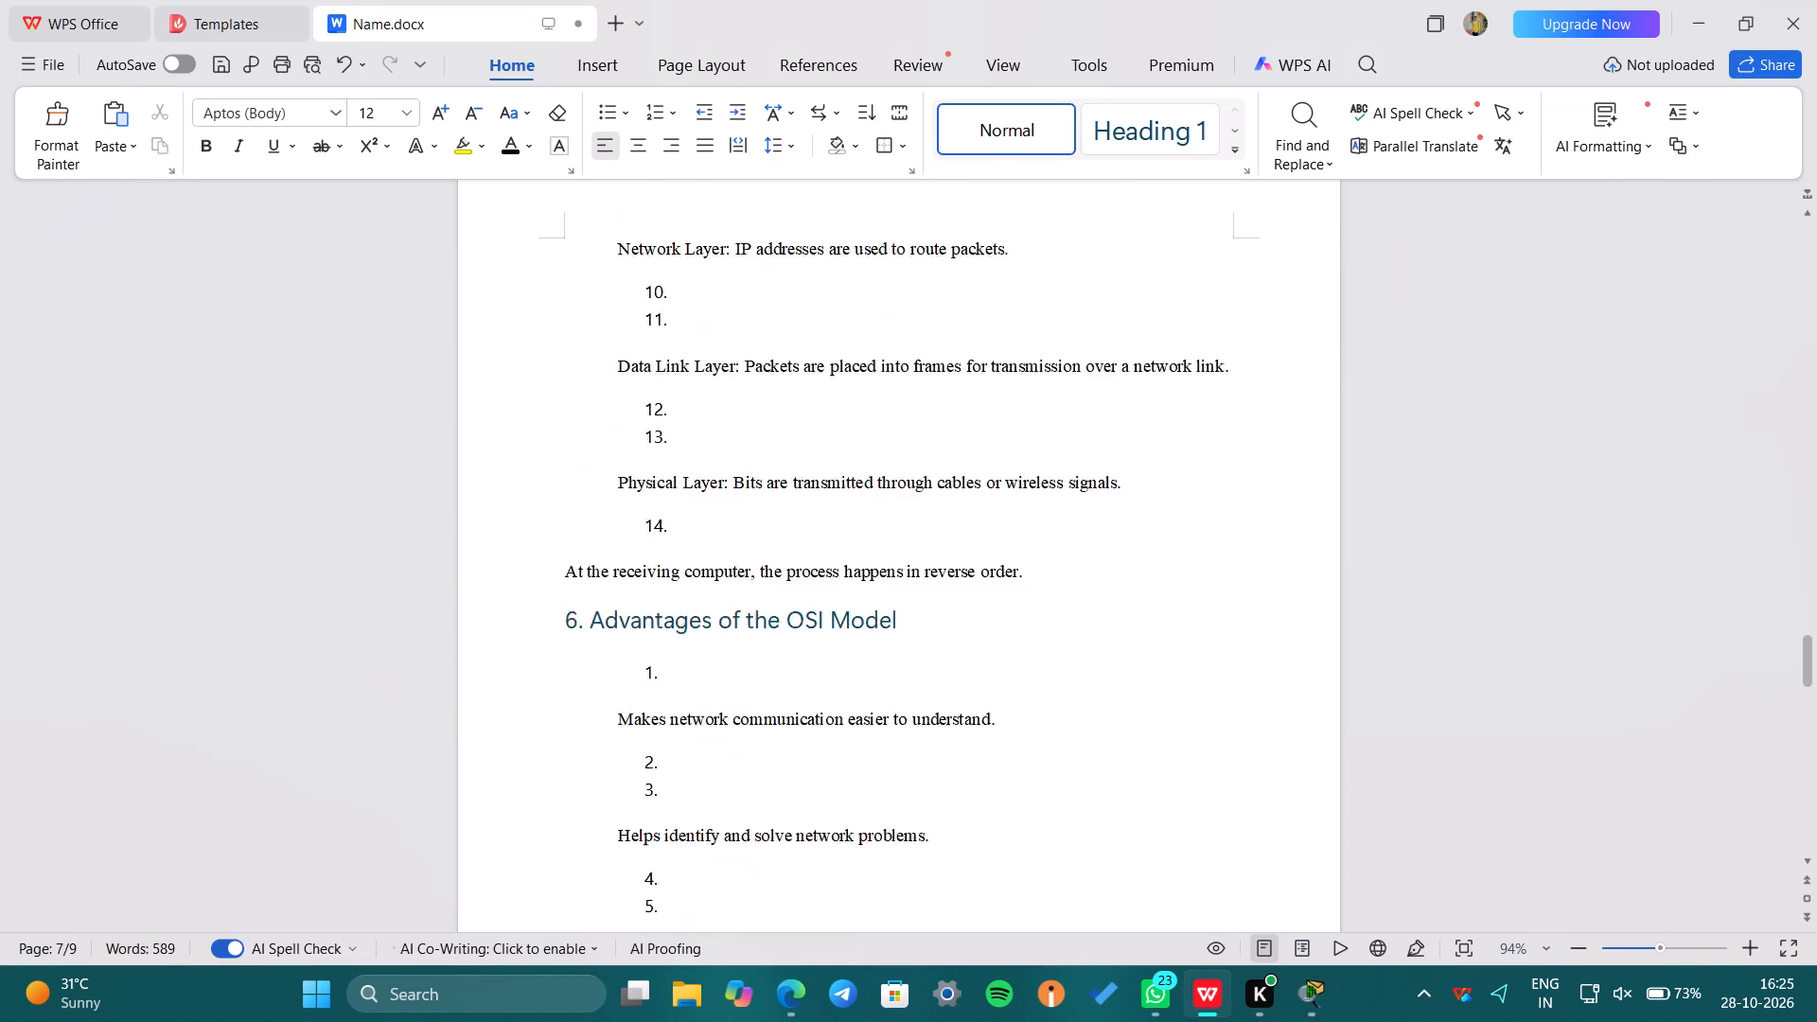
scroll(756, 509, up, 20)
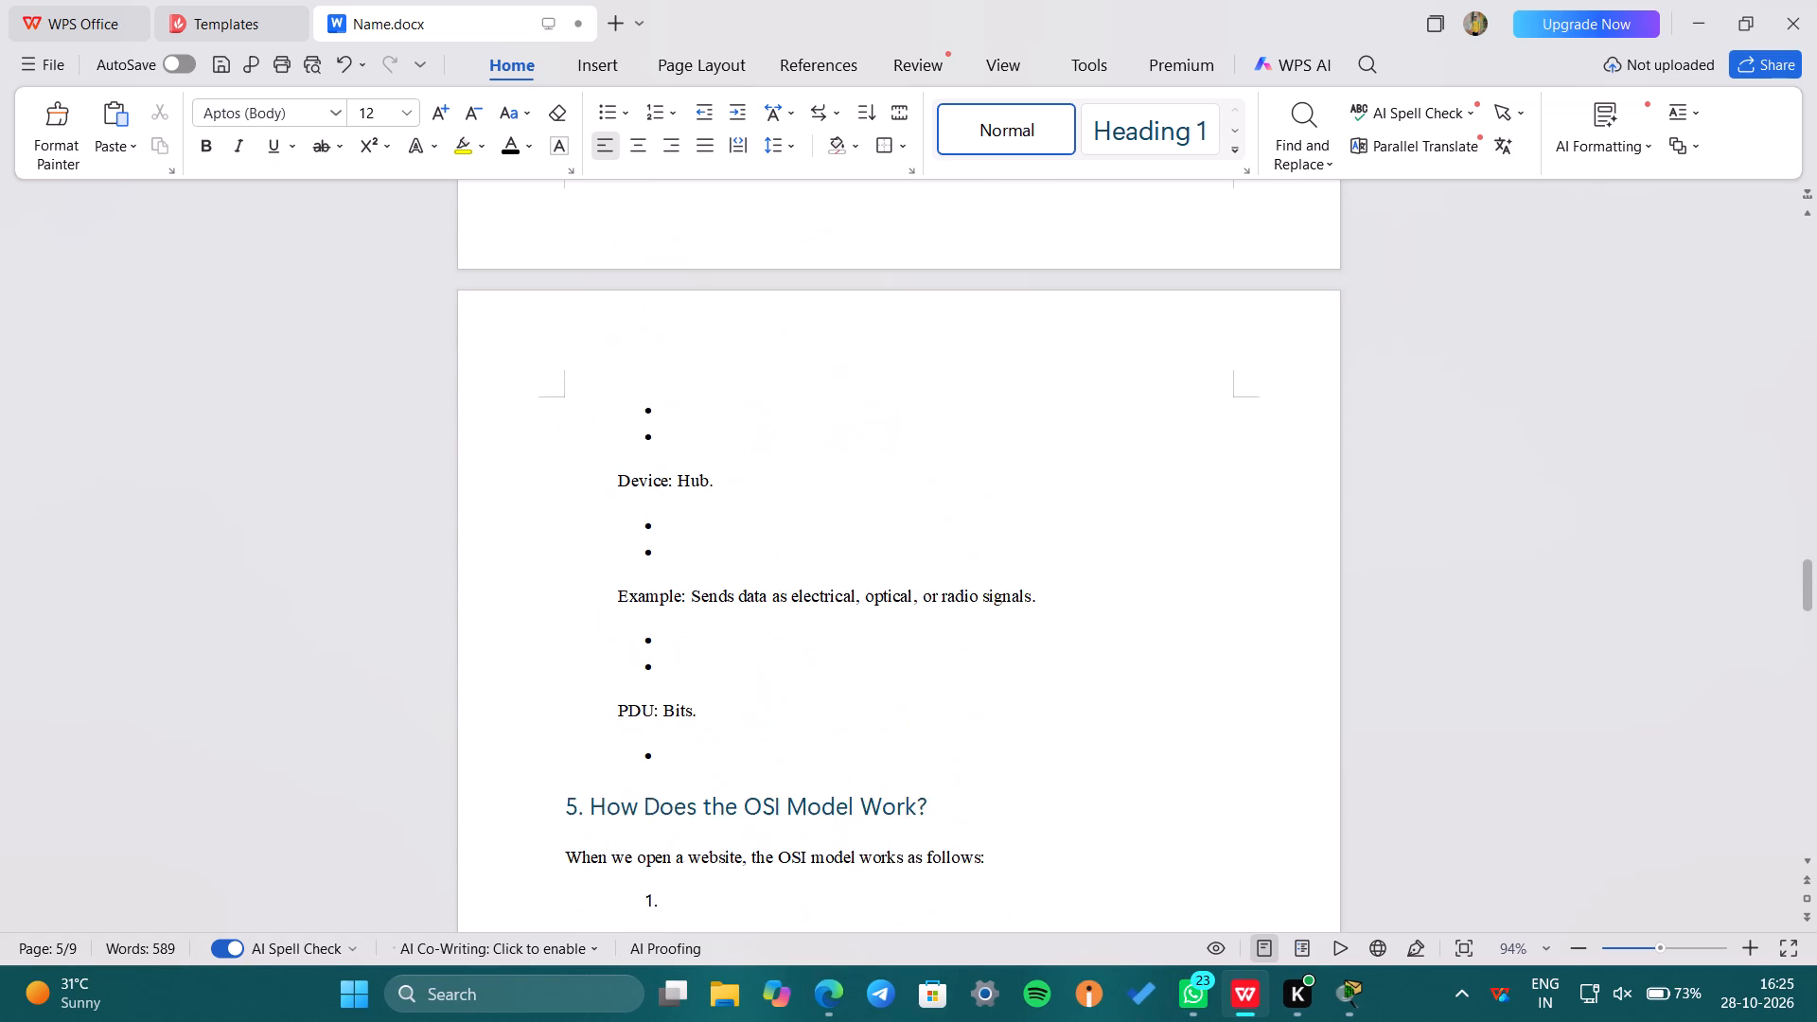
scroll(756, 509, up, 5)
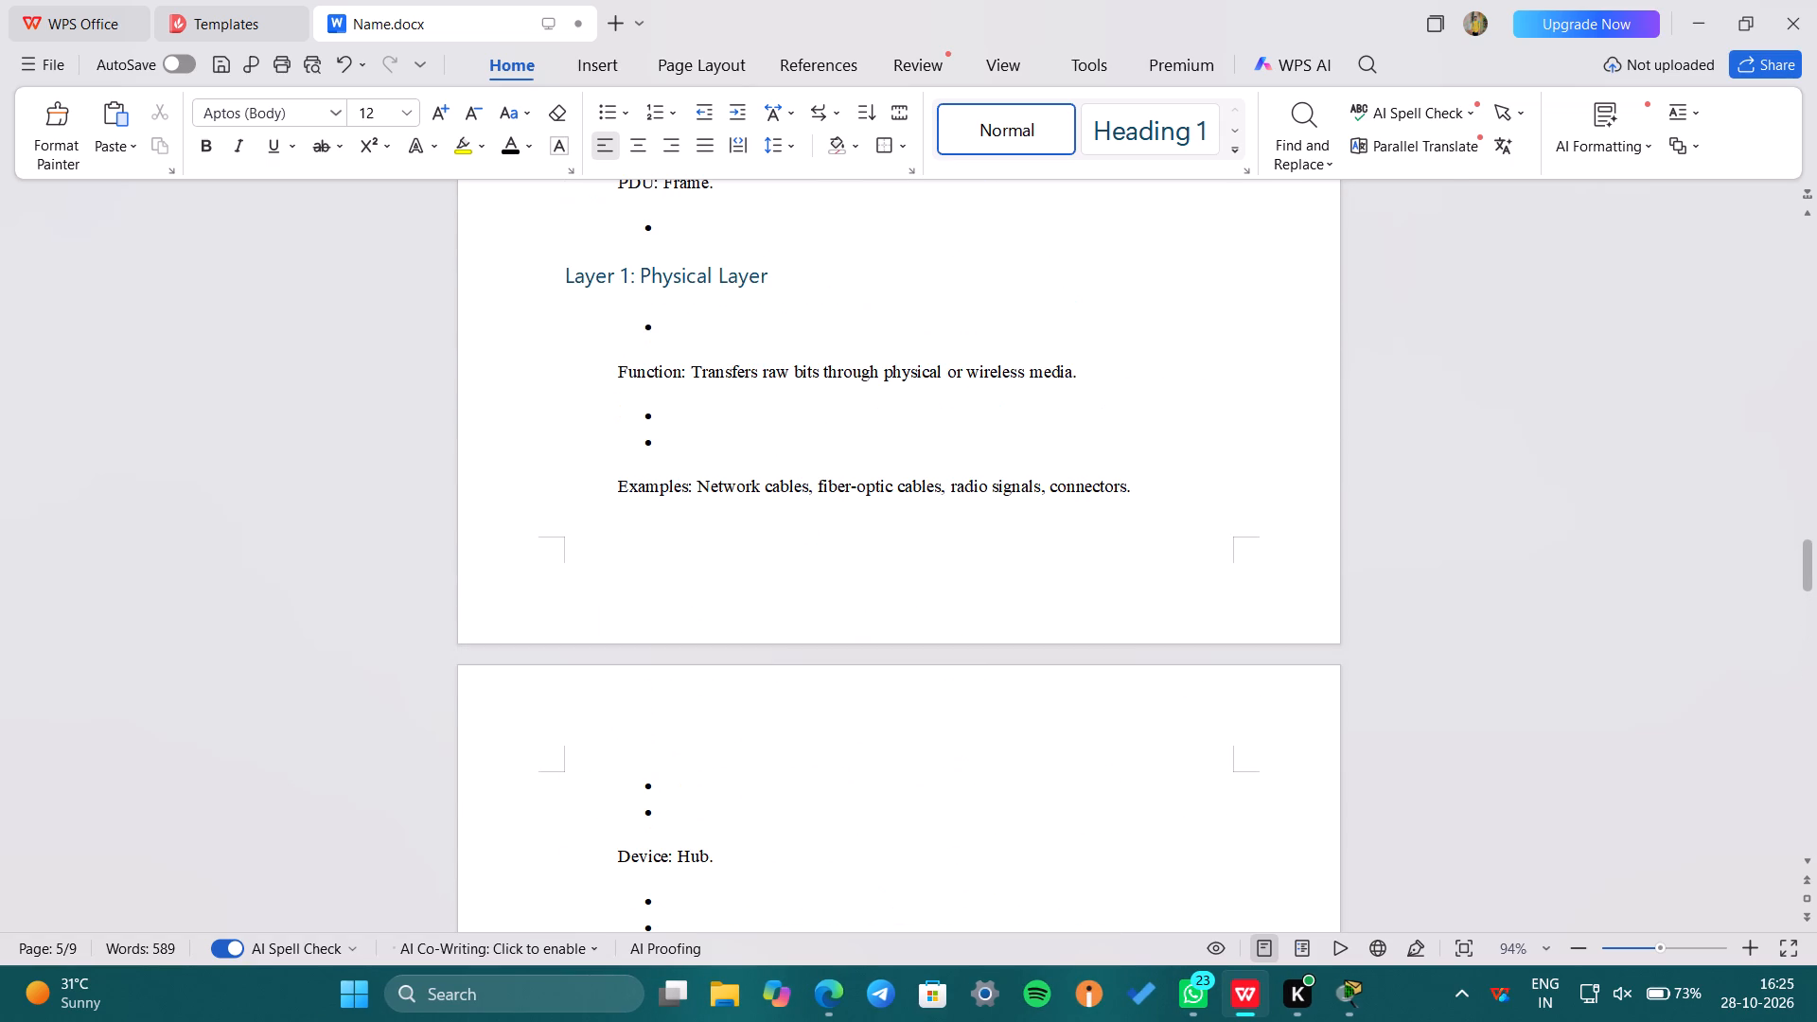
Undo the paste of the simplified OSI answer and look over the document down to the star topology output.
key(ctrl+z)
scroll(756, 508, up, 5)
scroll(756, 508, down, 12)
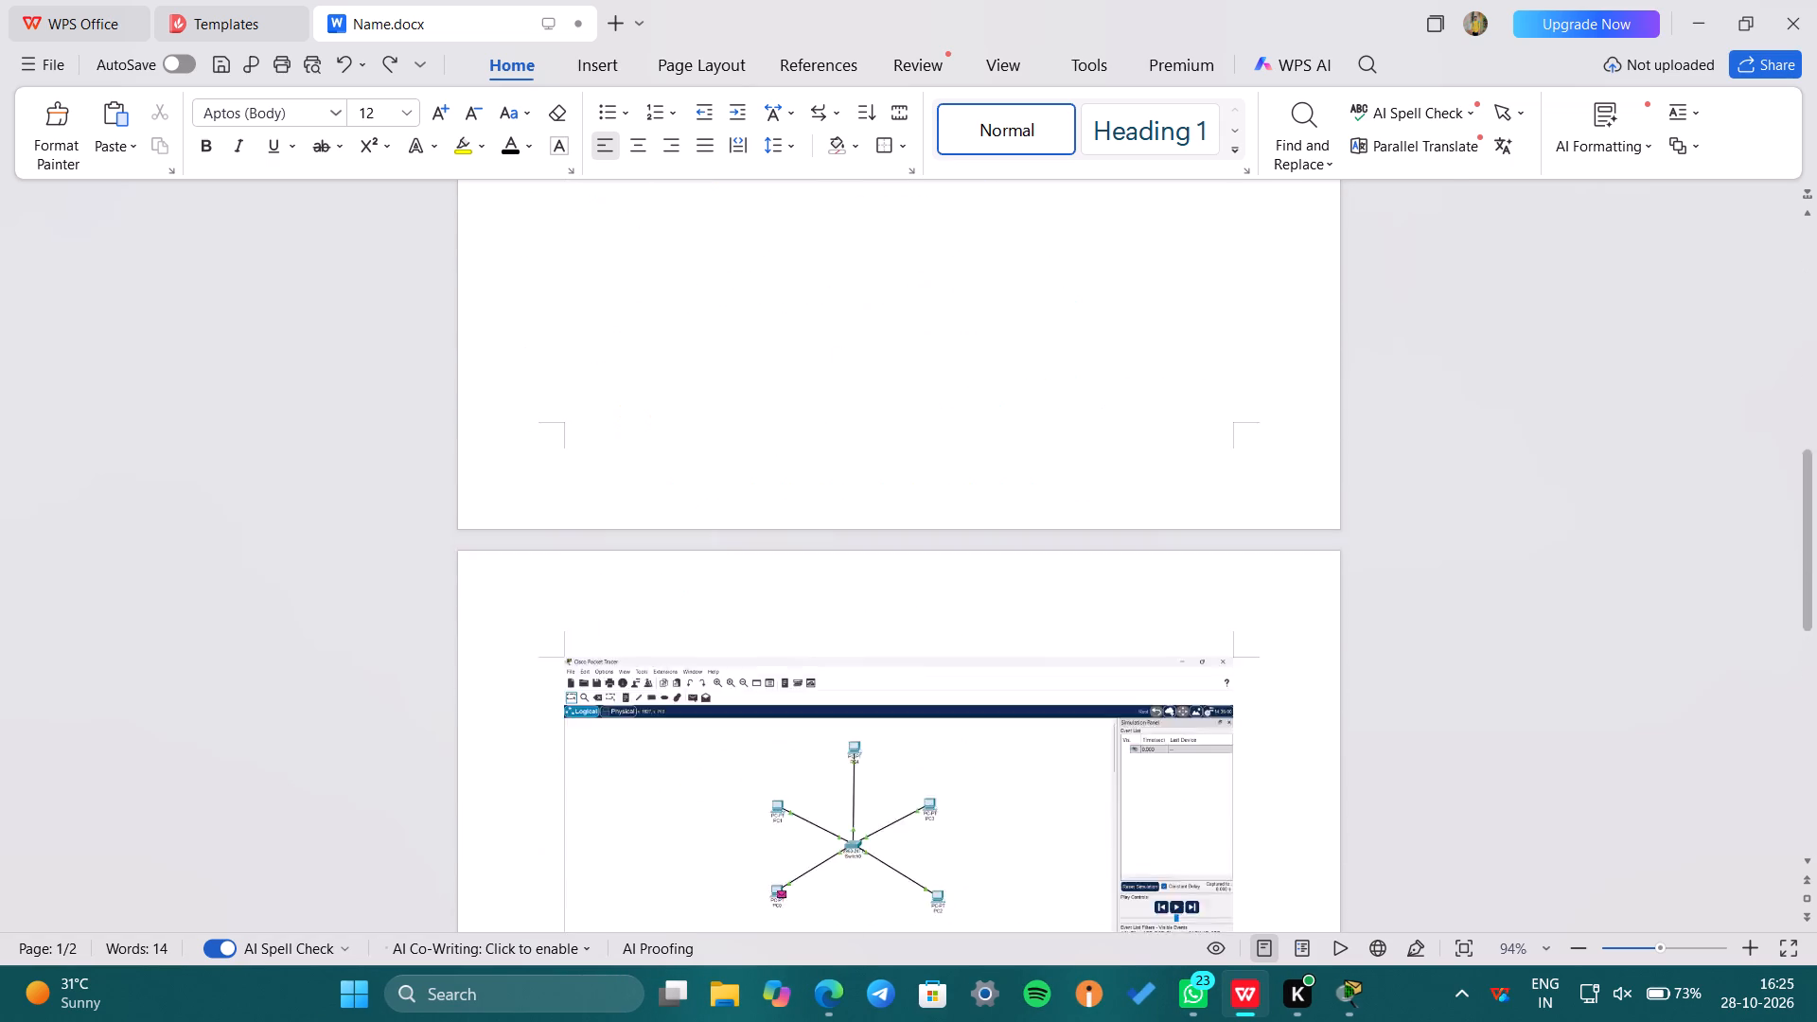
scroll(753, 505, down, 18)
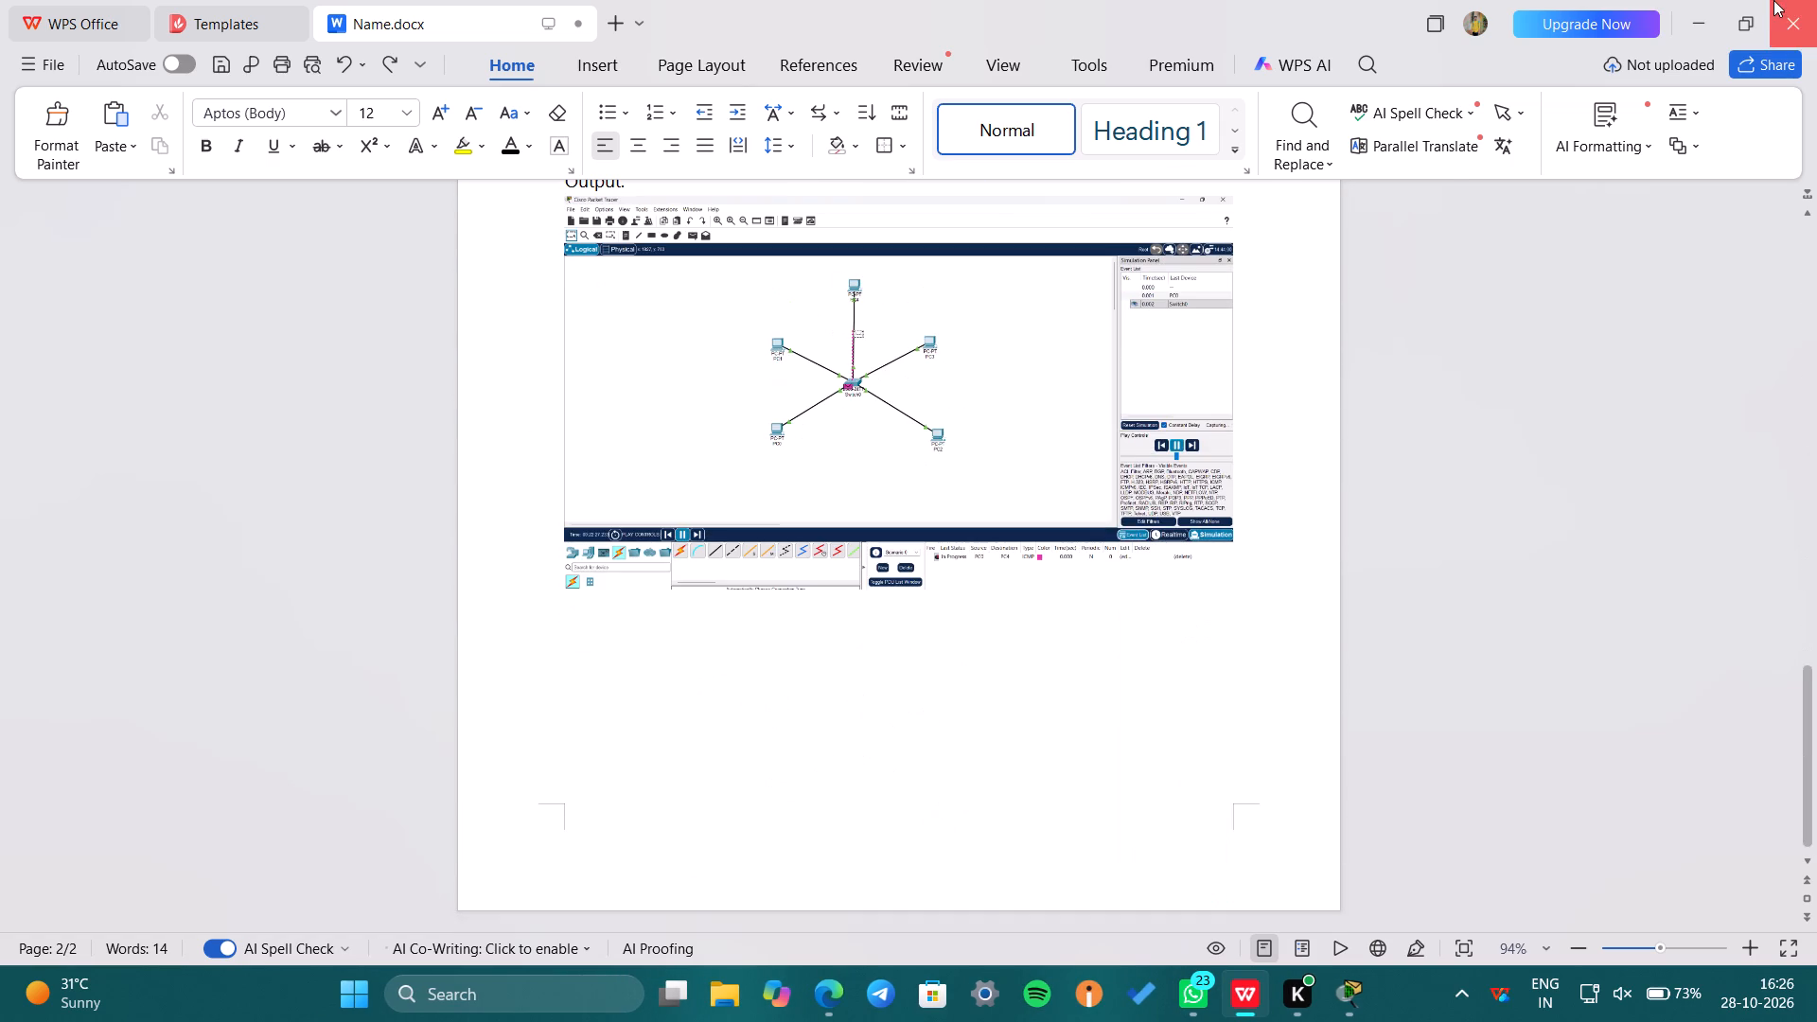
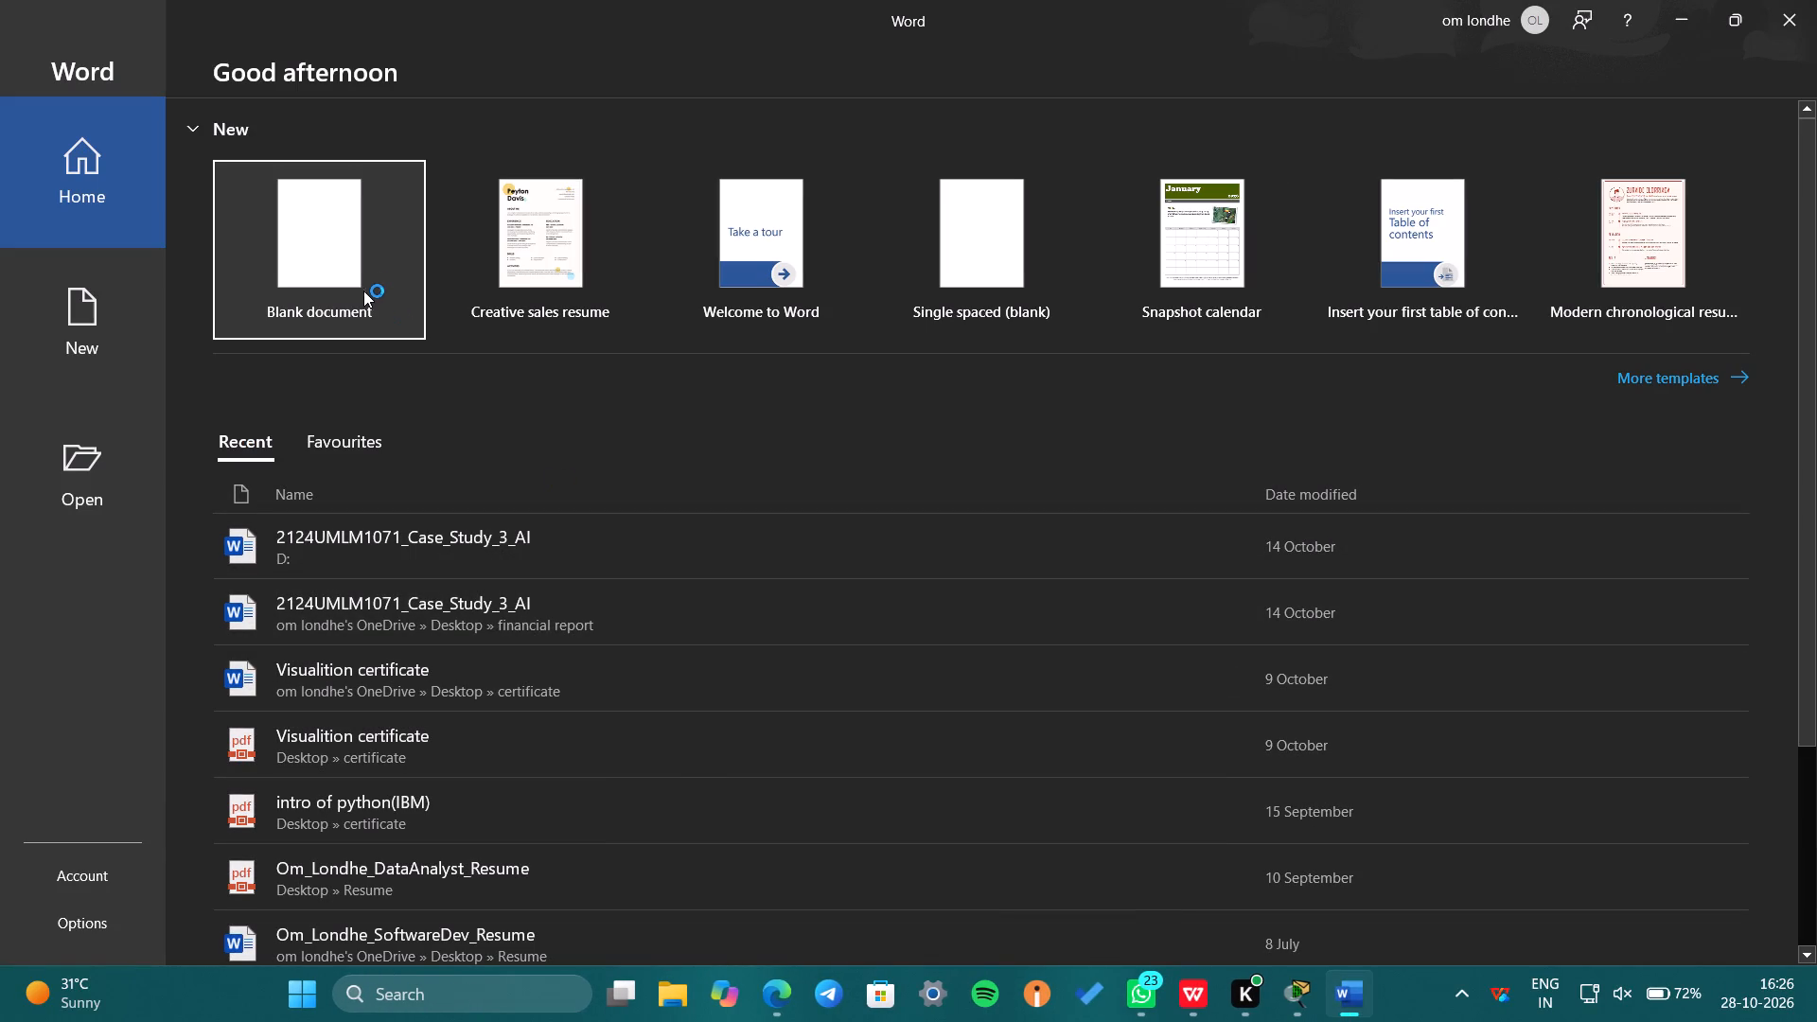
Look through the recent documents for an existing file to open.
scroll(511, 752, down, 2)
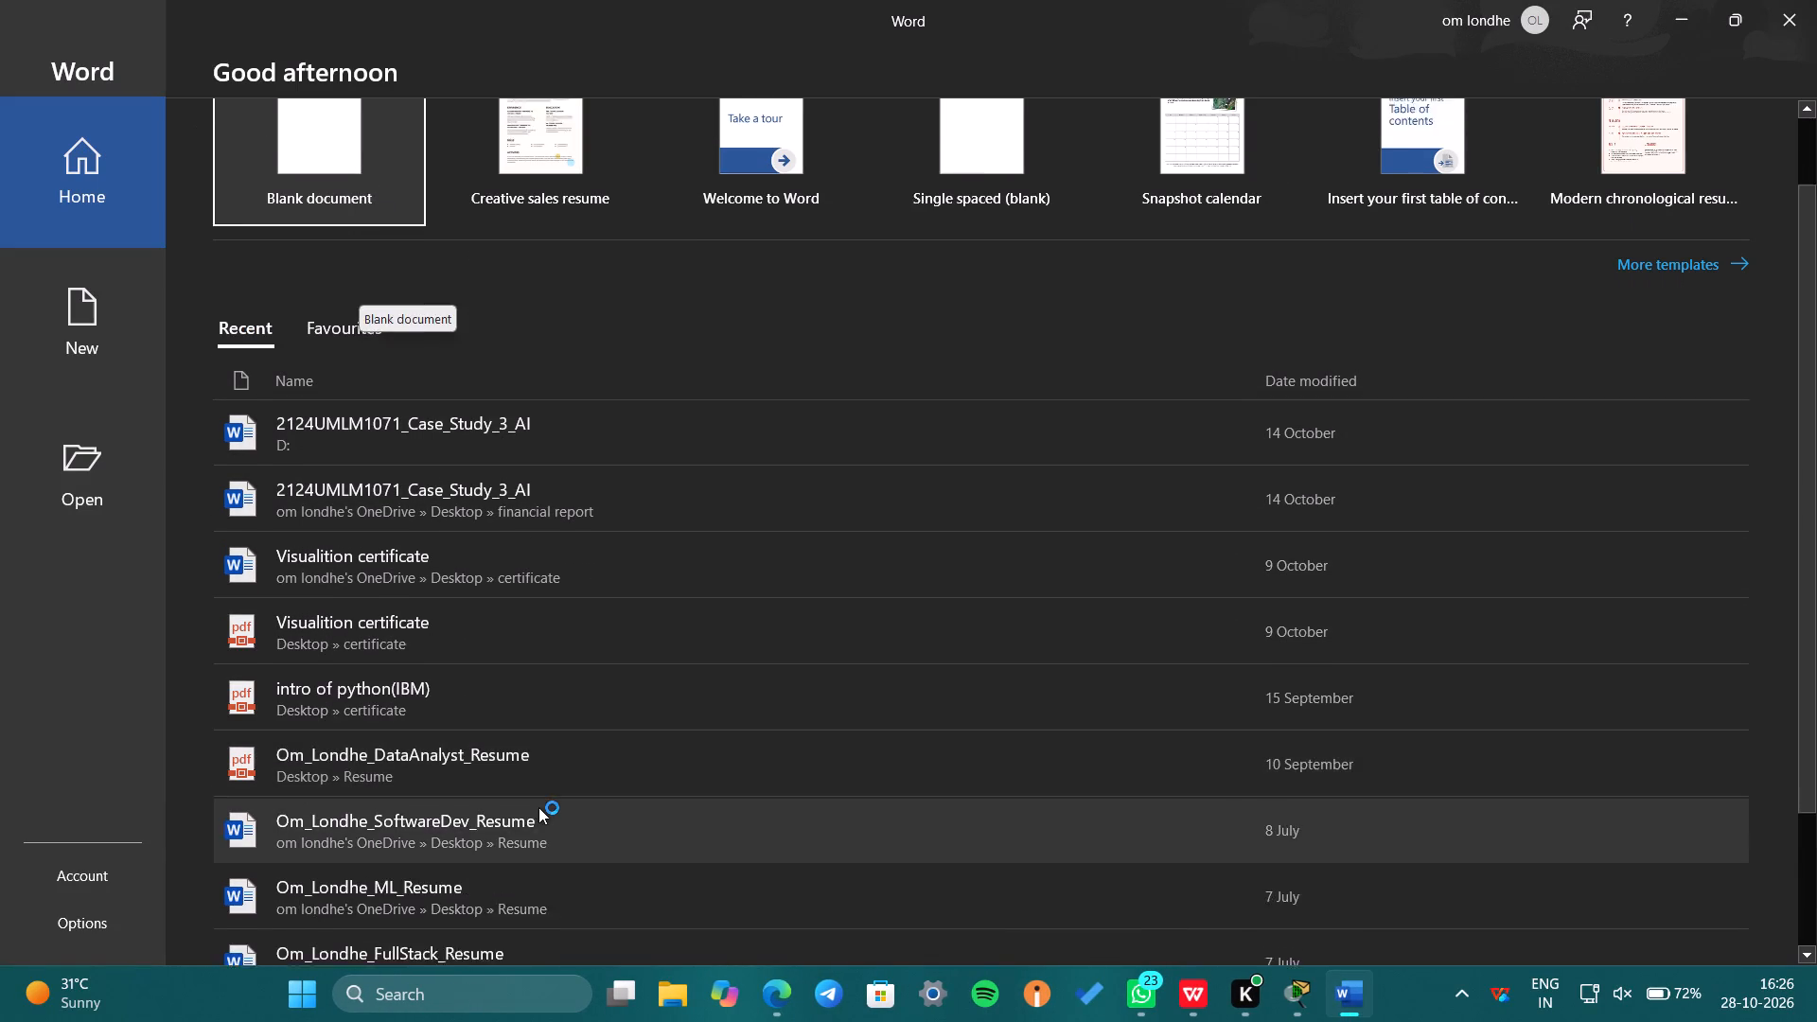
scroll(538, 807, down, 5)
scroll(538, 807, up, 7)
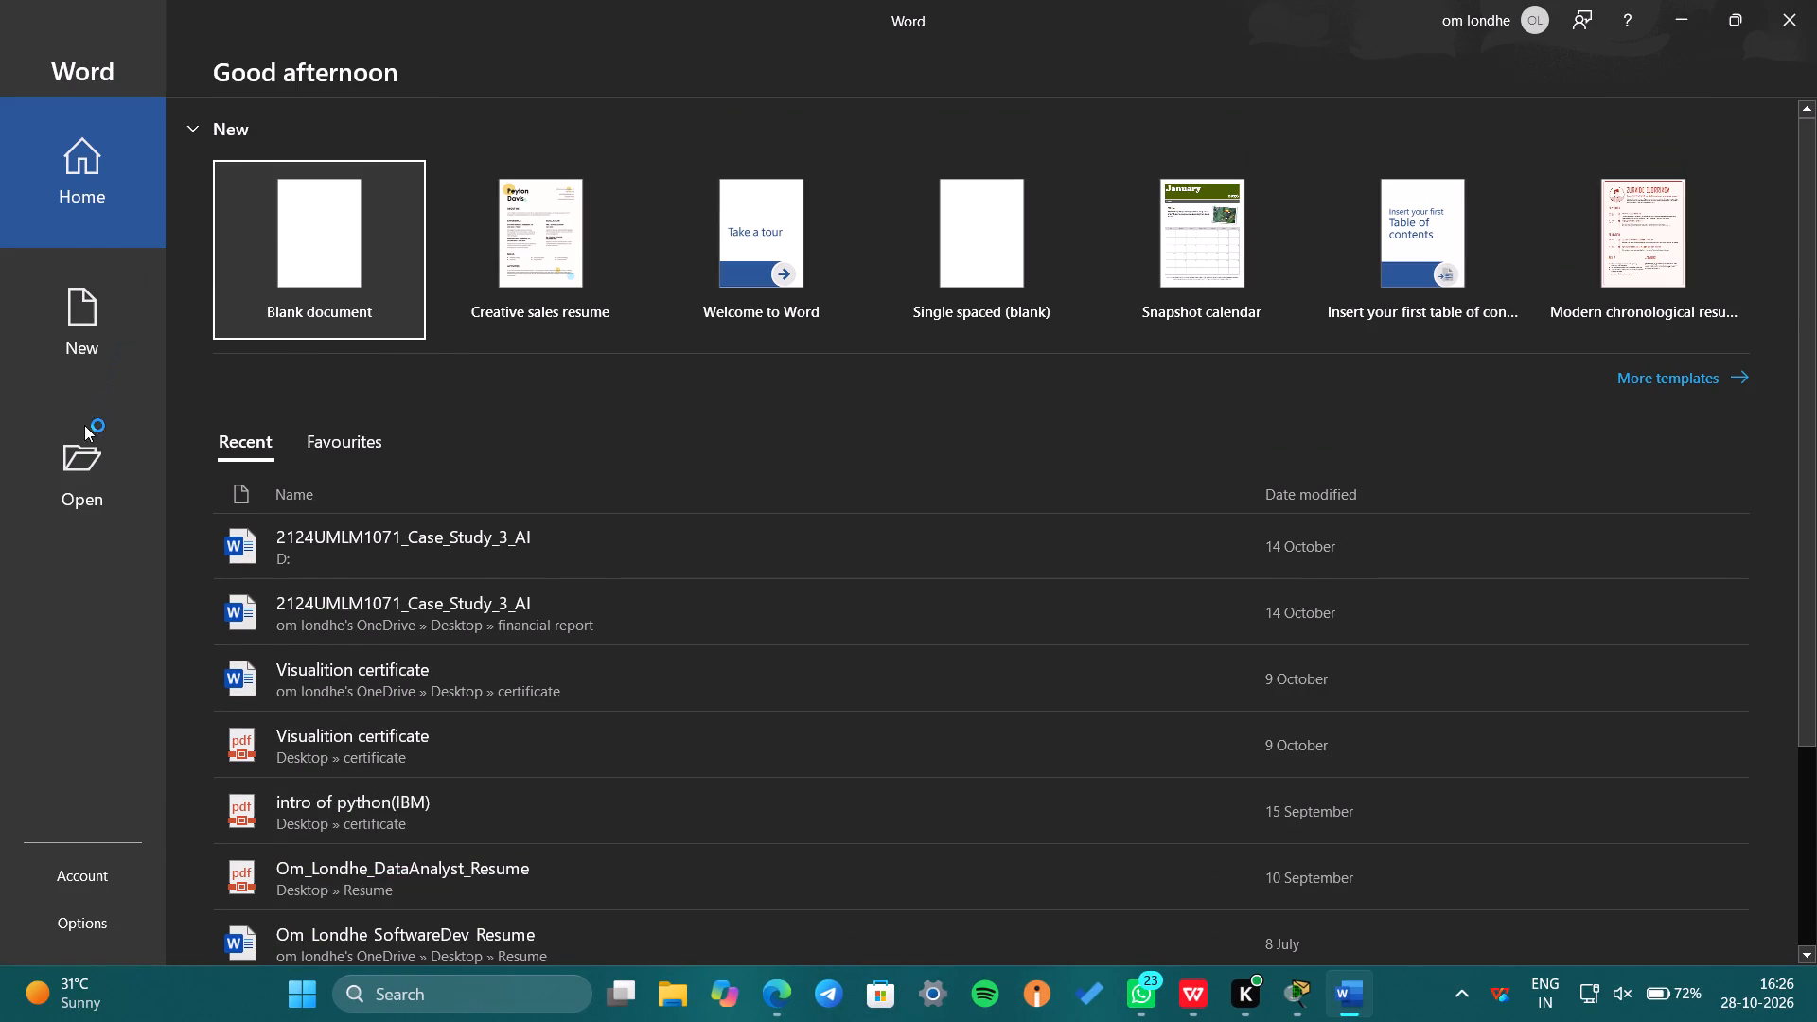
click(68, 485)
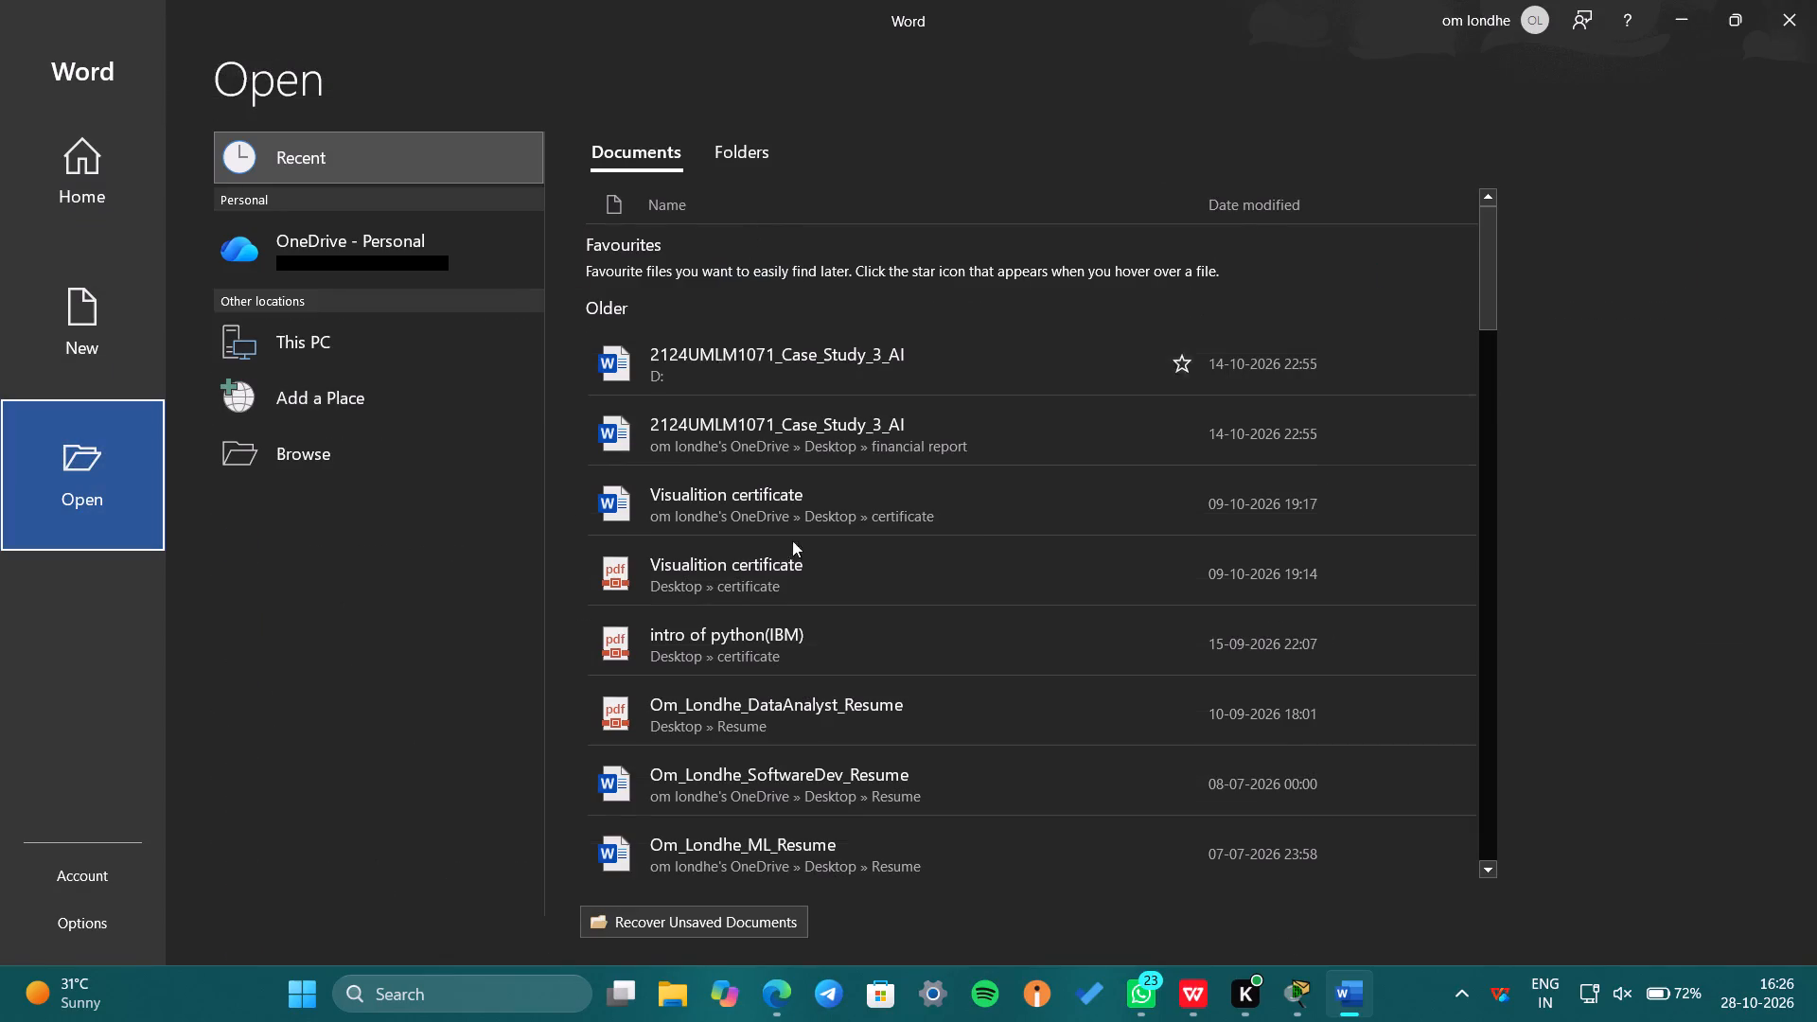
scroll(931, 771, down, 12)
scroll(839, 625, down, 4)
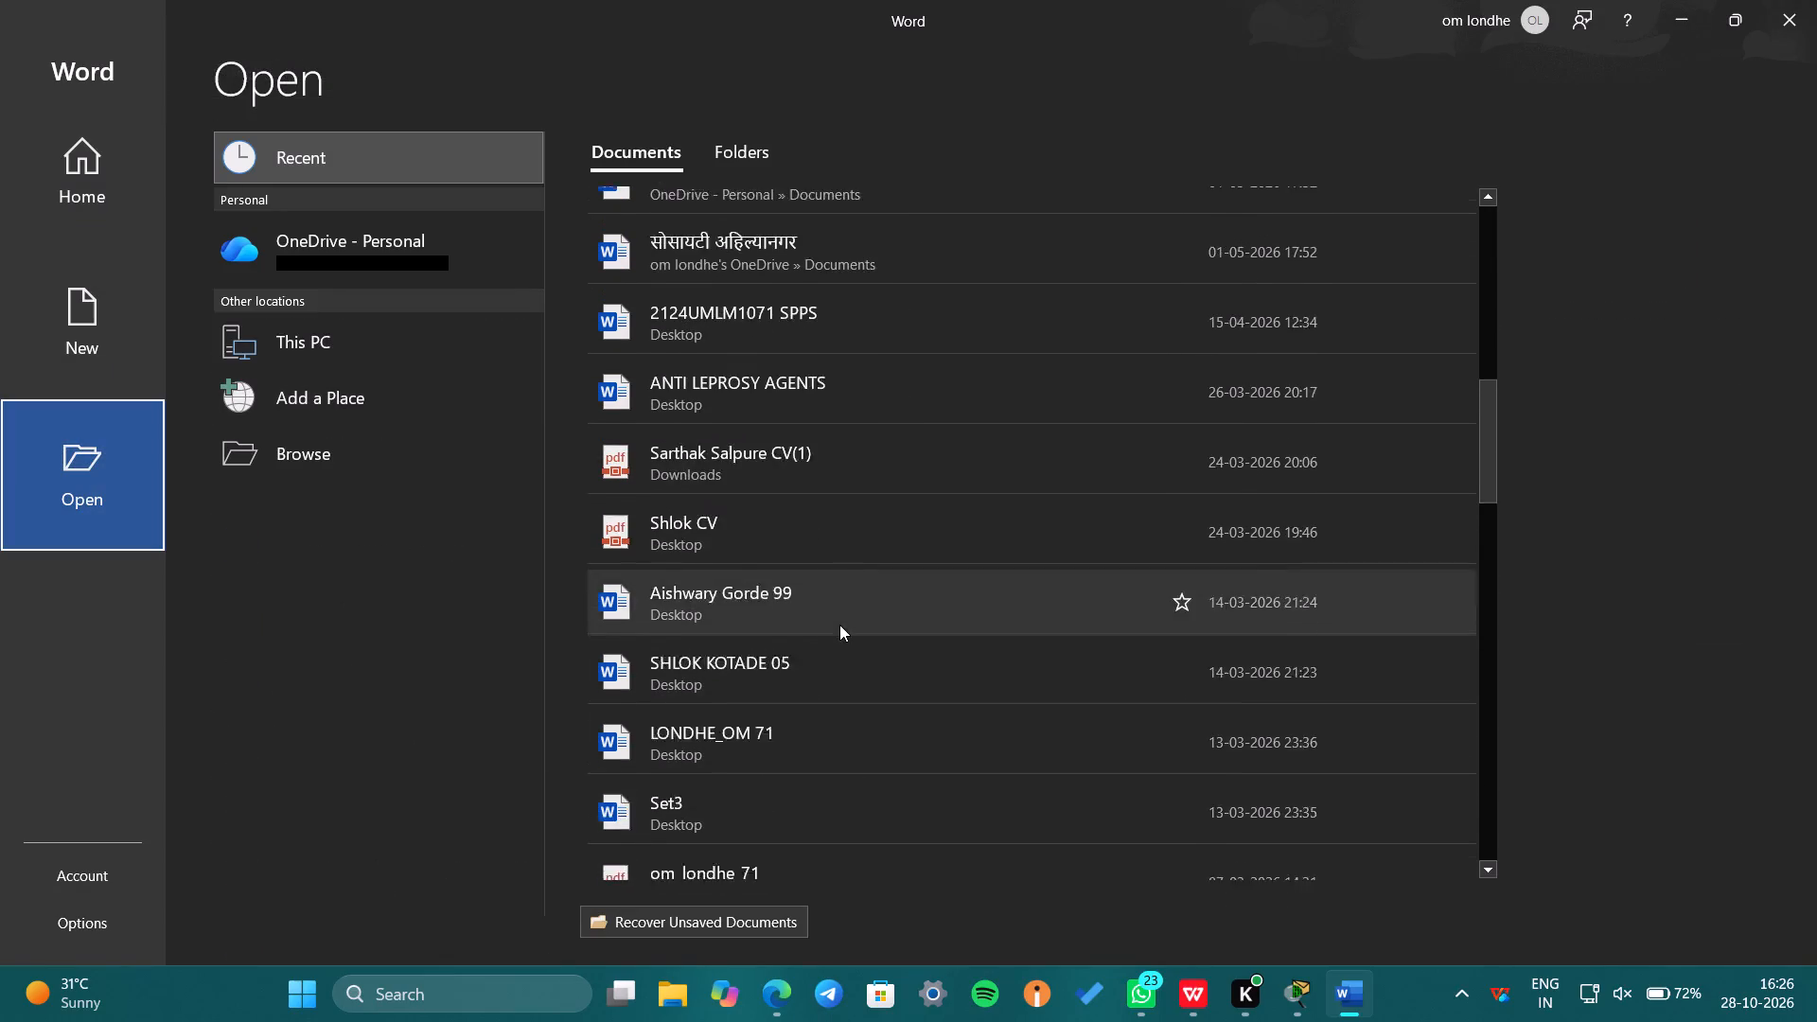
scroll(839, 625, down, 3)
scroll(836, 624, up, 8)
scroll(503, 457, up, 7)
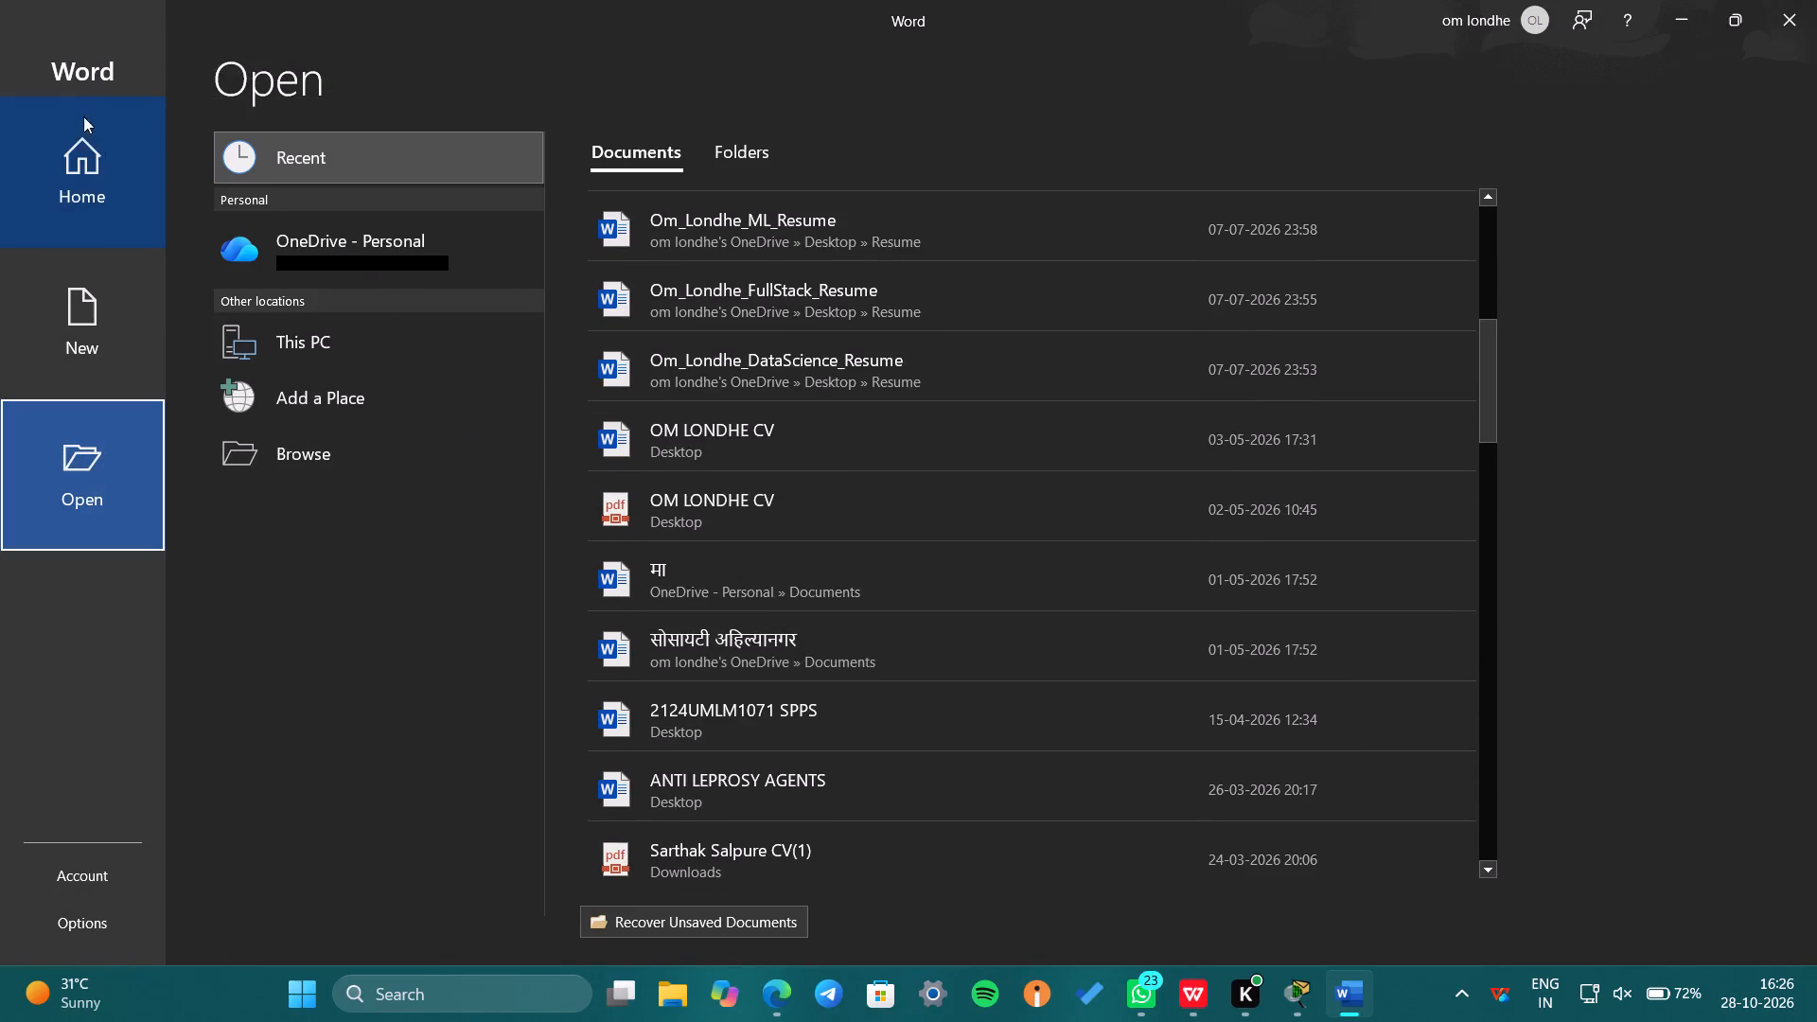
Create a blank document, paste the copied simplified OSI answer into it, and check its layout through to the end.
click(73, 167)
click(281, 246)
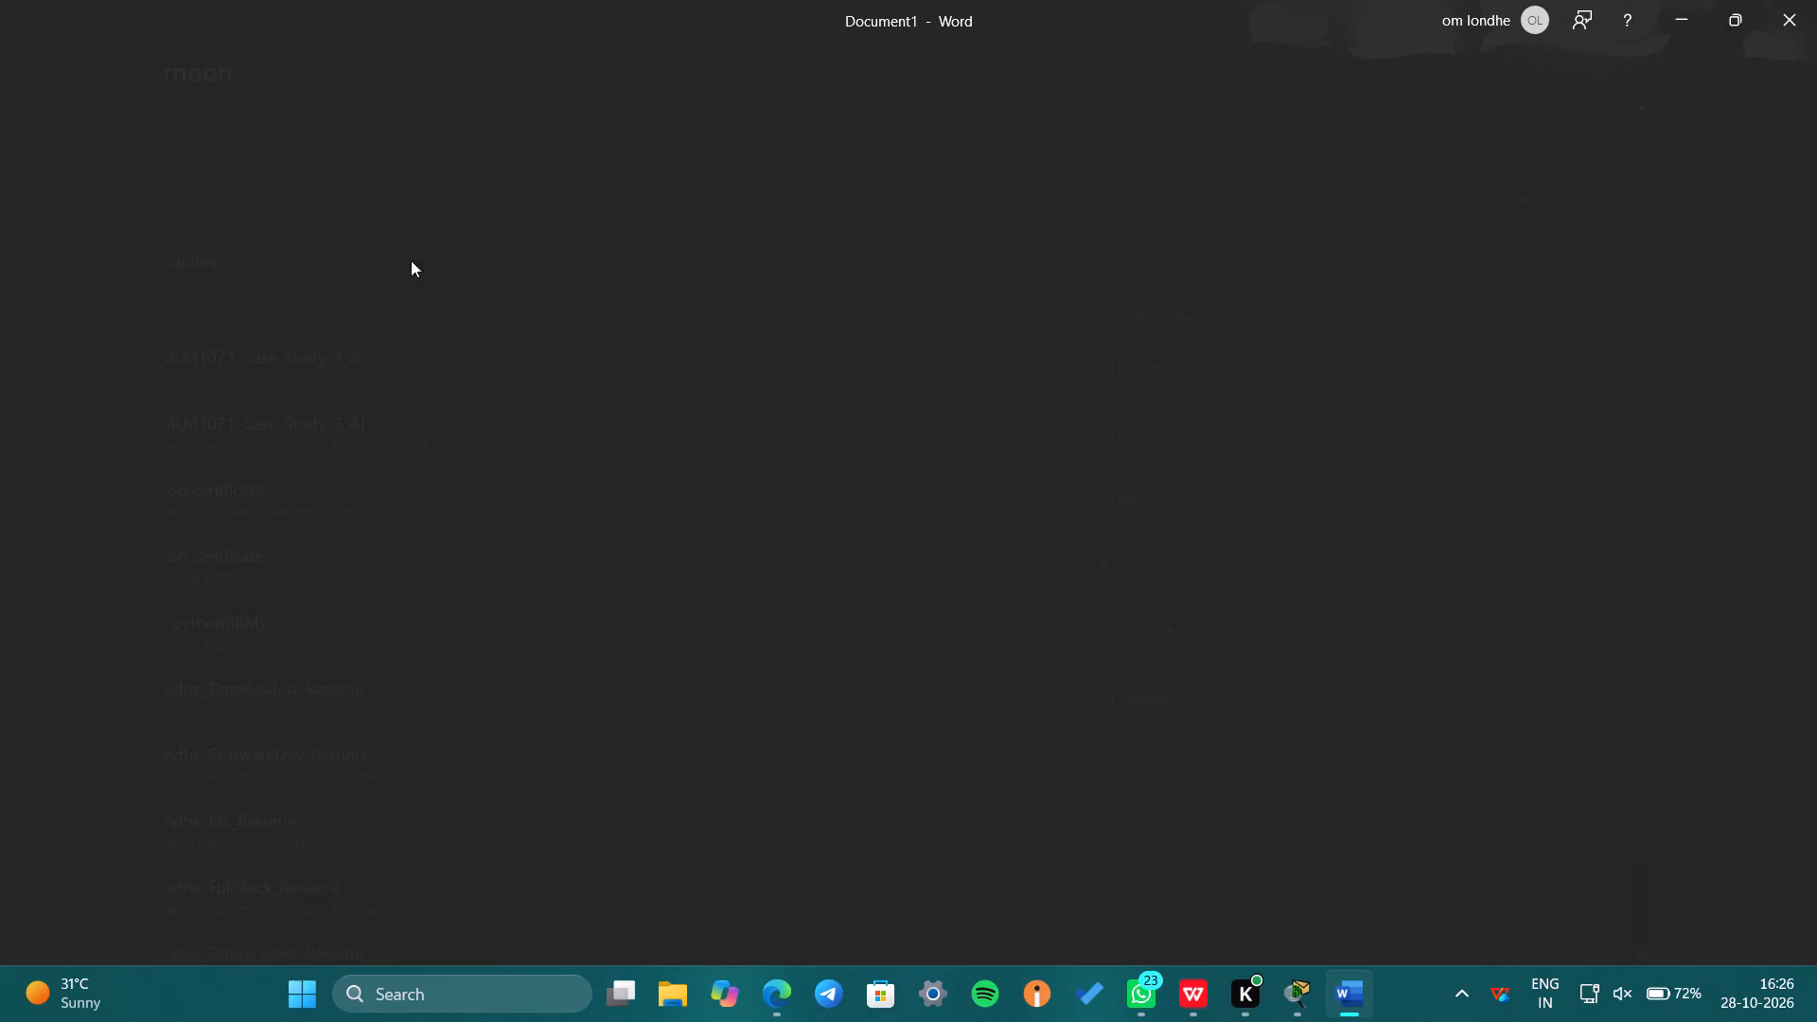
click(608, 364)
key(ctrl+v)
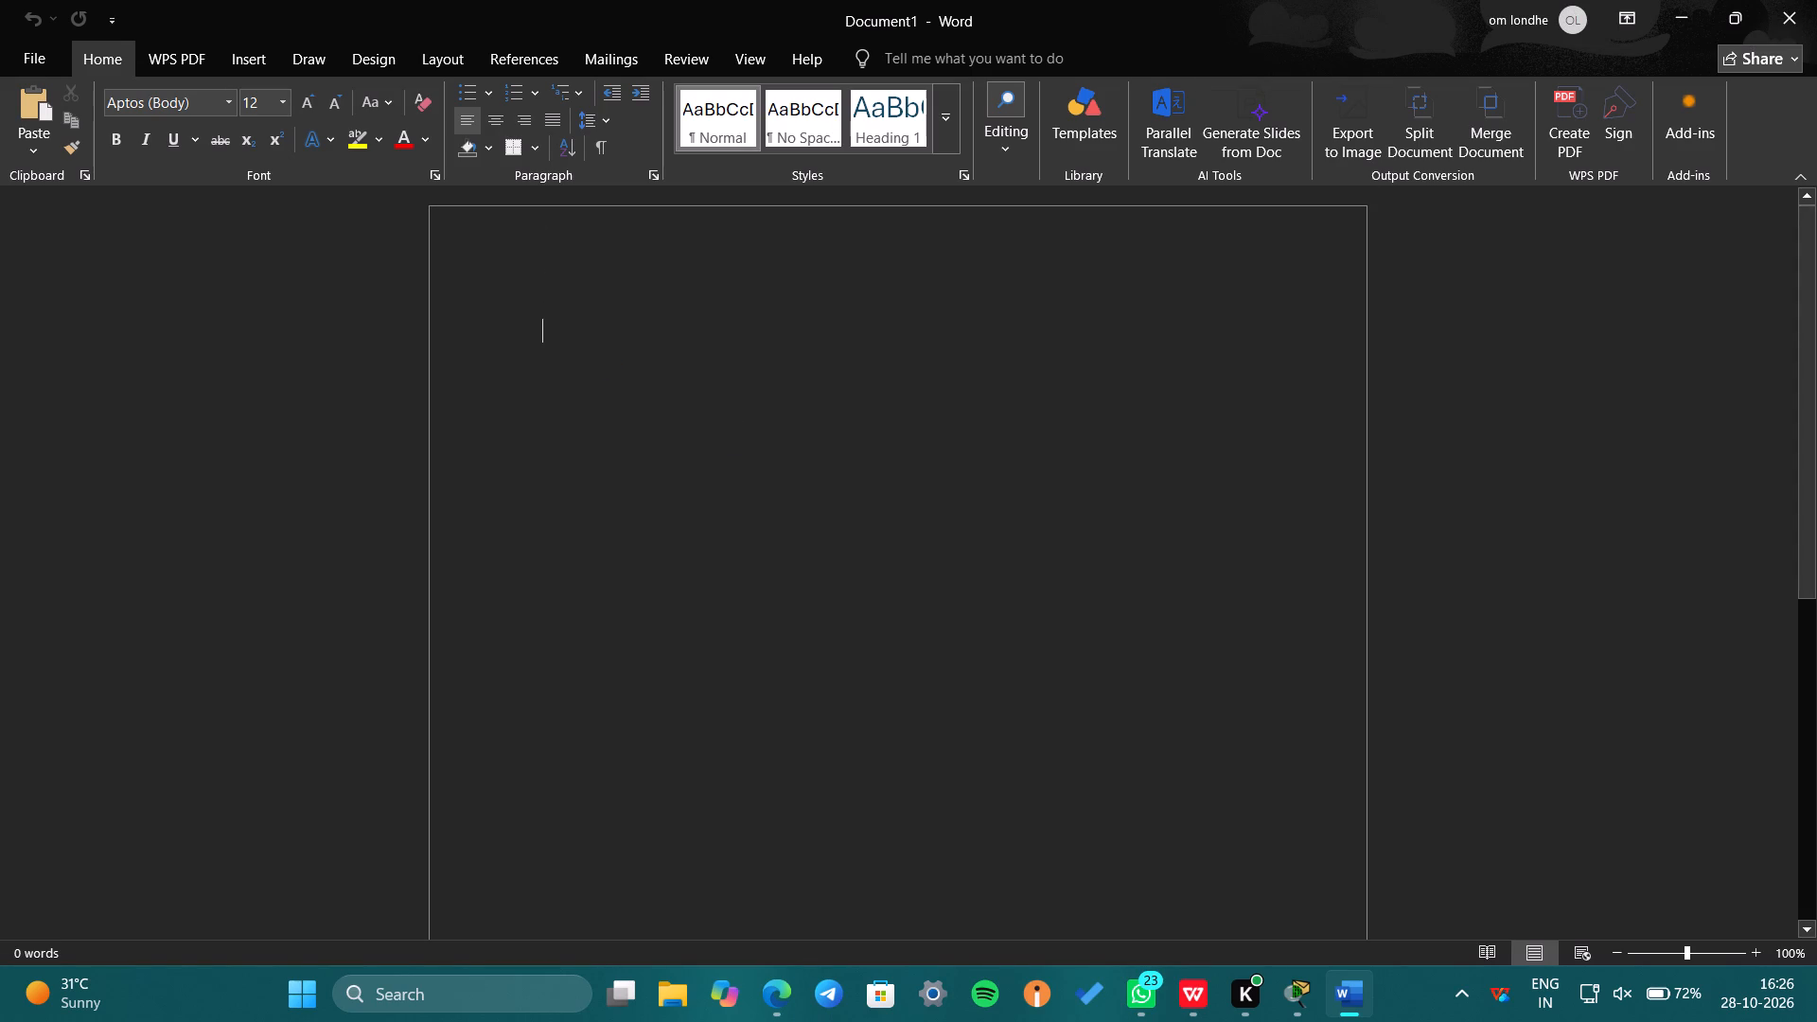
scroll(832, 658, down, 4)
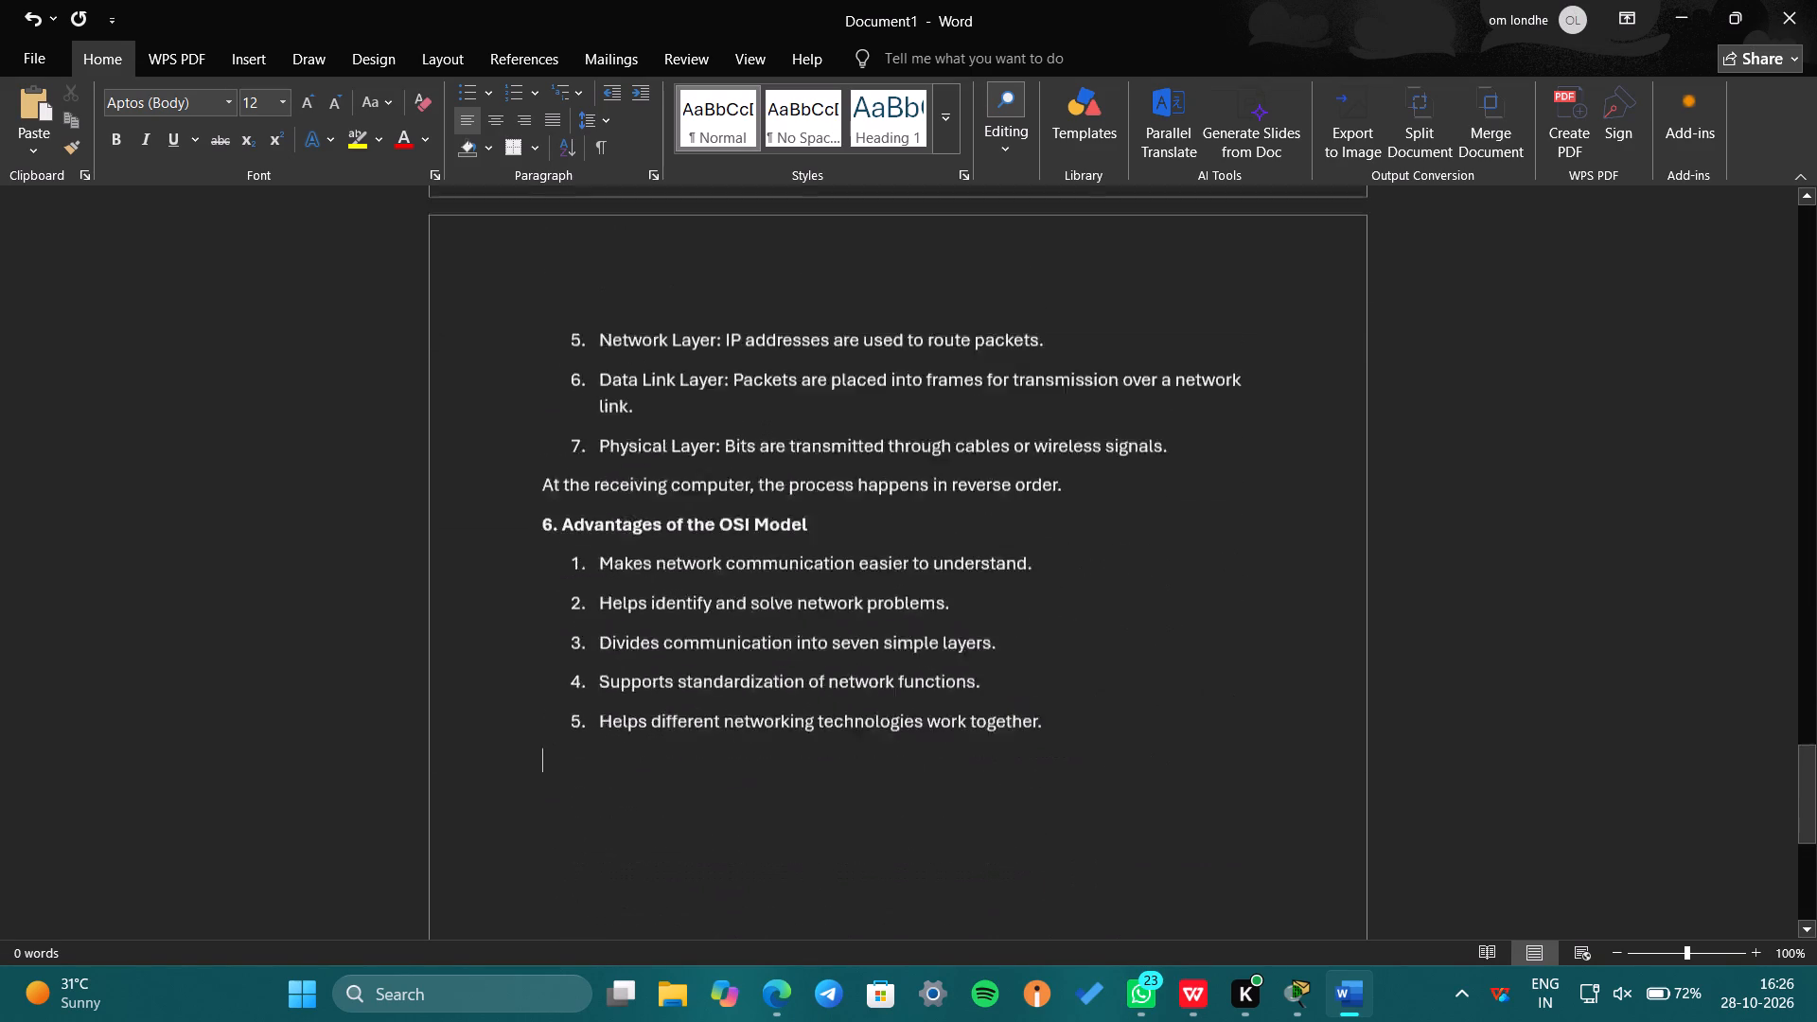
scroll(832, 658, down, 6)
scroll(809, 629, up, 20)
scroll(809, 629, up, 11)
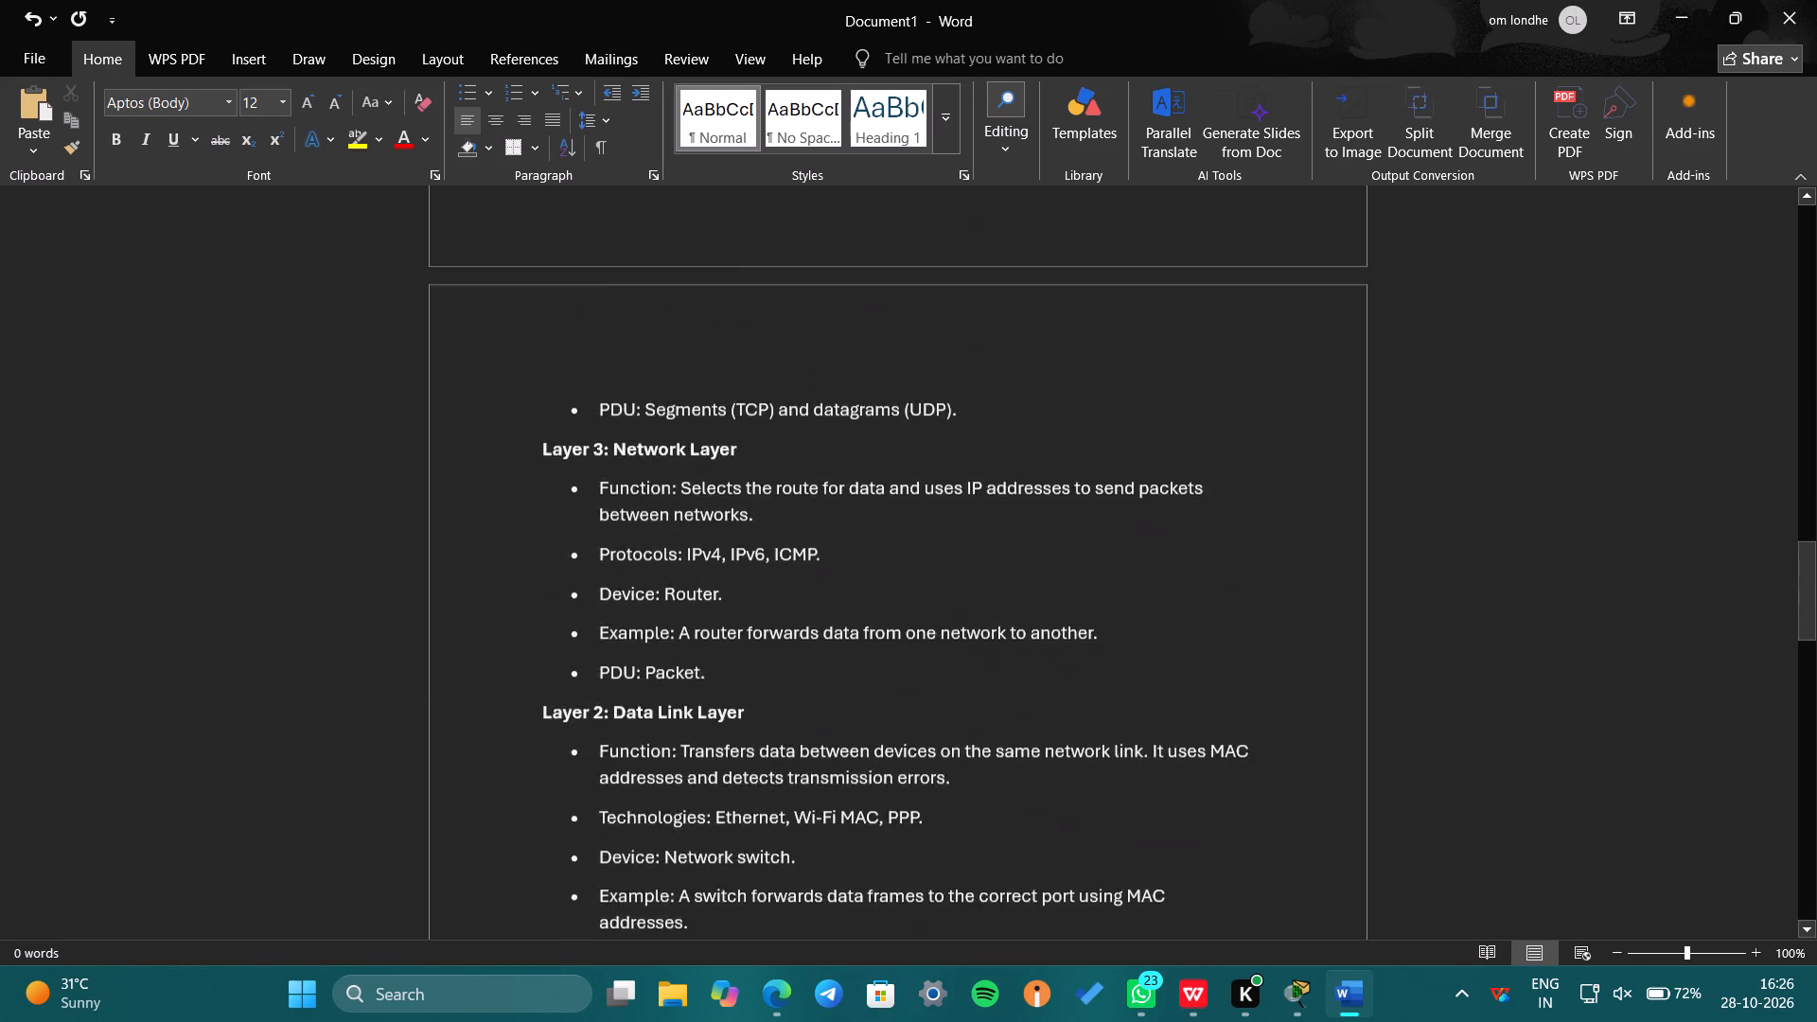
scroll(809, 629, up, 20)
scroll(809, 629, up, 20)
scroll(809, 629, up, 1)
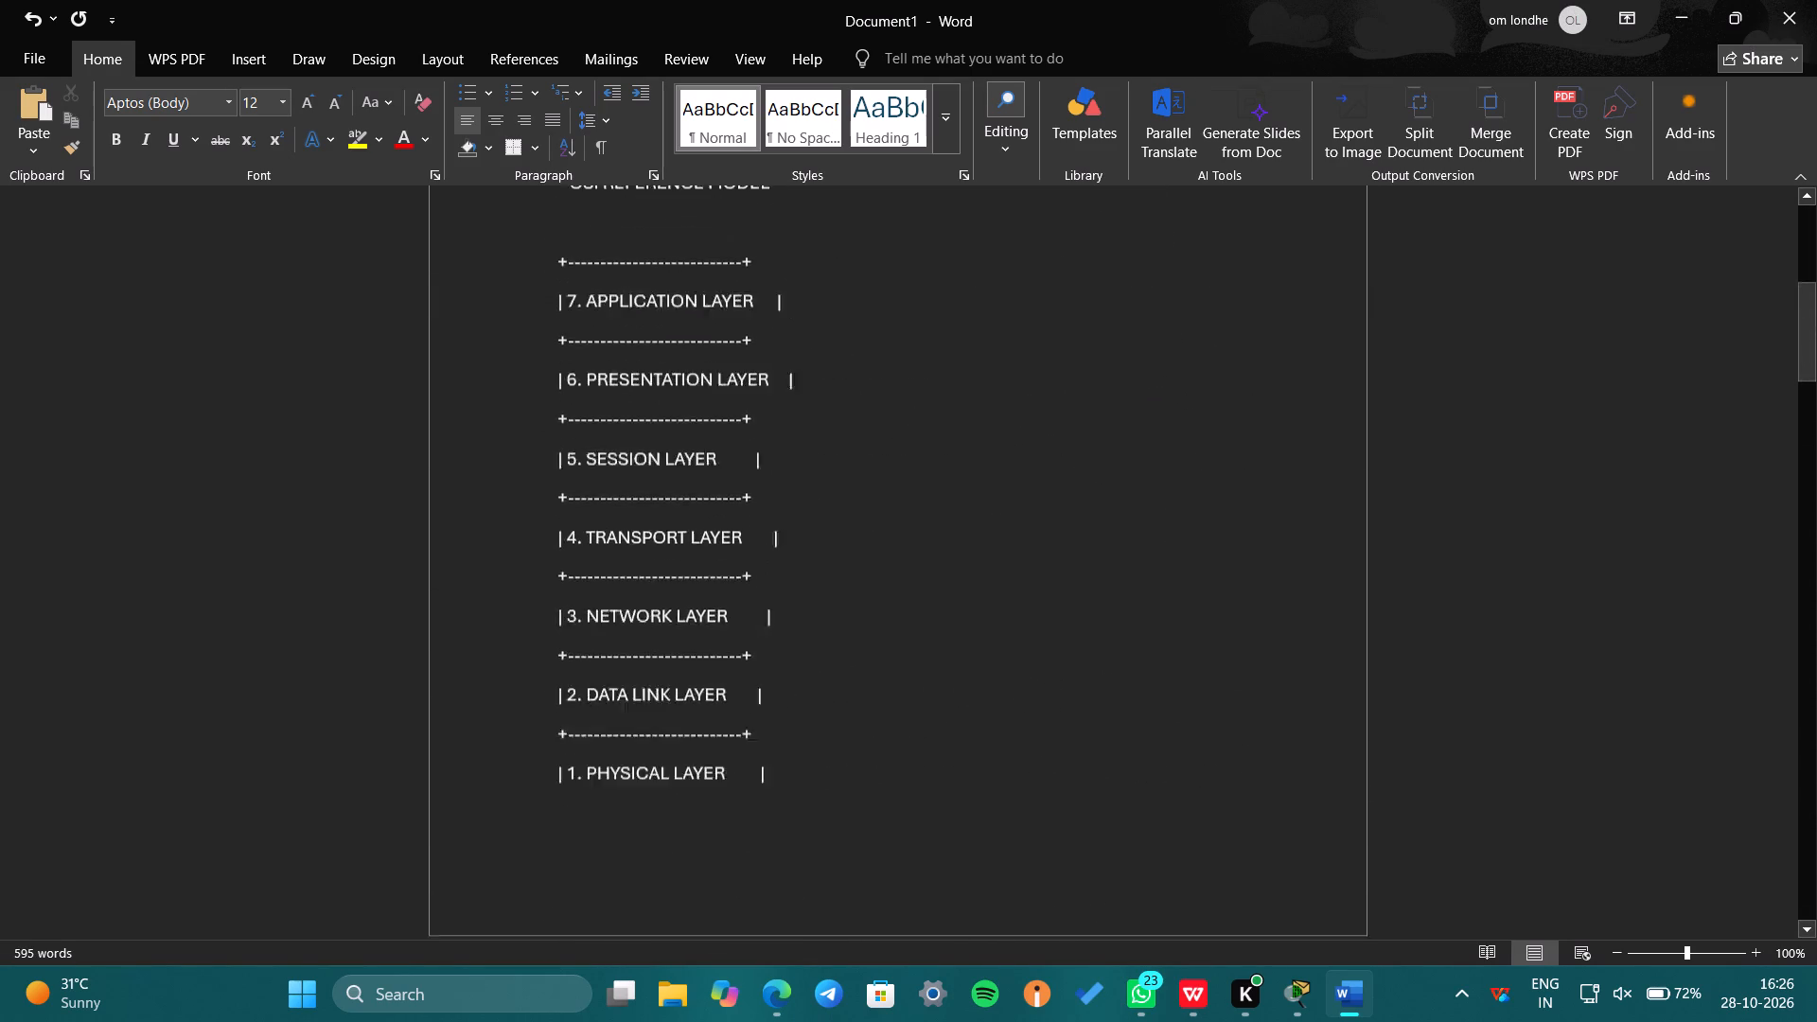
scroll(809, 629, up, 18)
Insert nine blank lines above the "1. Aim" heading to make room for a header block.
click(663, 284)
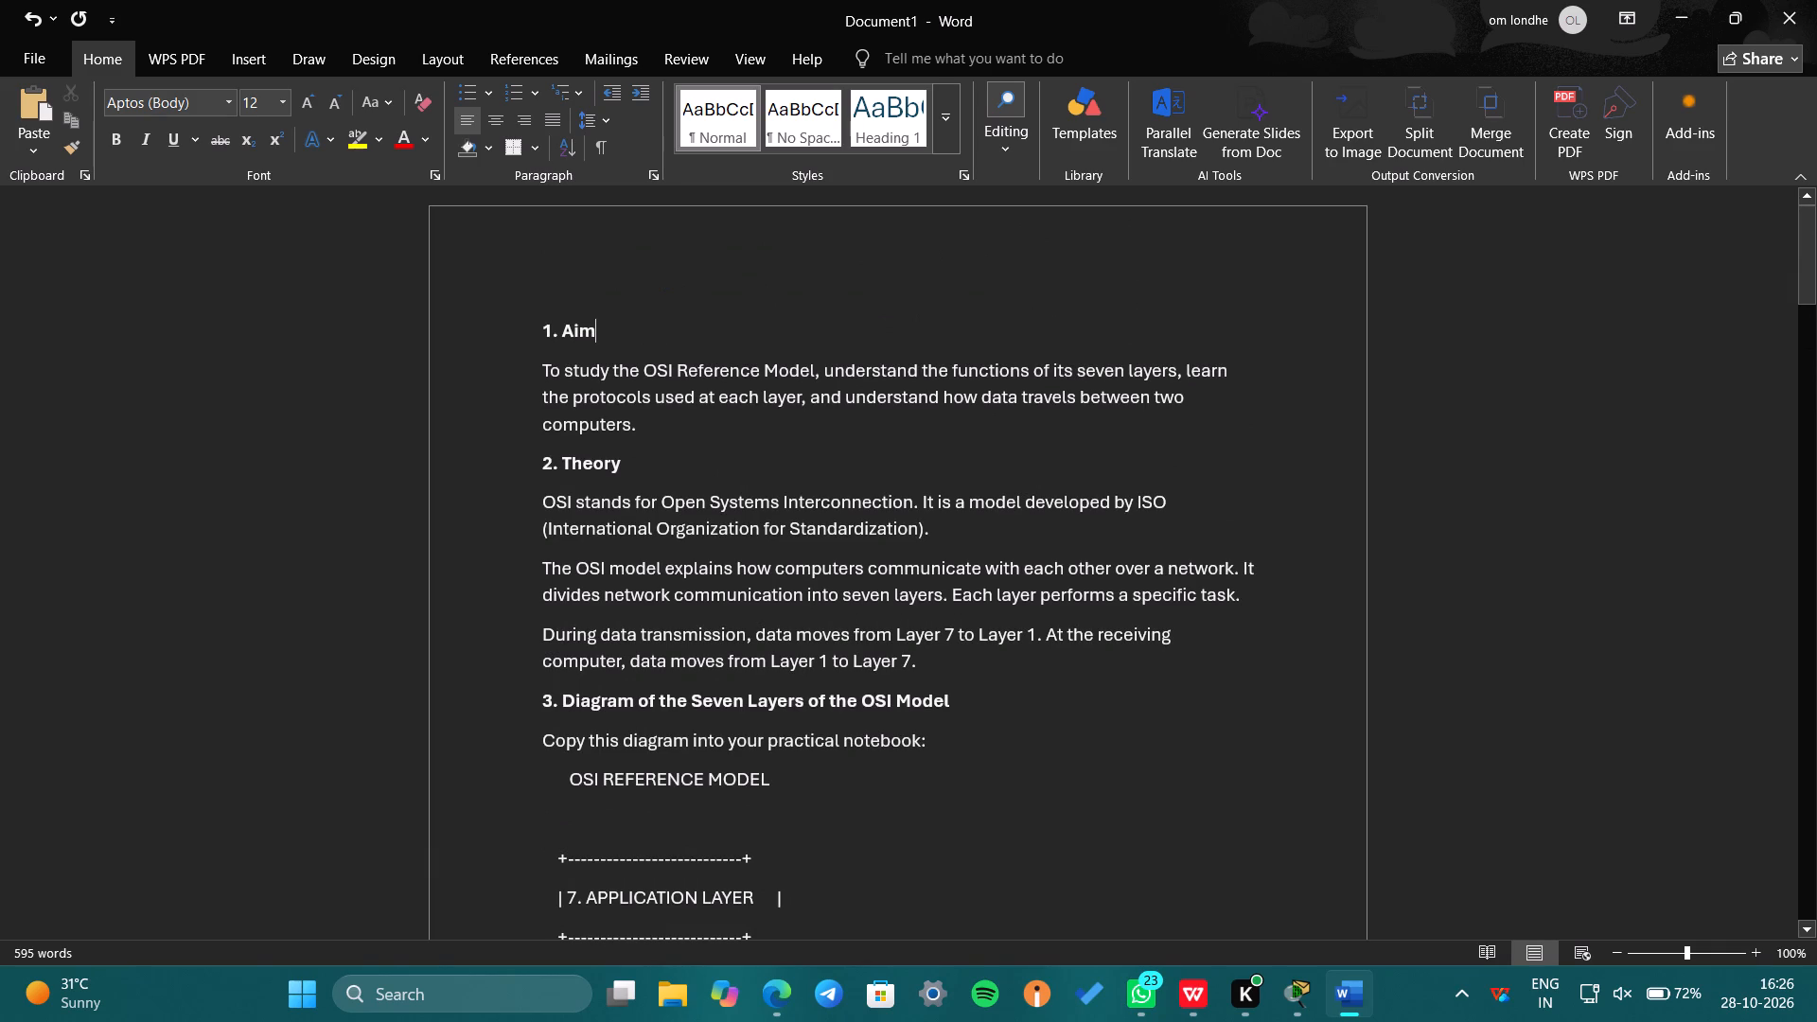
click(592, 278)
click(536, 312)
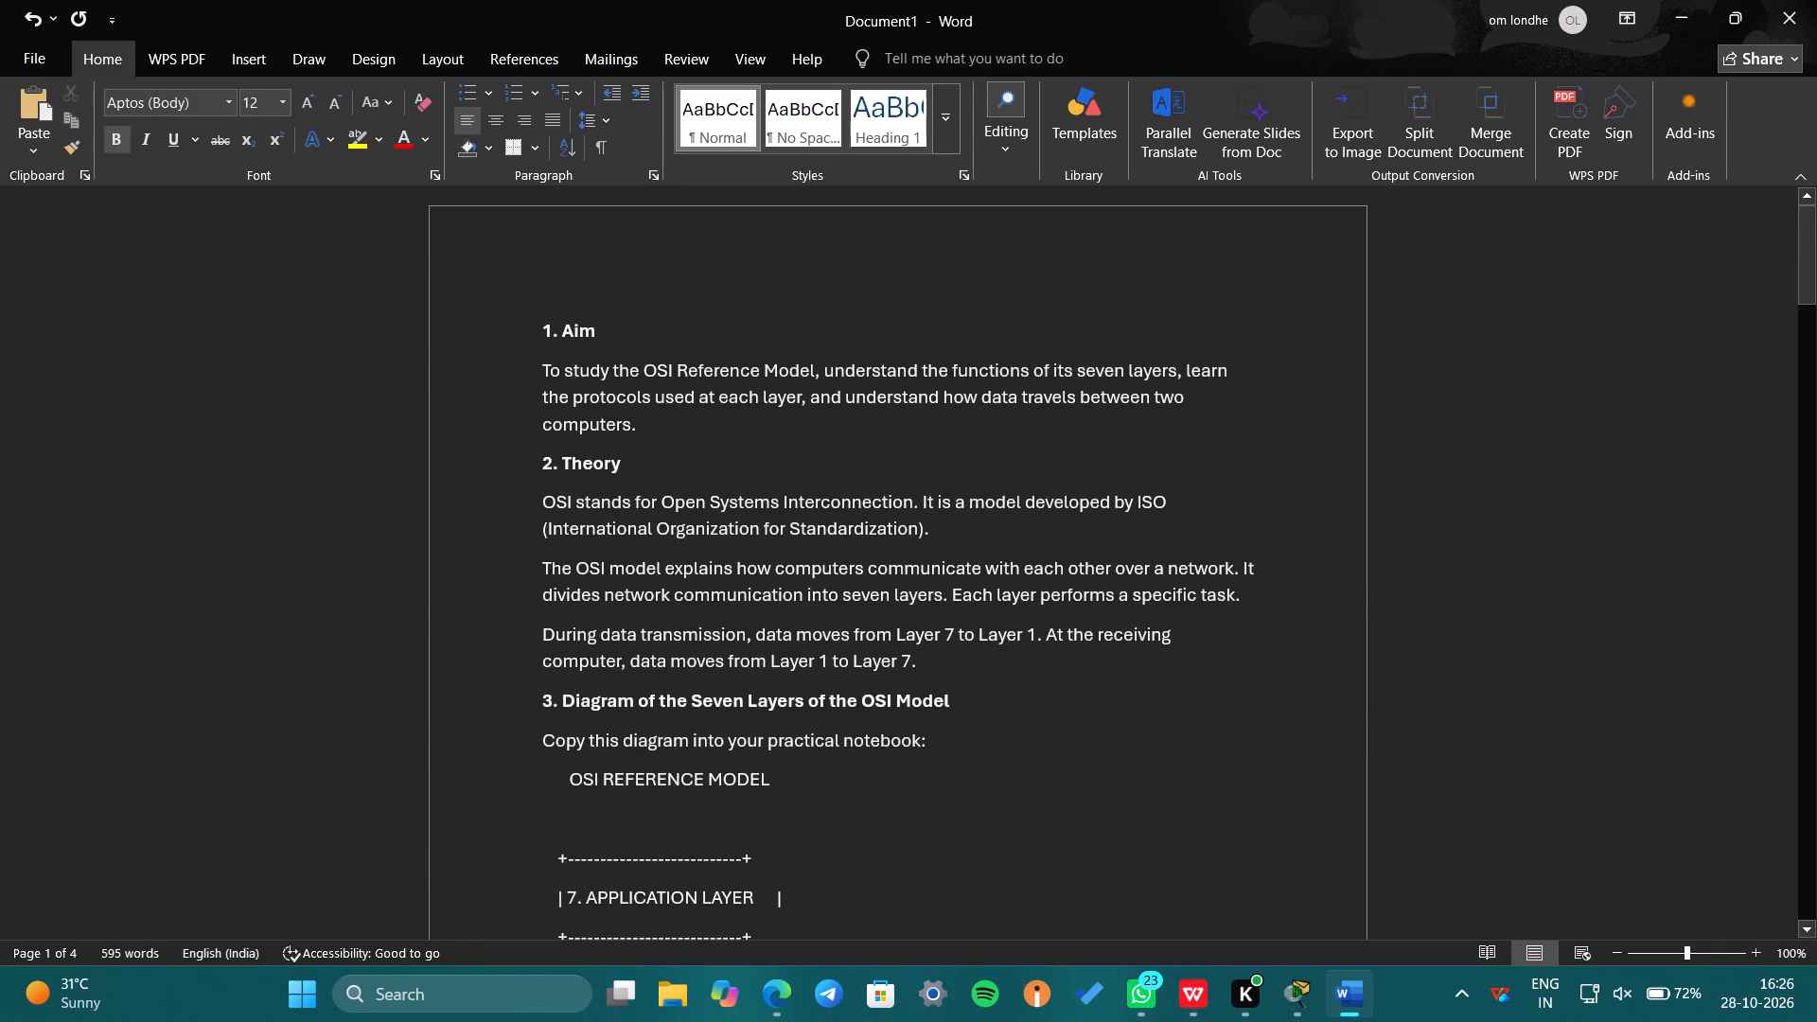
key(Return)
key(Return)
key(Return)
key(Return)
key(Return)
key(Return)
key(Return)
key(Return)
key(Return)
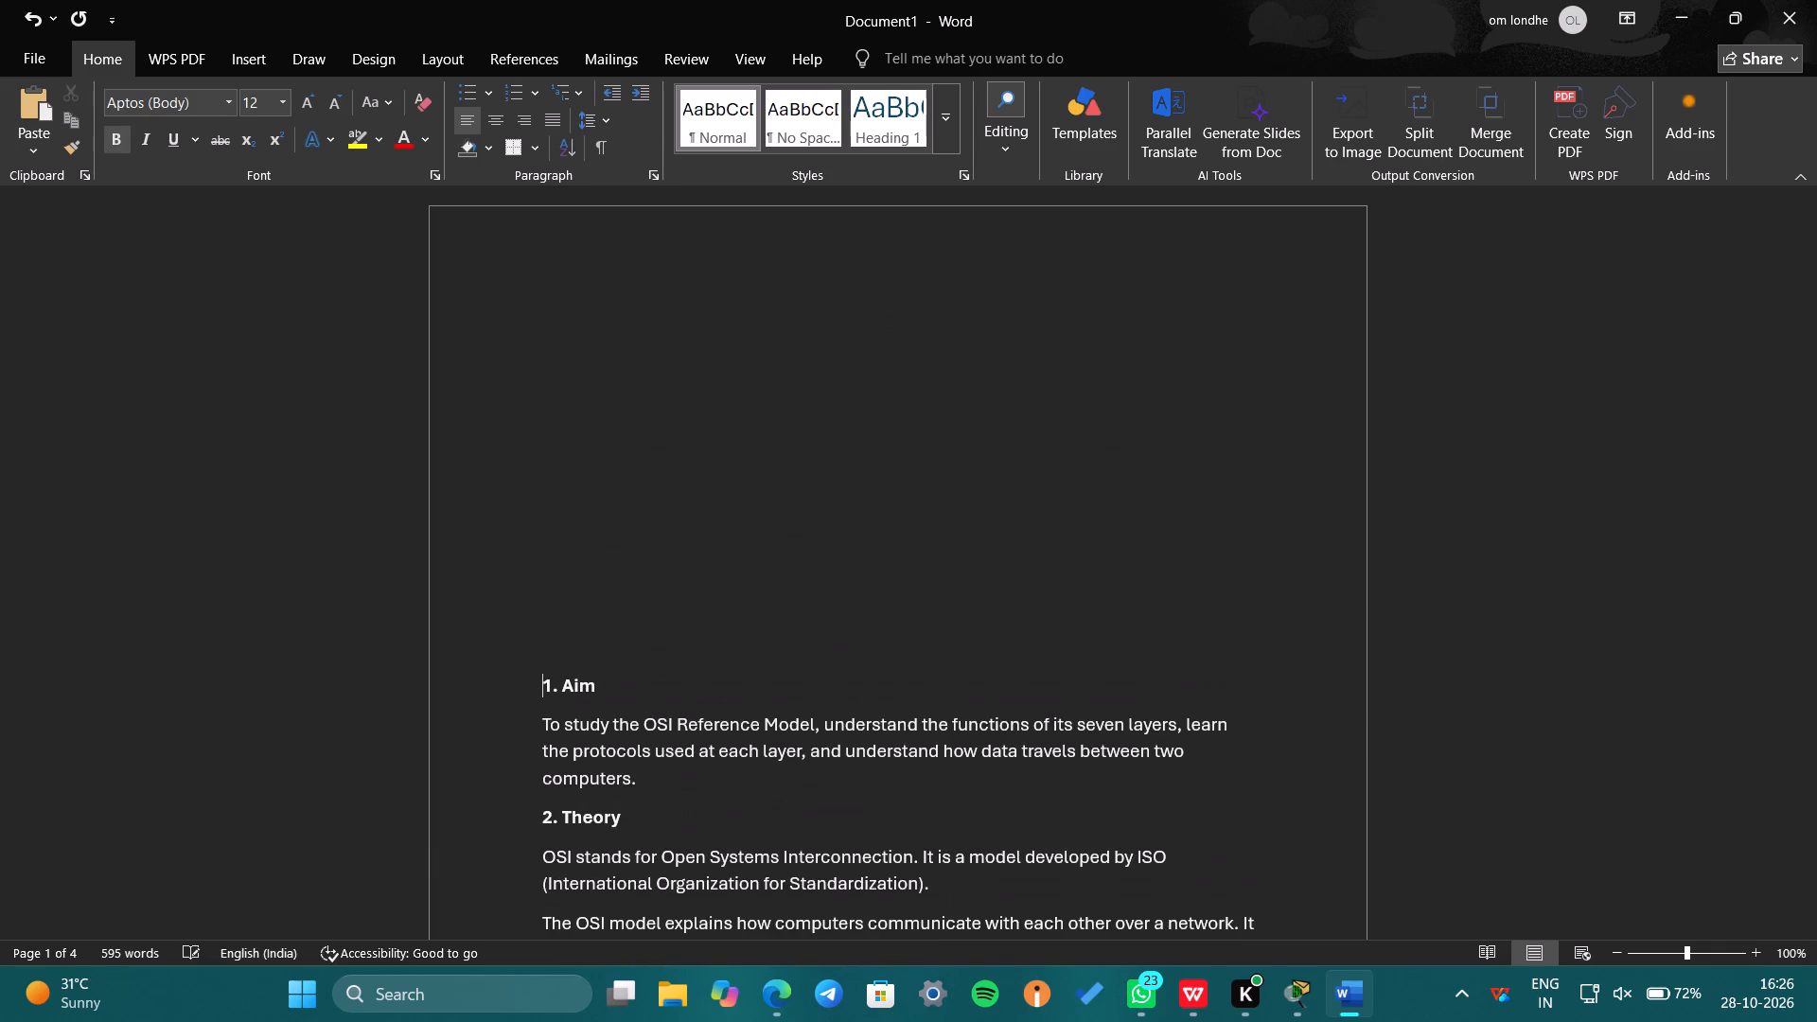
Enter "Name :" followed by the student's full name, including the middle name, on the first line of the document.
drag(753, 346, 763, 343)
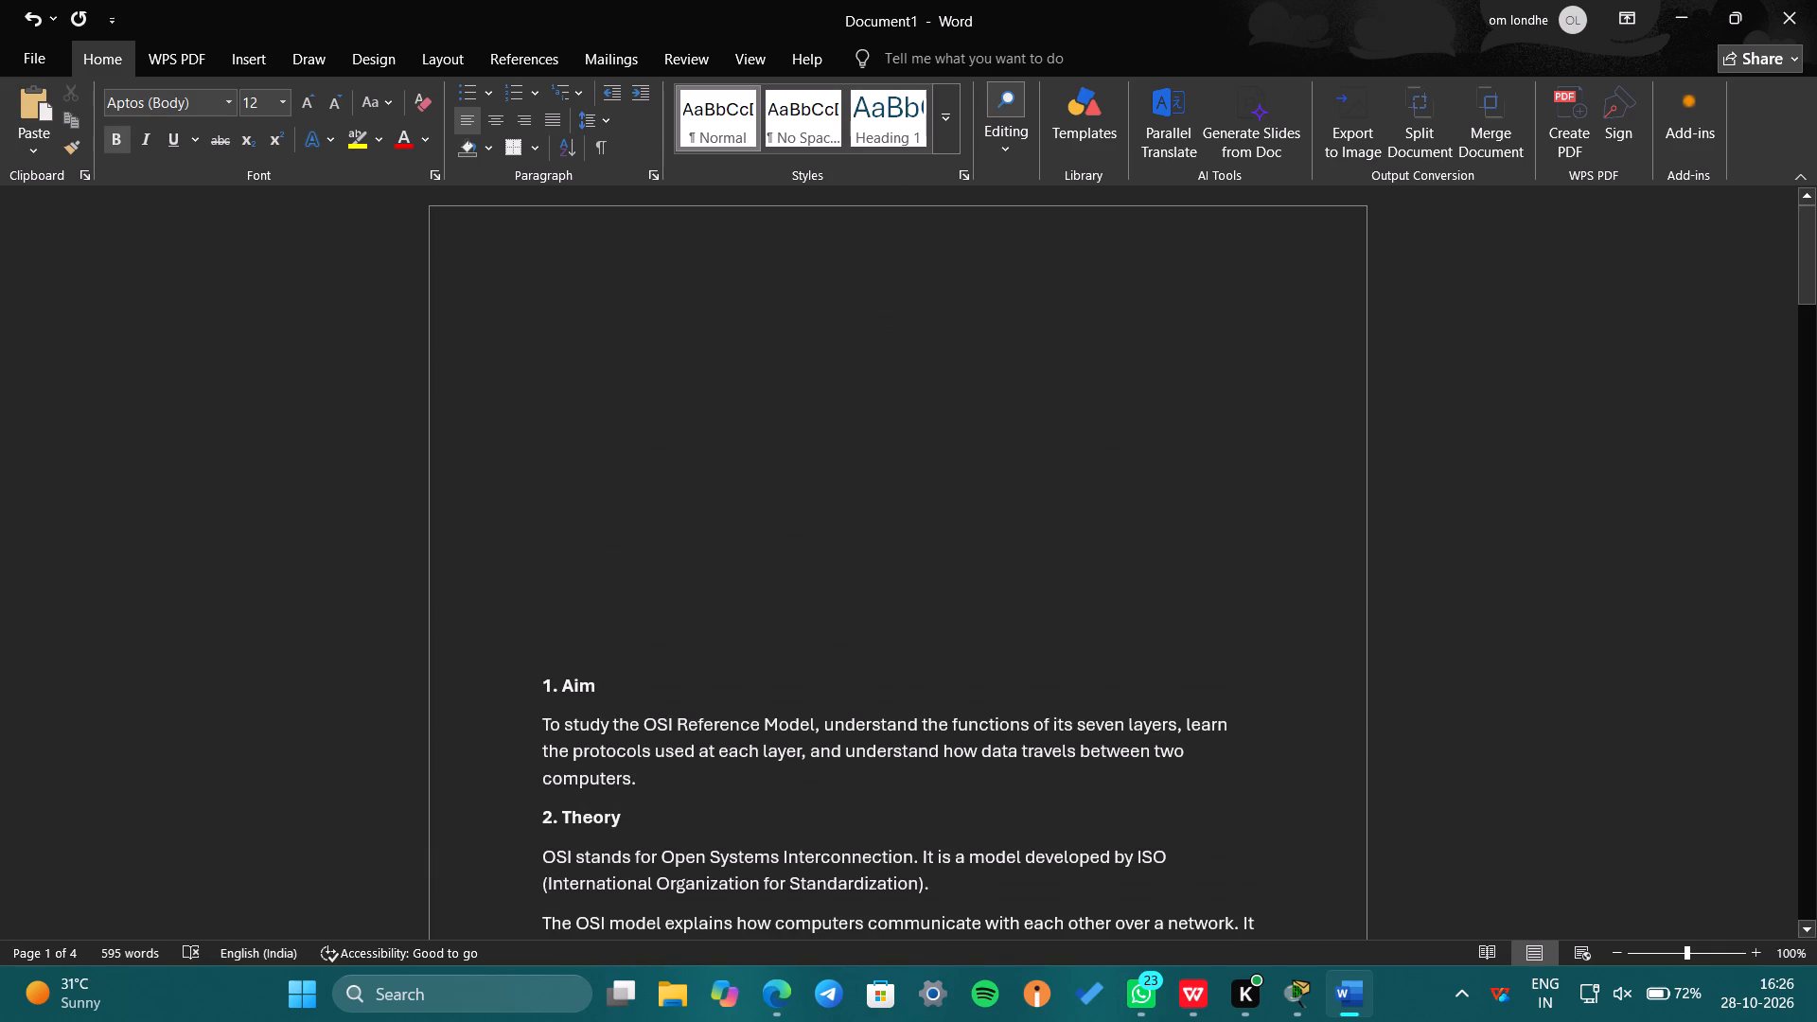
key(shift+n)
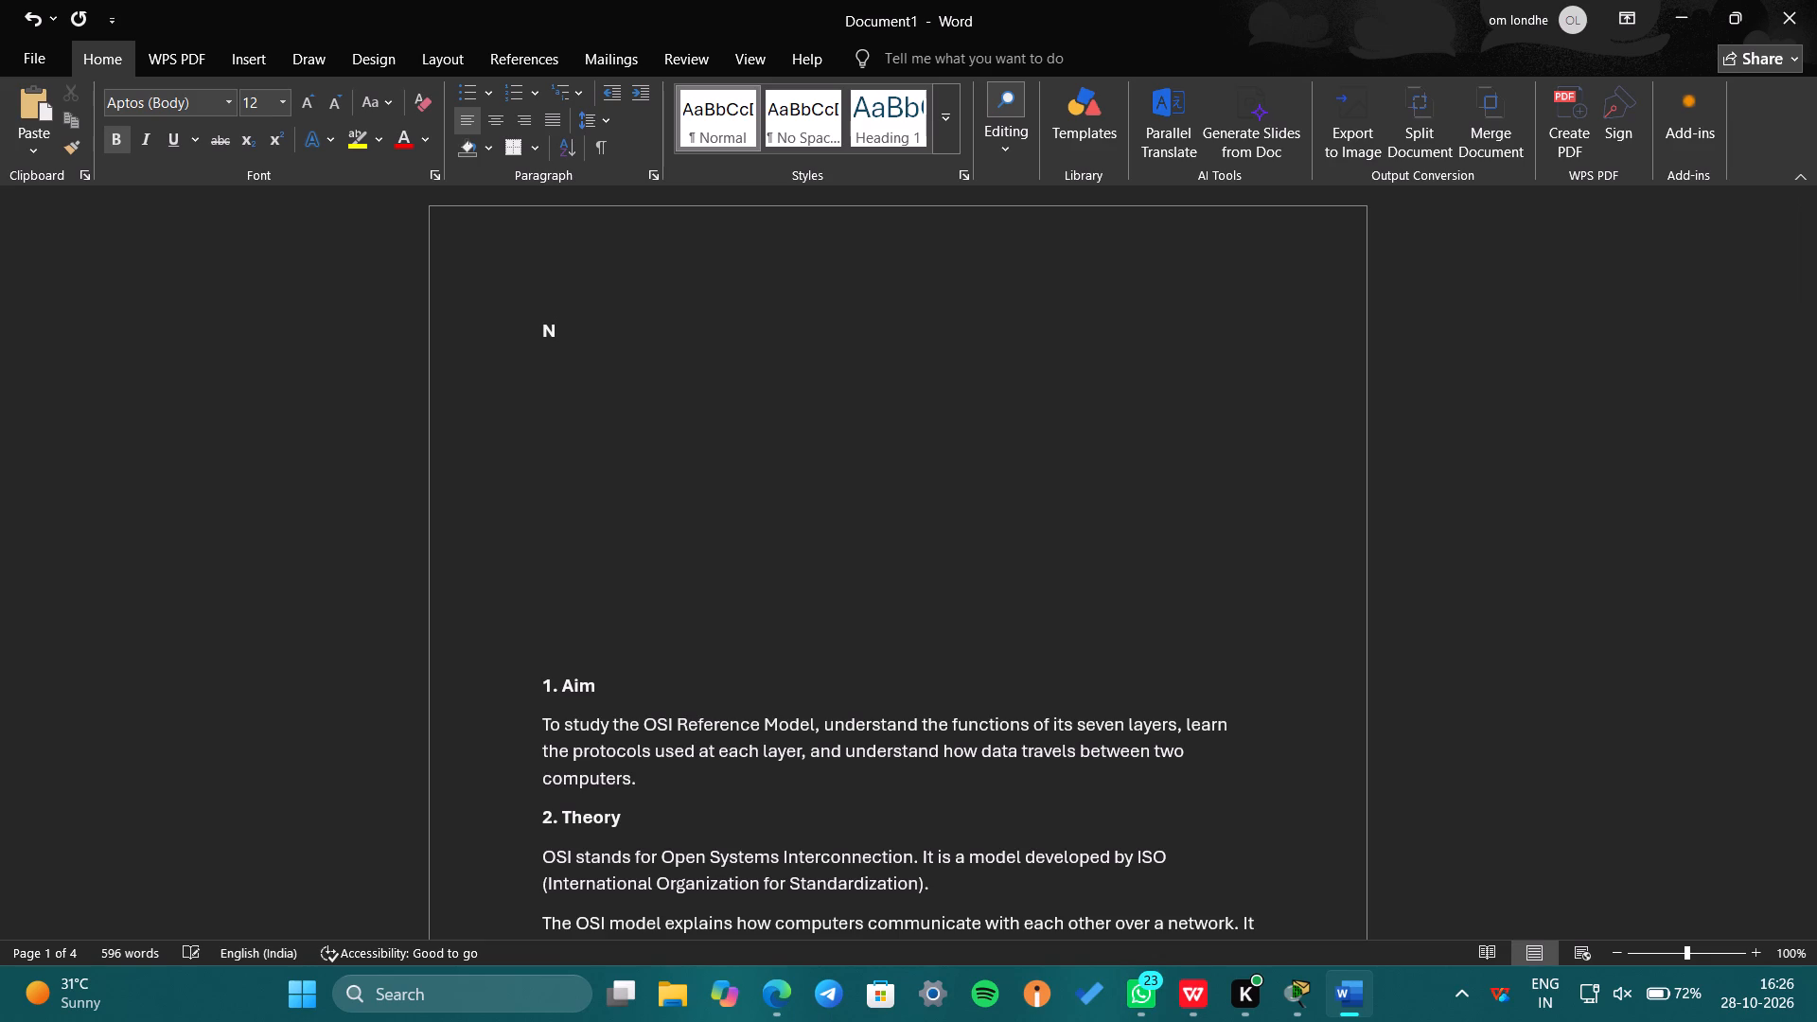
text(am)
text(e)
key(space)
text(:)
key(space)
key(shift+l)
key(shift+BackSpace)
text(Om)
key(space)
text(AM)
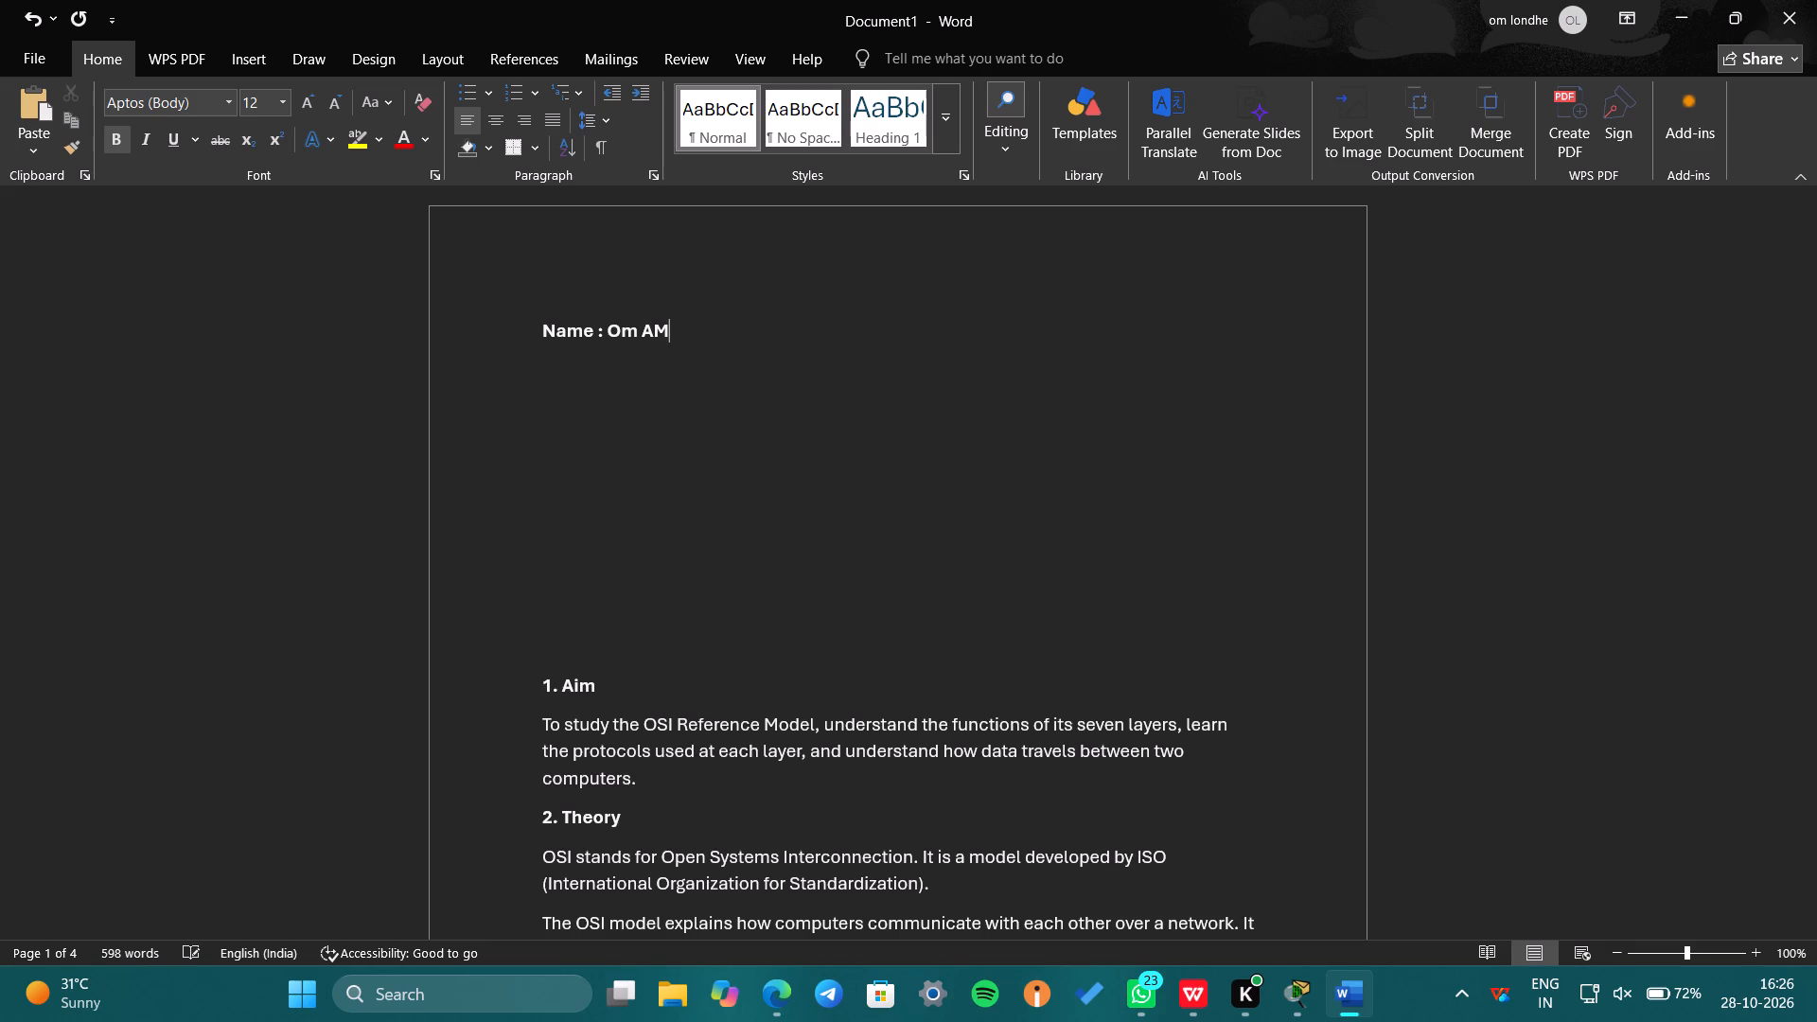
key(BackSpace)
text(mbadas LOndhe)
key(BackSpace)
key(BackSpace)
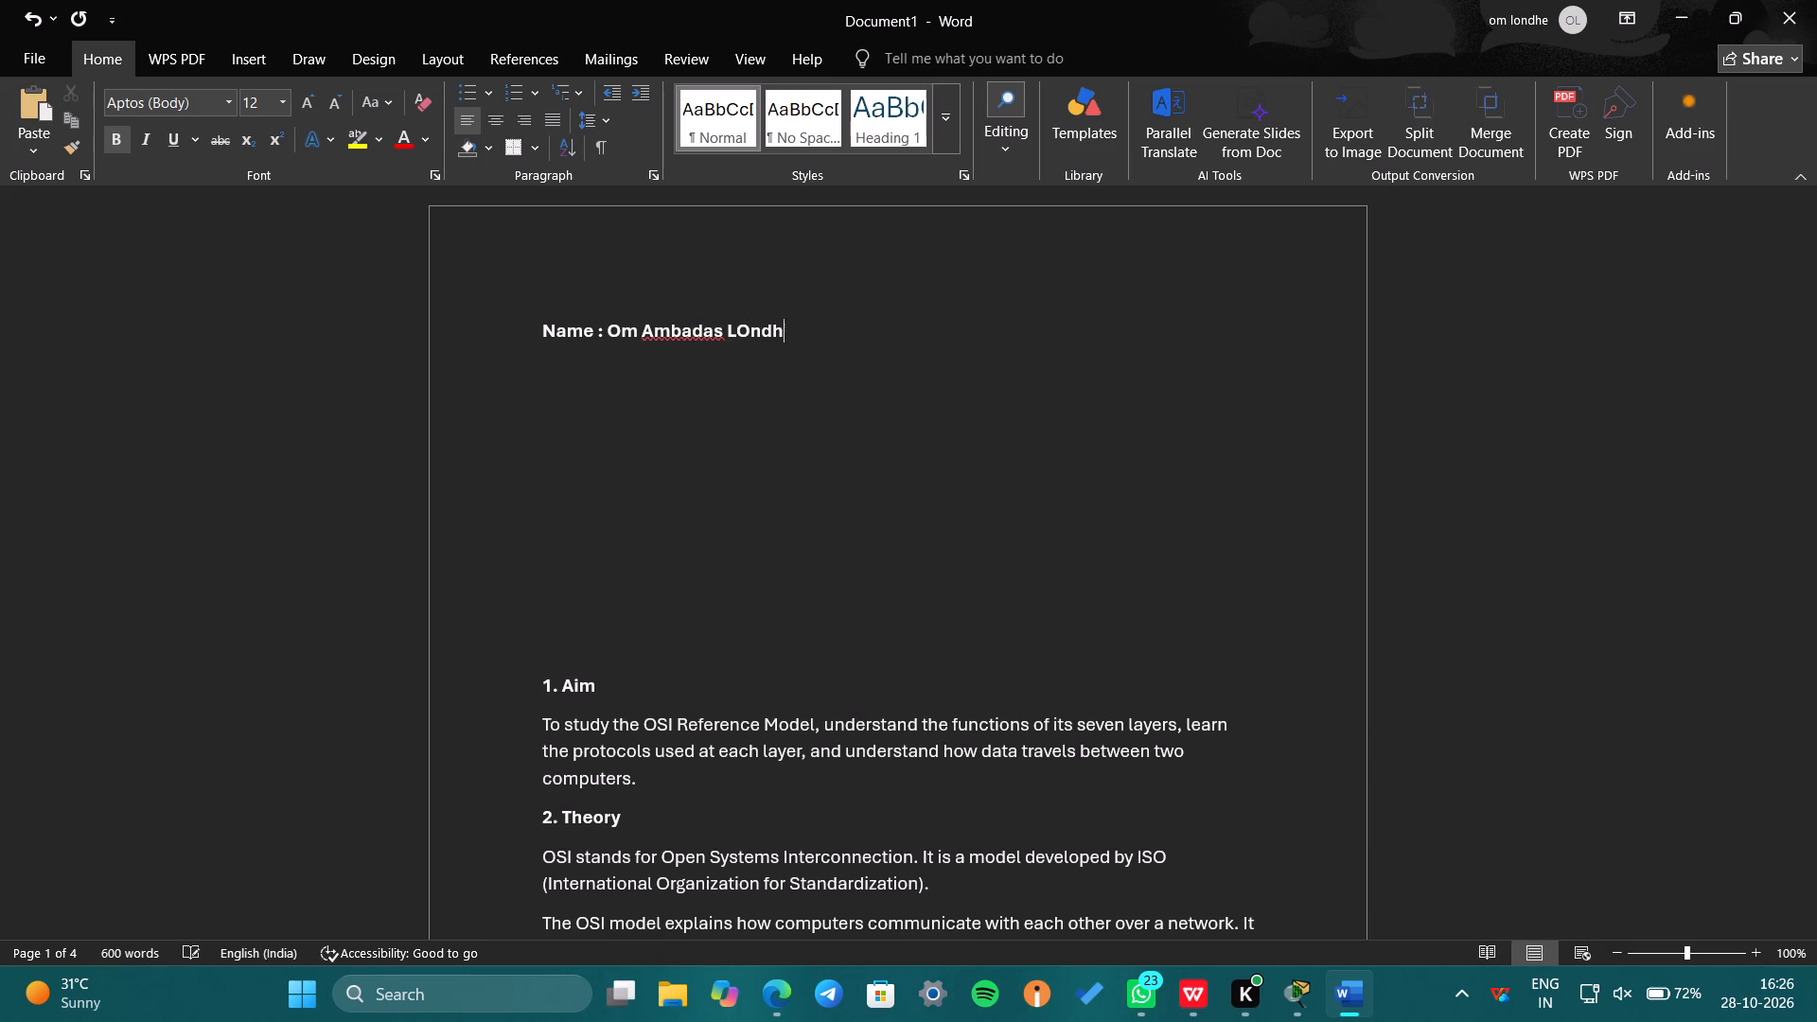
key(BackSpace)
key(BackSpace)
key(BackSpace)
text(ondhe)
Add the flagged middle name in the name line to the spelling dictionary.
right_click(698, 340)
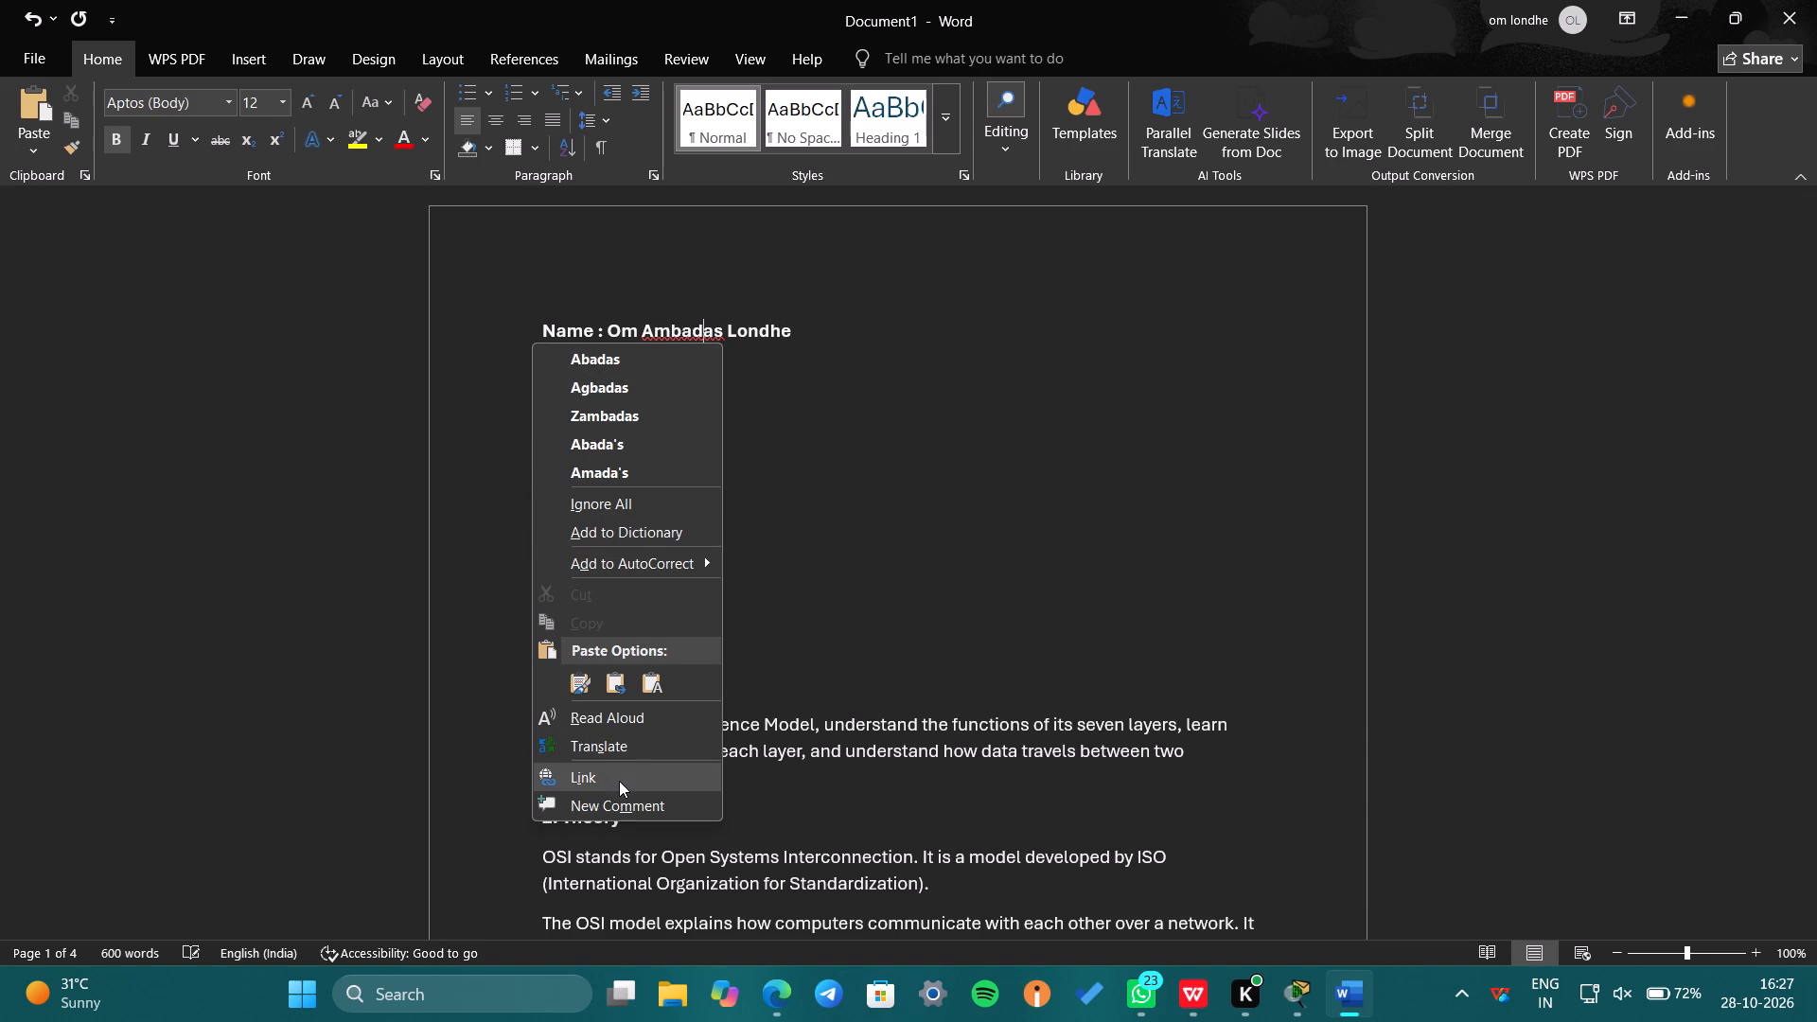
click(671, 530)
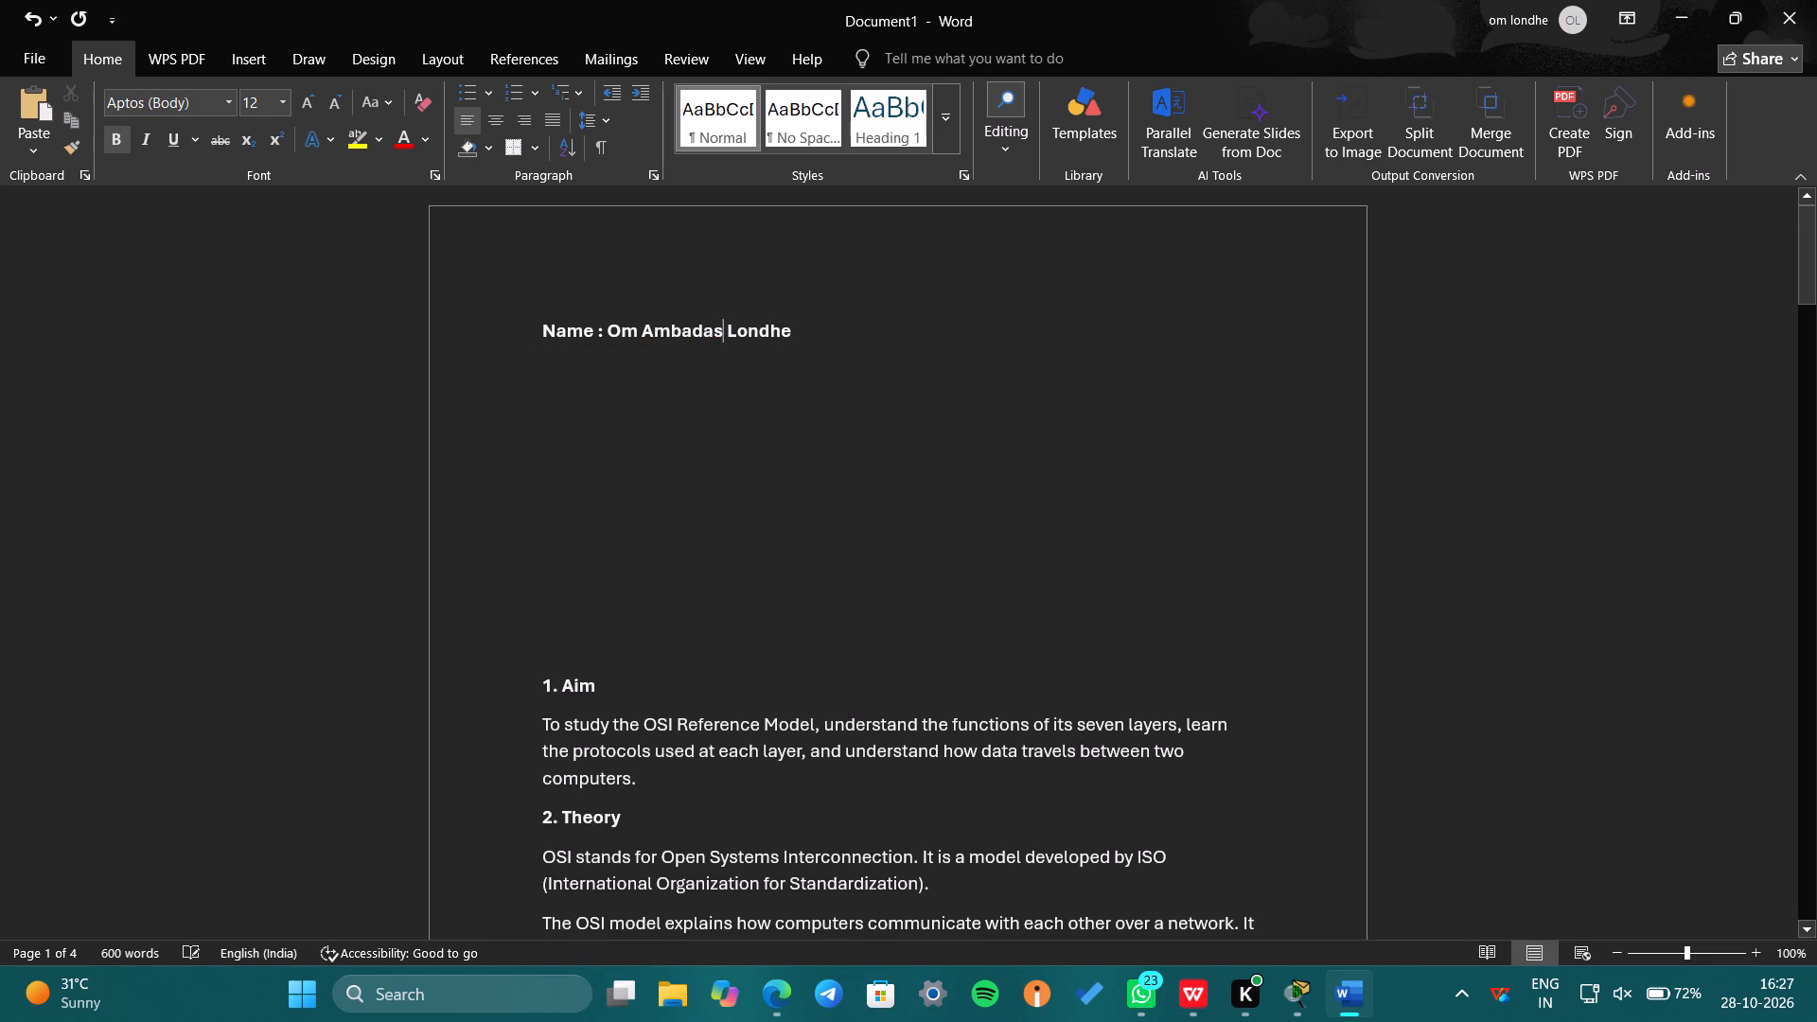
Copy the PRN, "PBL CN" and "SET NO: 1" lines from Name.docx in WPS Office and paste them below the name line in Word.
click(821, 345)
key(Return)
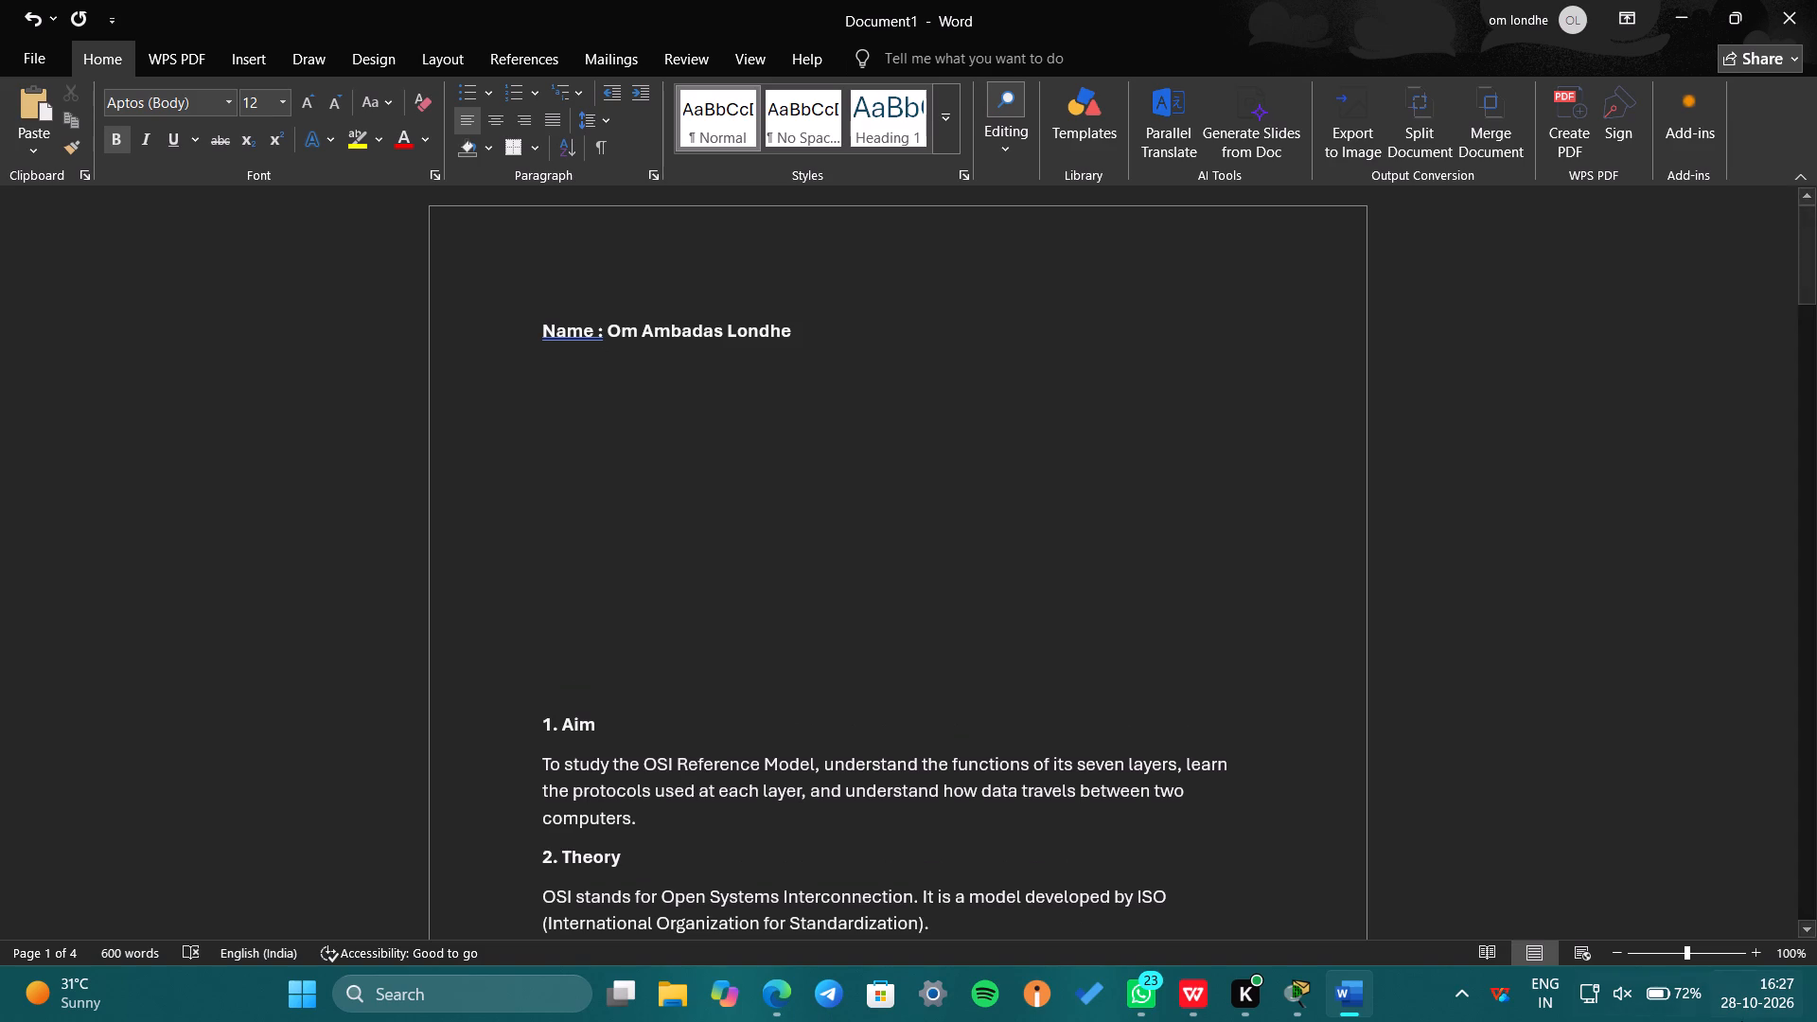
click(1182, 988)
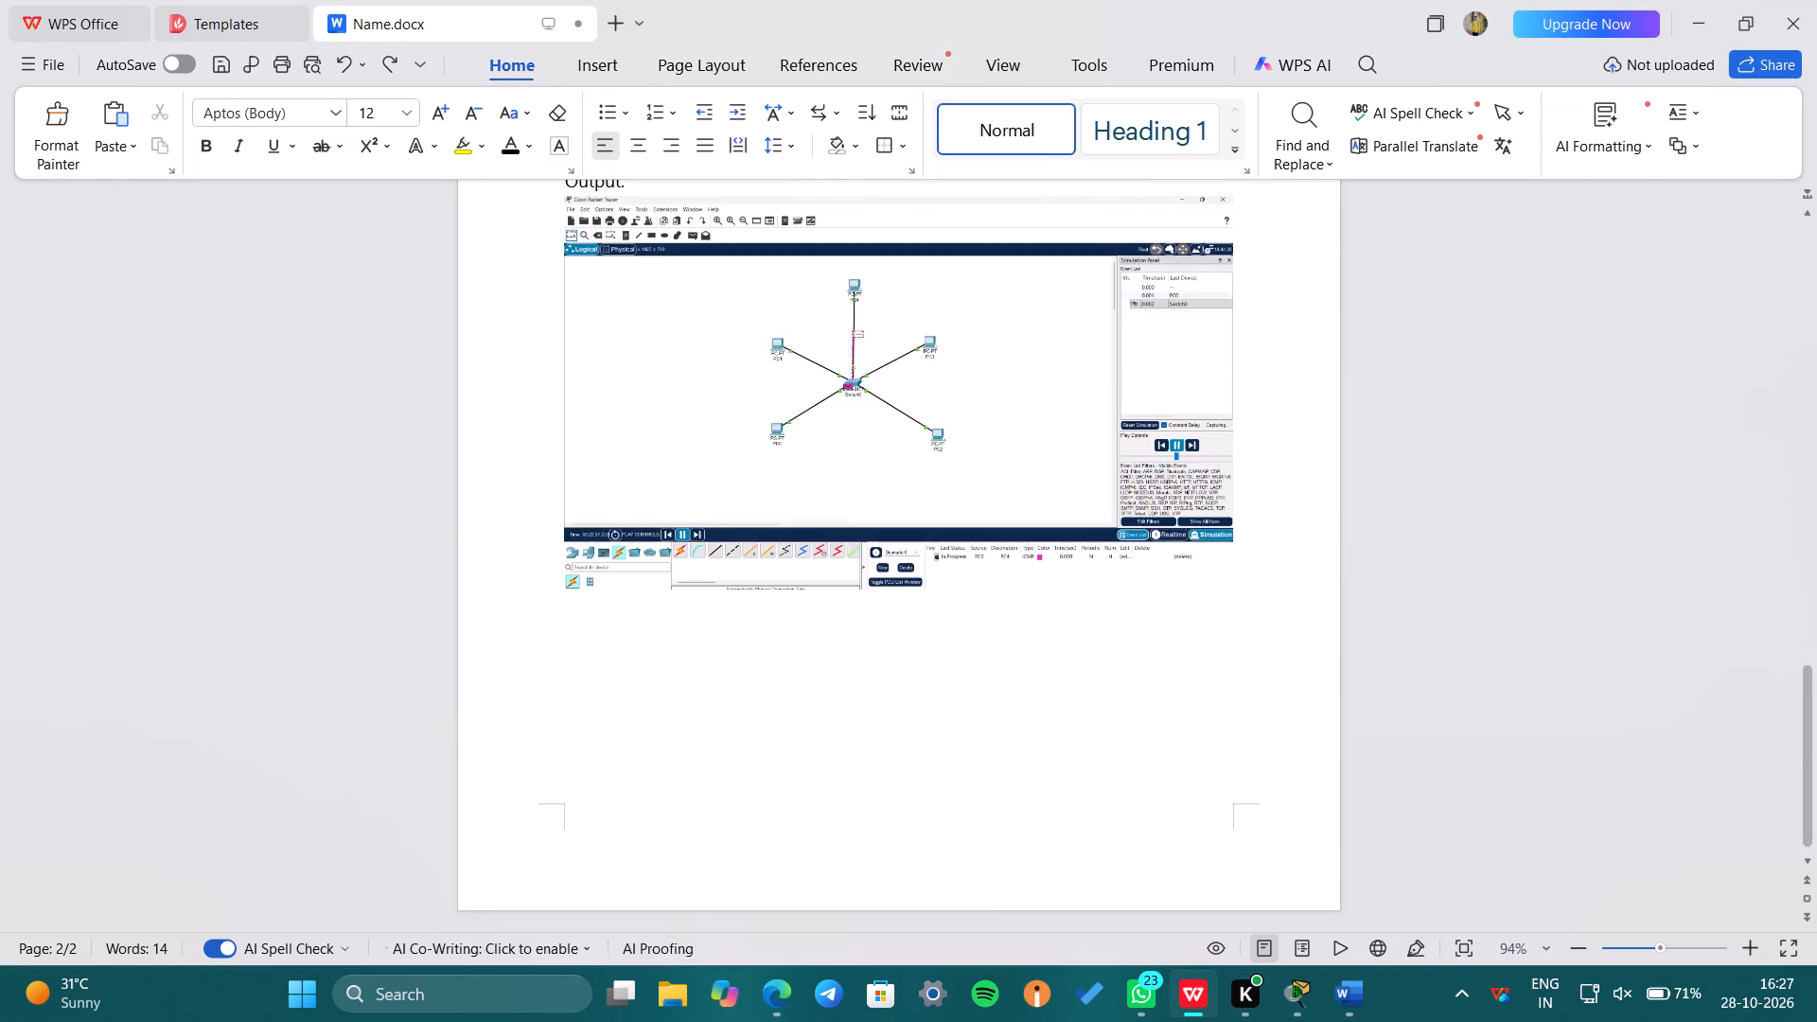
scroll(875, 552, up, 6)
scroll(884, 551, up, 20)
scroll(884, 551, up, 6)
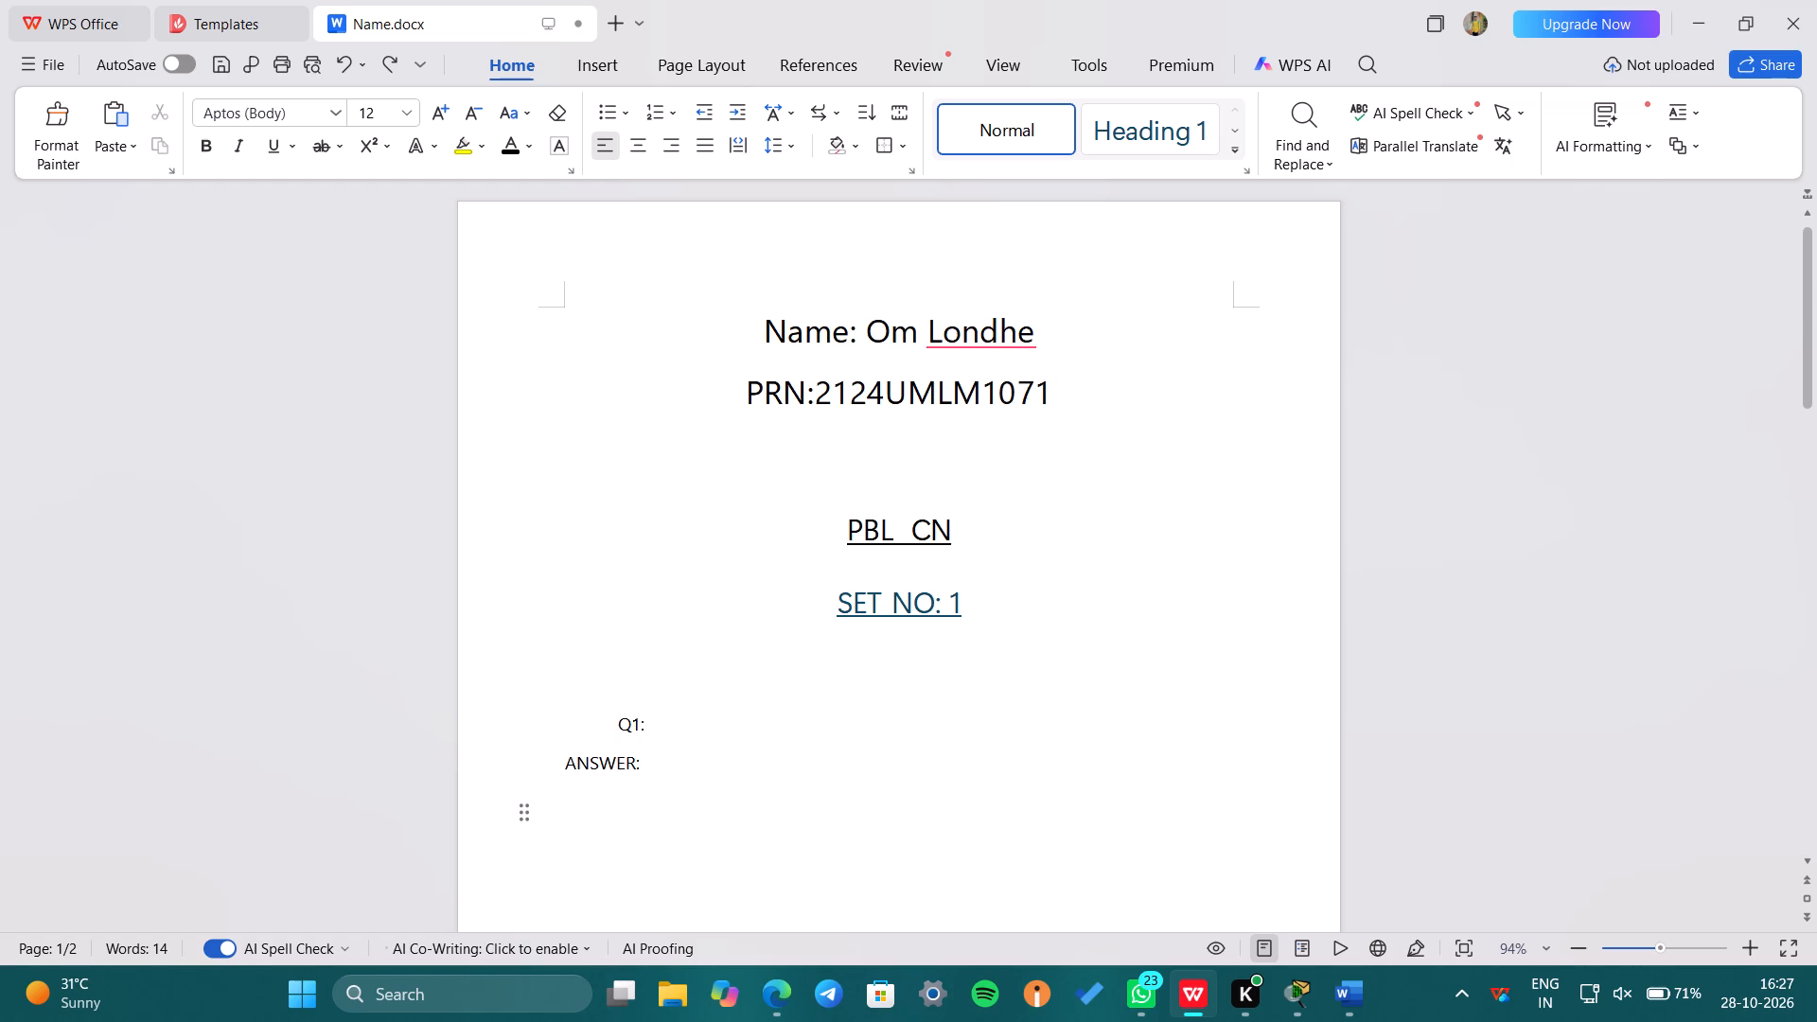
drag(744, 423, 1014, 629)
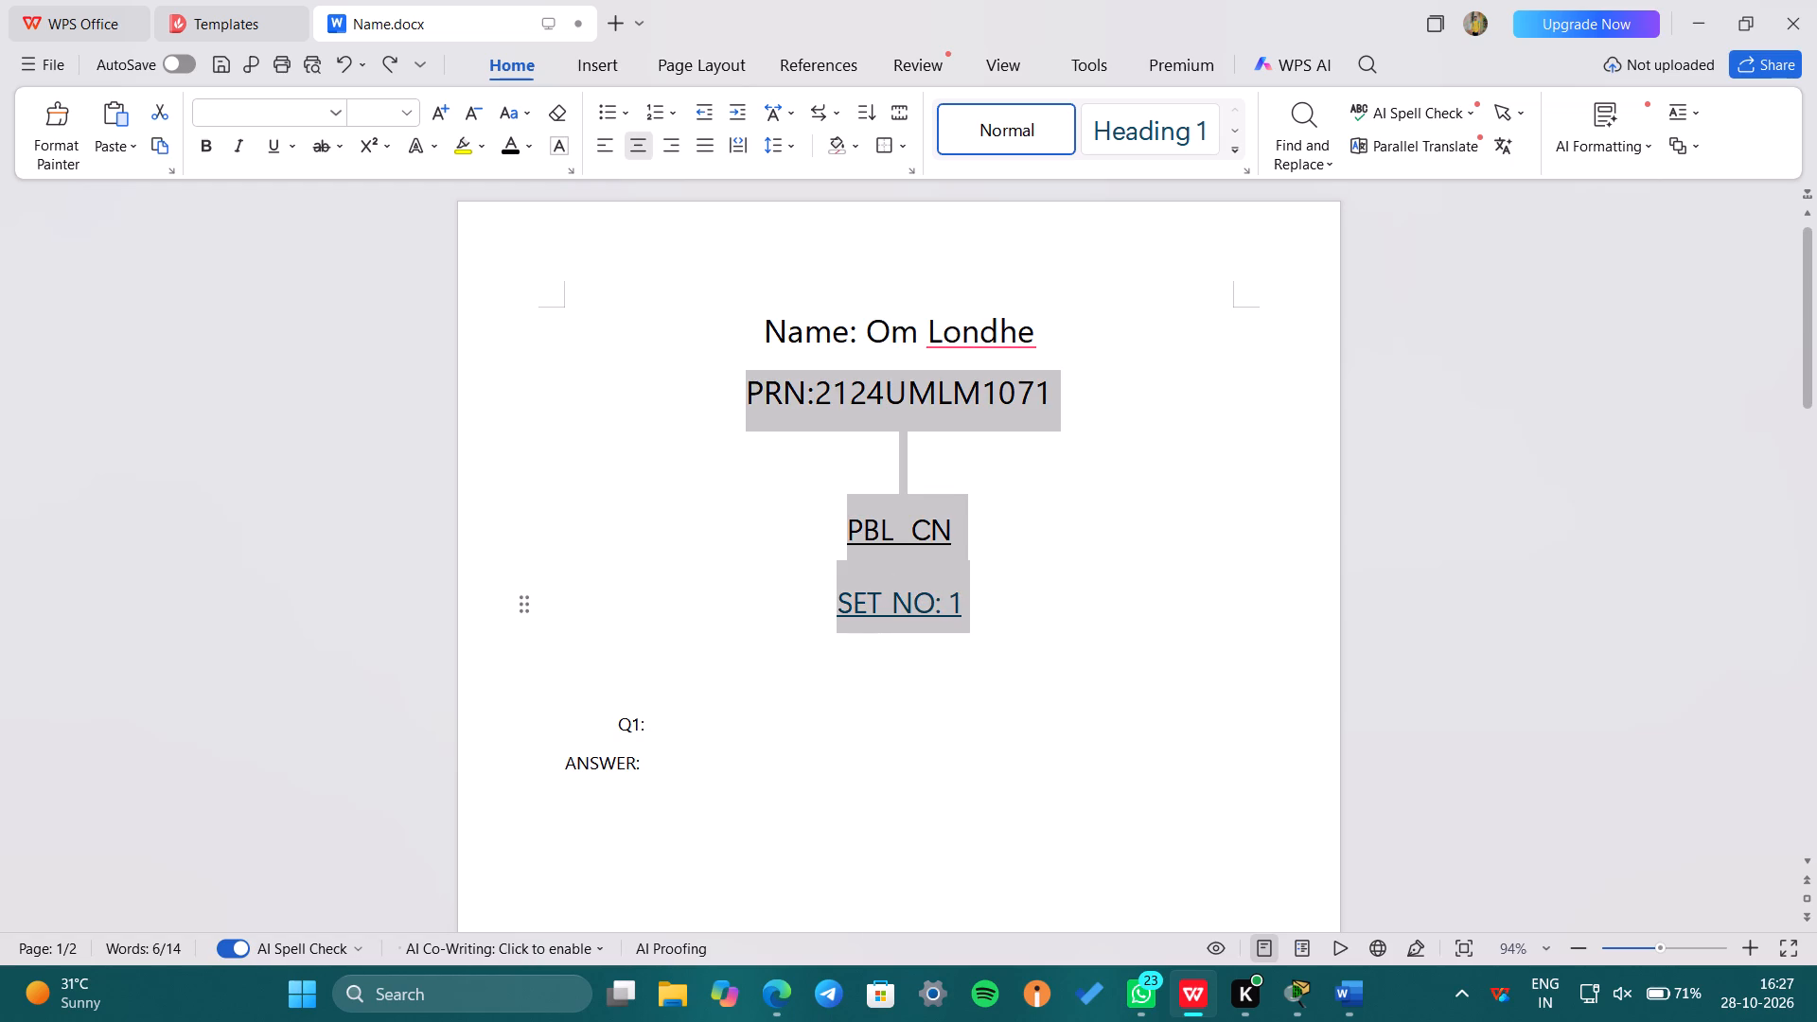
key(ctrl+c)
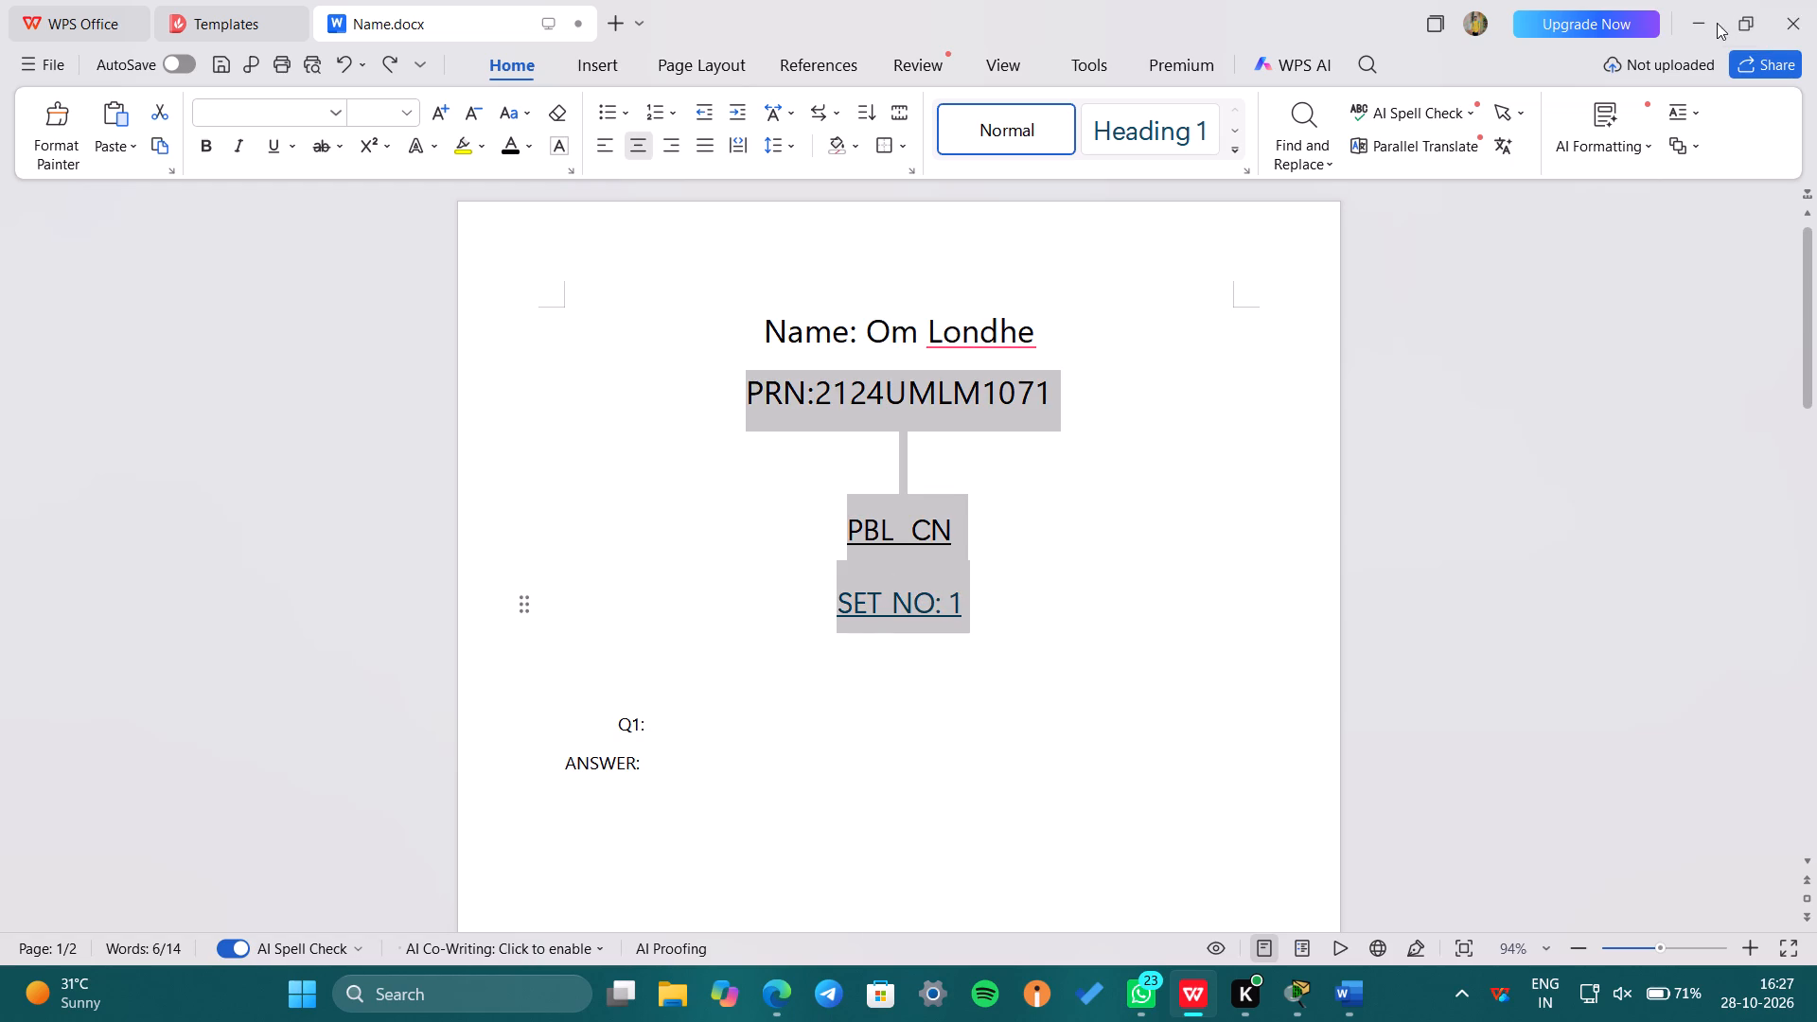
click(1706, 23)
click(575, 362)
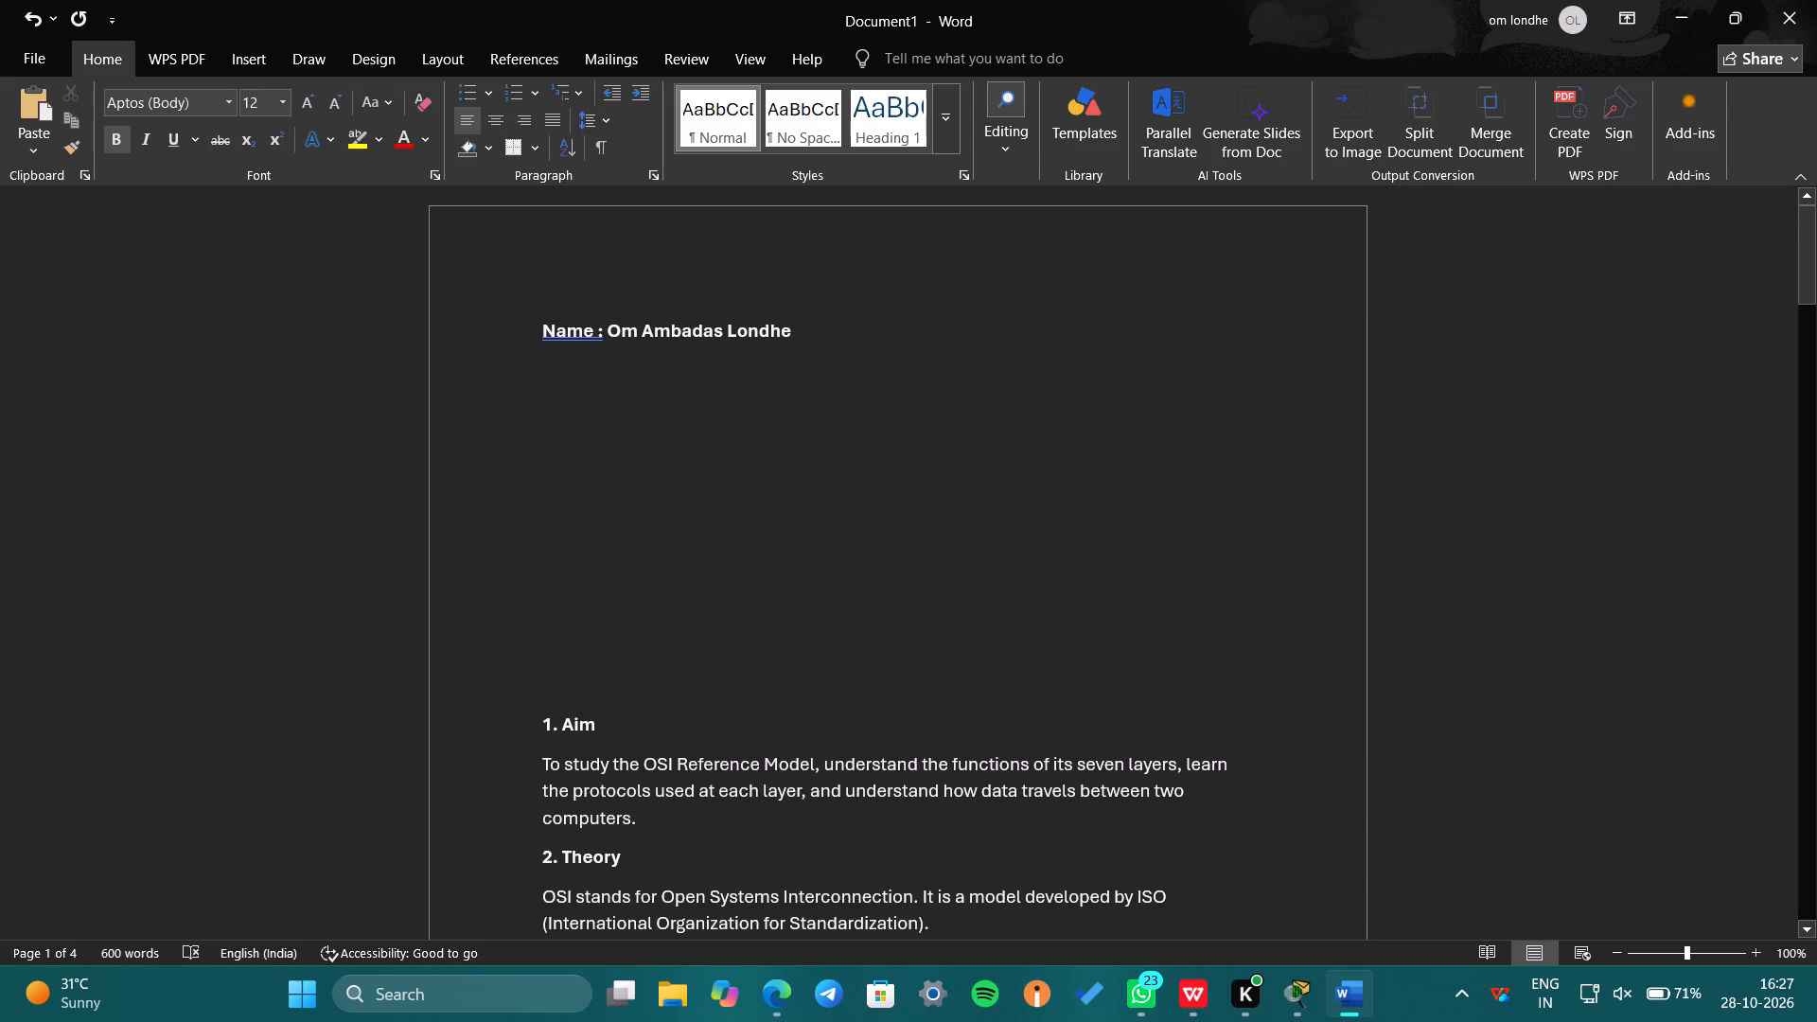
key(ctrl+v)
click(661, 660)
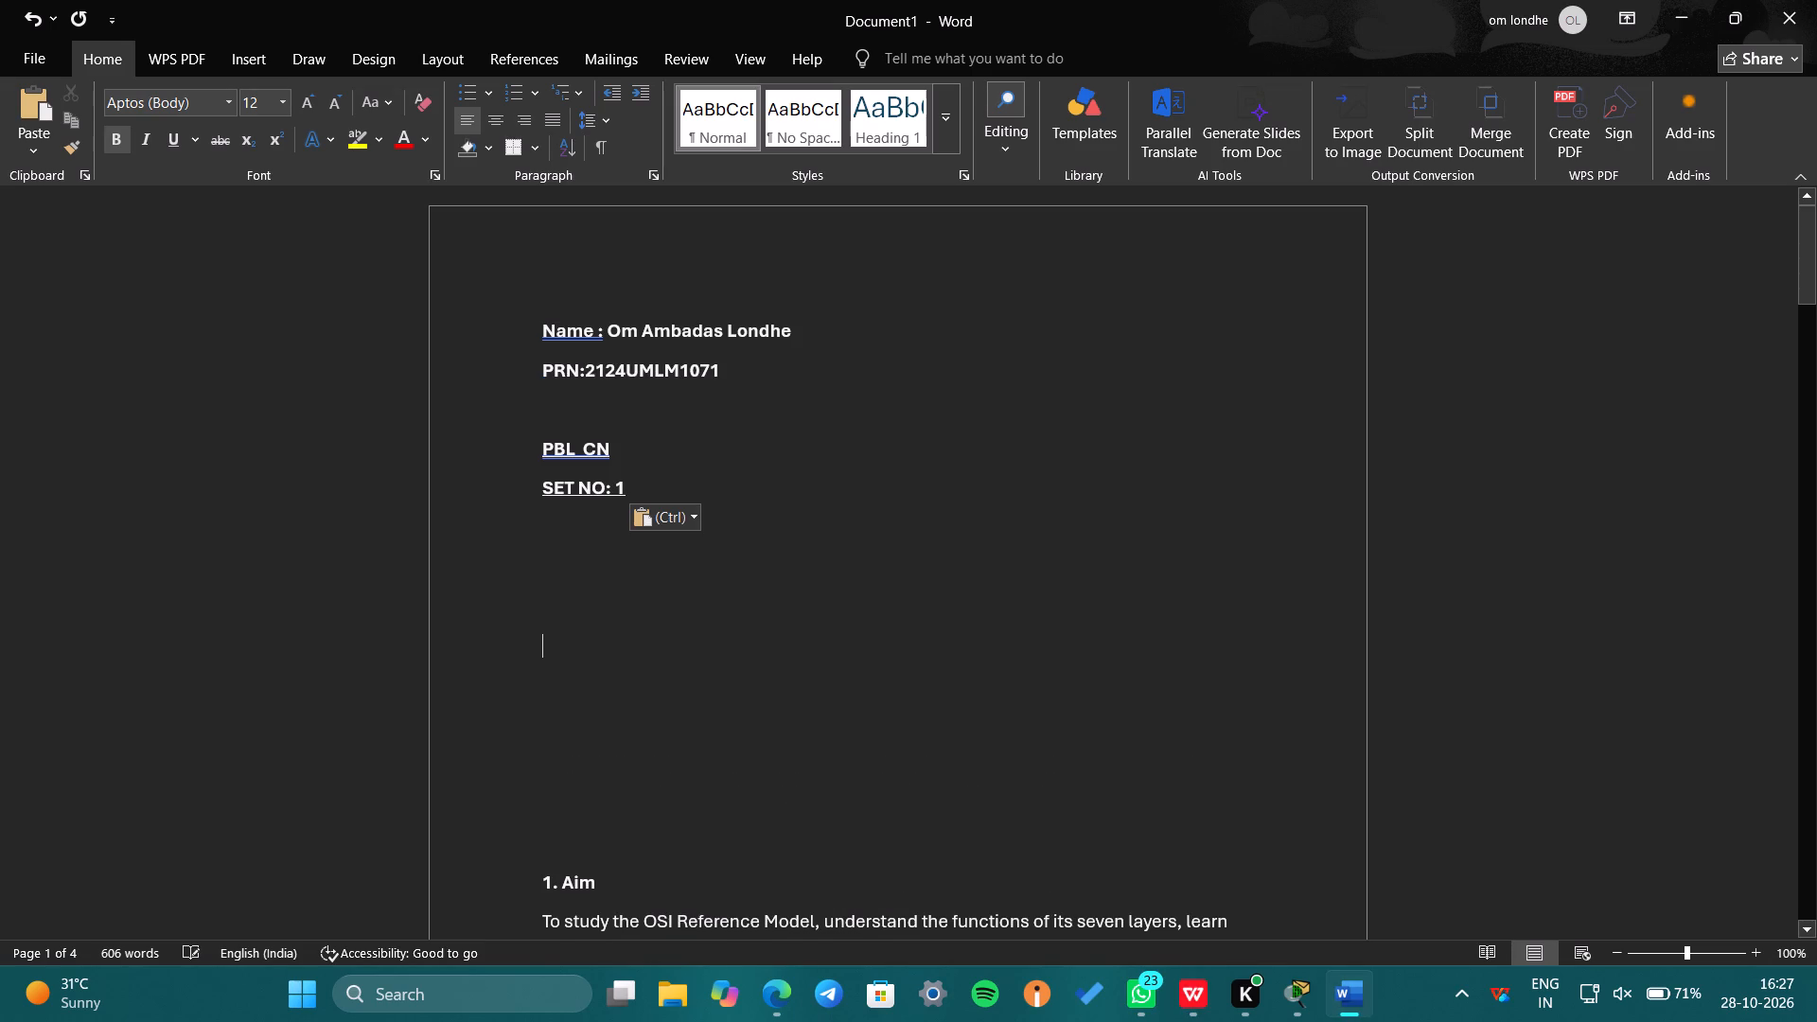
Centre the header block from the name line through "SET NO: 1".
click(531, 451)
drag(538, 320, 761, 517)
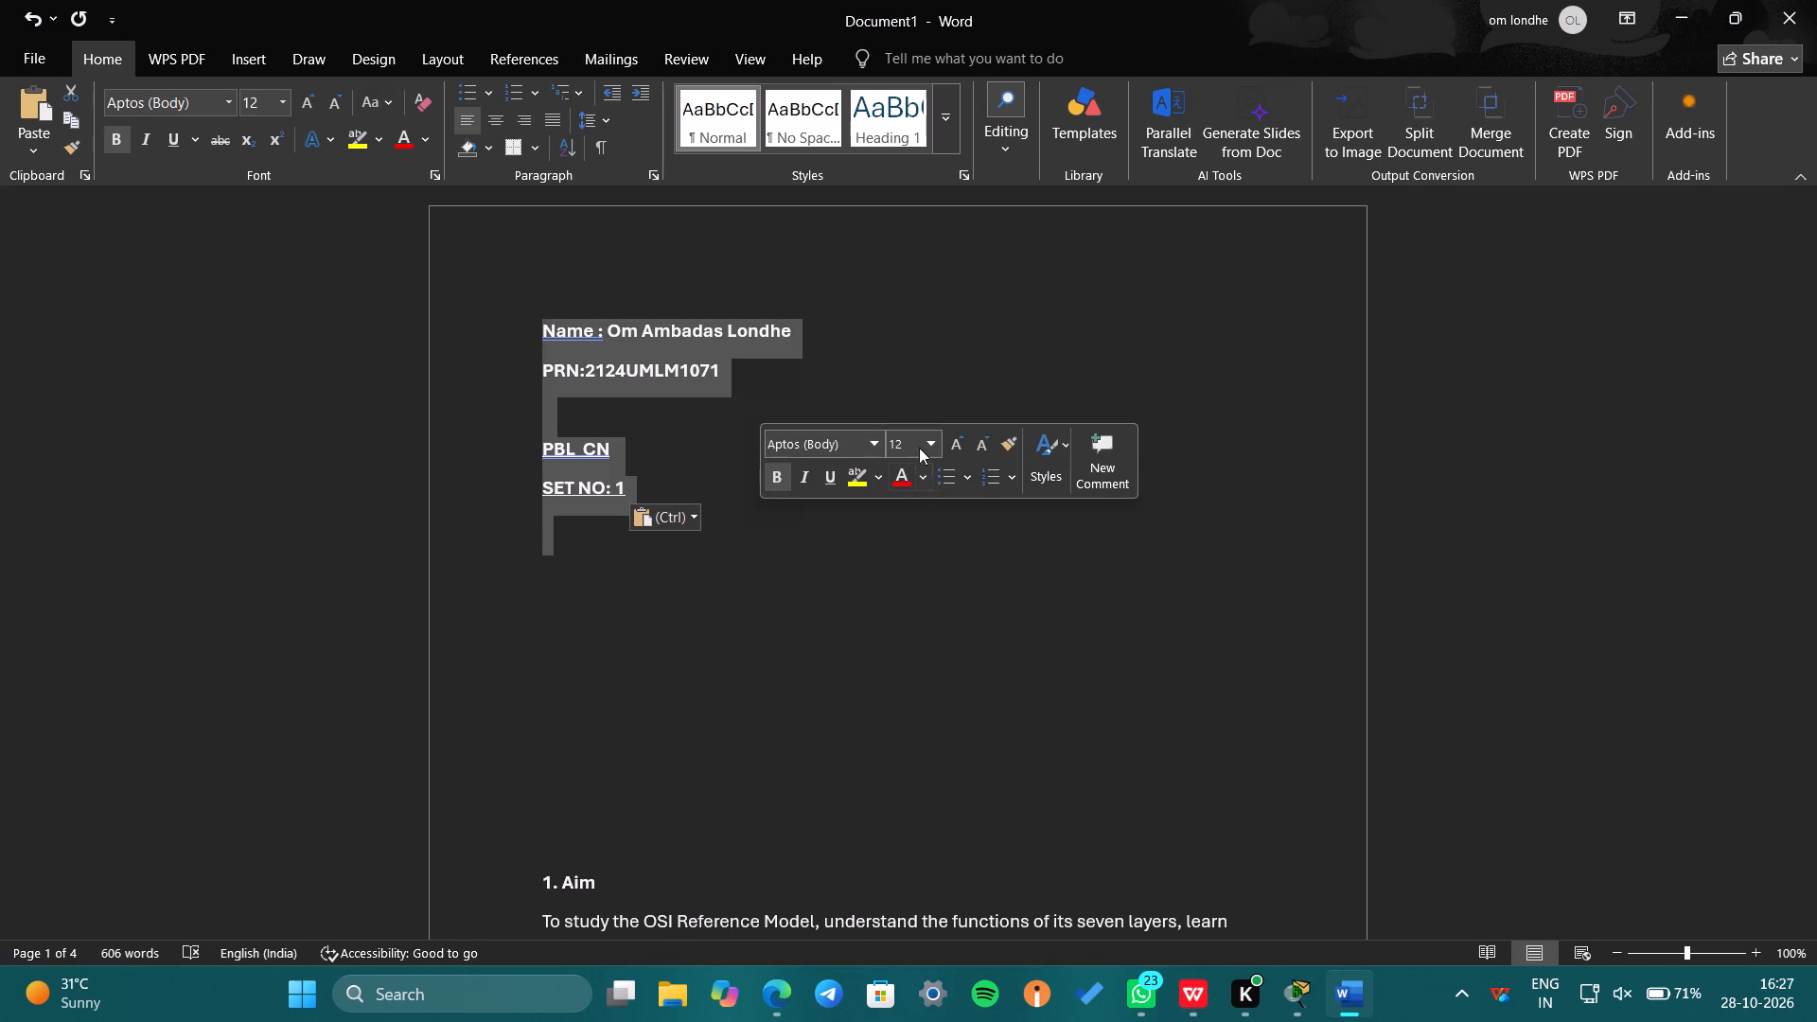
click(498, 119)
click(797, 553)
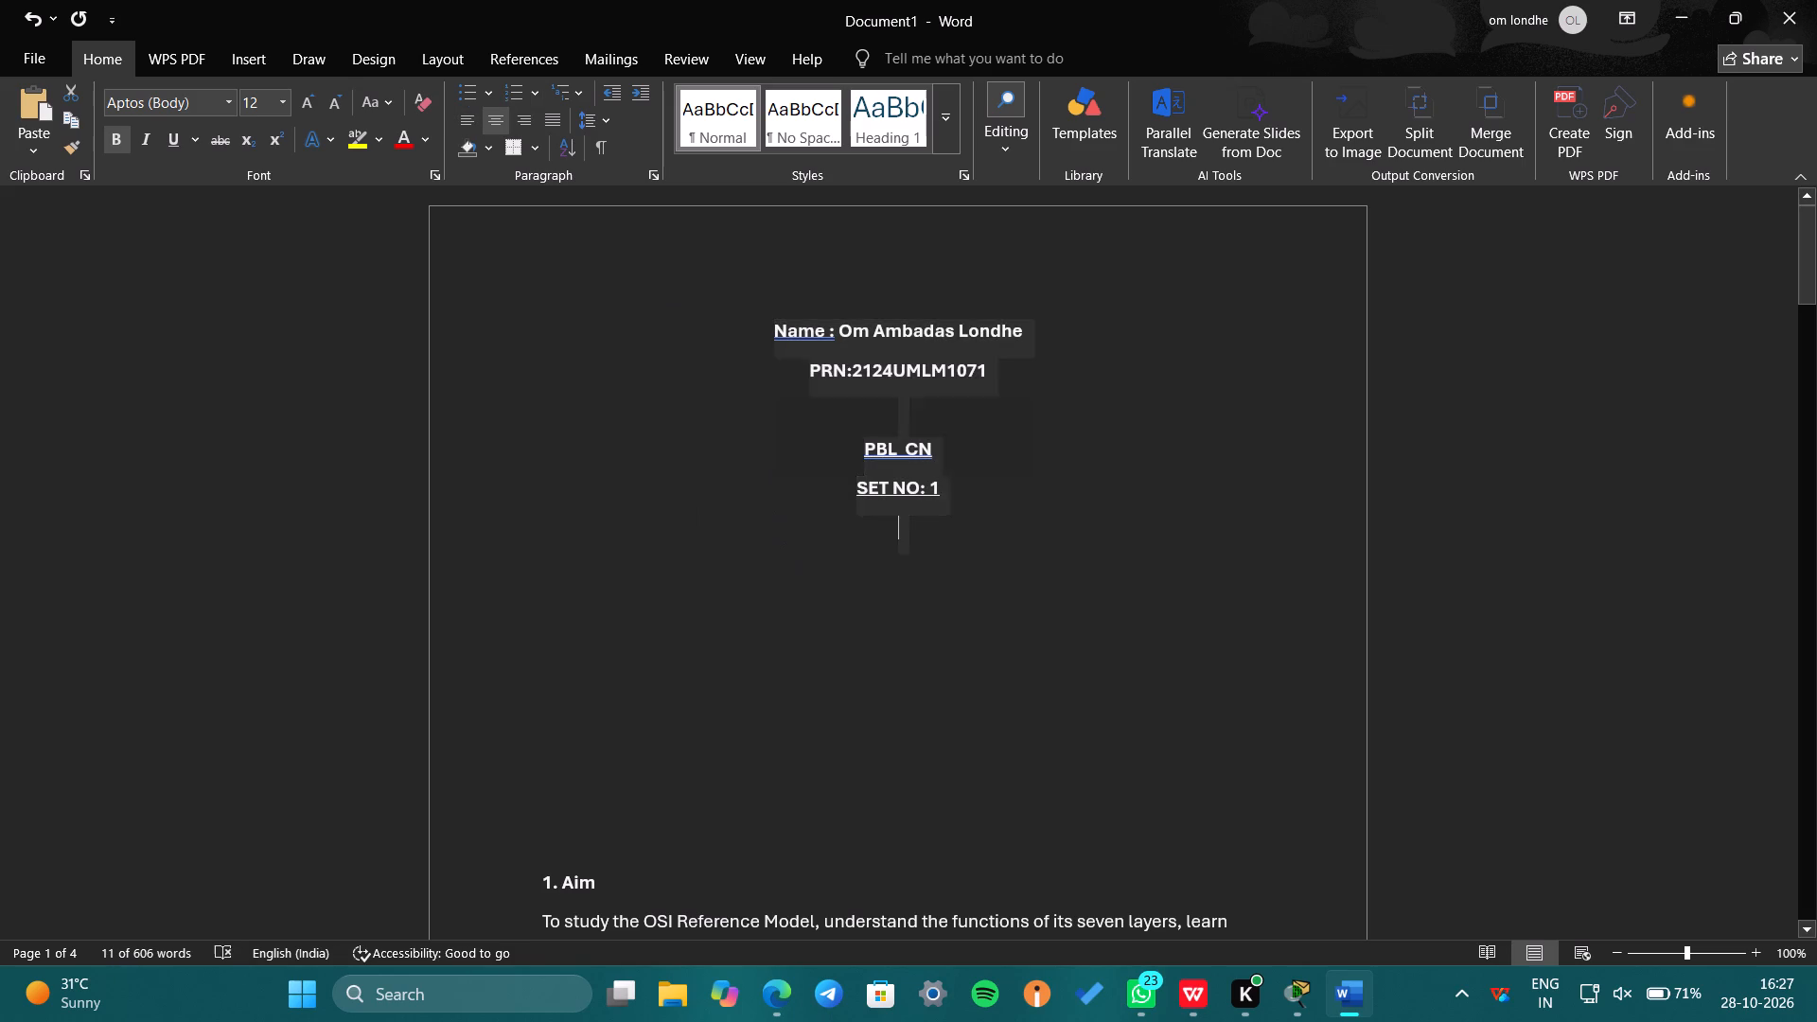
Remove the blank line between the PRN and "PBL CN", keeping "PBL CN" on its own line.
click(865, 437)
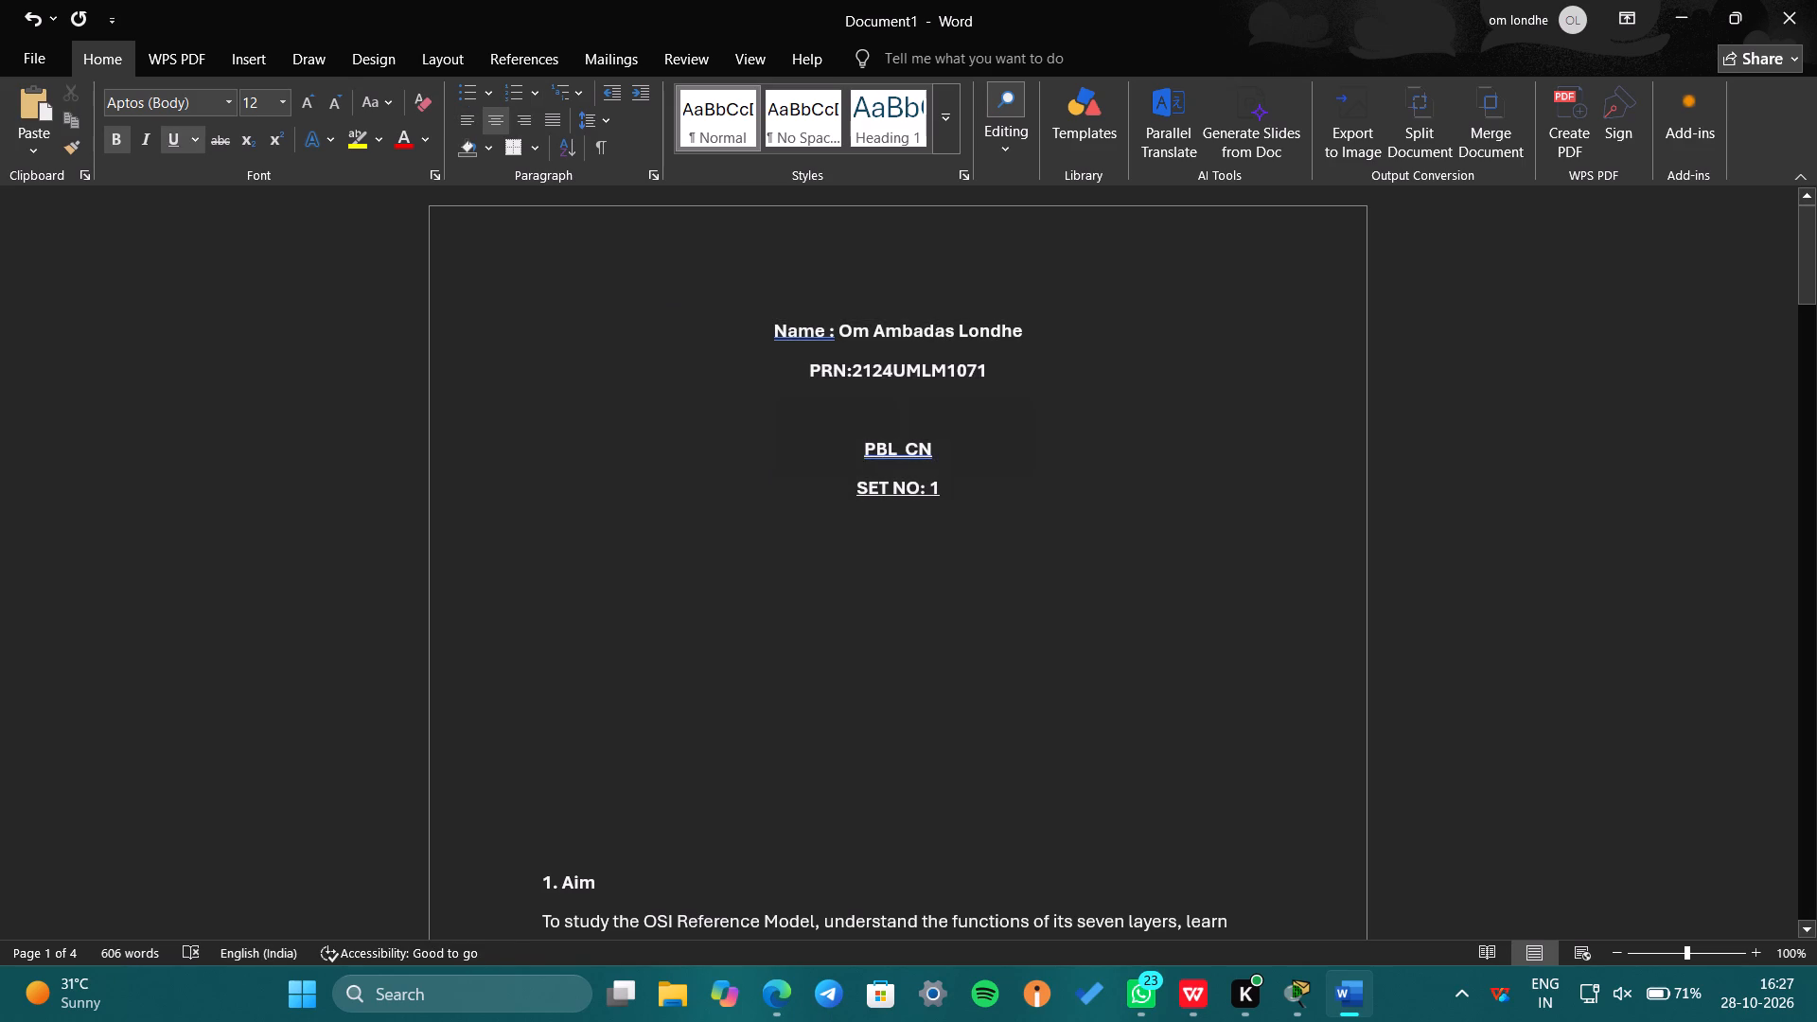
key(BackSpace)
key(BackSpace)
key(BackSpace)
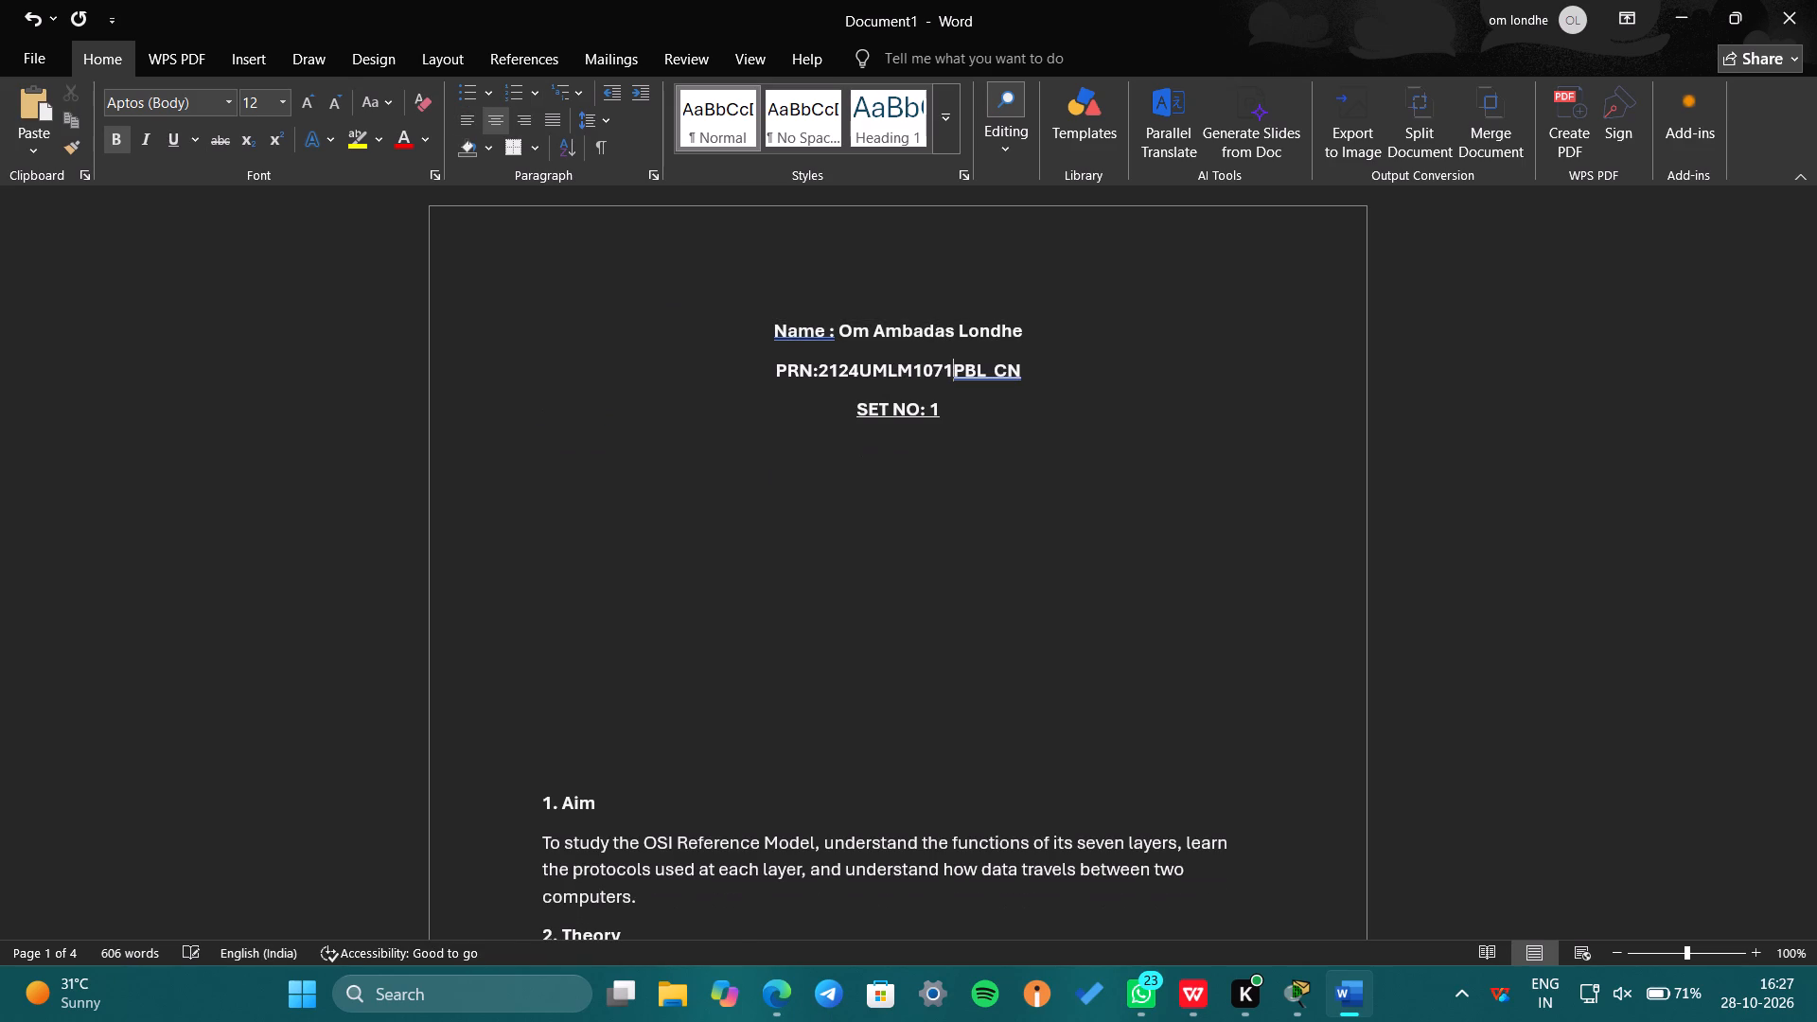
key(Return)
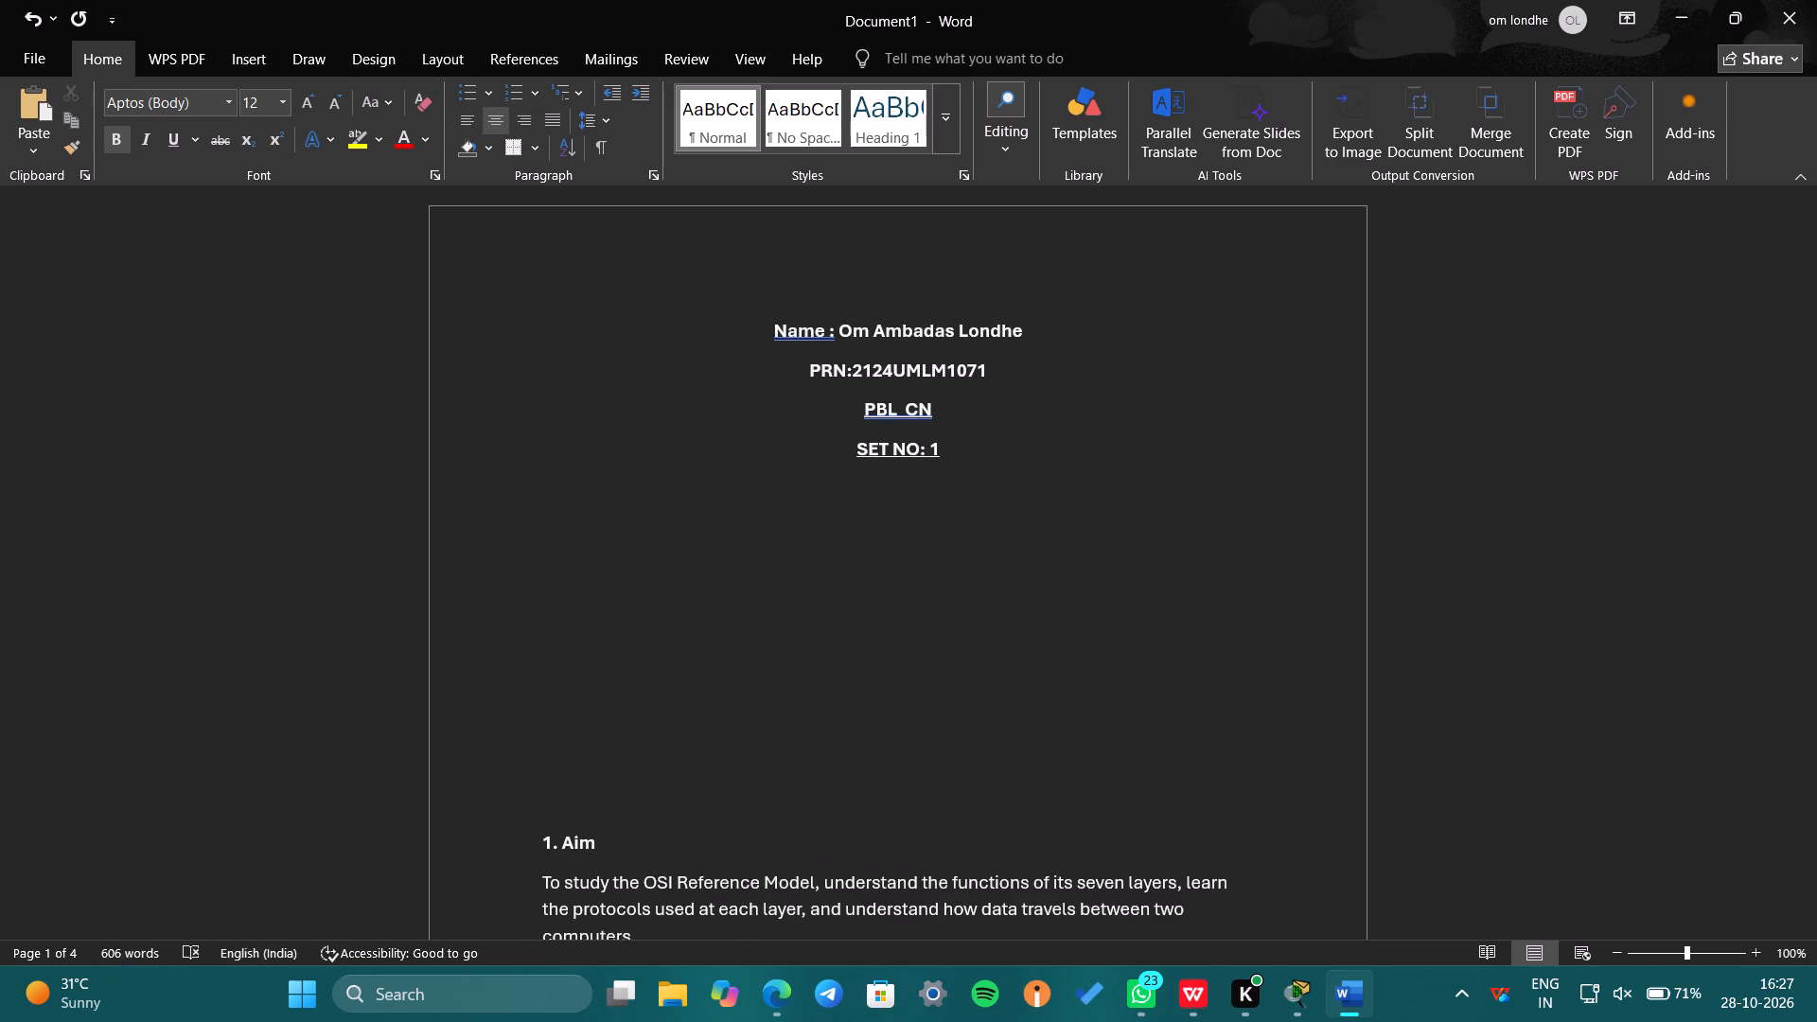
Add the lines "Question 1" and "Answer:" in the blank space above the "1. Aim" heading.
scroll(520, 839, down, 2)
click(580, 651)
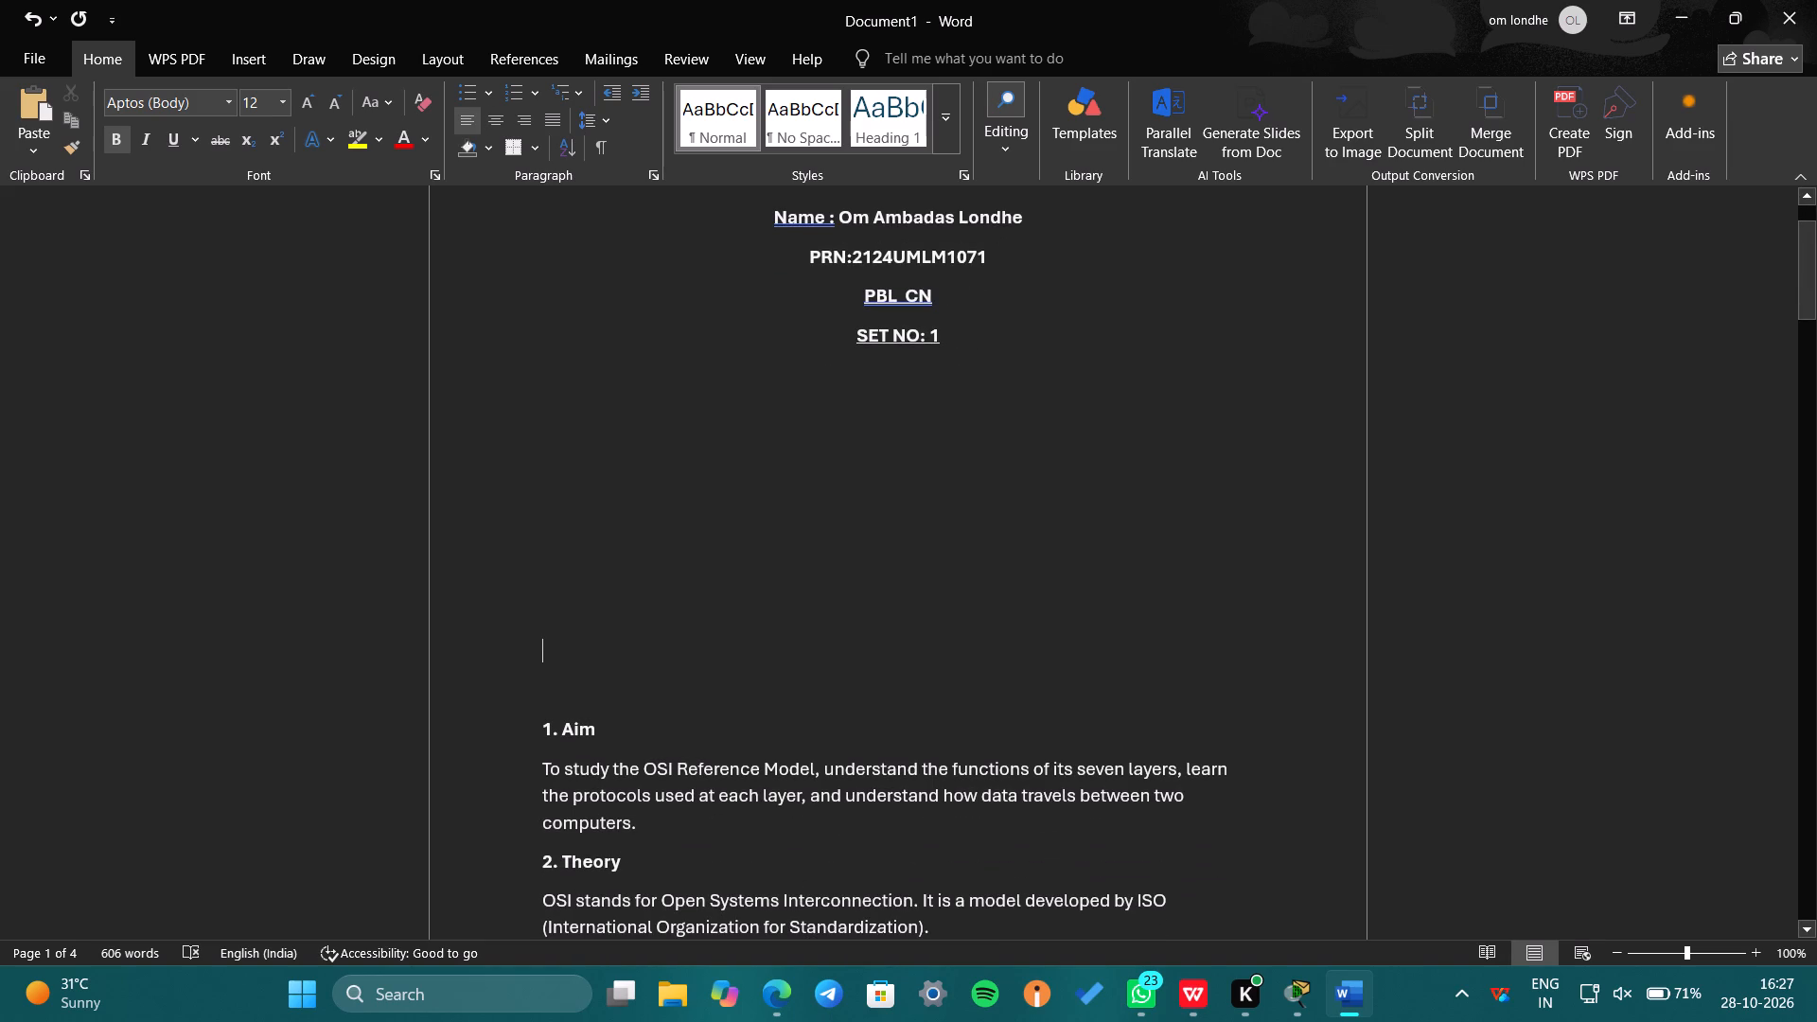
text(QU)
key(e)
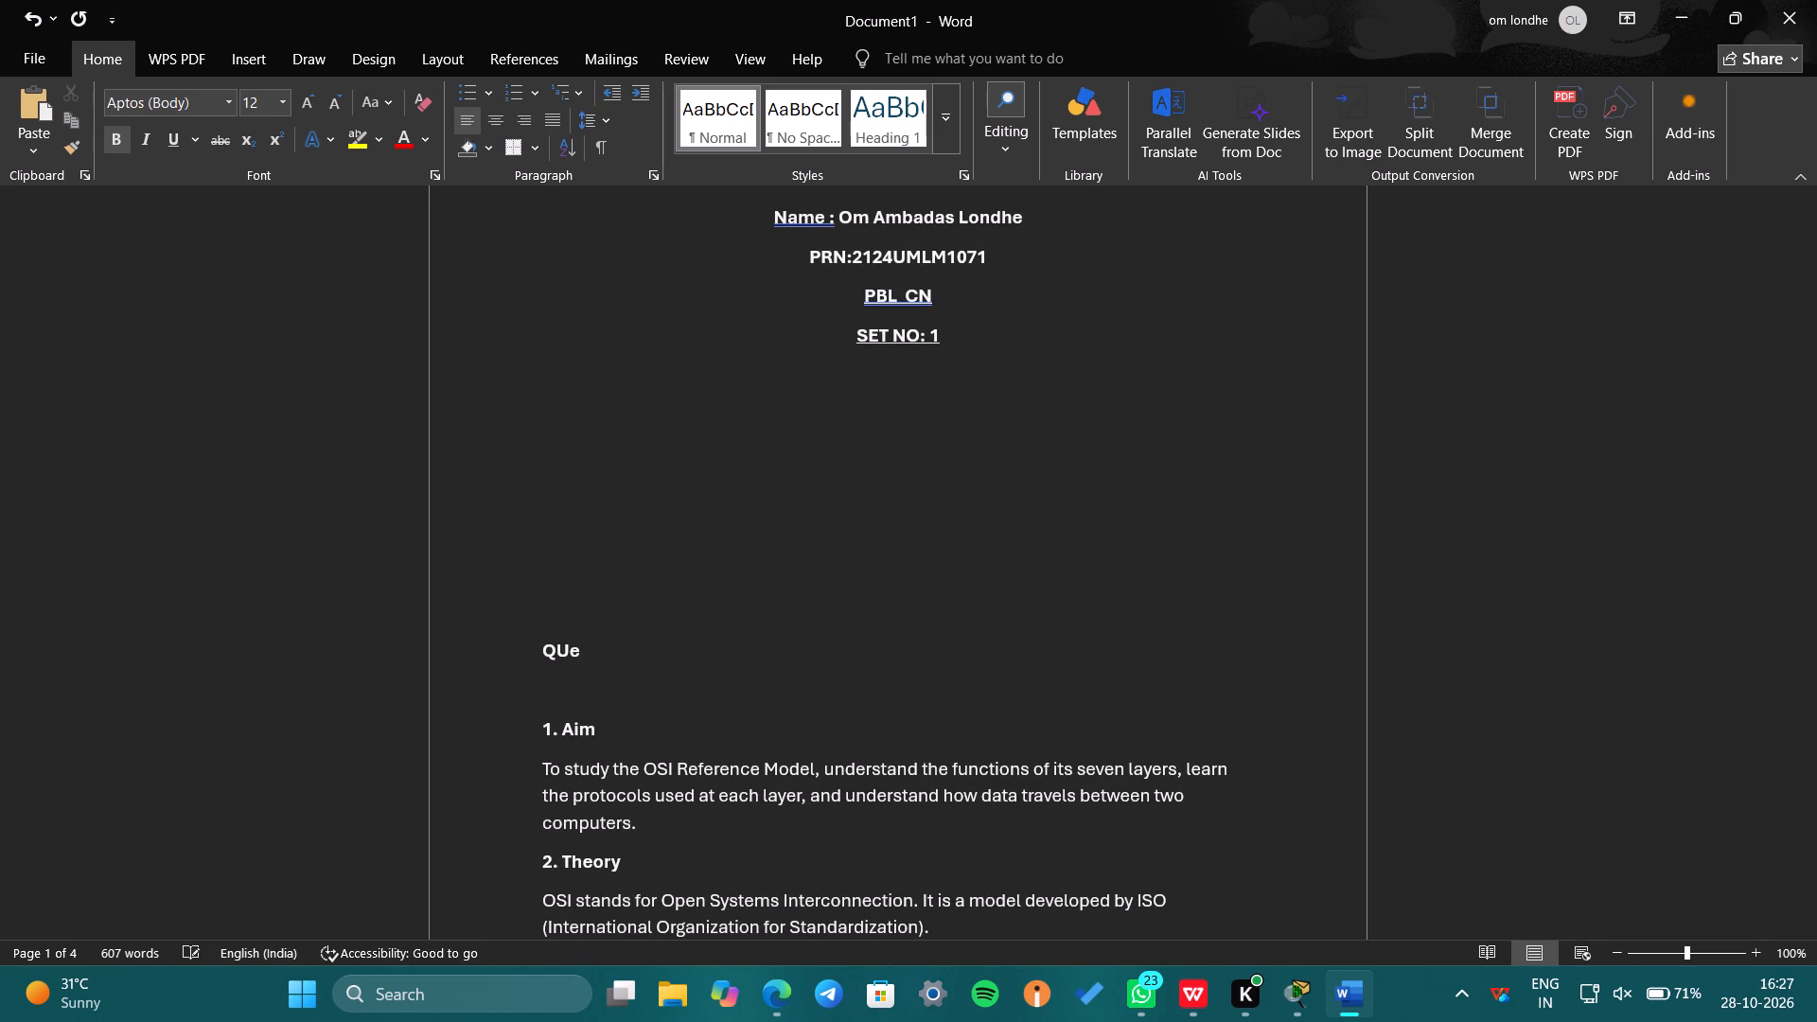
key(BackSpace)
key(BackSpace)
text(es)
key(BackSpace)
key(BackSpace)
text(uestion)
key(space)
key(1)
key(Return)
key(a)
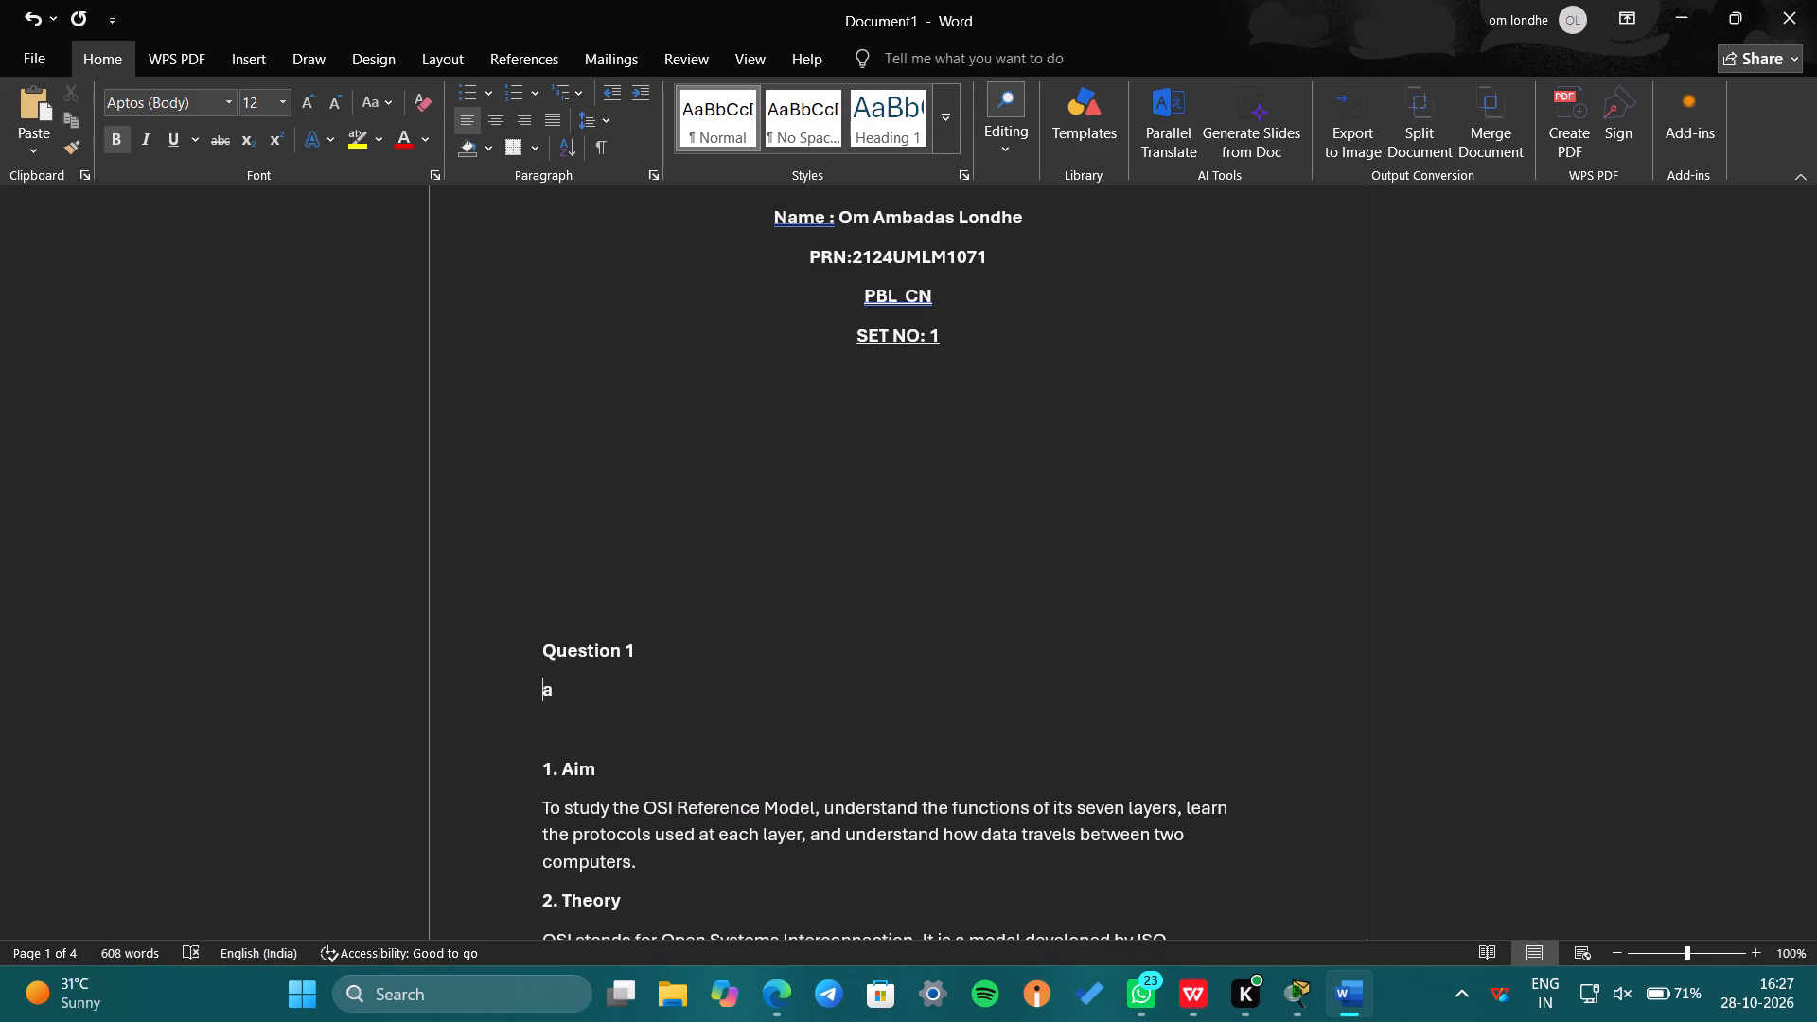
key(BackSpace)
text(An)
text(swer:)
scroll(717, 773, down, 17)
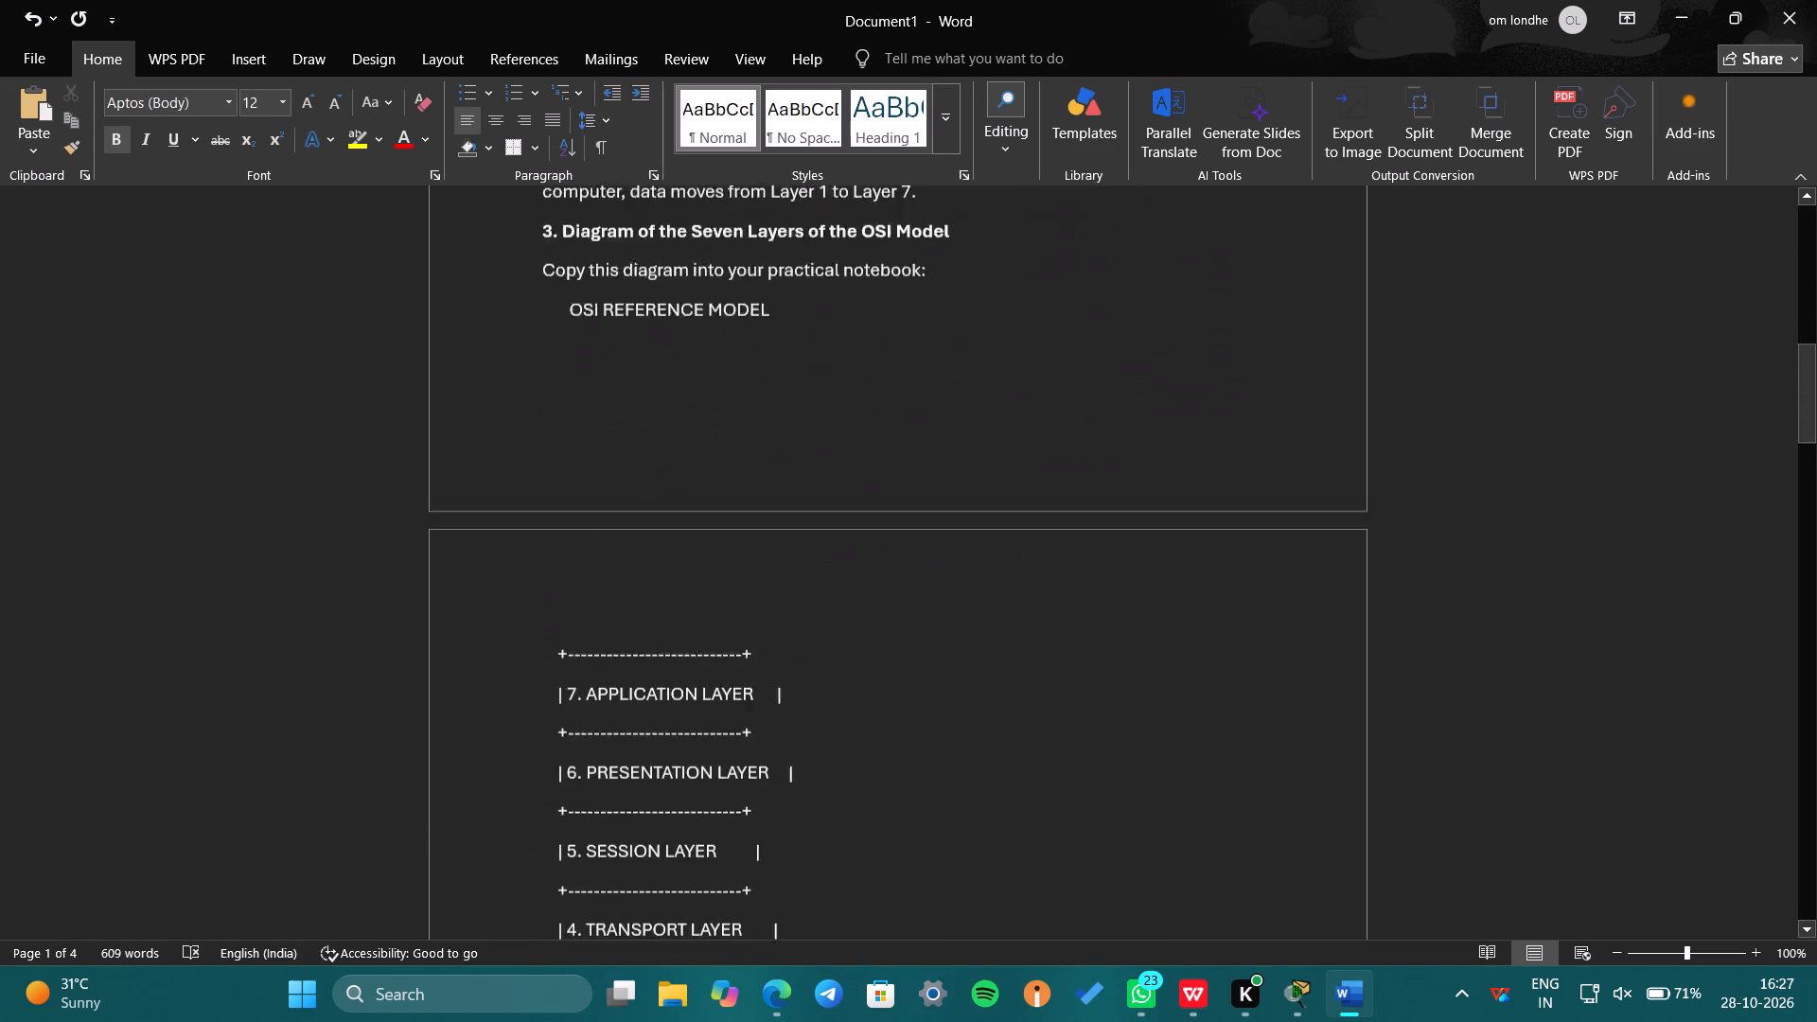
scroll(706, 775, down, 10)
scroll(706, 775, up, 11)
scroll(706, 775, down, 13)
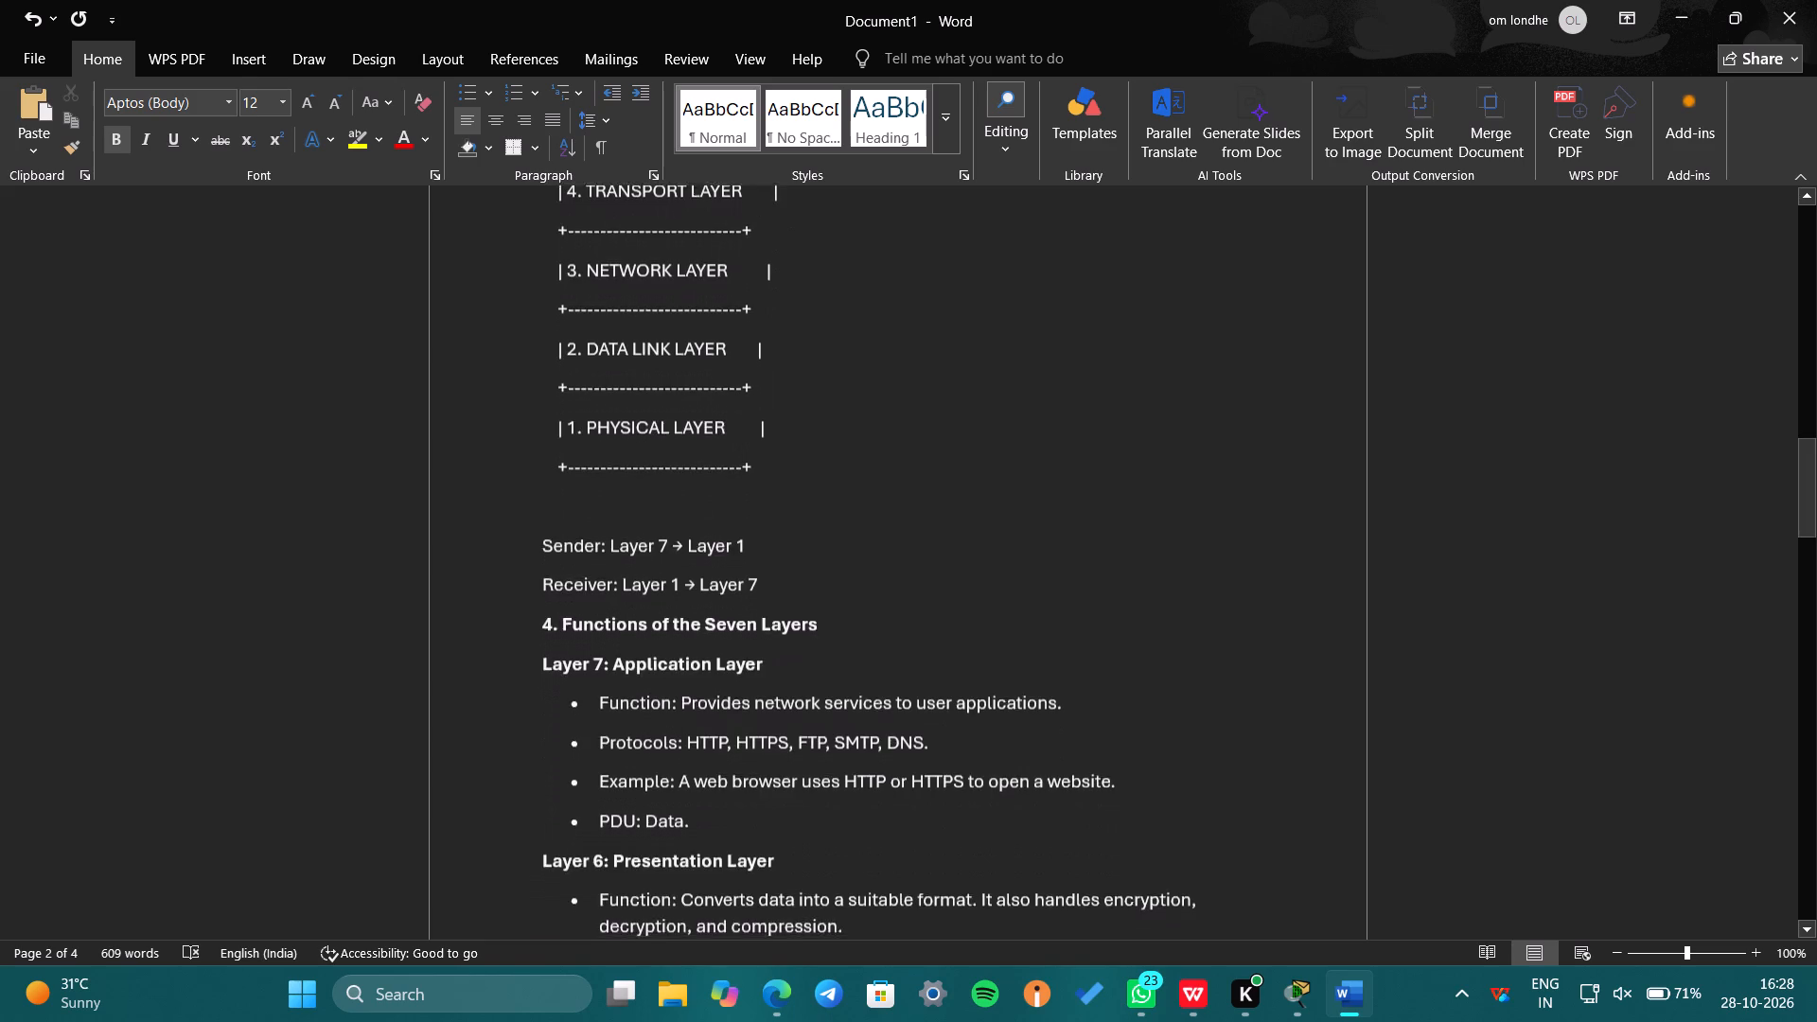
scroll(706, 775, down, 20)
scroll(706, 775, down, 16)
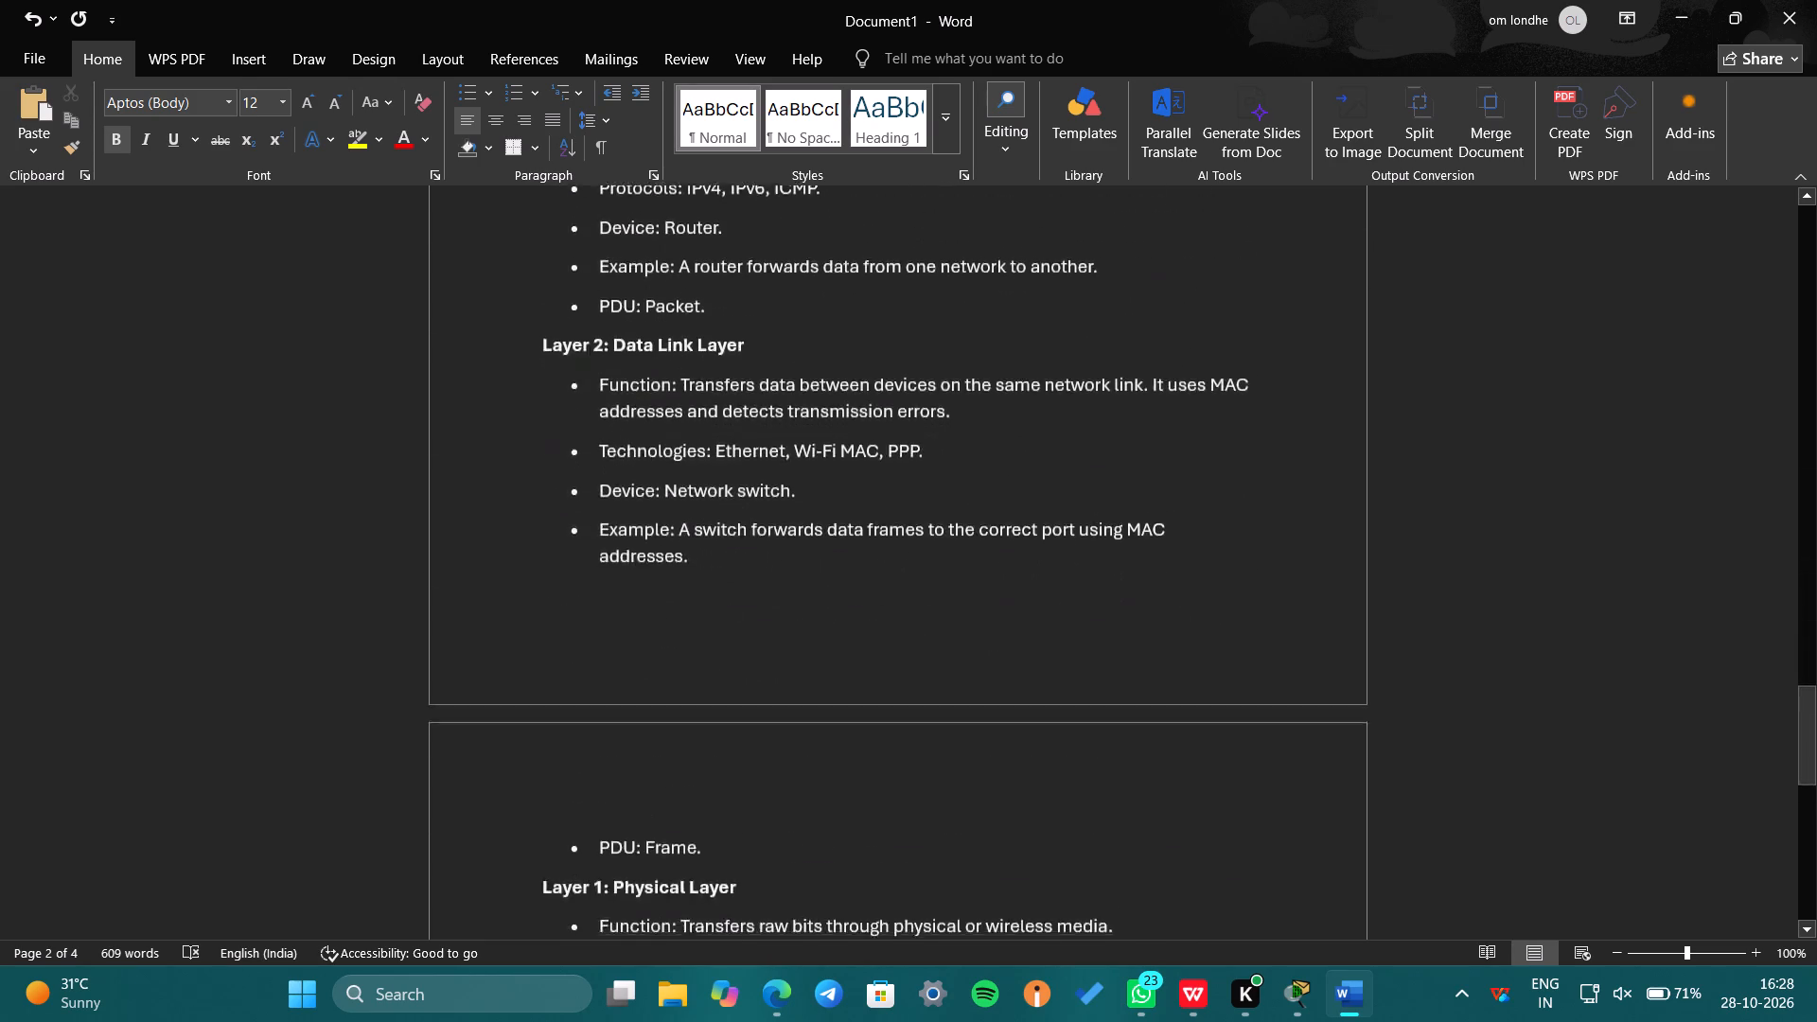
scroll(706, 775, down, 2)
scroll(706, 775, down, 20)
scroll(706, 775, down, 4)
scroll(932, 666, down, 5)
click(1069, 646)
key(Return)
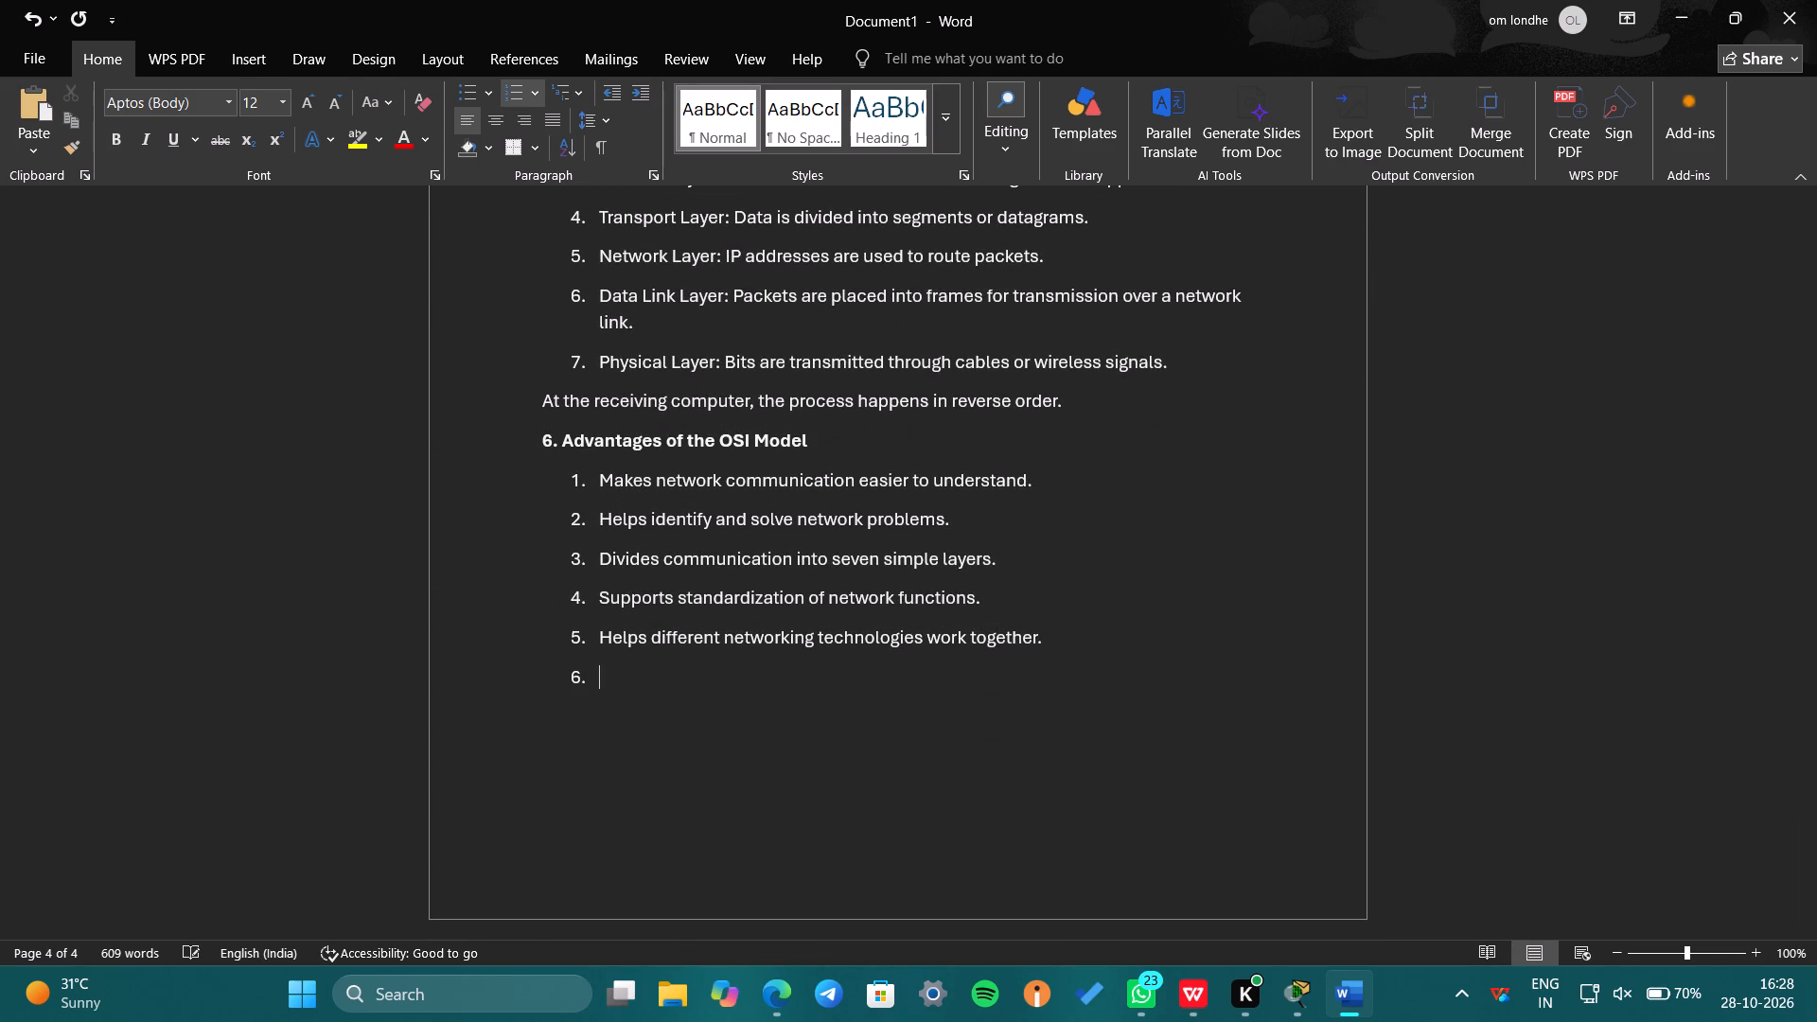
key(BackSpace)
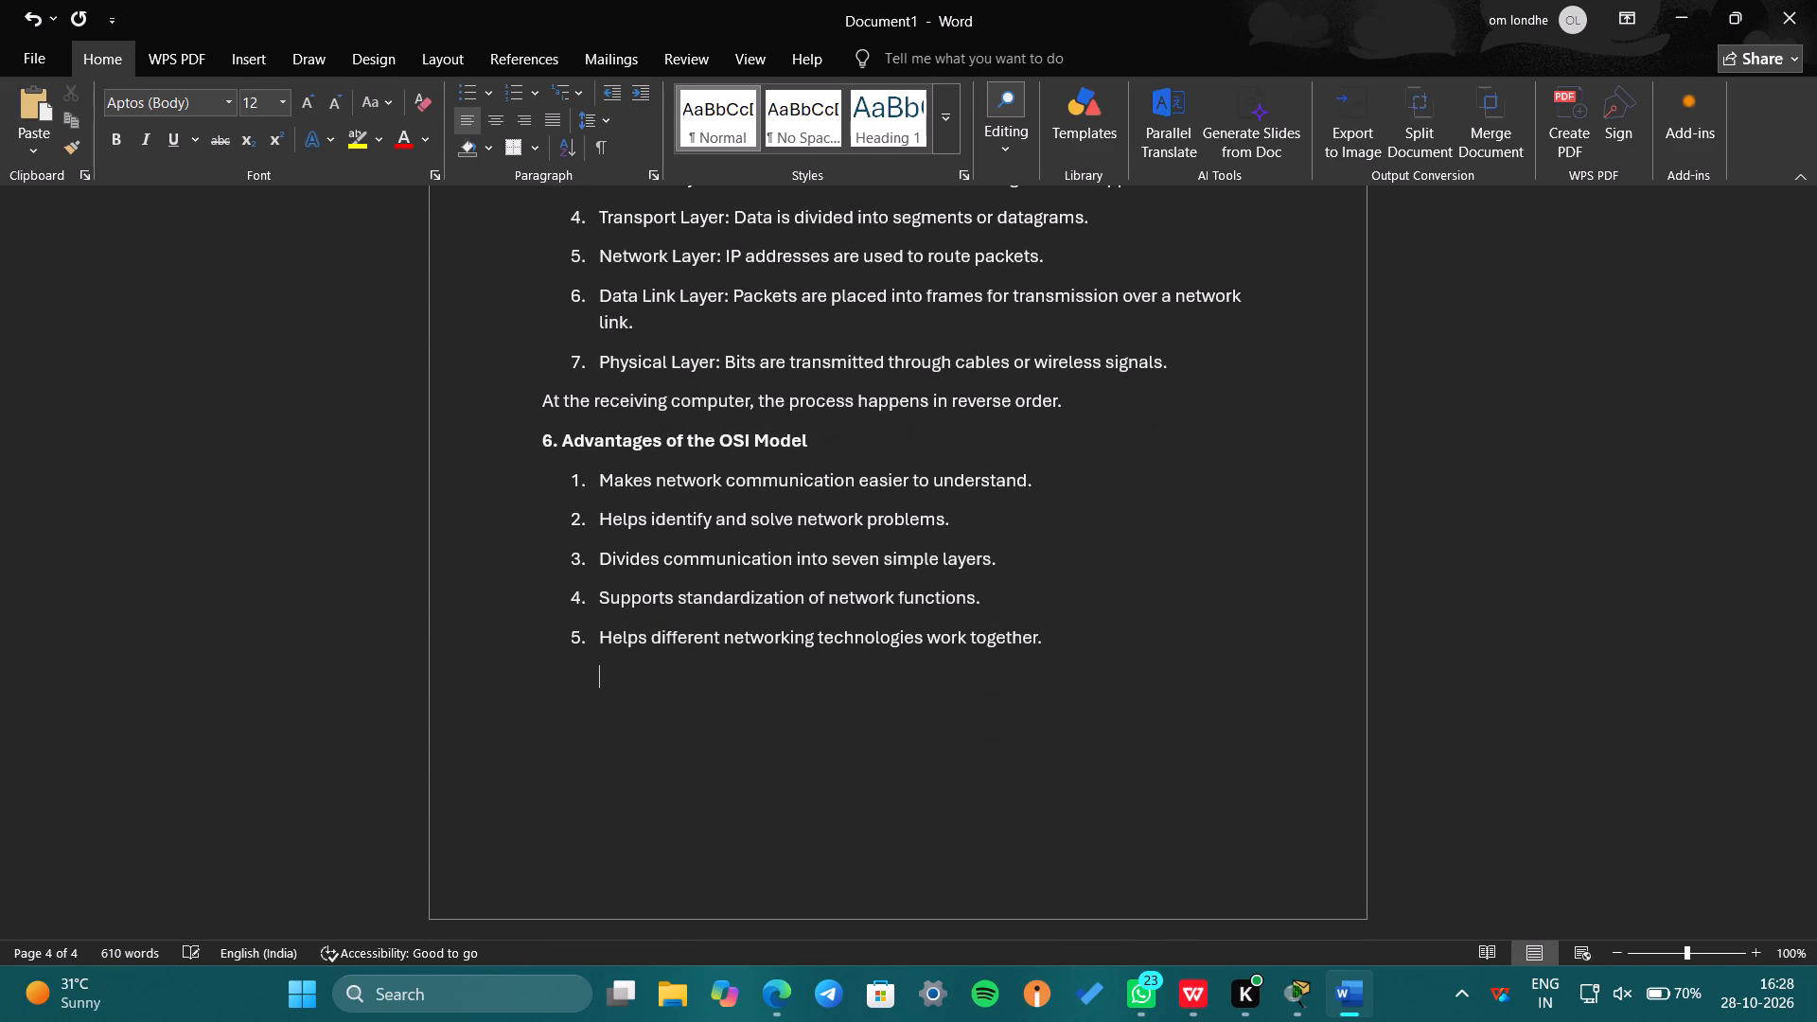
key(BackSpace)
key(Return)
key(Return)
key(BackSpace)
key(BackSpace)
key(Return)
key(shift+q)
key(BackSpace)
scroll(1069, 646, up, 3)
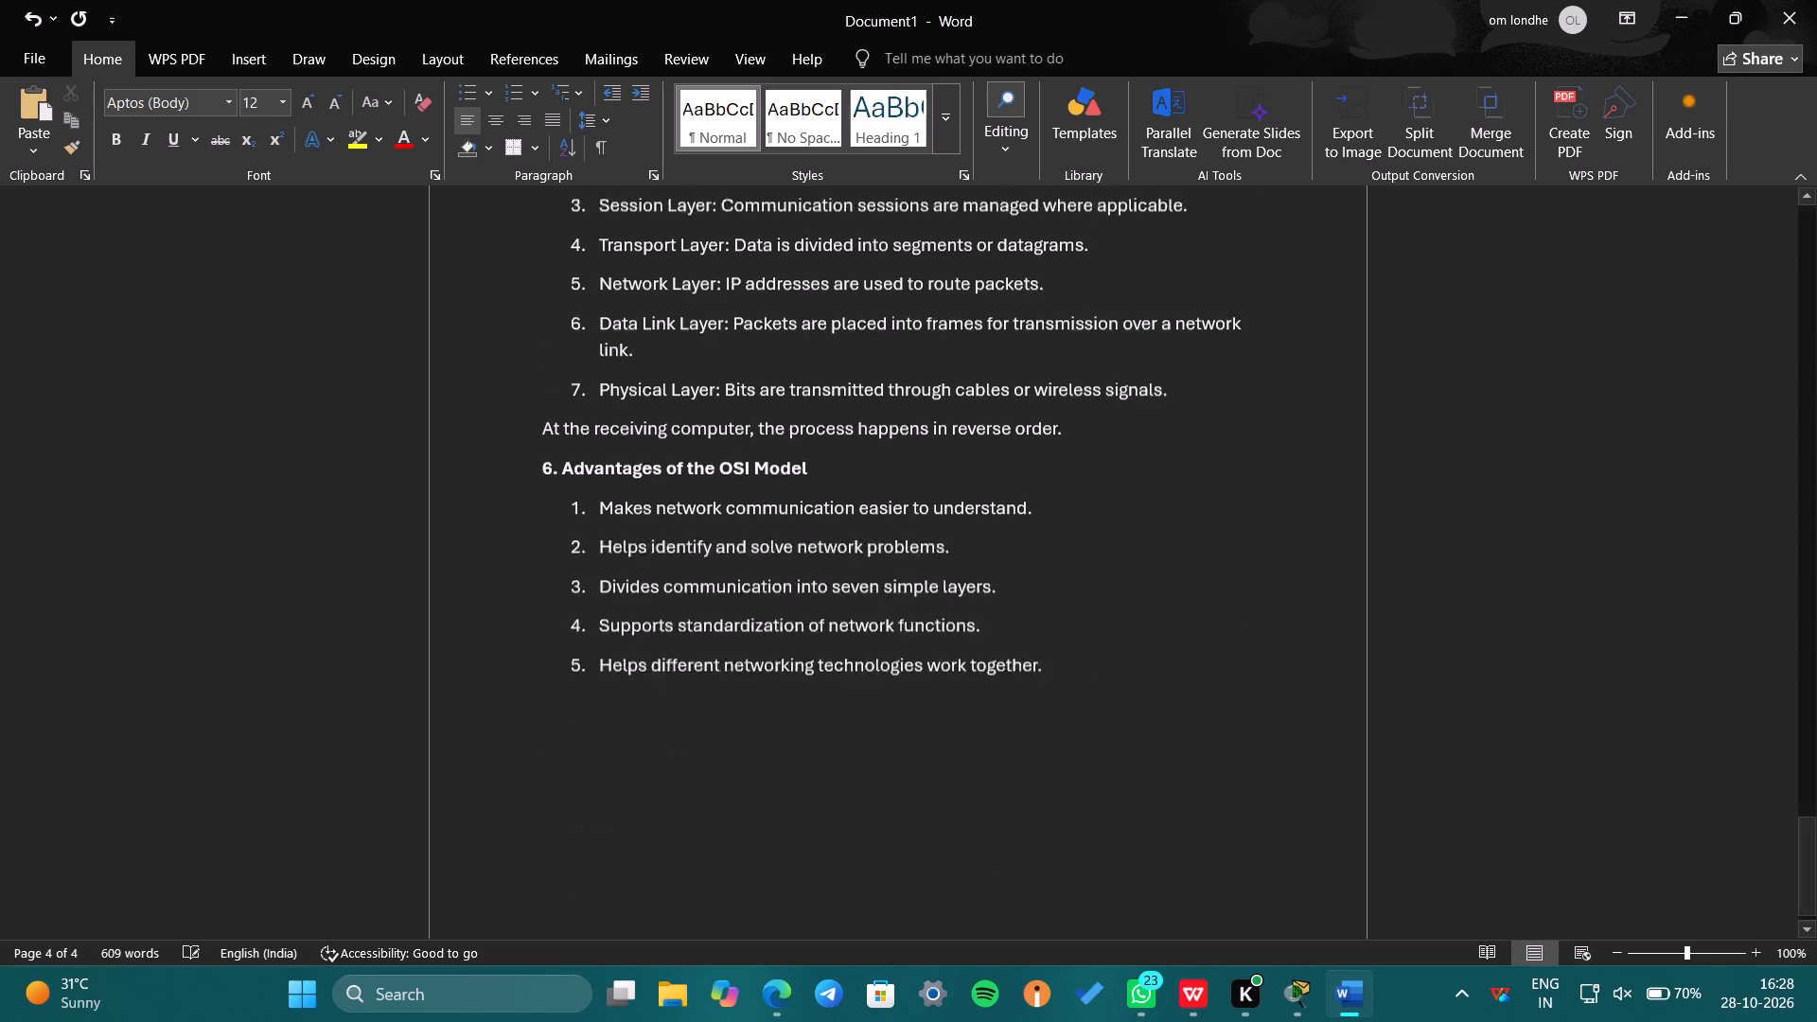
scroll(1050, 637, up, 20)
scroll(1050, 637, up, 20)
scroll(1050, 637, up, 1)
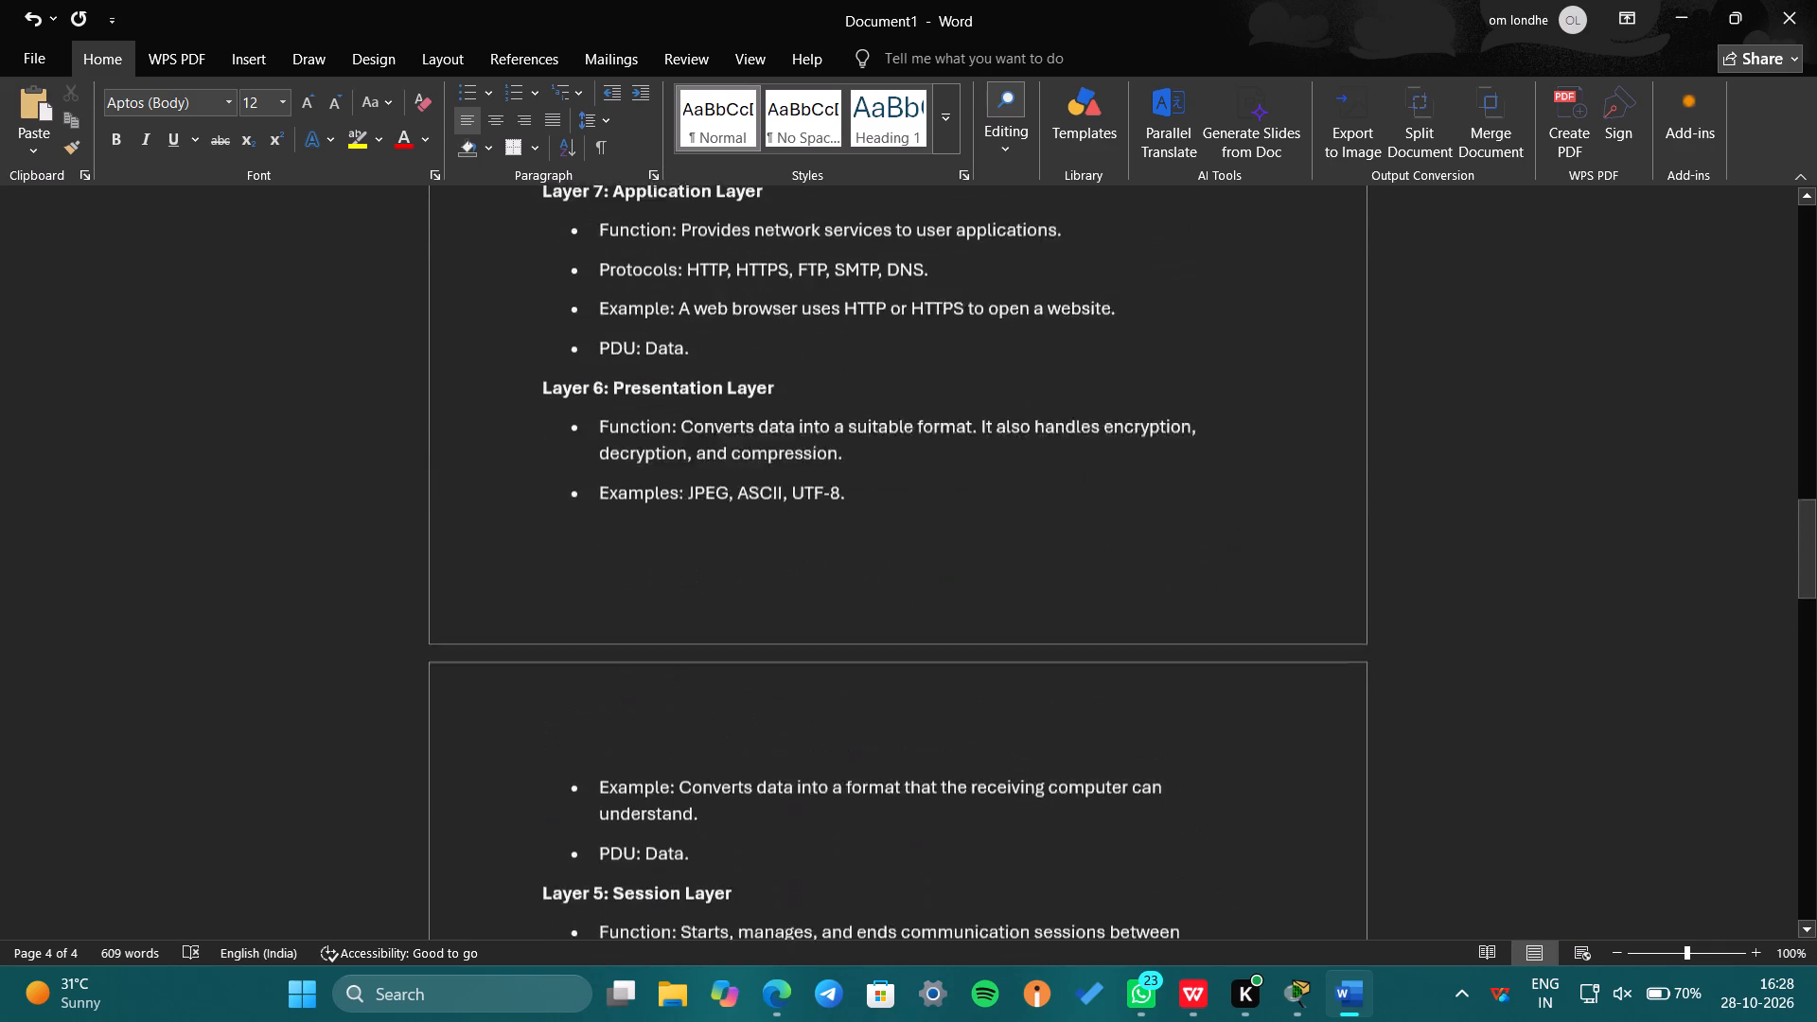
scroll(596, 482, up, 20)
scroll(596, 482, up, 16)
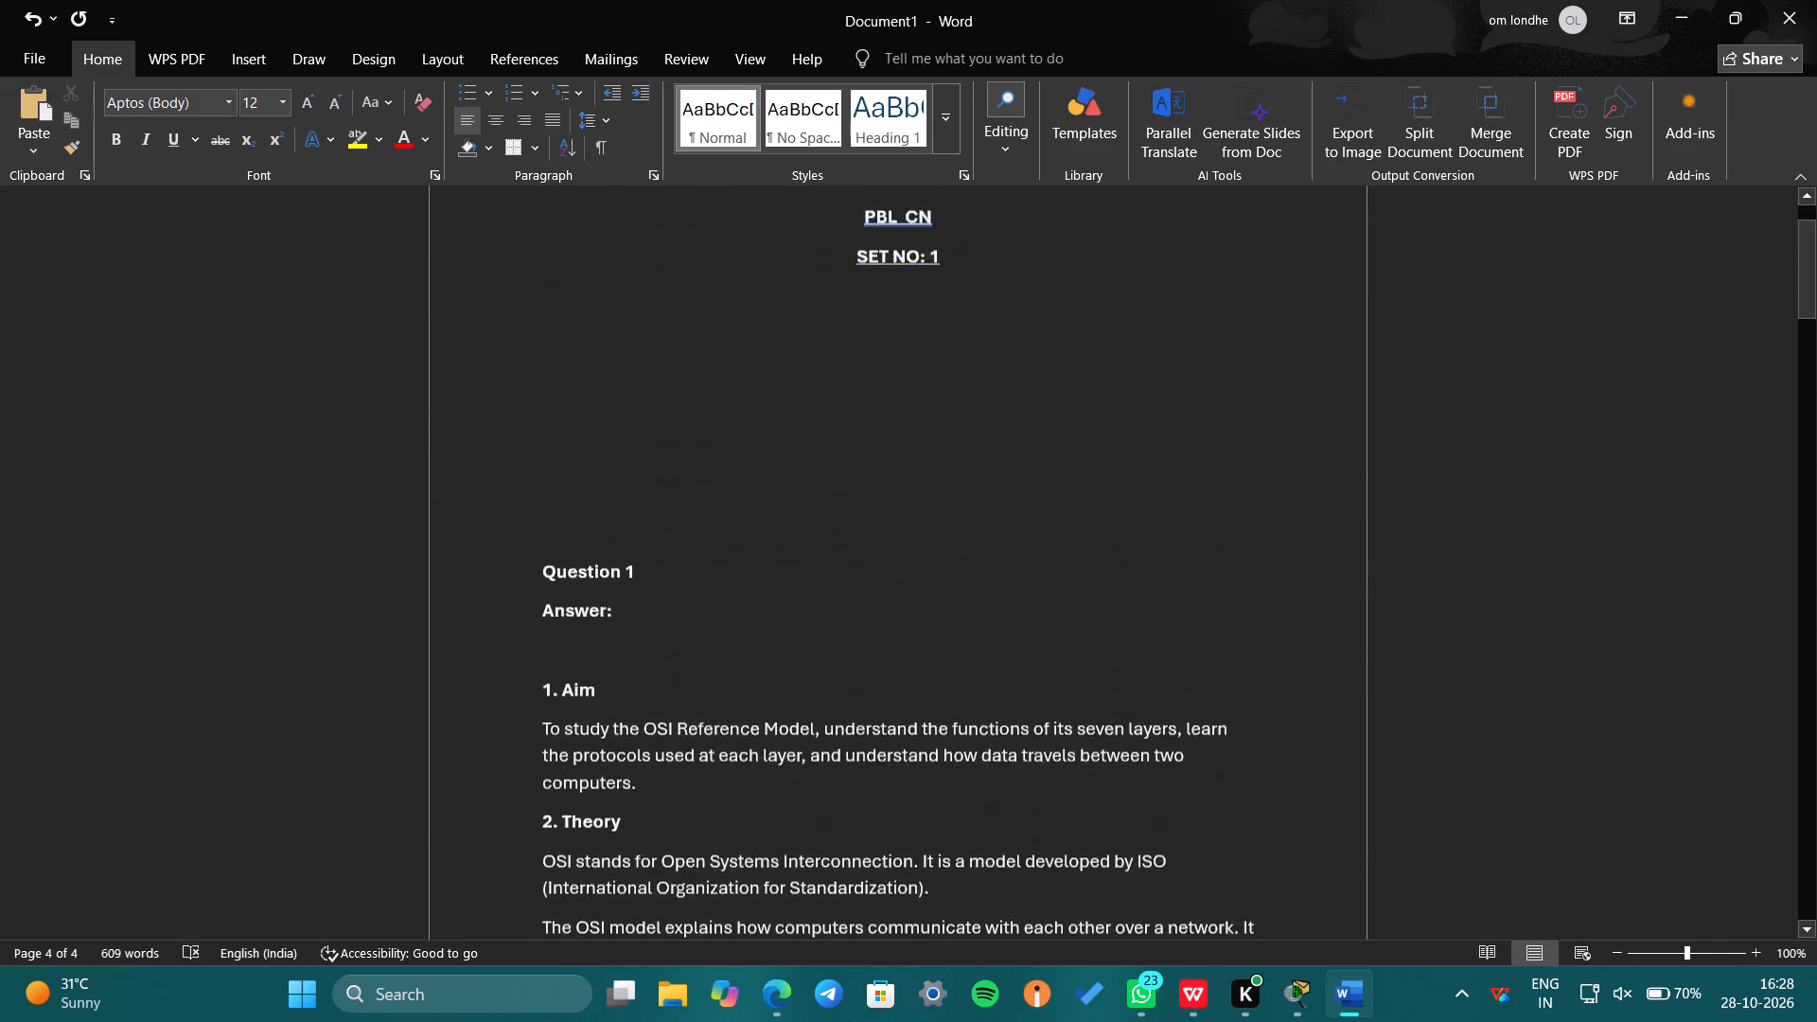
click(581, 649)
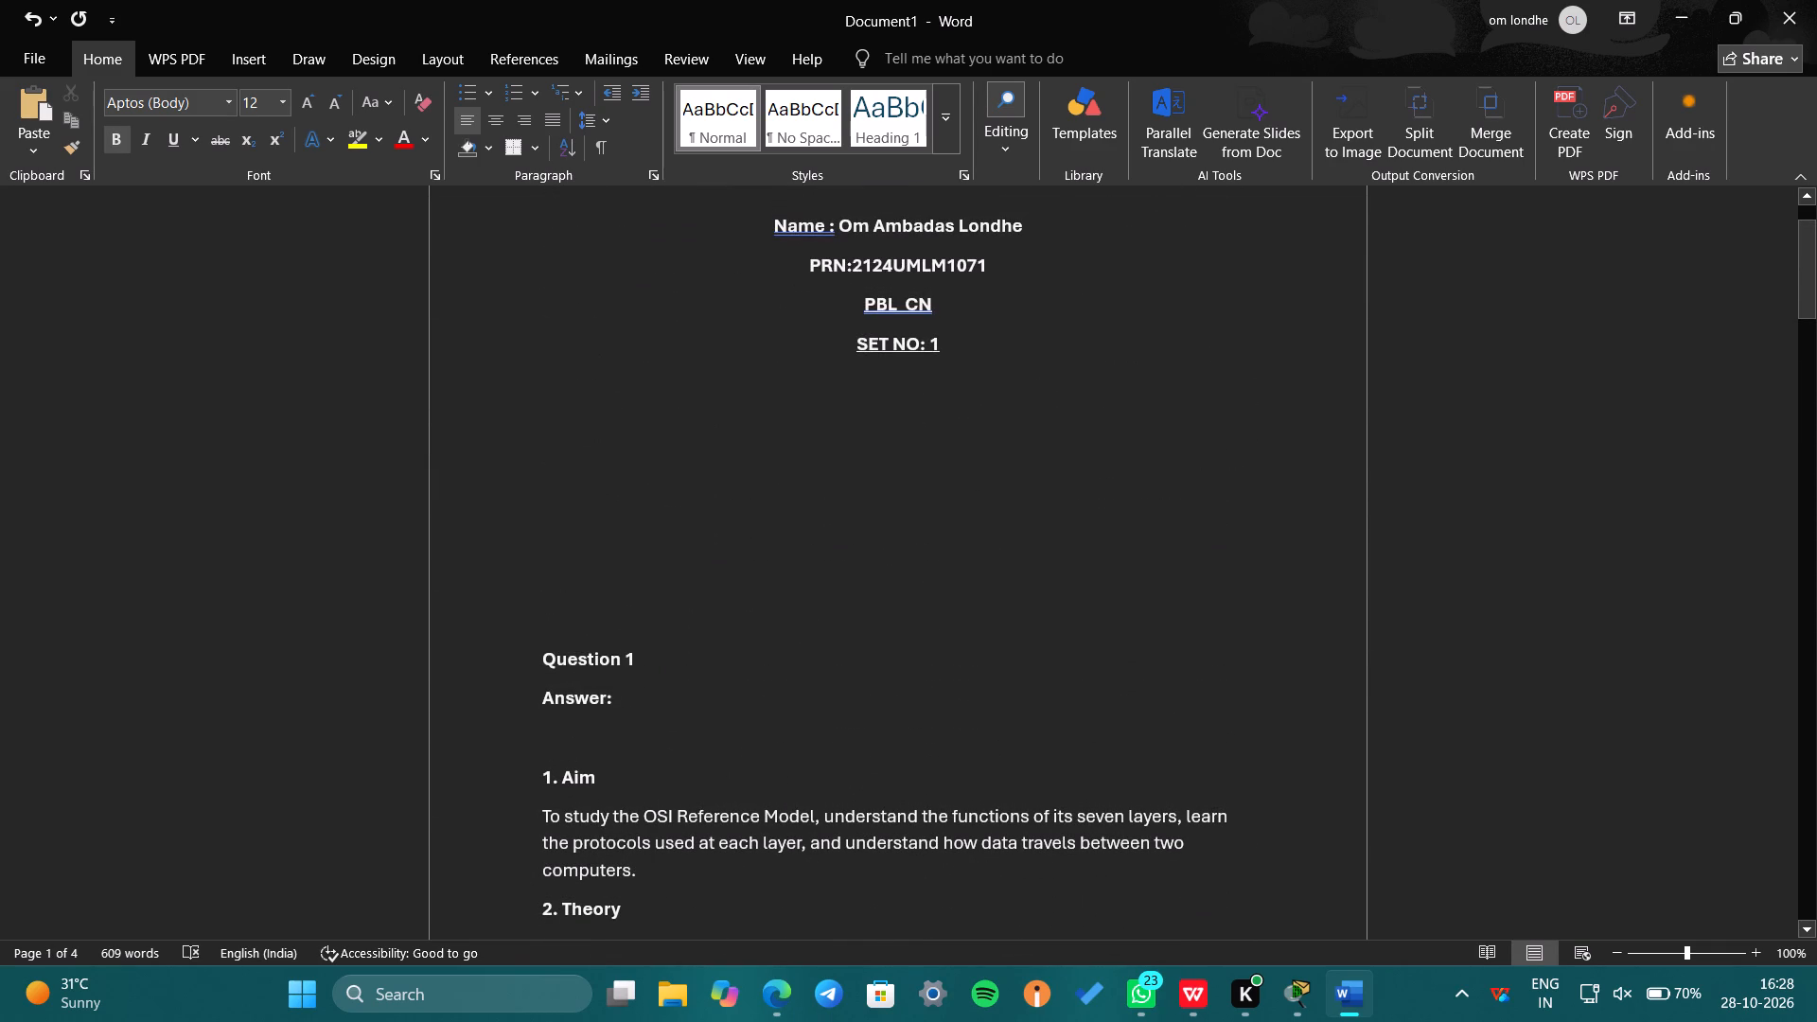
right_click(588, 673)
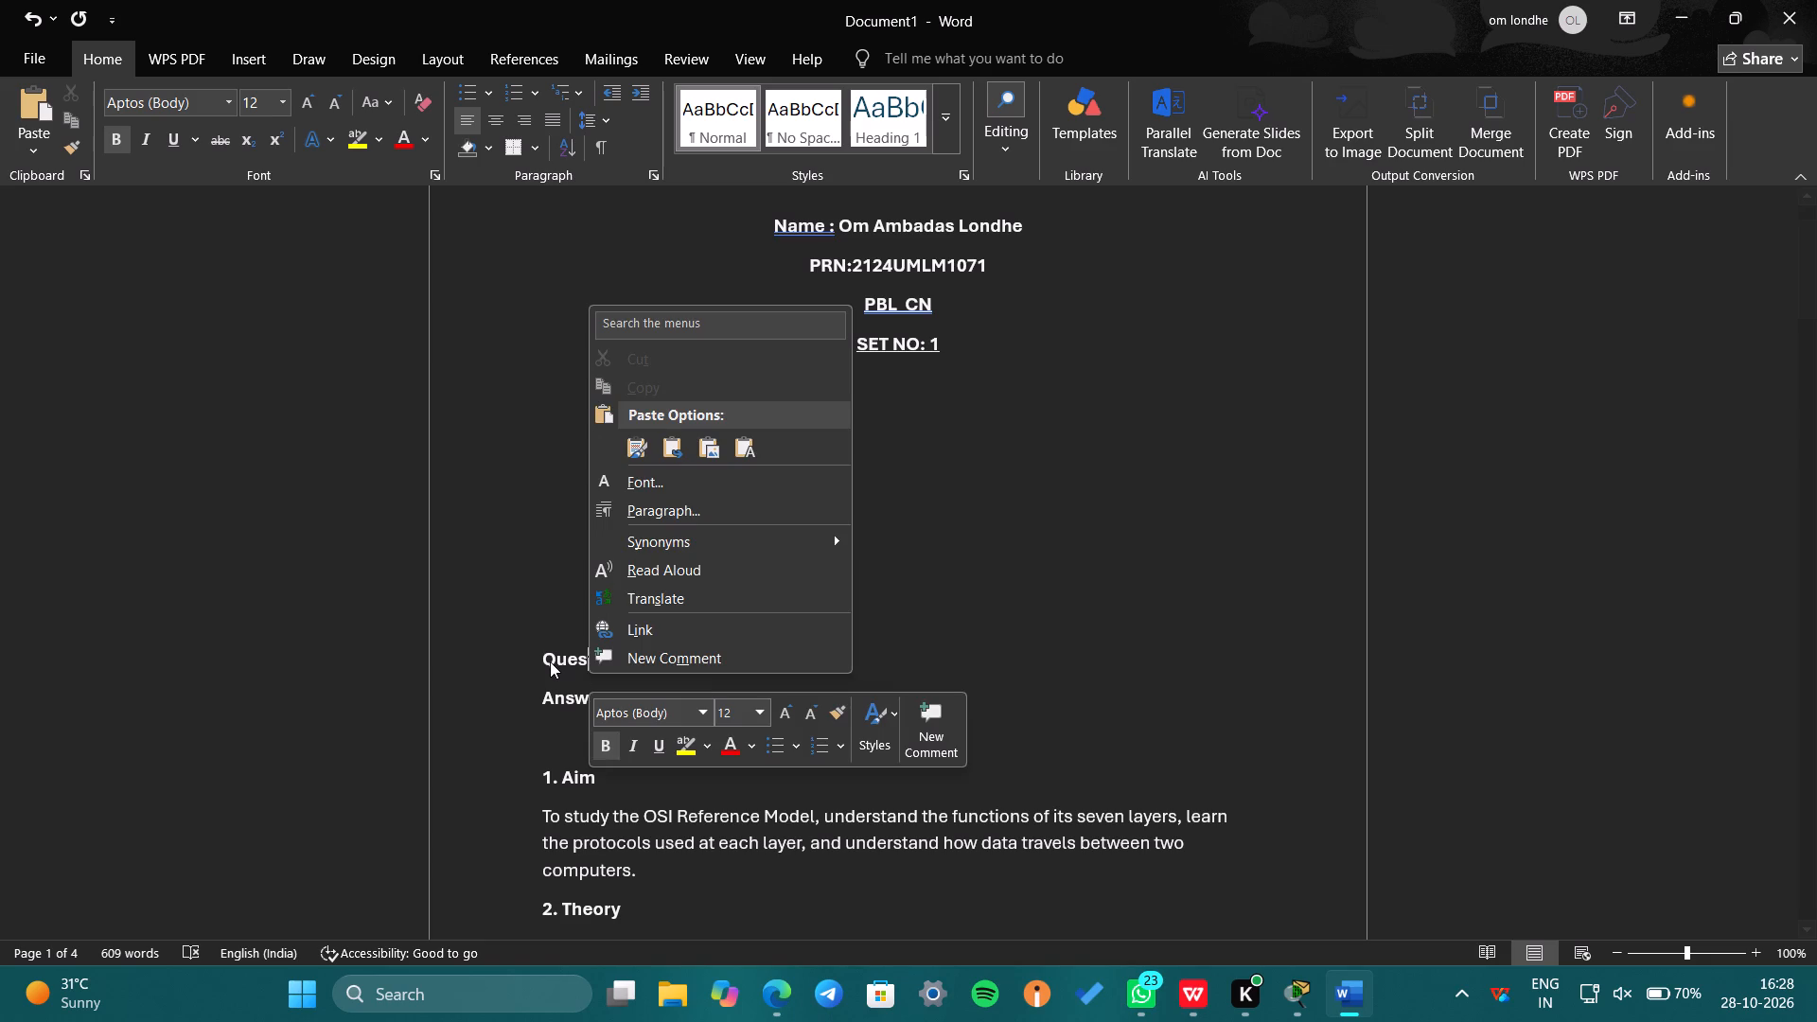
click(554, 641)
Add unnumbered lines "Question 4:" and "Answer:" below the OSI advantages list, leaving a blank line after the list.
scroll(721, 688, down, 20)
scroll(721, 688, down, 7)
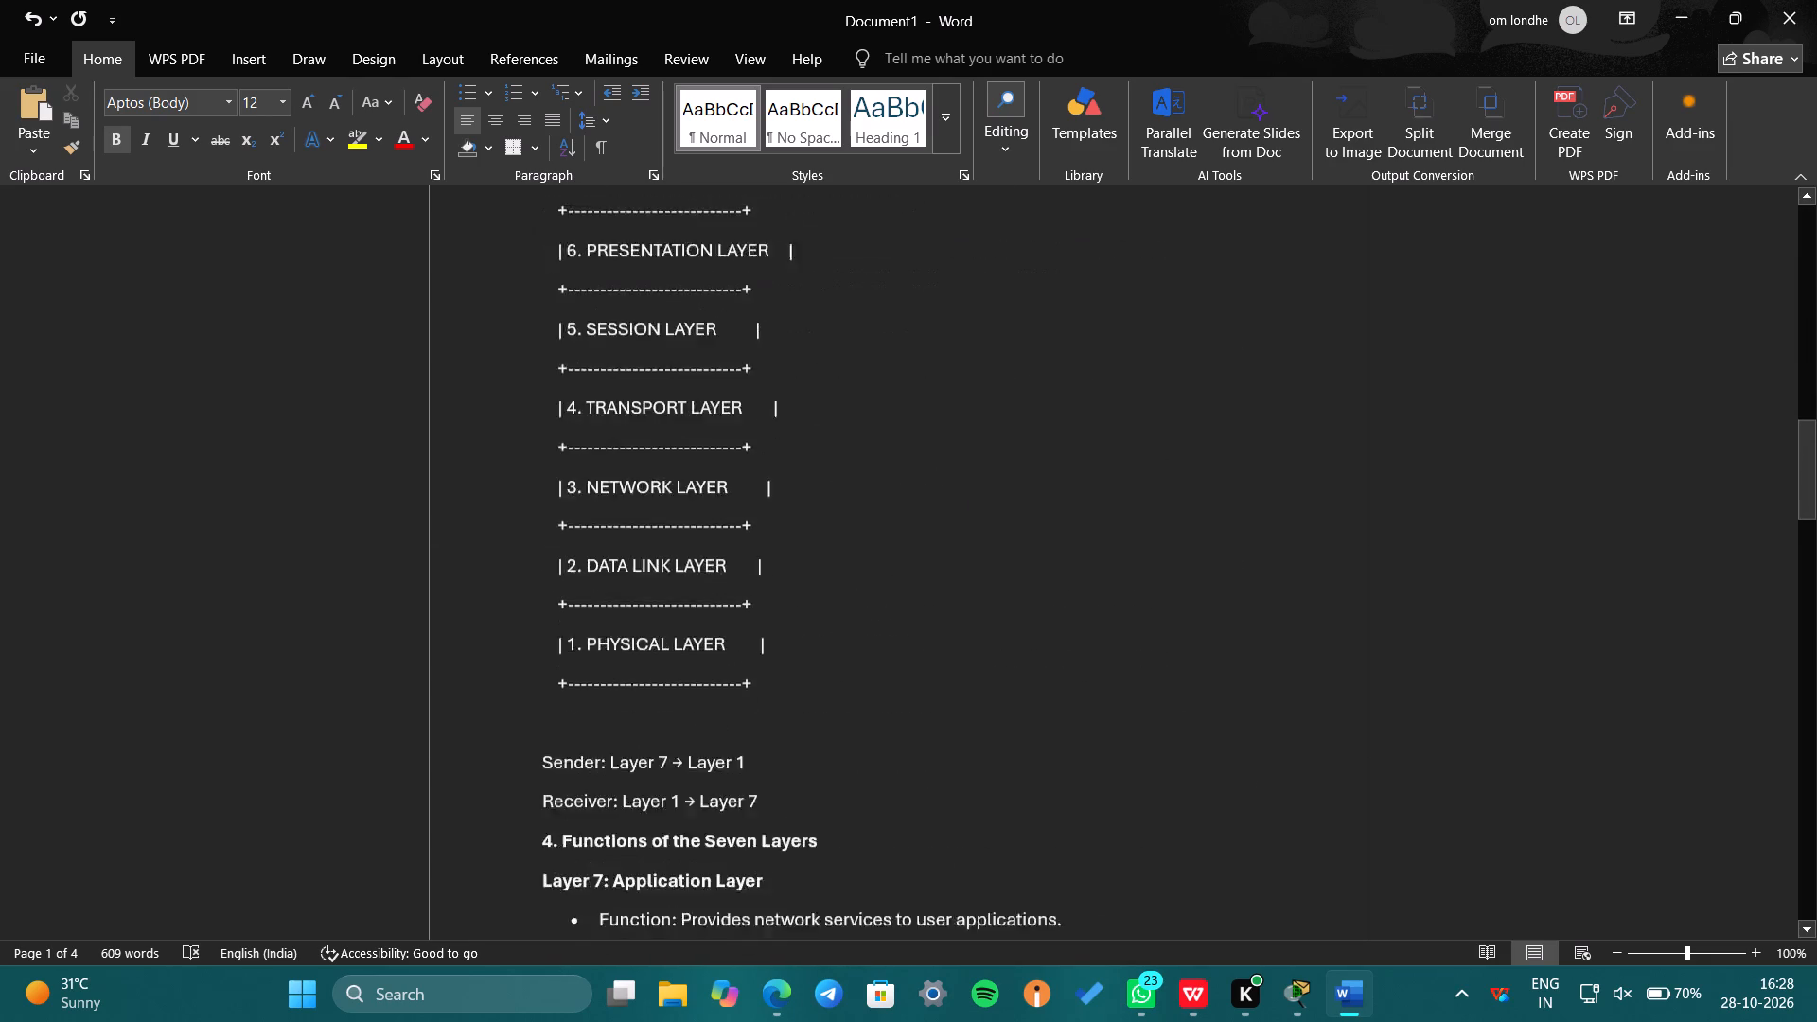
scroll(695, 650, down, 20)
scroll(695, 650, down, 20)
scroll(695, 650, down, 20)
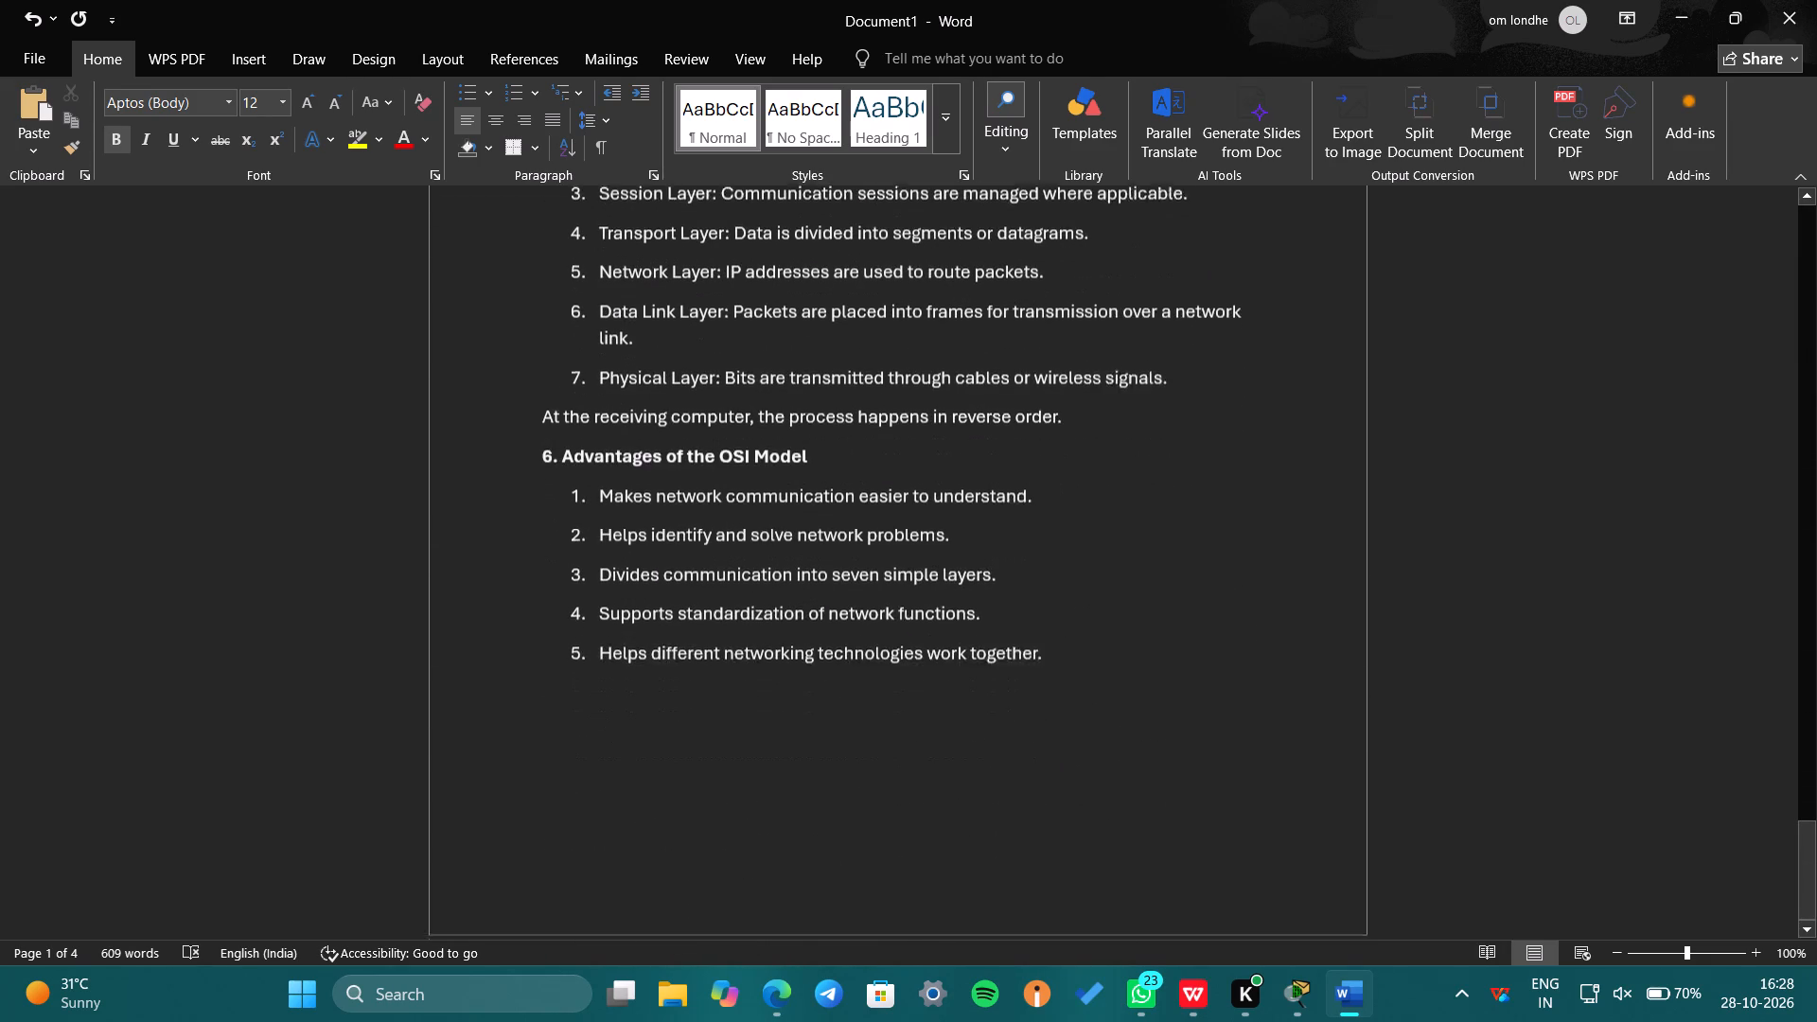
scroll(696, 650, down, 3)
click(1078, 637)
key(Return)
key(Return)
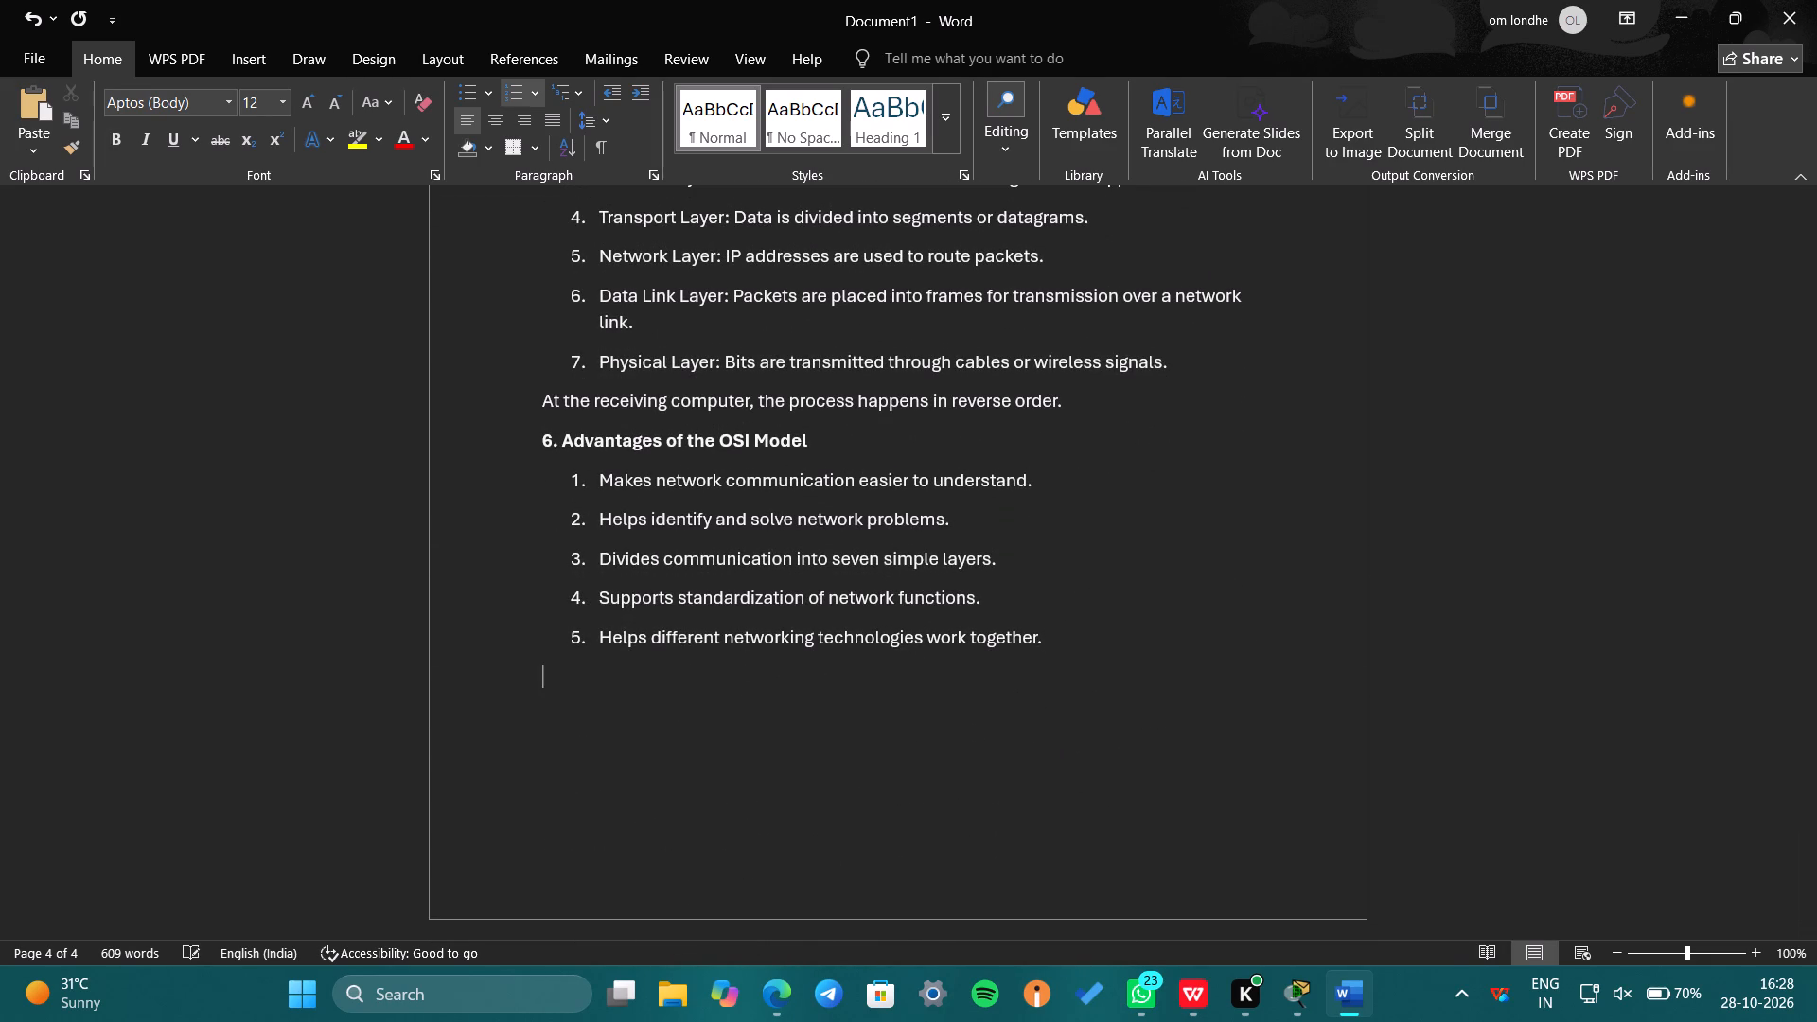
key(Return)
key(ctrl+q)
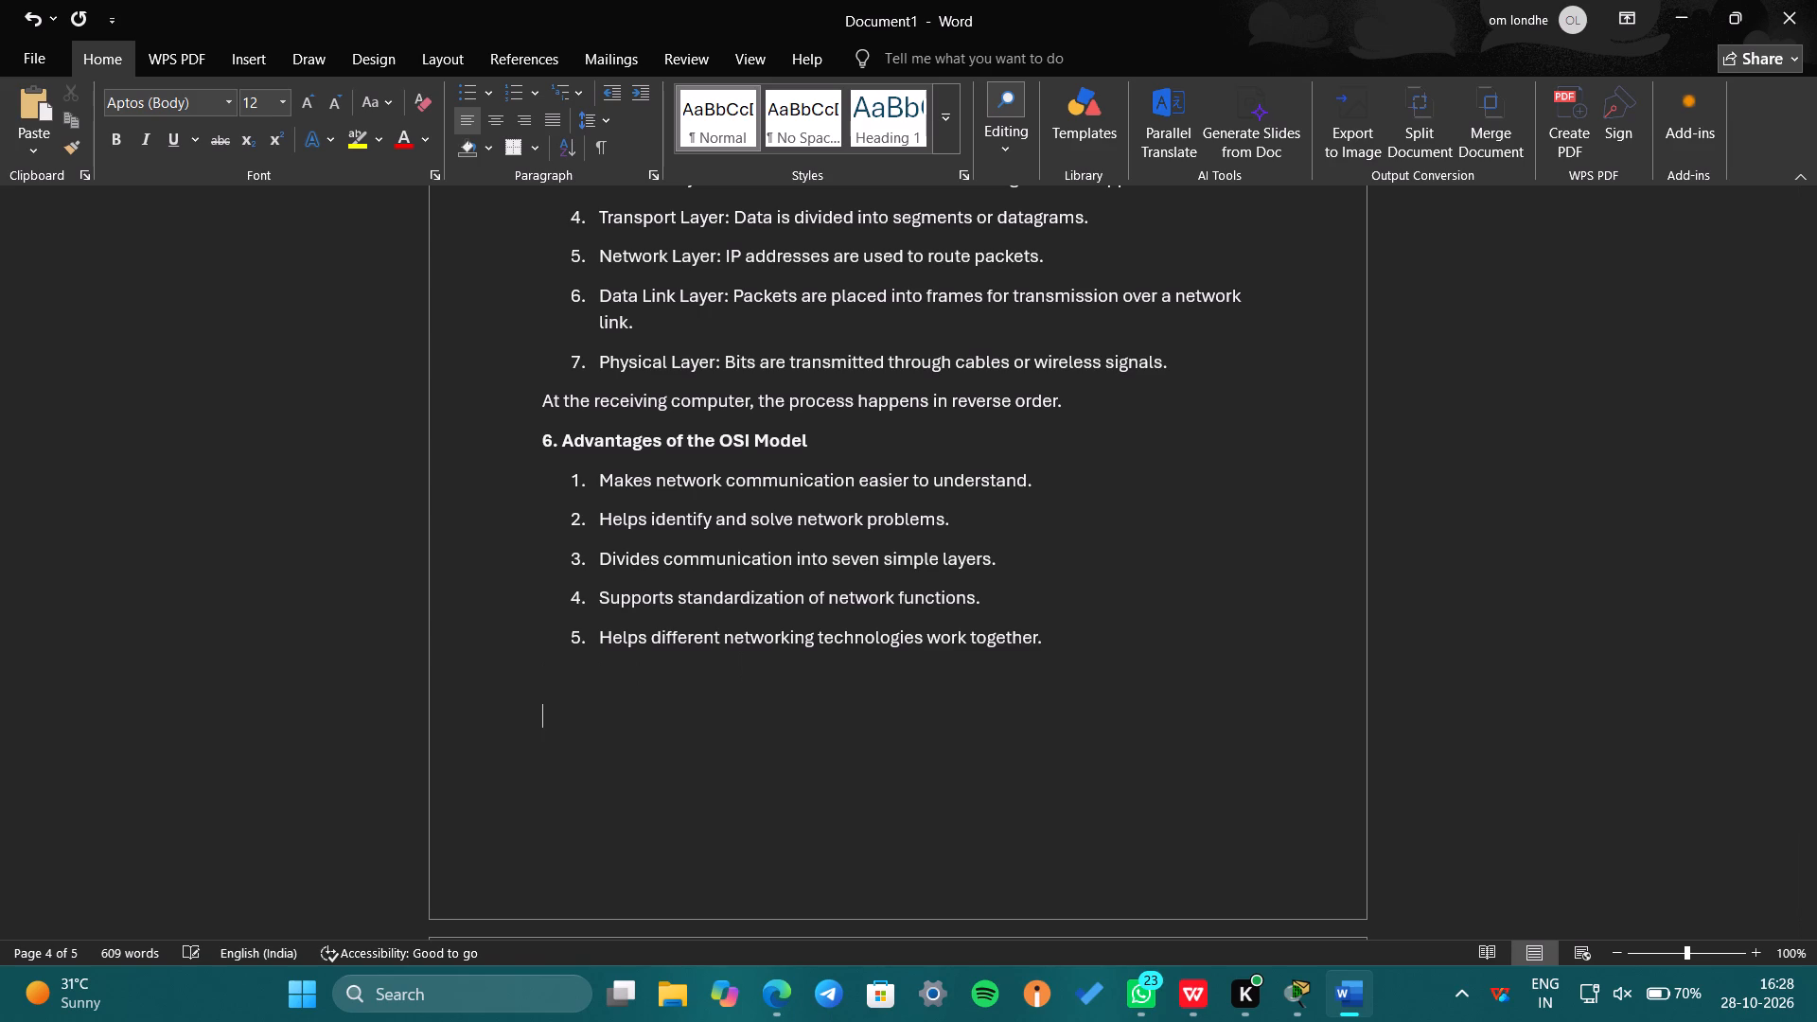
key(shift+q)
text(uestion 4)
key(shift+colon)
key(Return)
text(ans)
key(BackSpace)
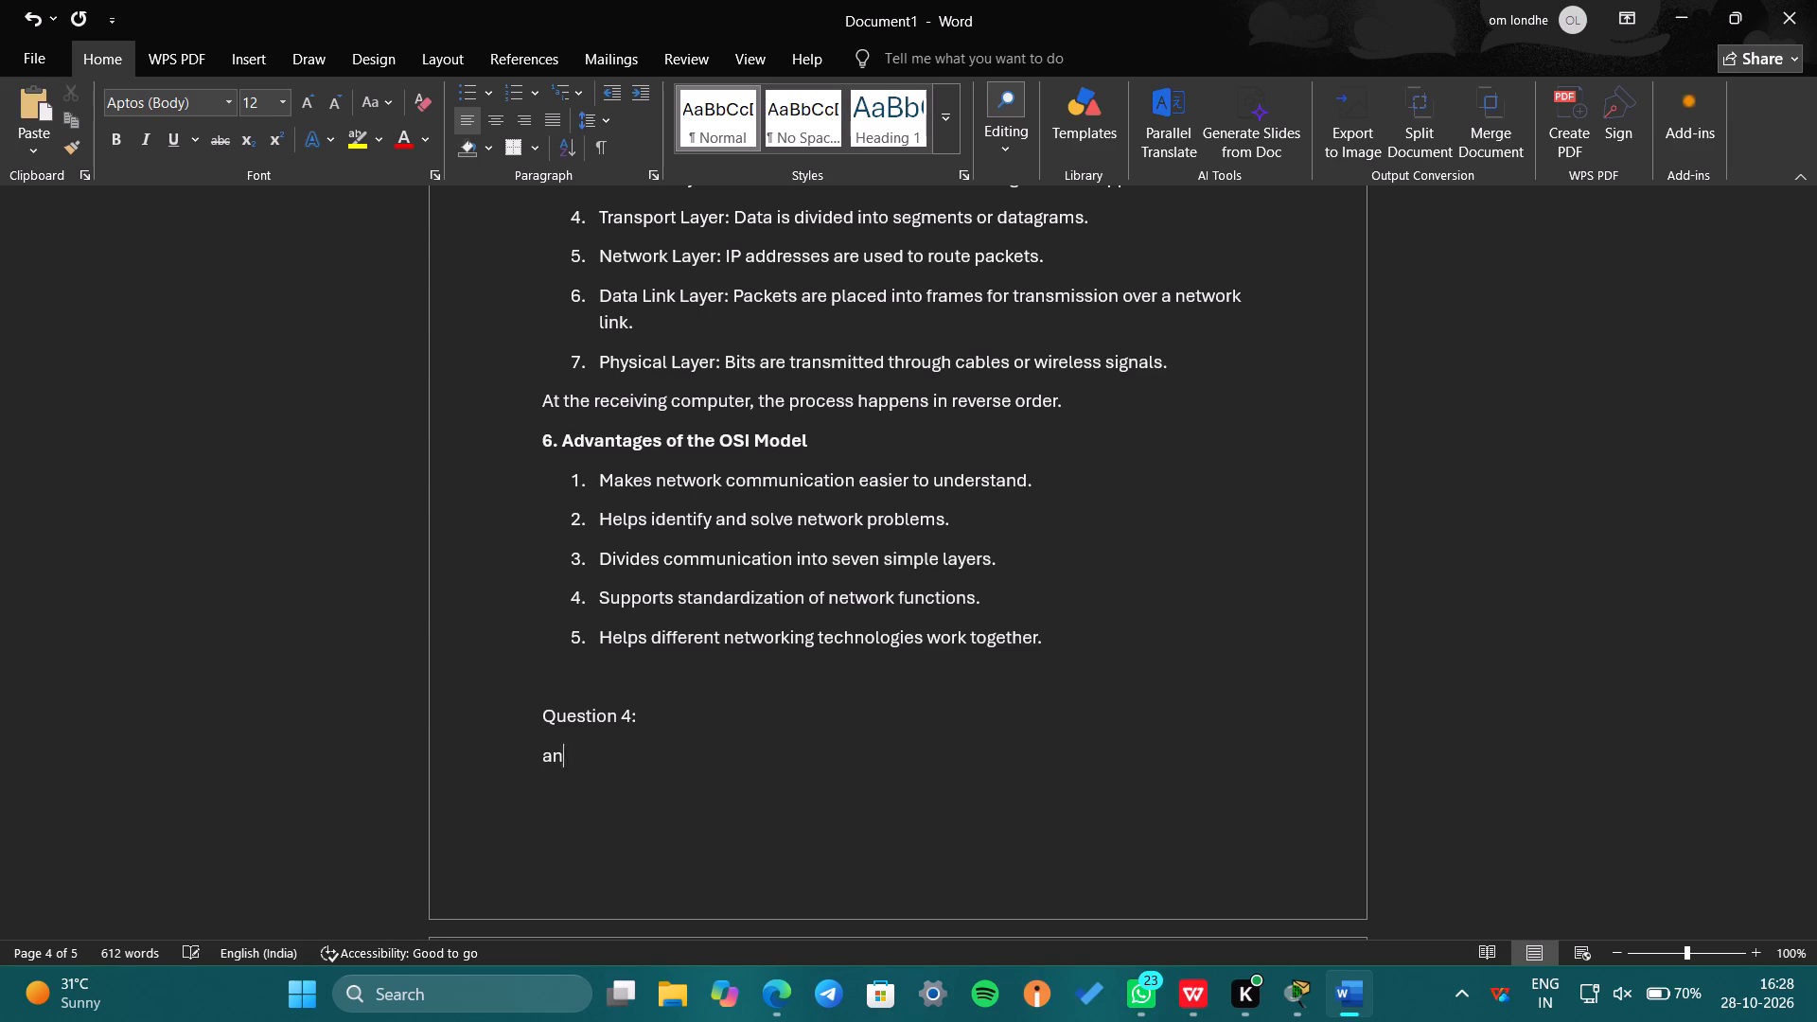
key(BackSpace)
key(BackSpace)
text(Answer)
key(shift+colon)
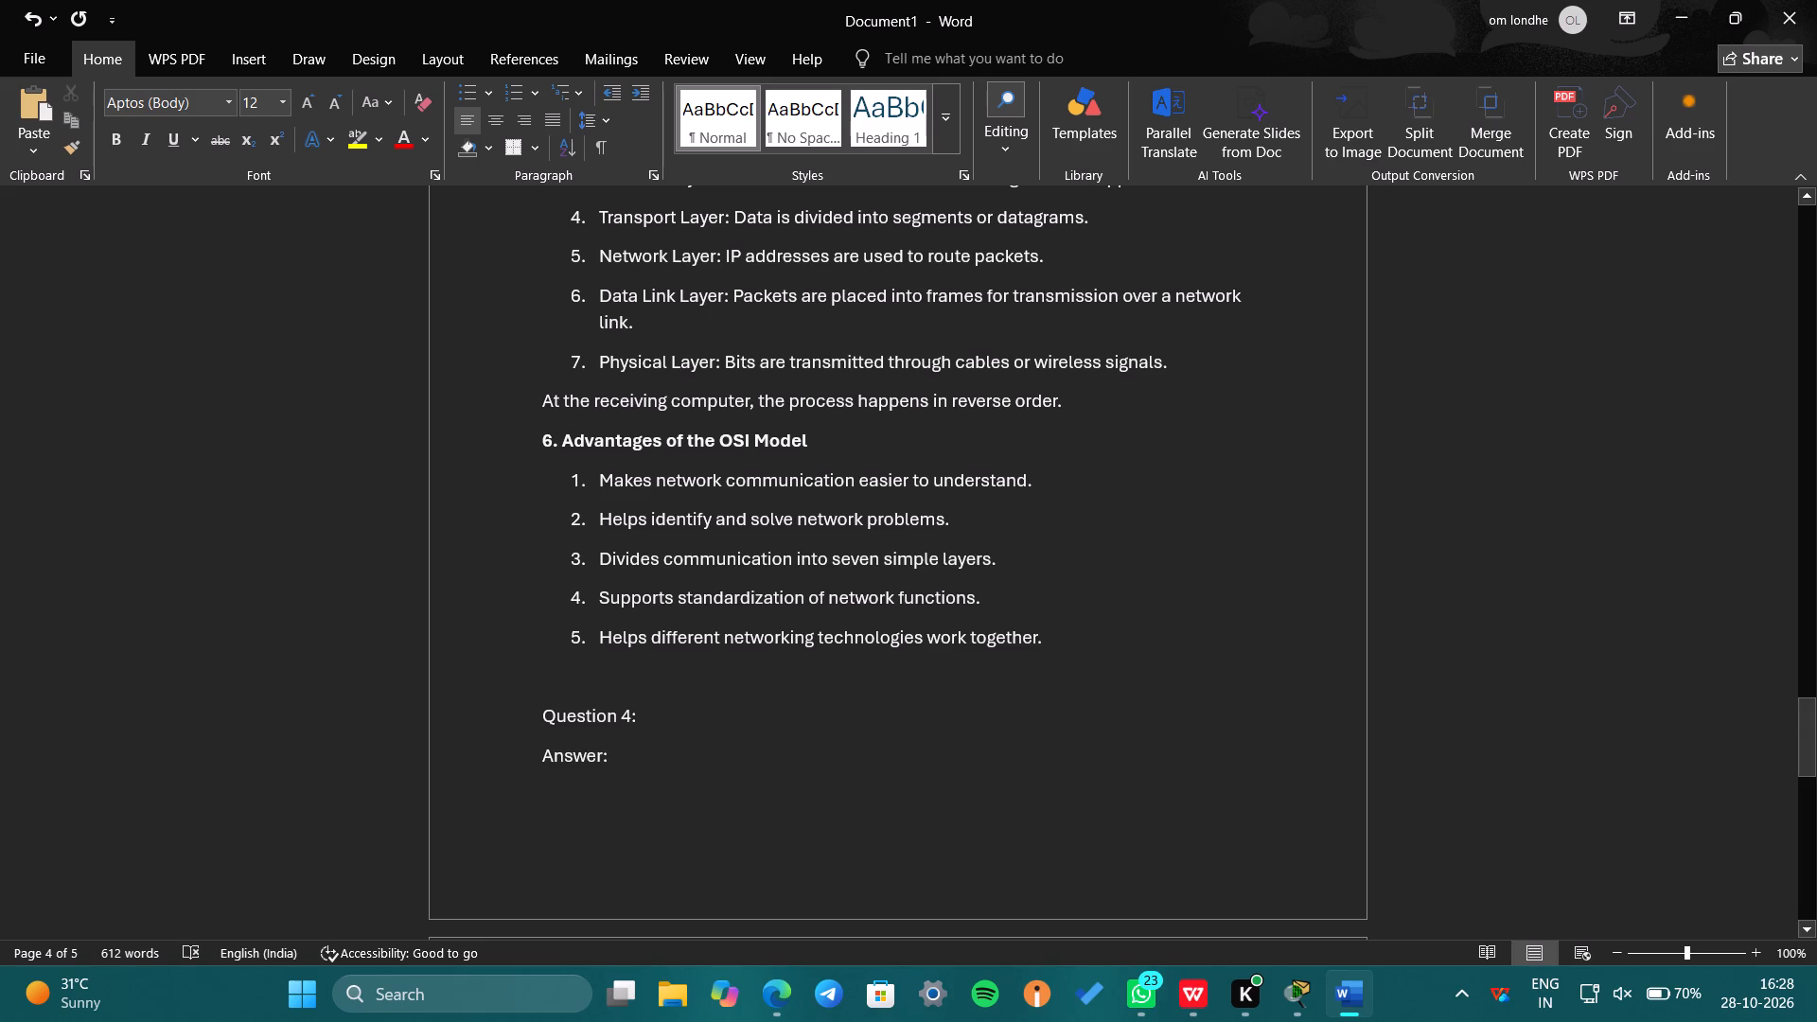
Make the "Question 4:" line and the "Answer:" line below it bold.
drag(521, 705, 626, 780)
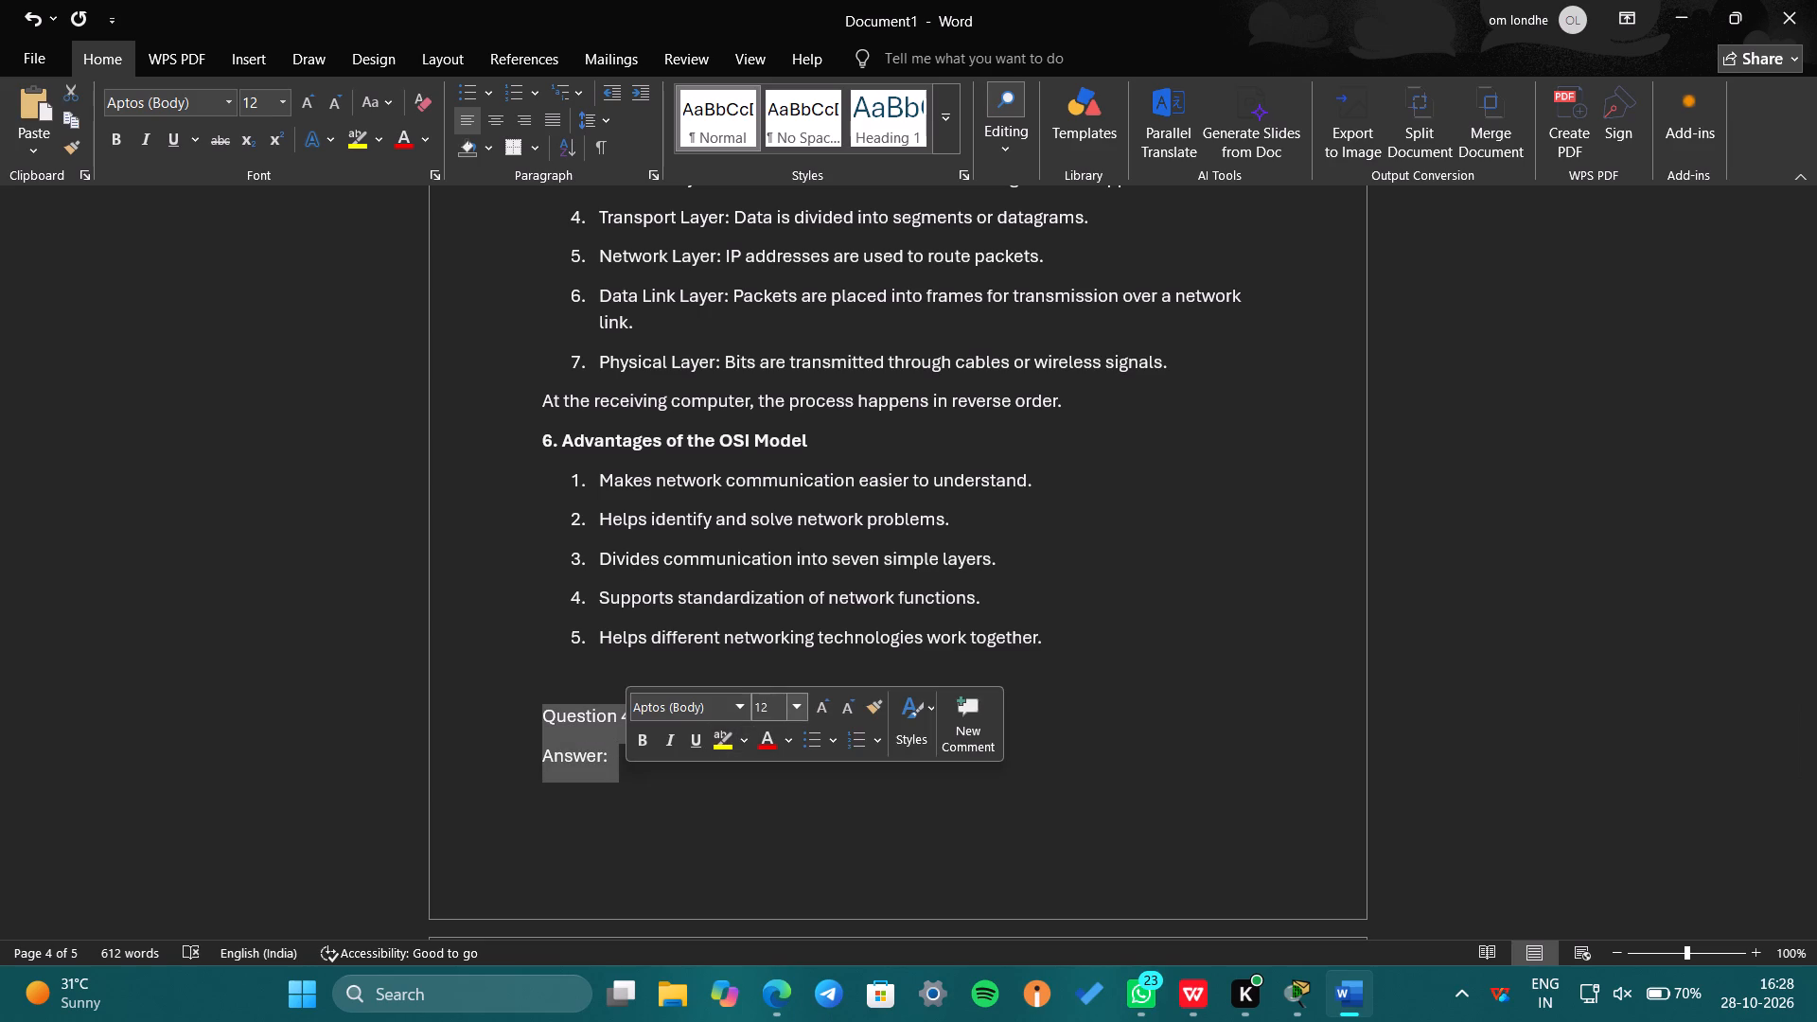
click(638, 740)
click(620, 807)
Copy the first Packet Tracer network picture from Name.docx in WPS Office and paste it below the Question 4 "Answer:" line in Word.
scroll(636, 766, down, 1)
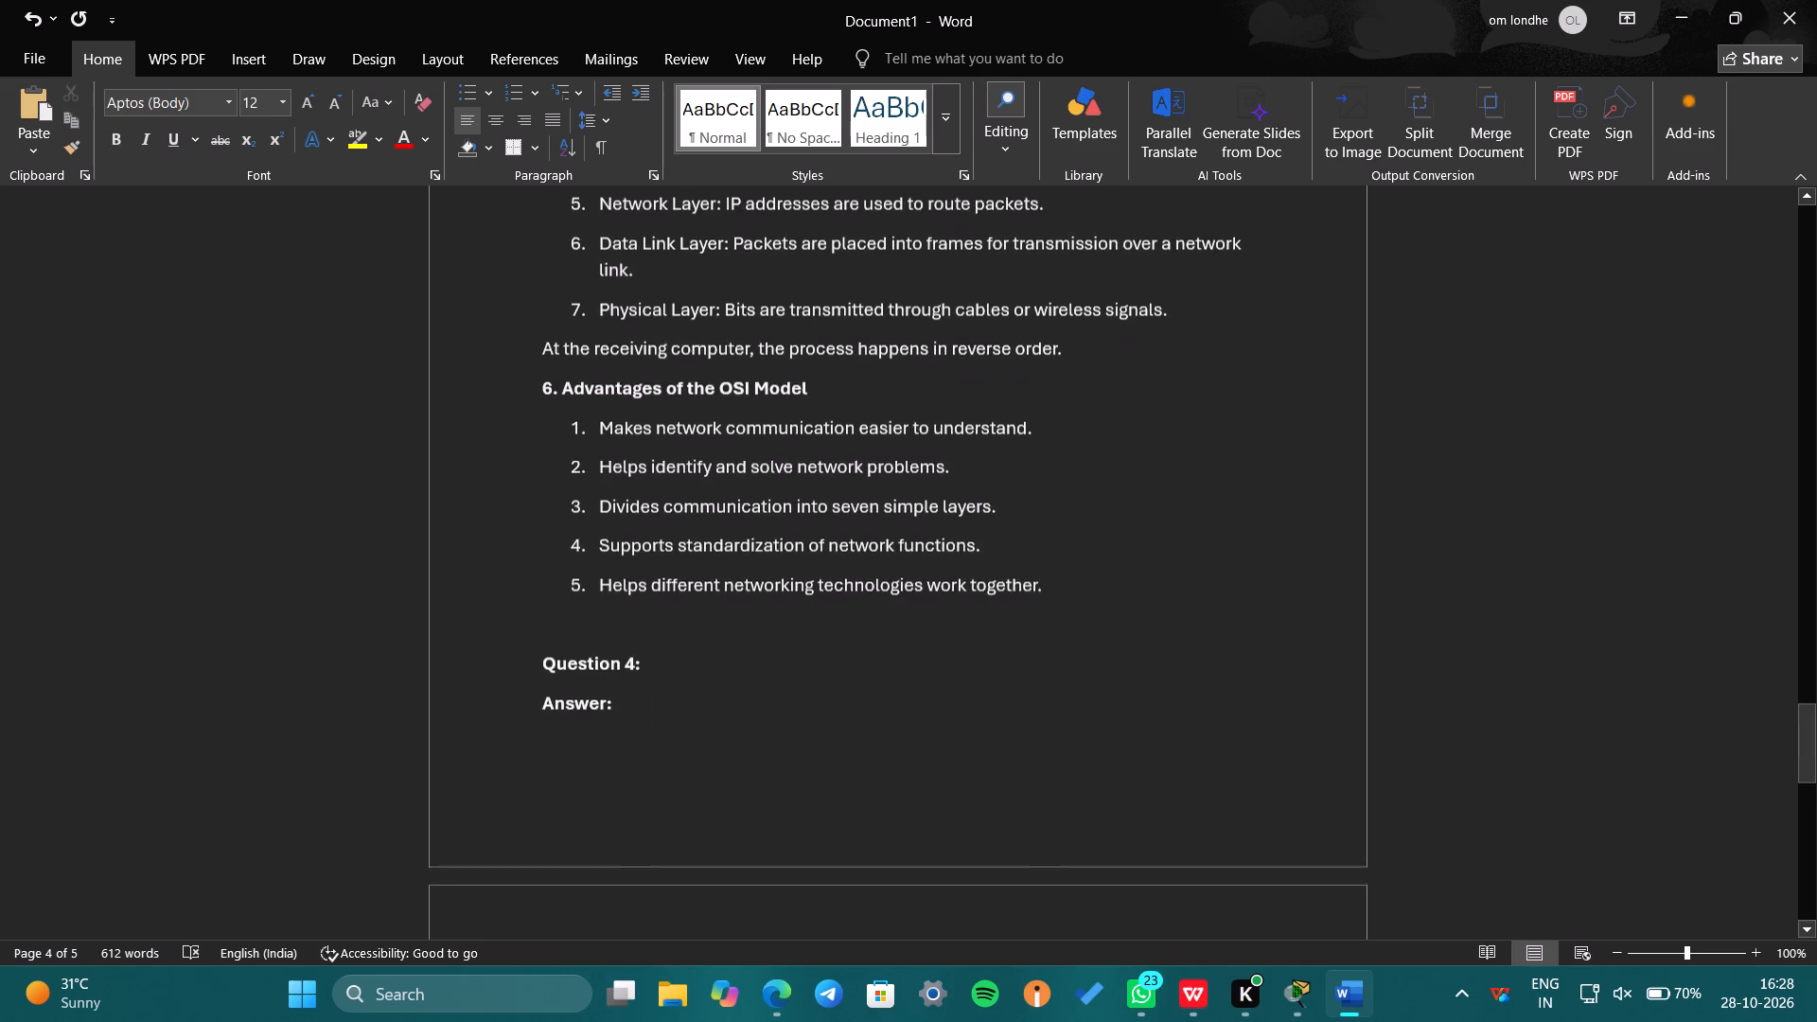
scroll(636, 766, down, 15)
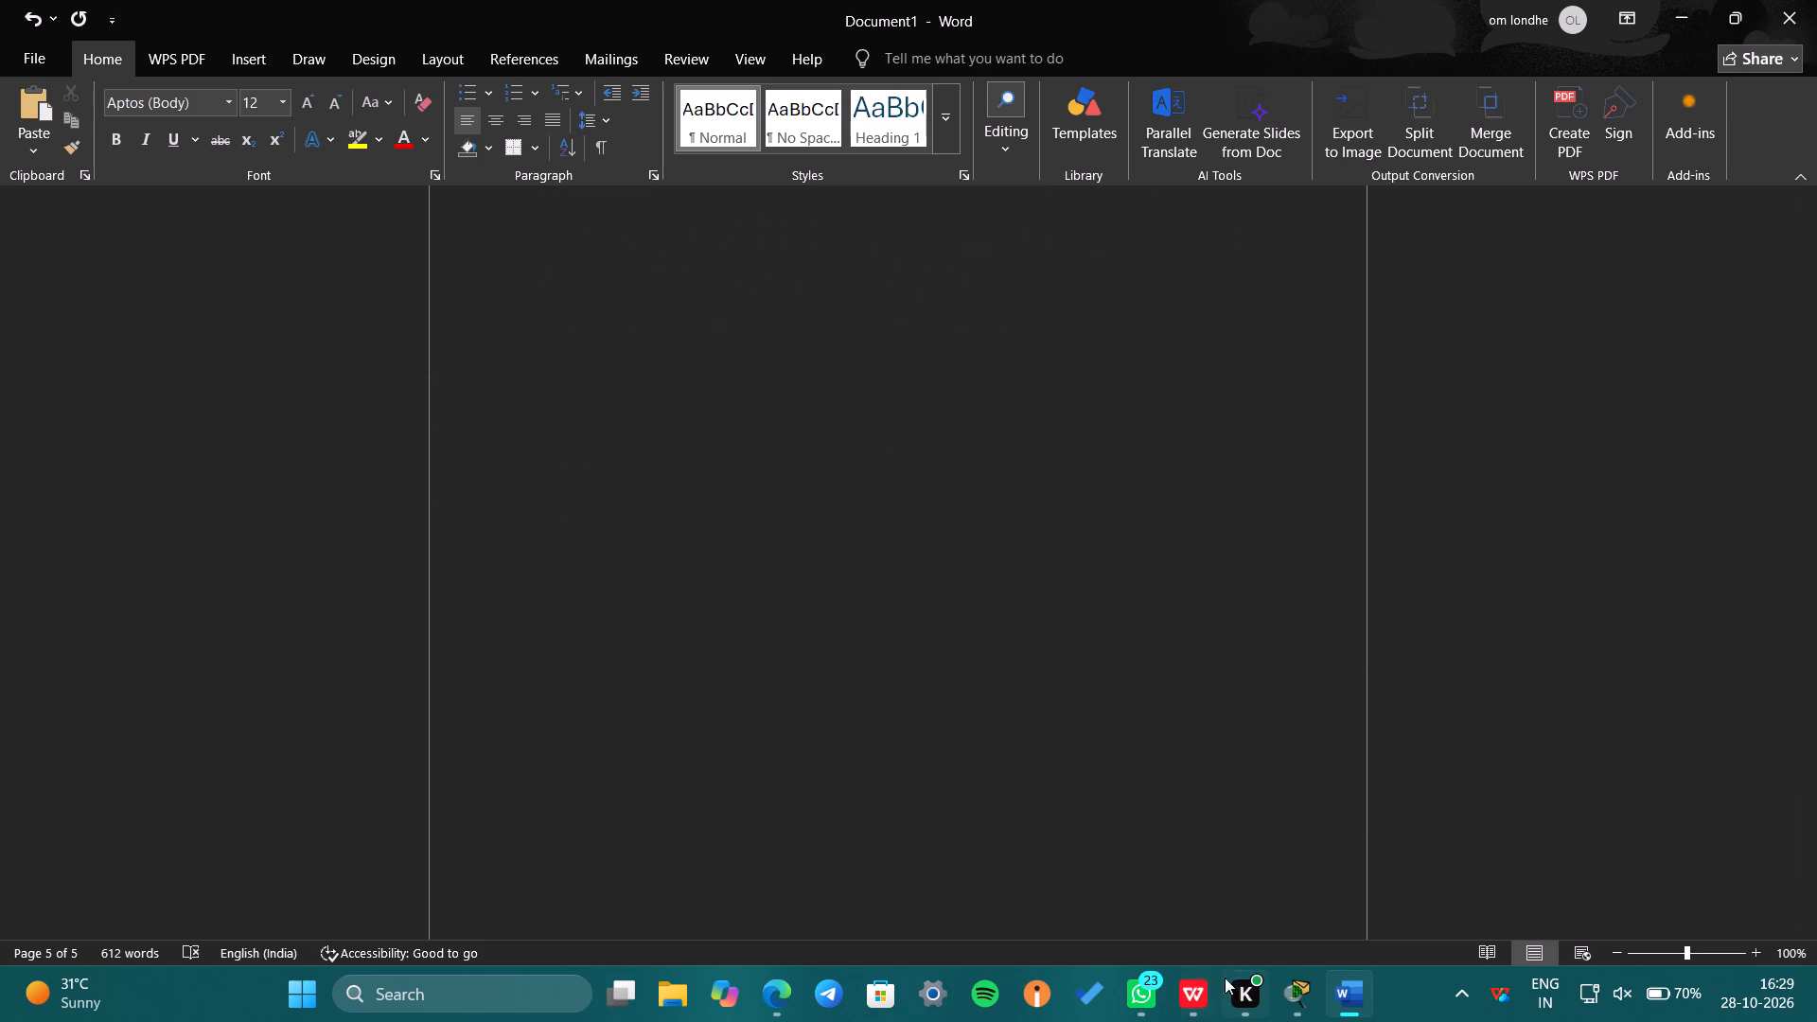
click(1190, 1002)
scroll(737, 537, down, 20)
scroll(737, 537, down, 2)
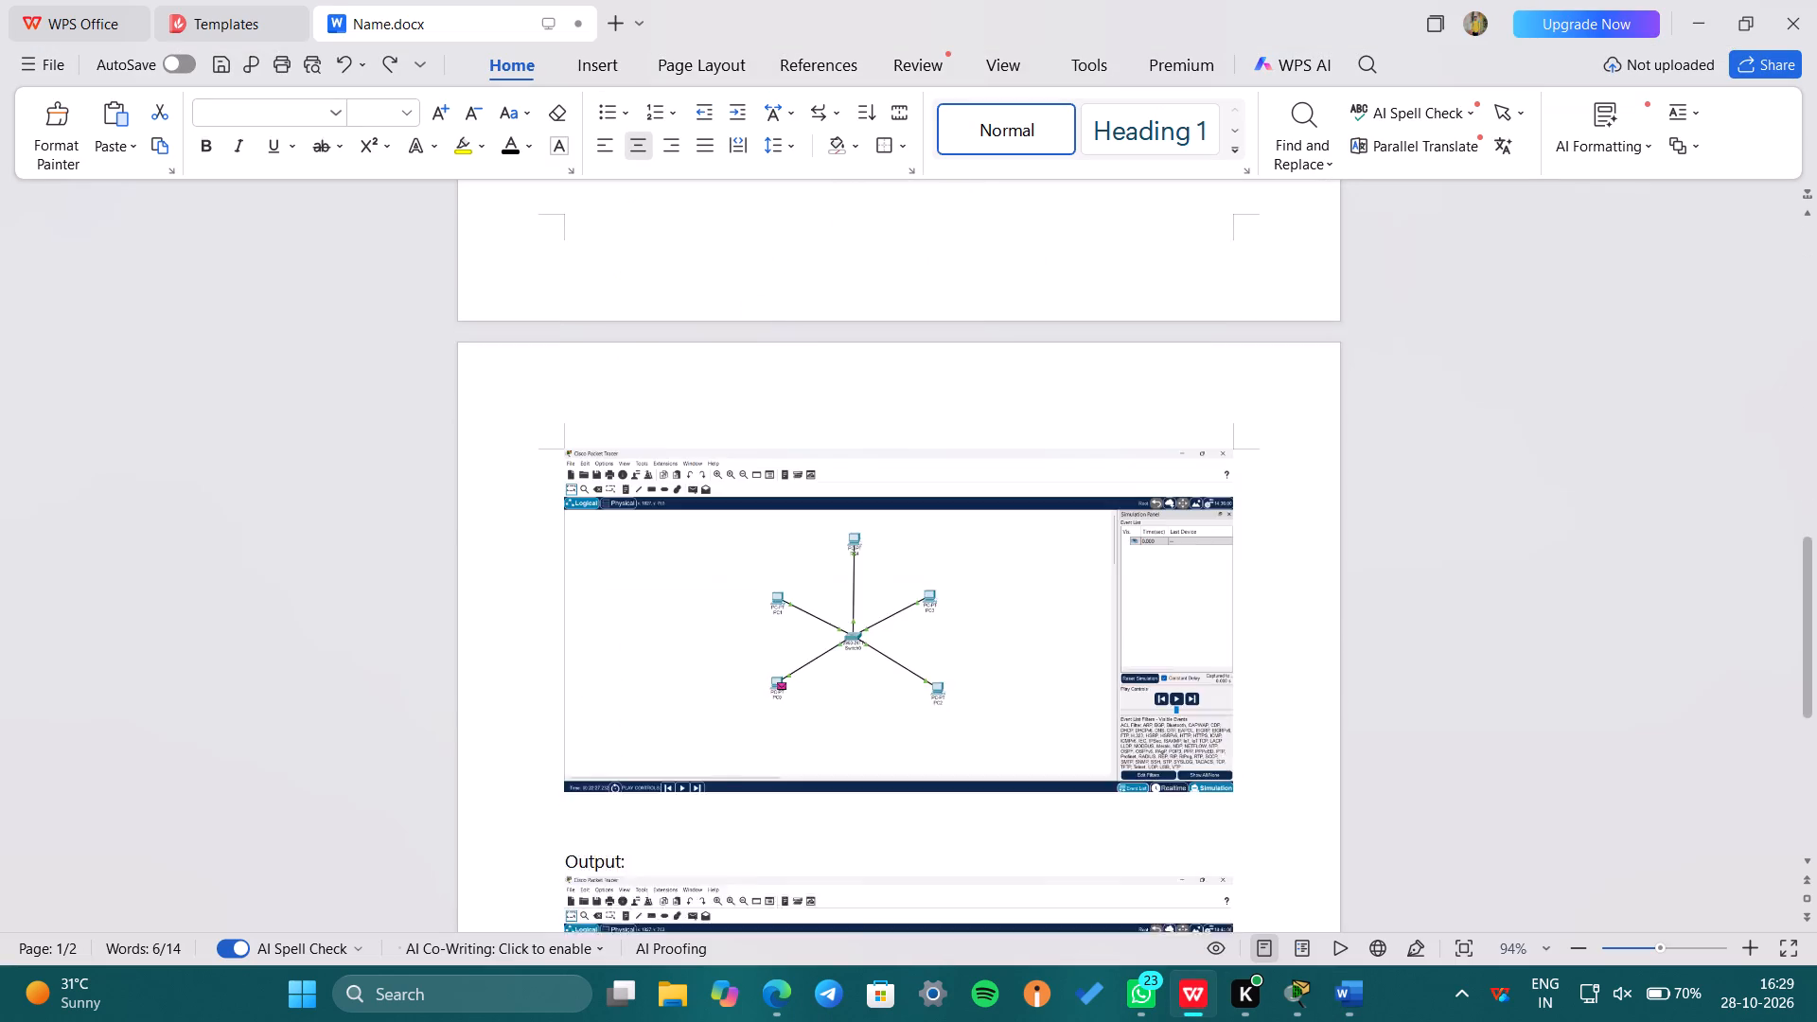
right_click(809, 521)
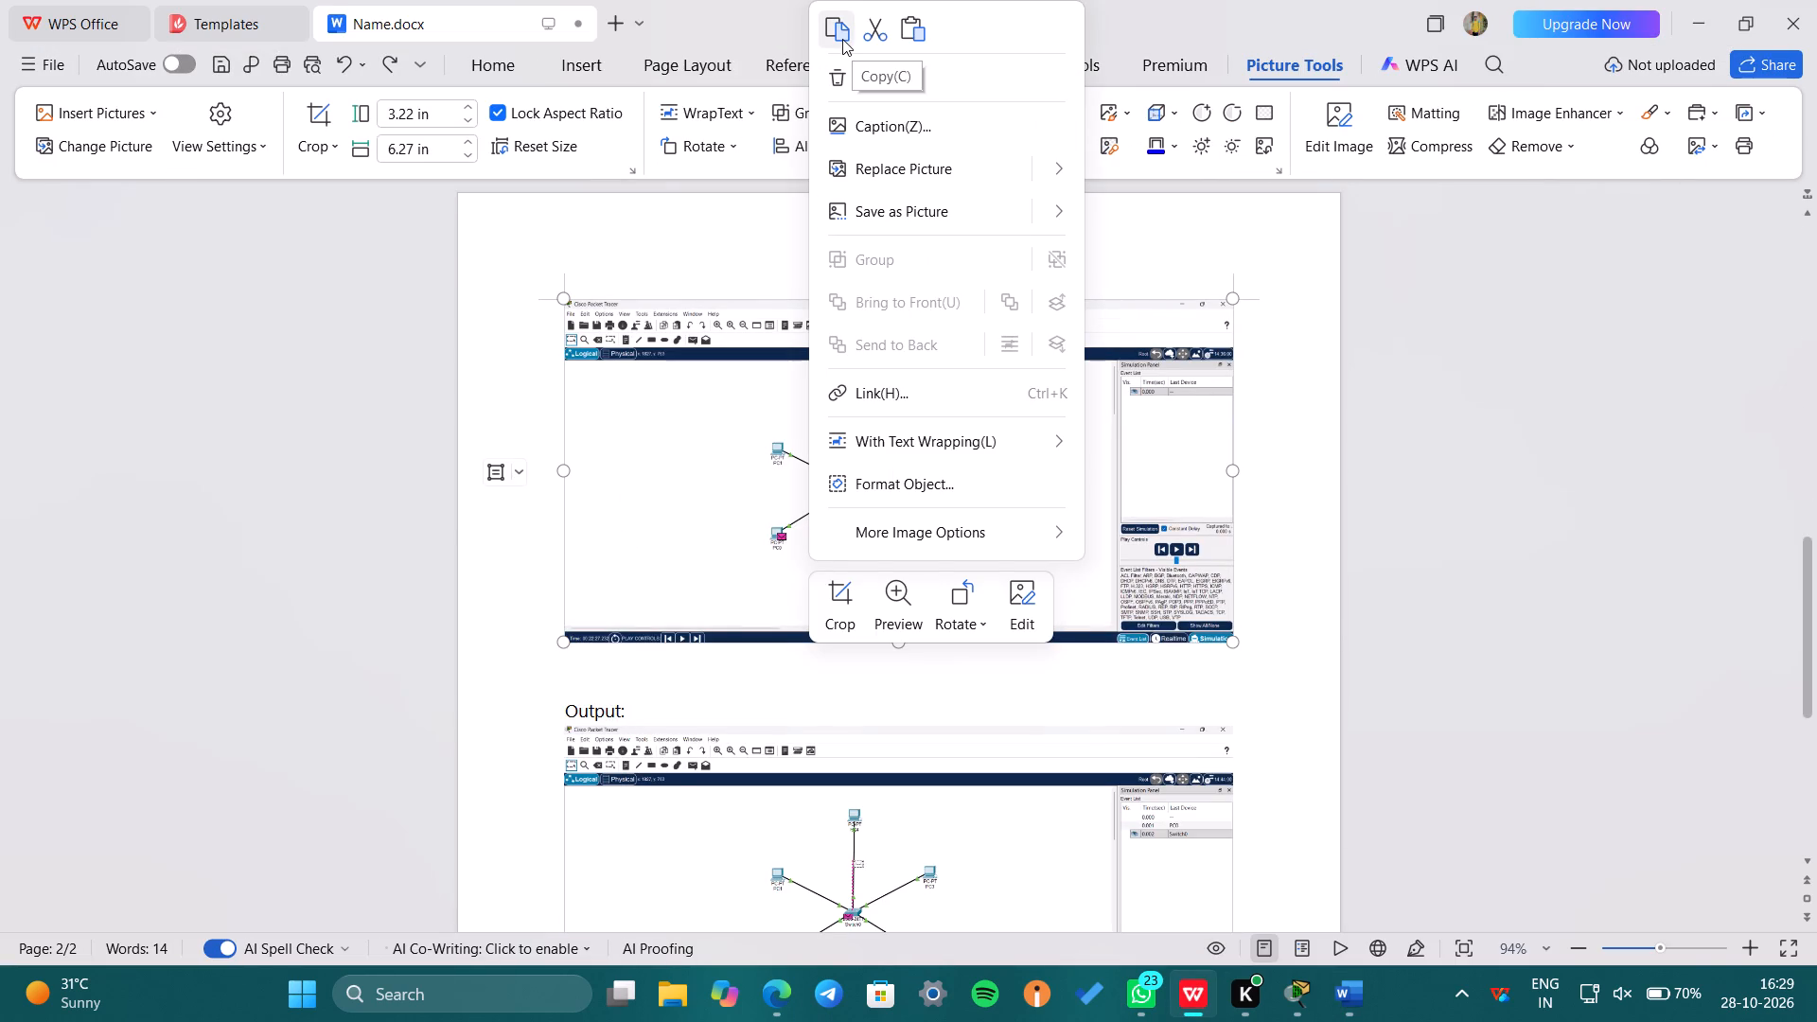
click(842, 39)
click(1720, 6)
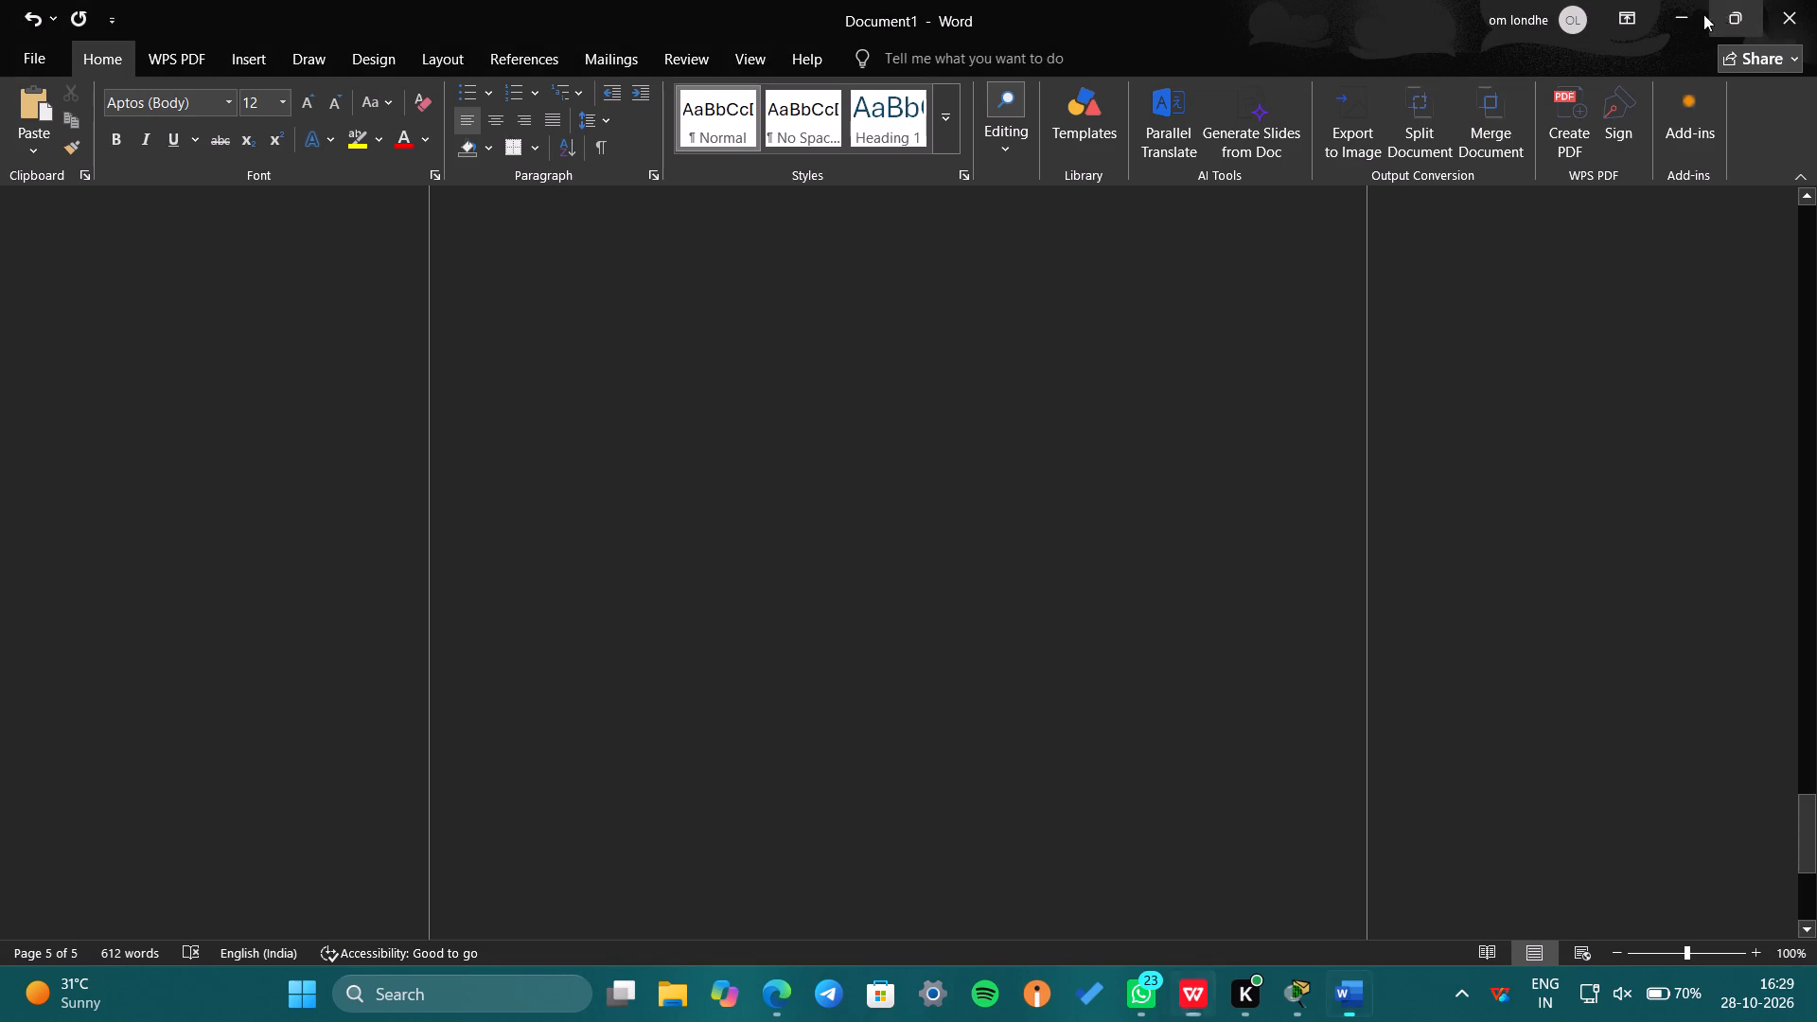
scroll(851, 577, up, 1)
scroll(902, 418, up, 10)
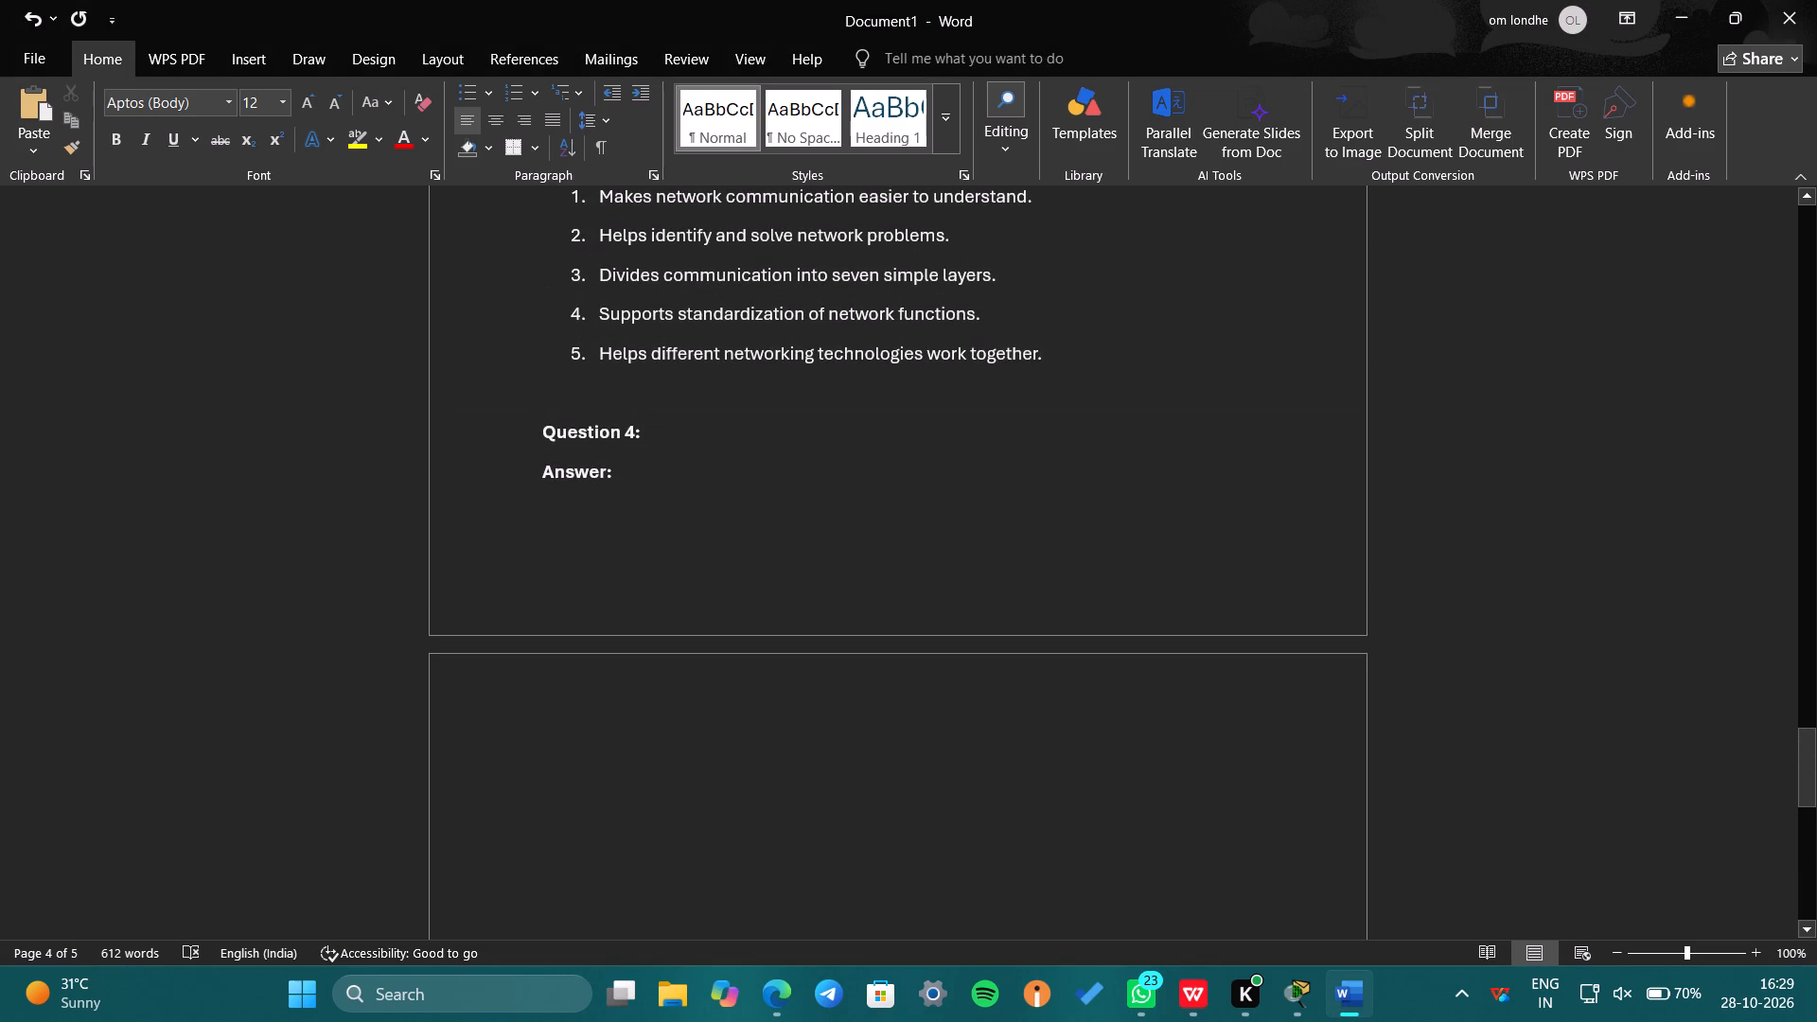
key(ctrl+v)
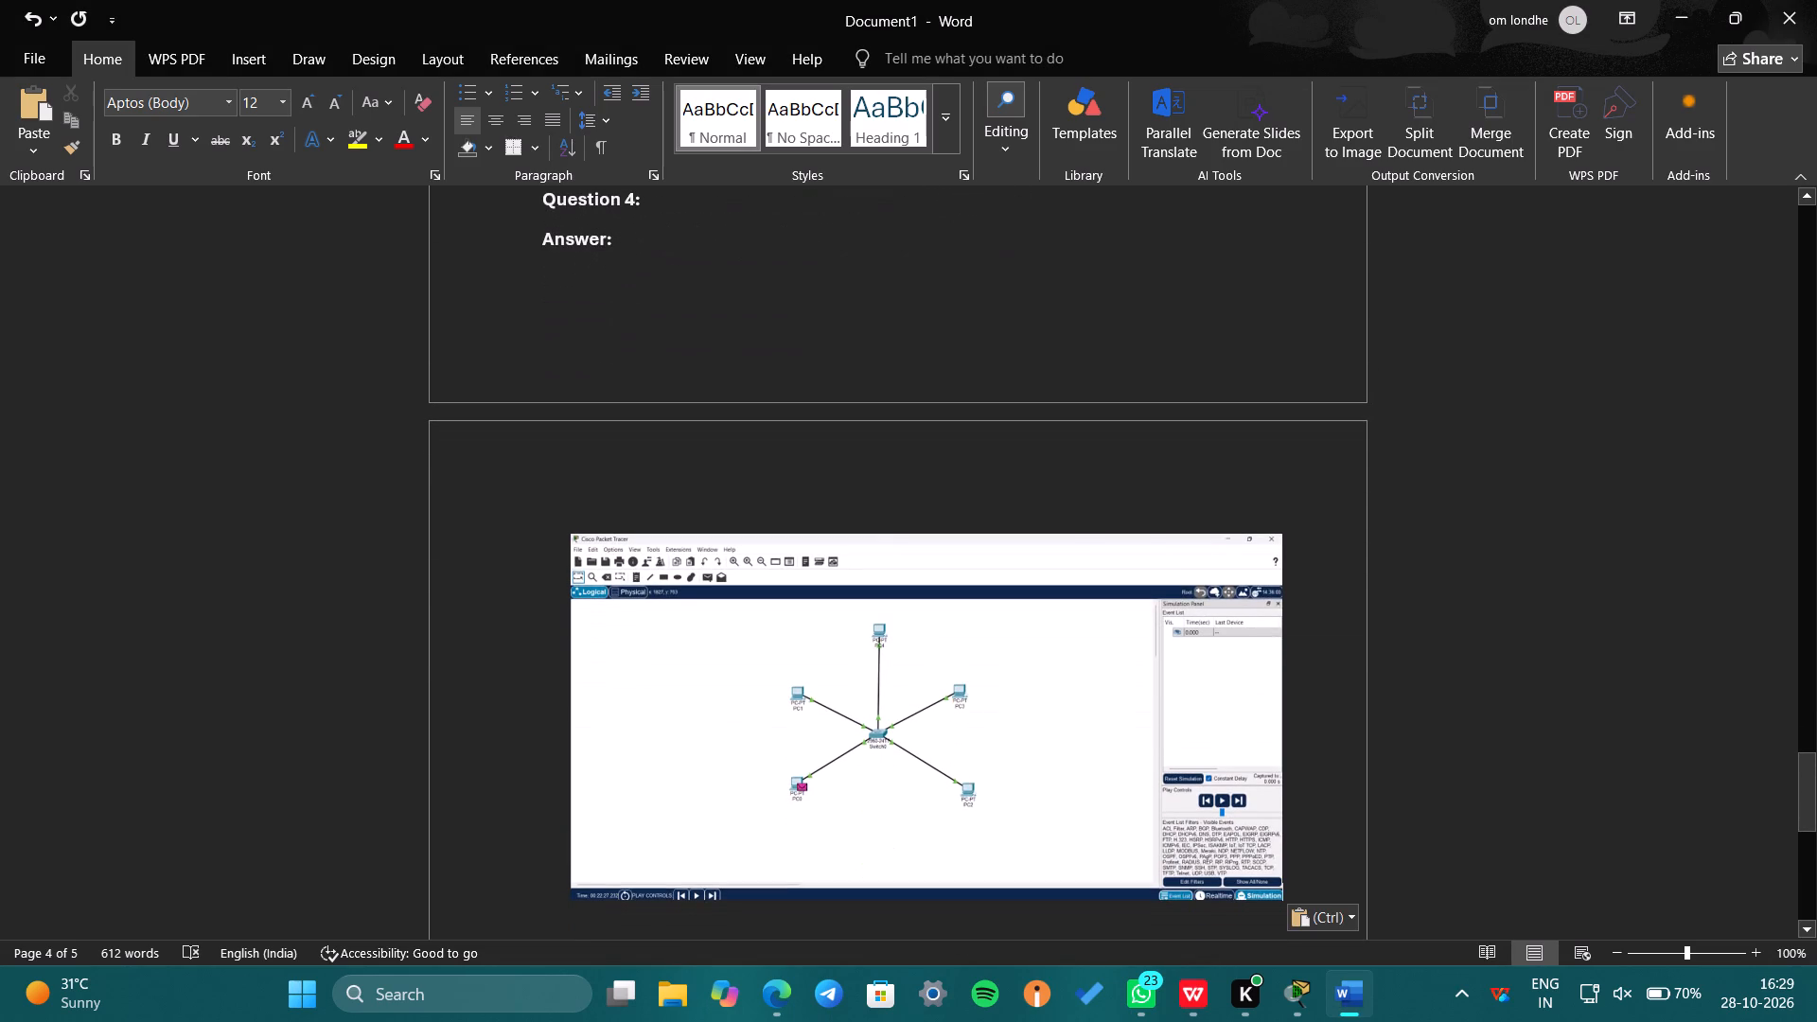
Copy the Packet Tracer picture under "Output:" from Name.docx in WPS Office and paste it below the first picture in Word.
scroll(621, 540, down, 18)
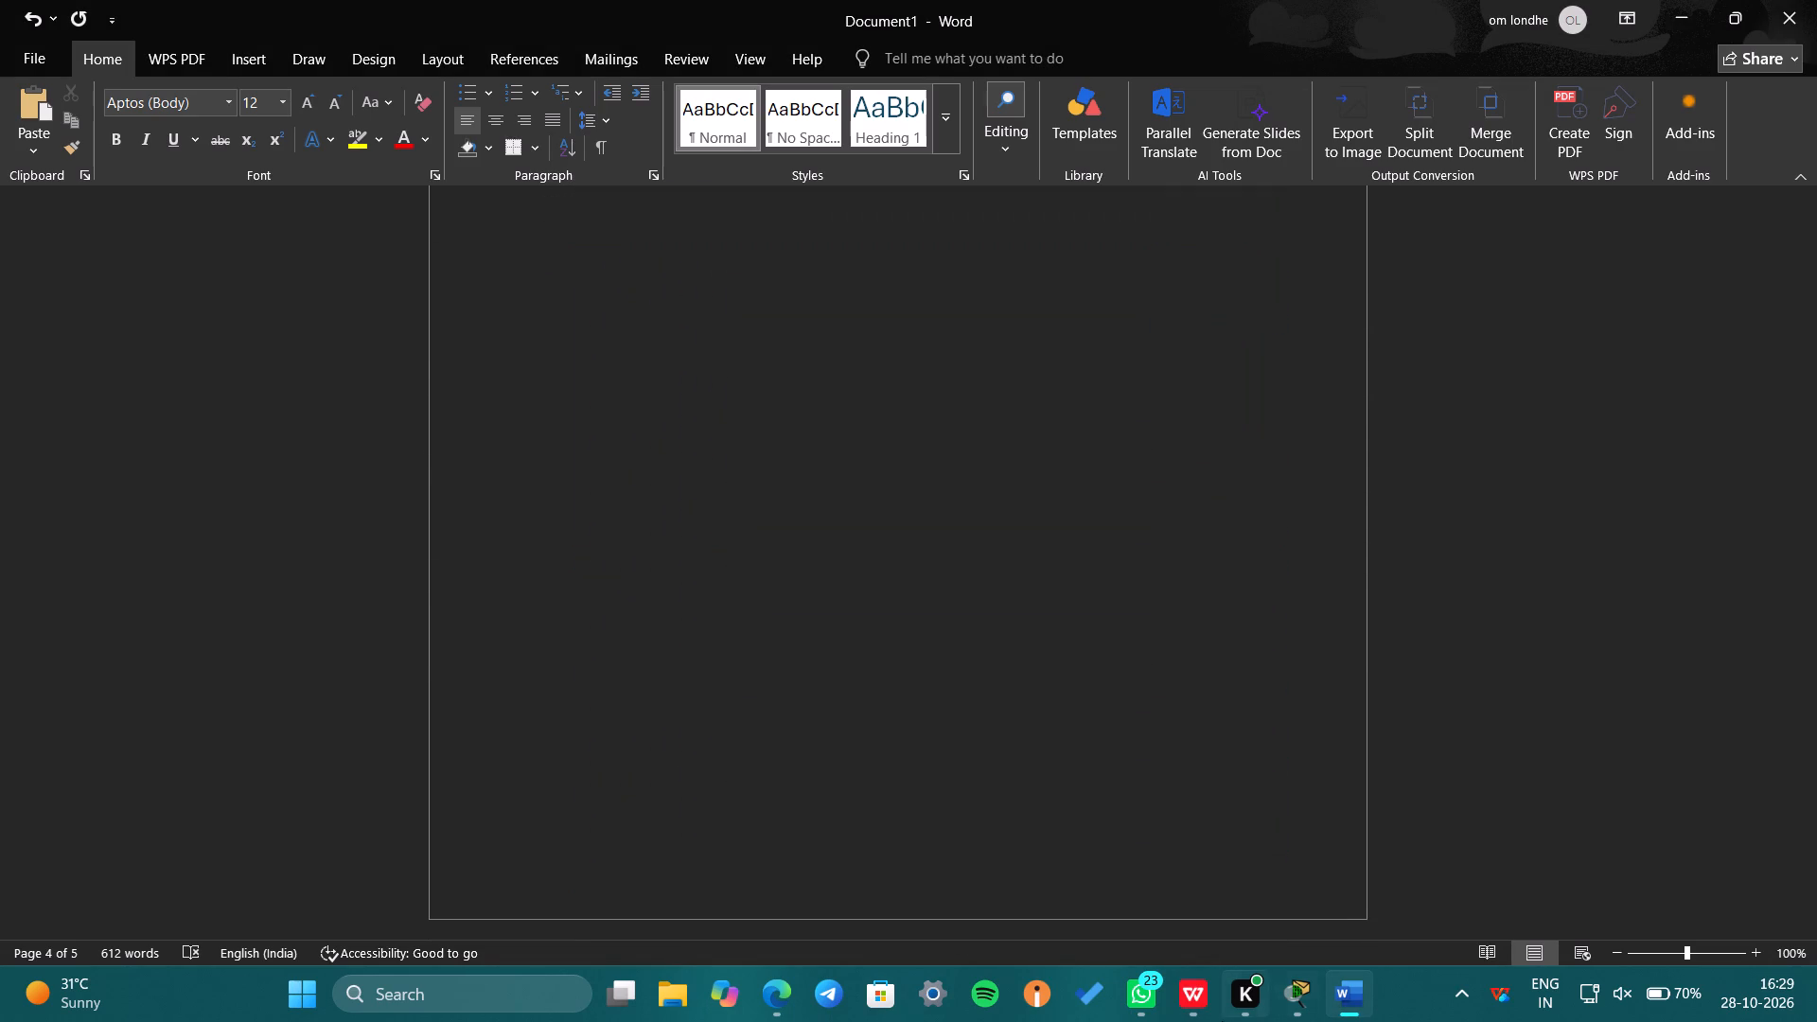
click(1200, 1007)
scroll(849, 718, down, 4)
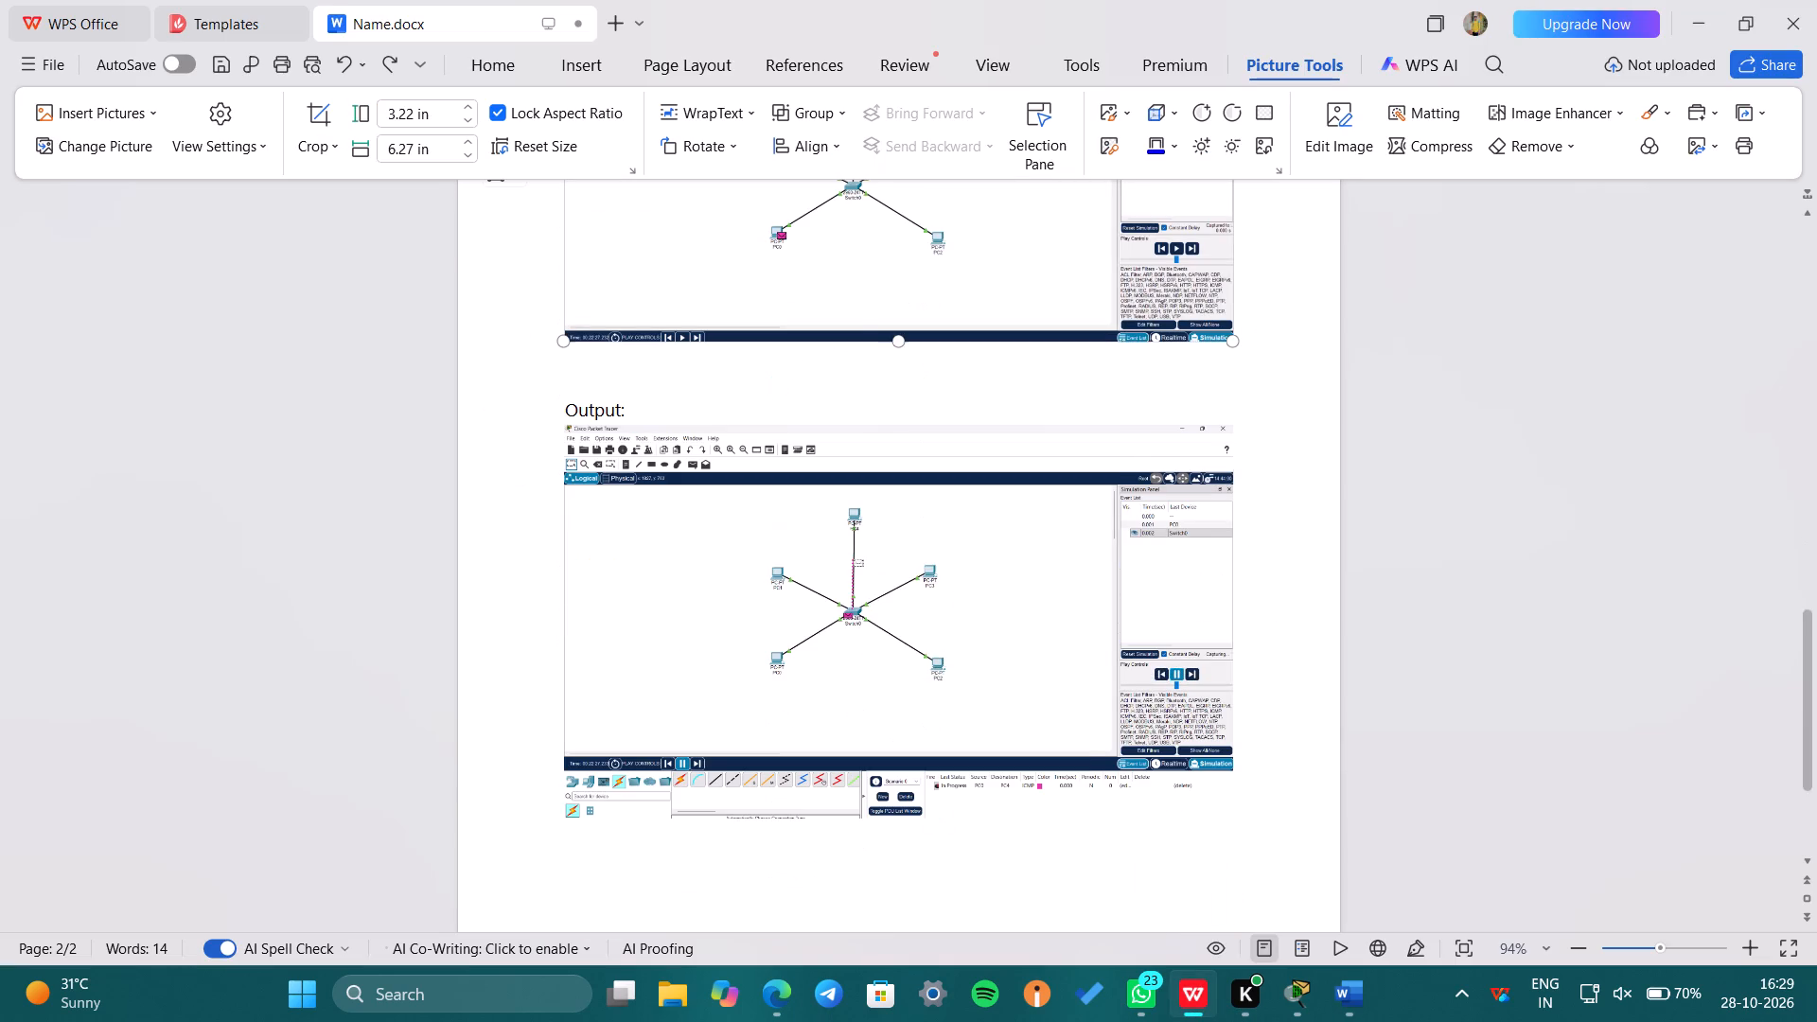
right_click(845, 685)
click(860, 154)
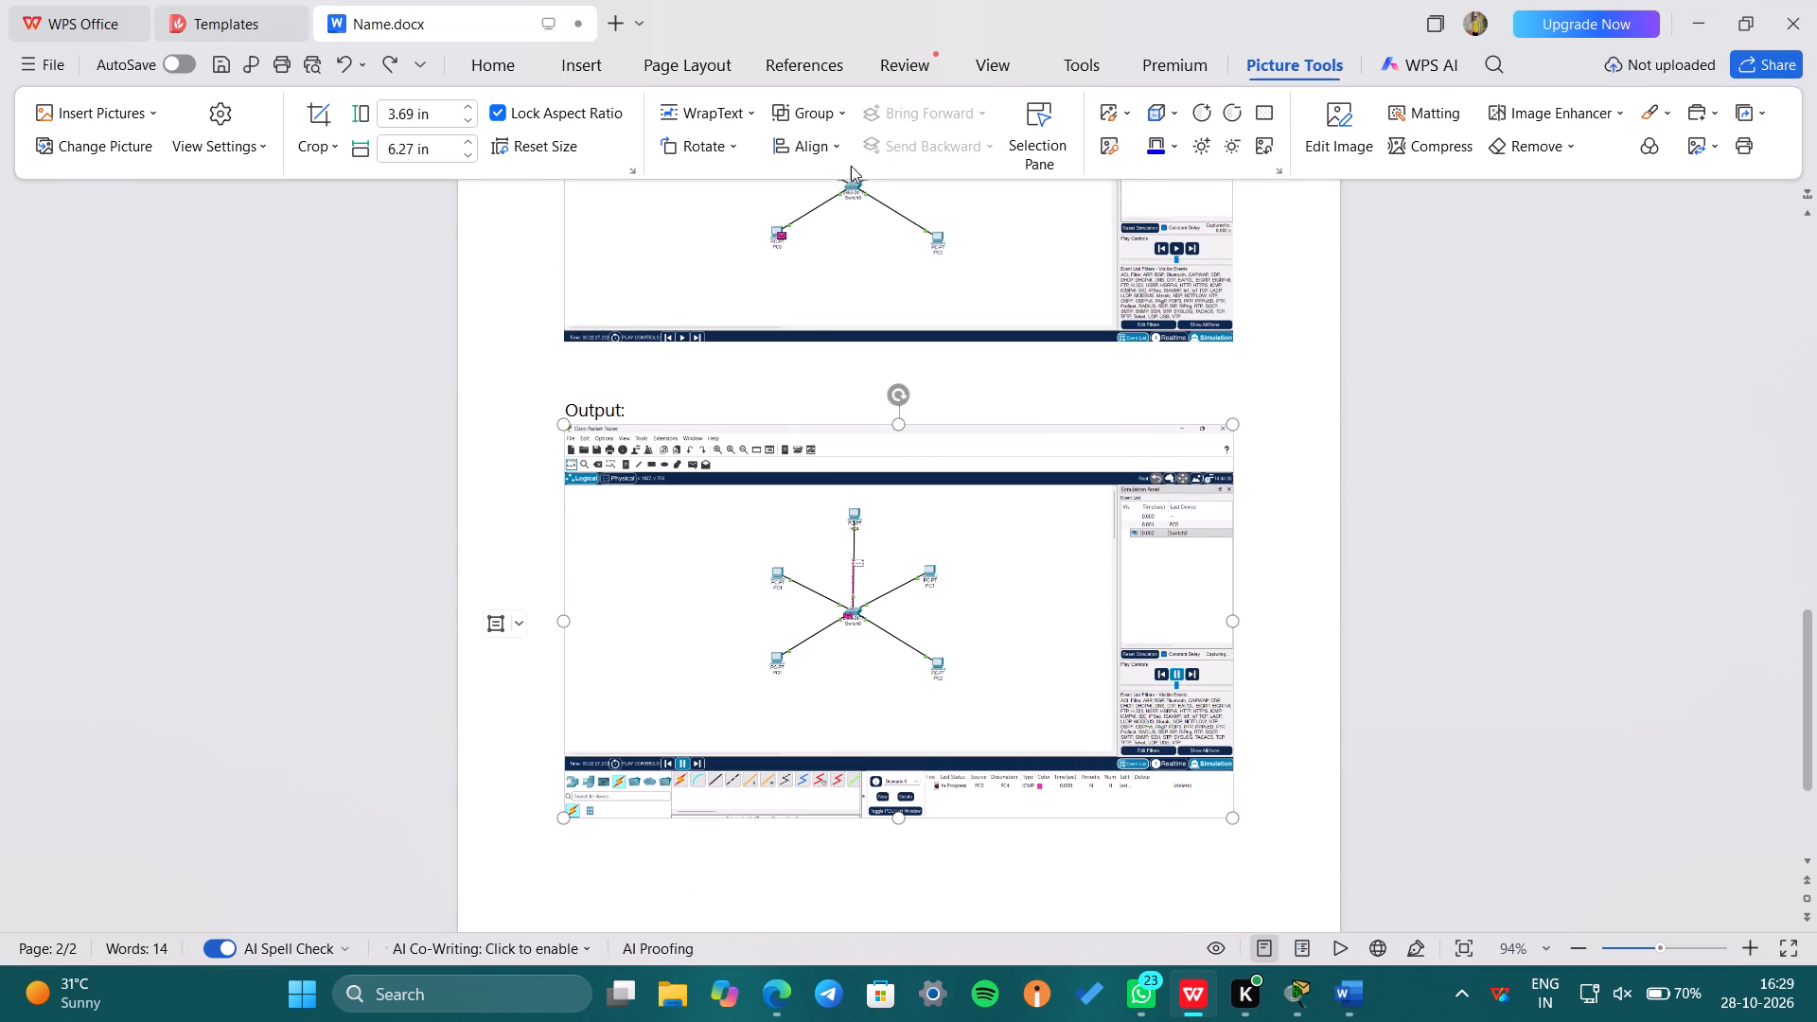
click(1697, 20)
scroll(628, 525, up, 7)
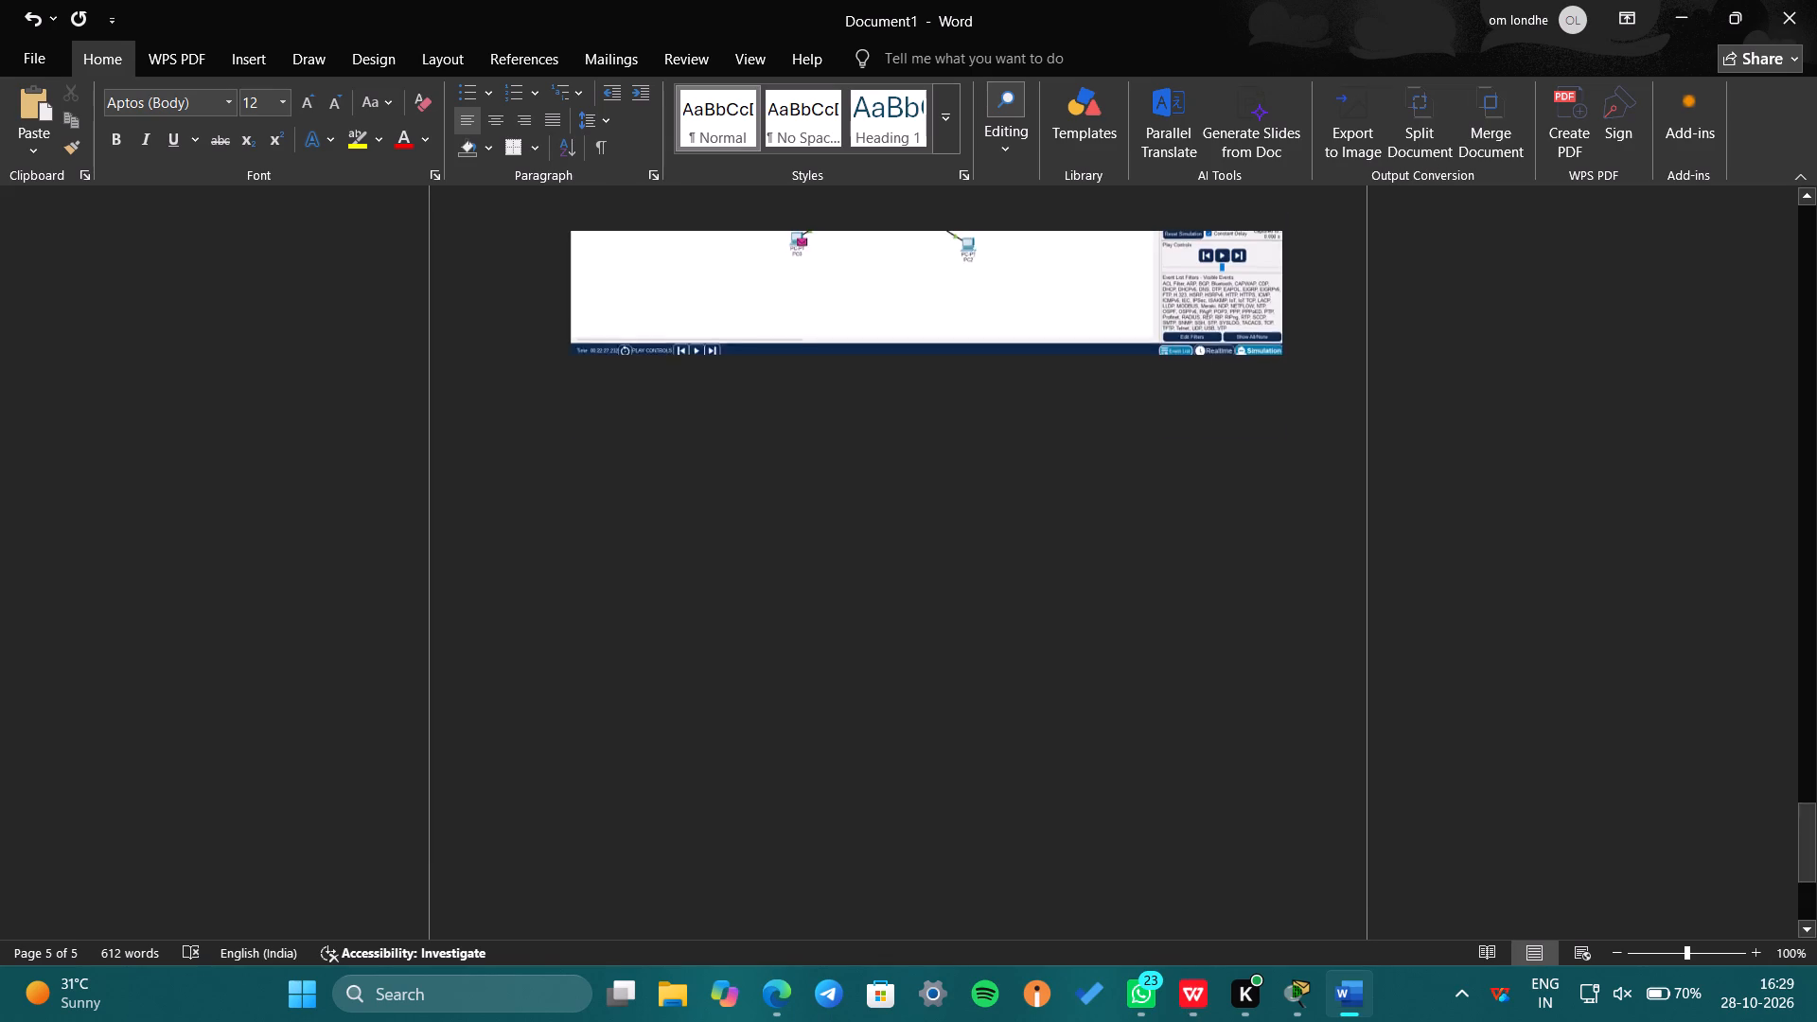
scroll(617, 535, down, 4)
scroll(623, 547, up, 4)
click(638, 669)
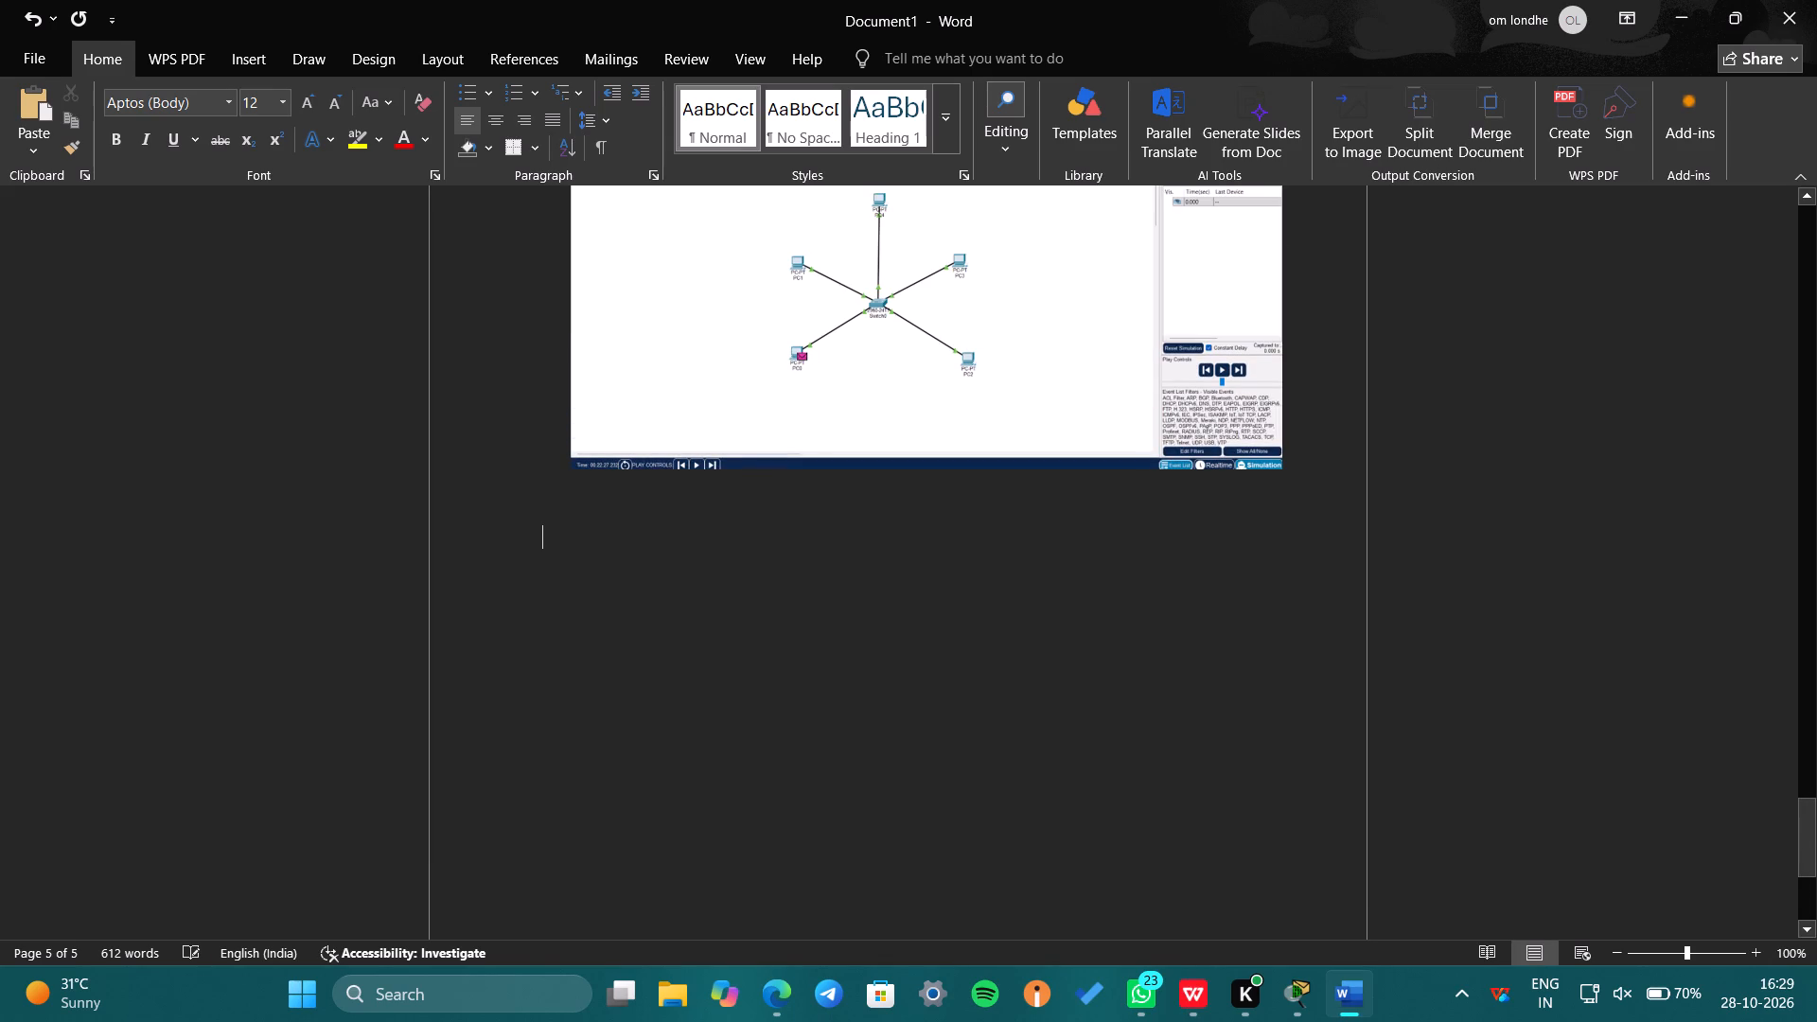
key(ctrl+v)
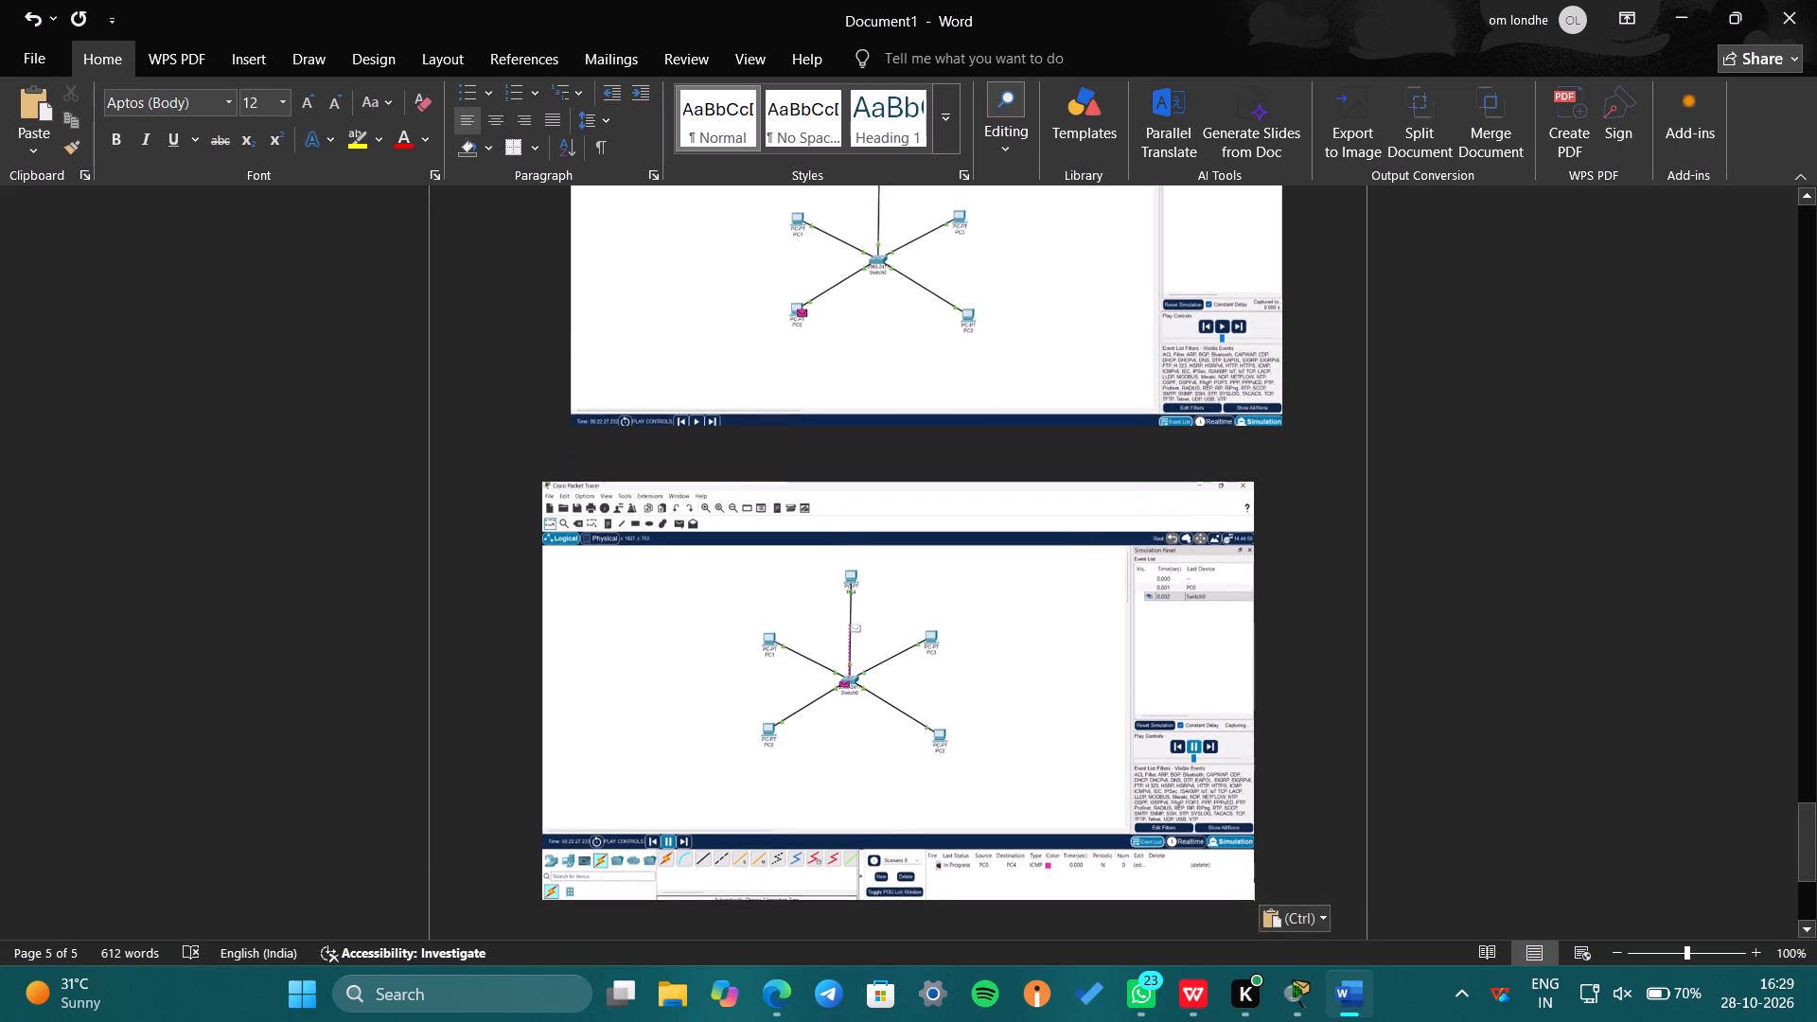
Enlarge the second Packet Tracer picture slightly, keeping its proportions, so it is a little wider than the first.
scroll(638, 669, up, 2)
click(508, 611)
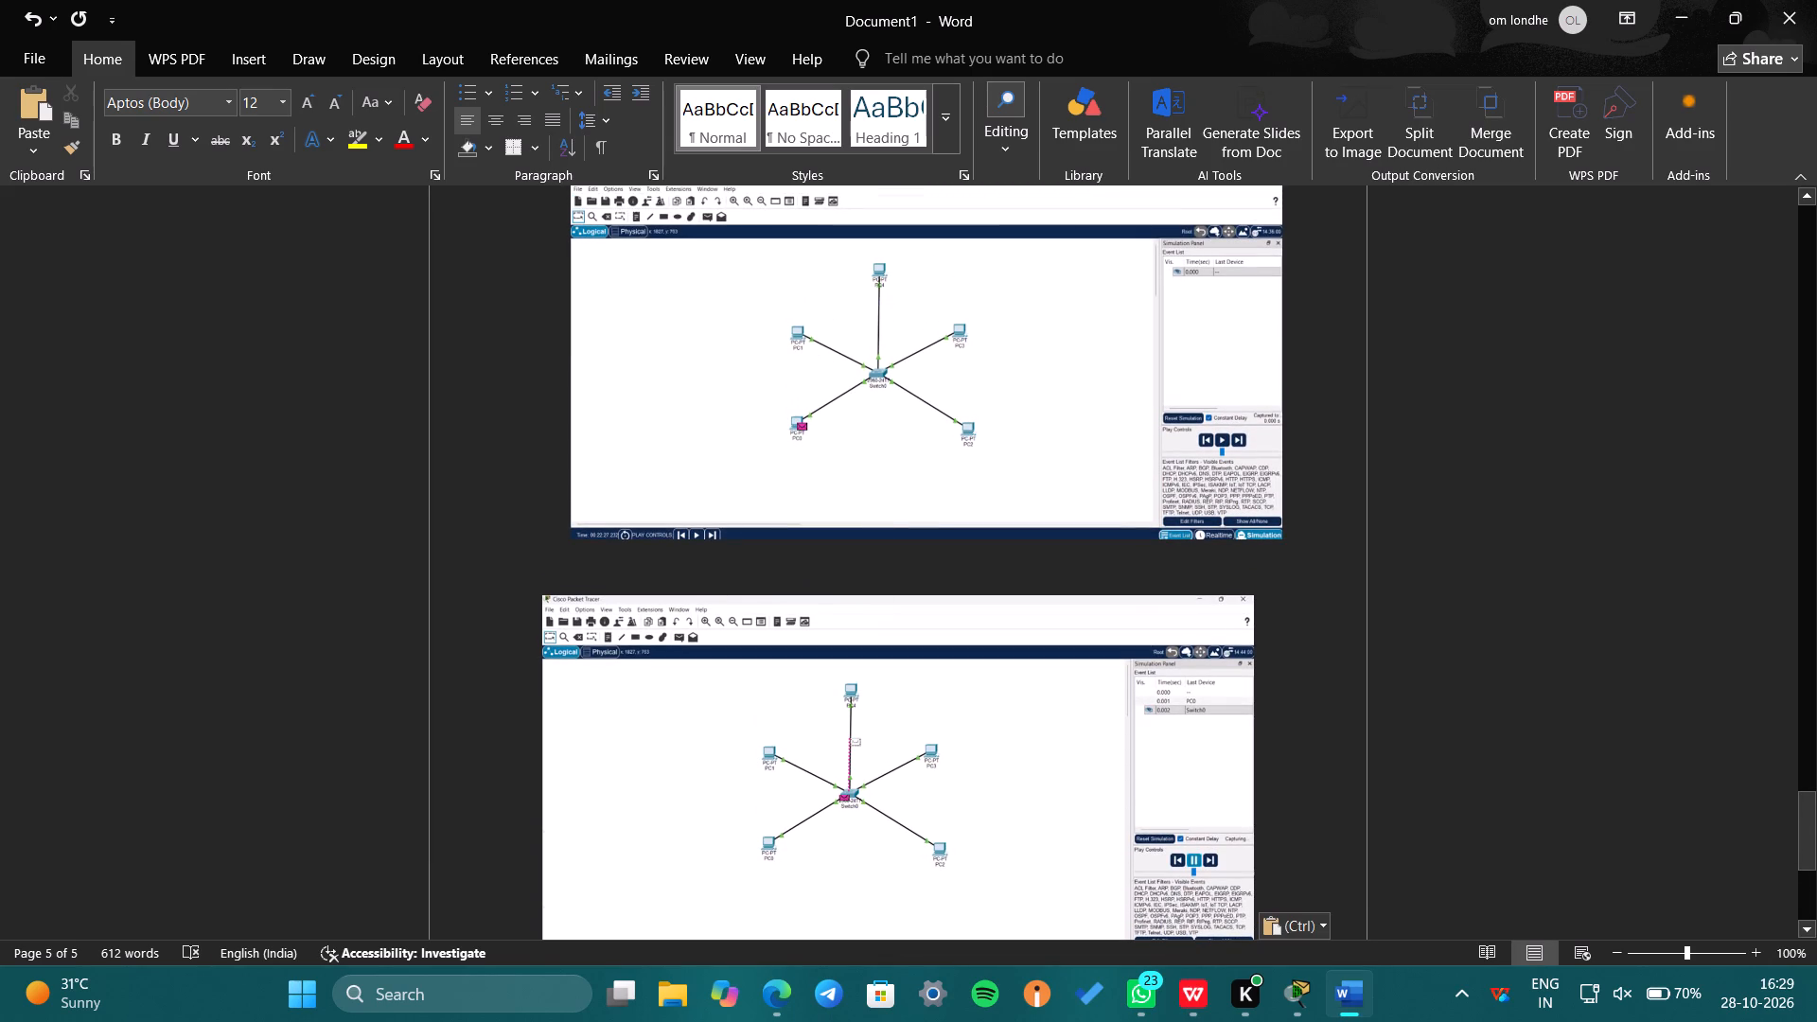
drag(671, 658, 742, 658)
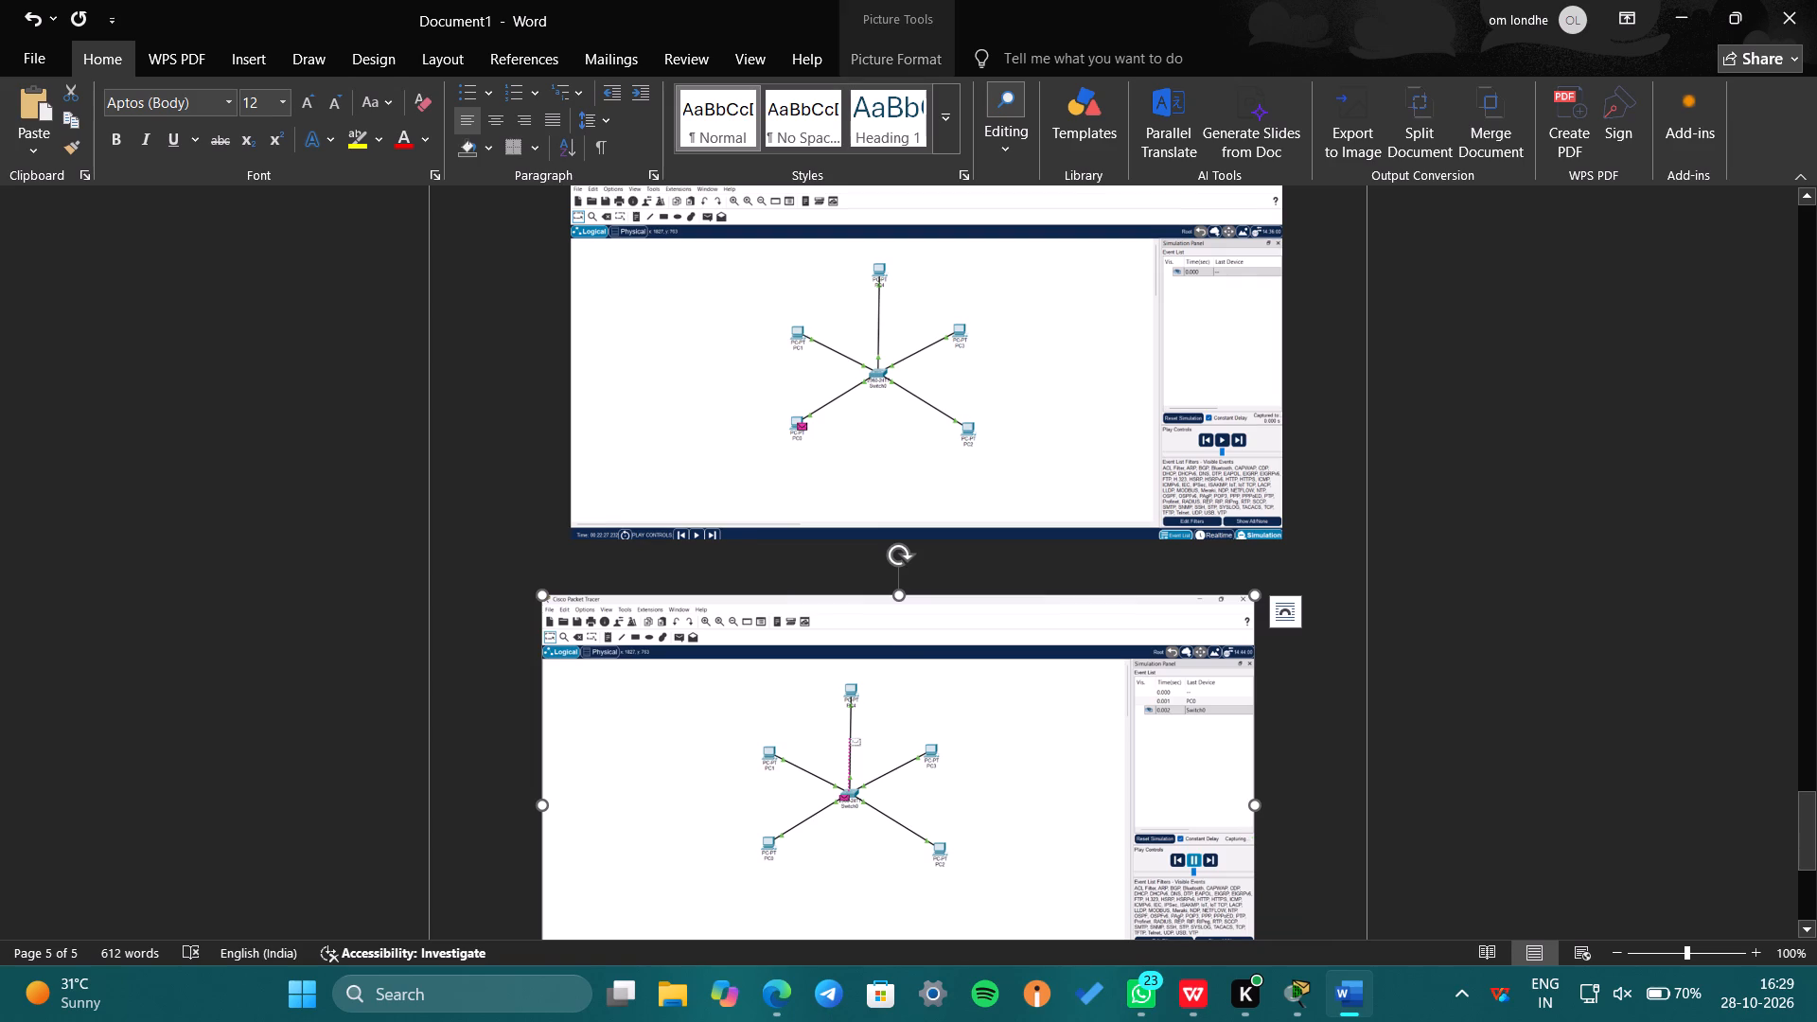
drag(745, 639, 894, 643)
drag(1250, 598, 1288, 597)
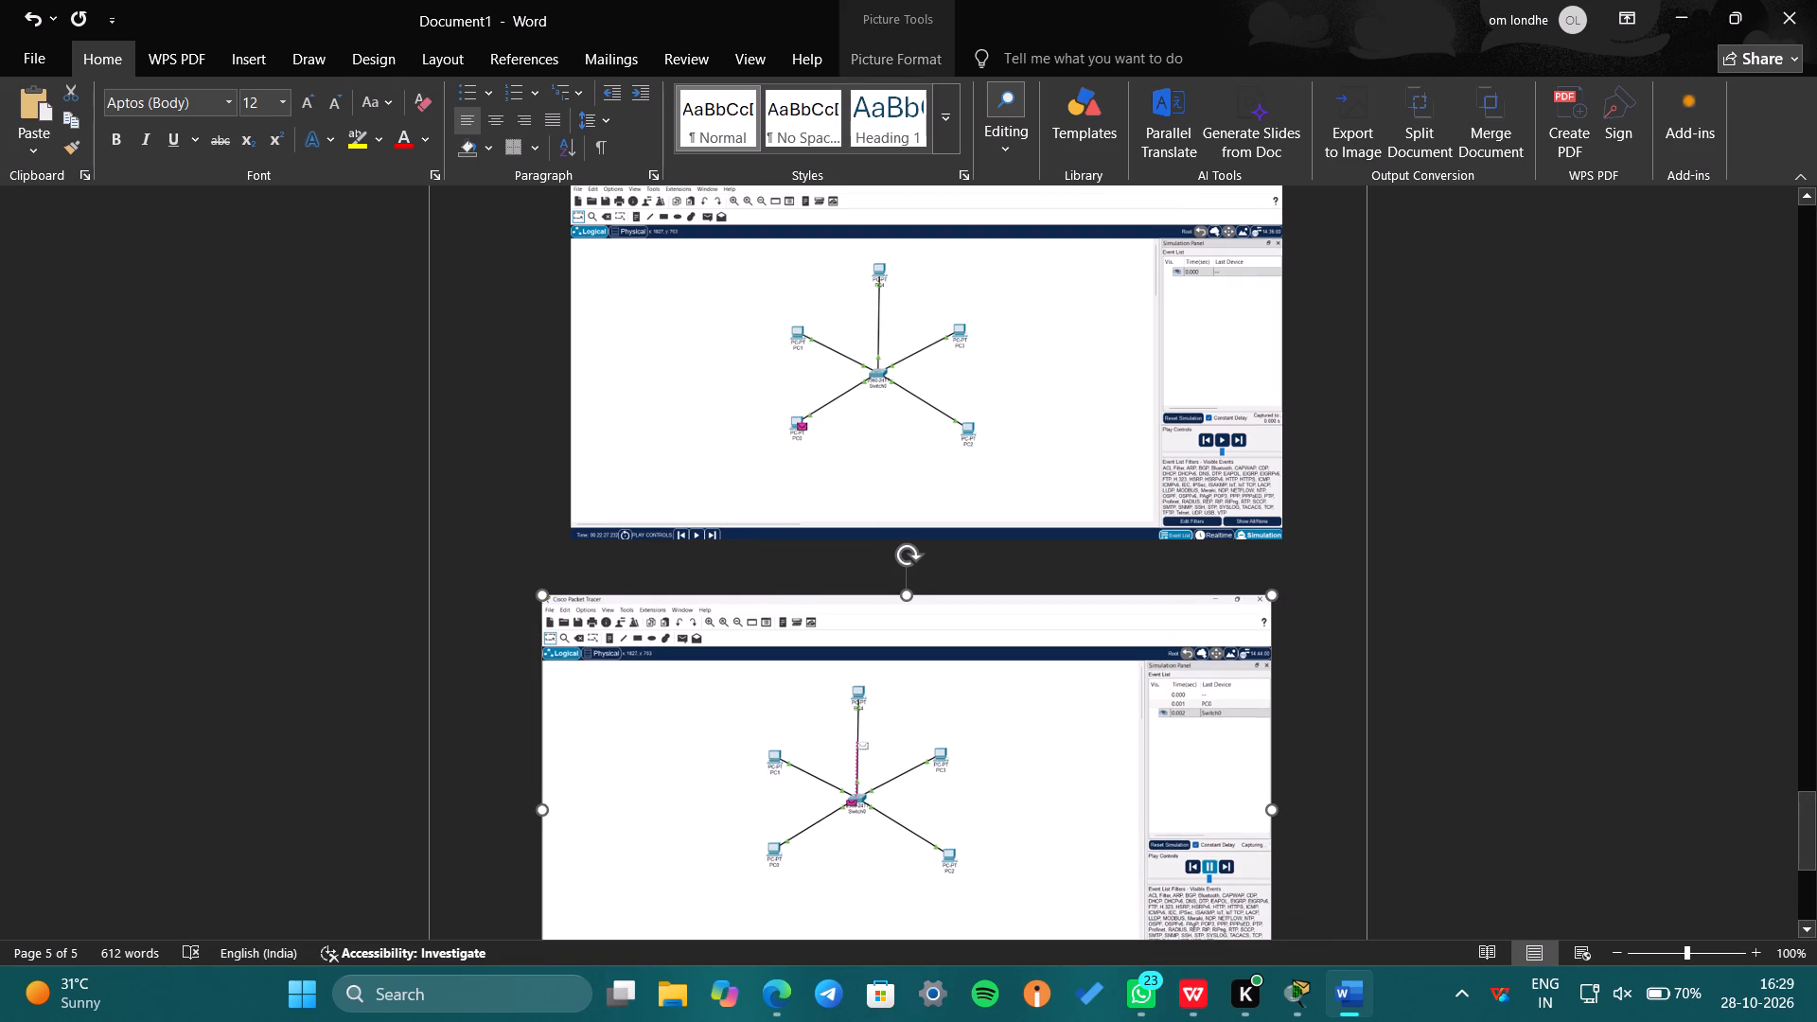
drag(1288, 597, 1290, 598)
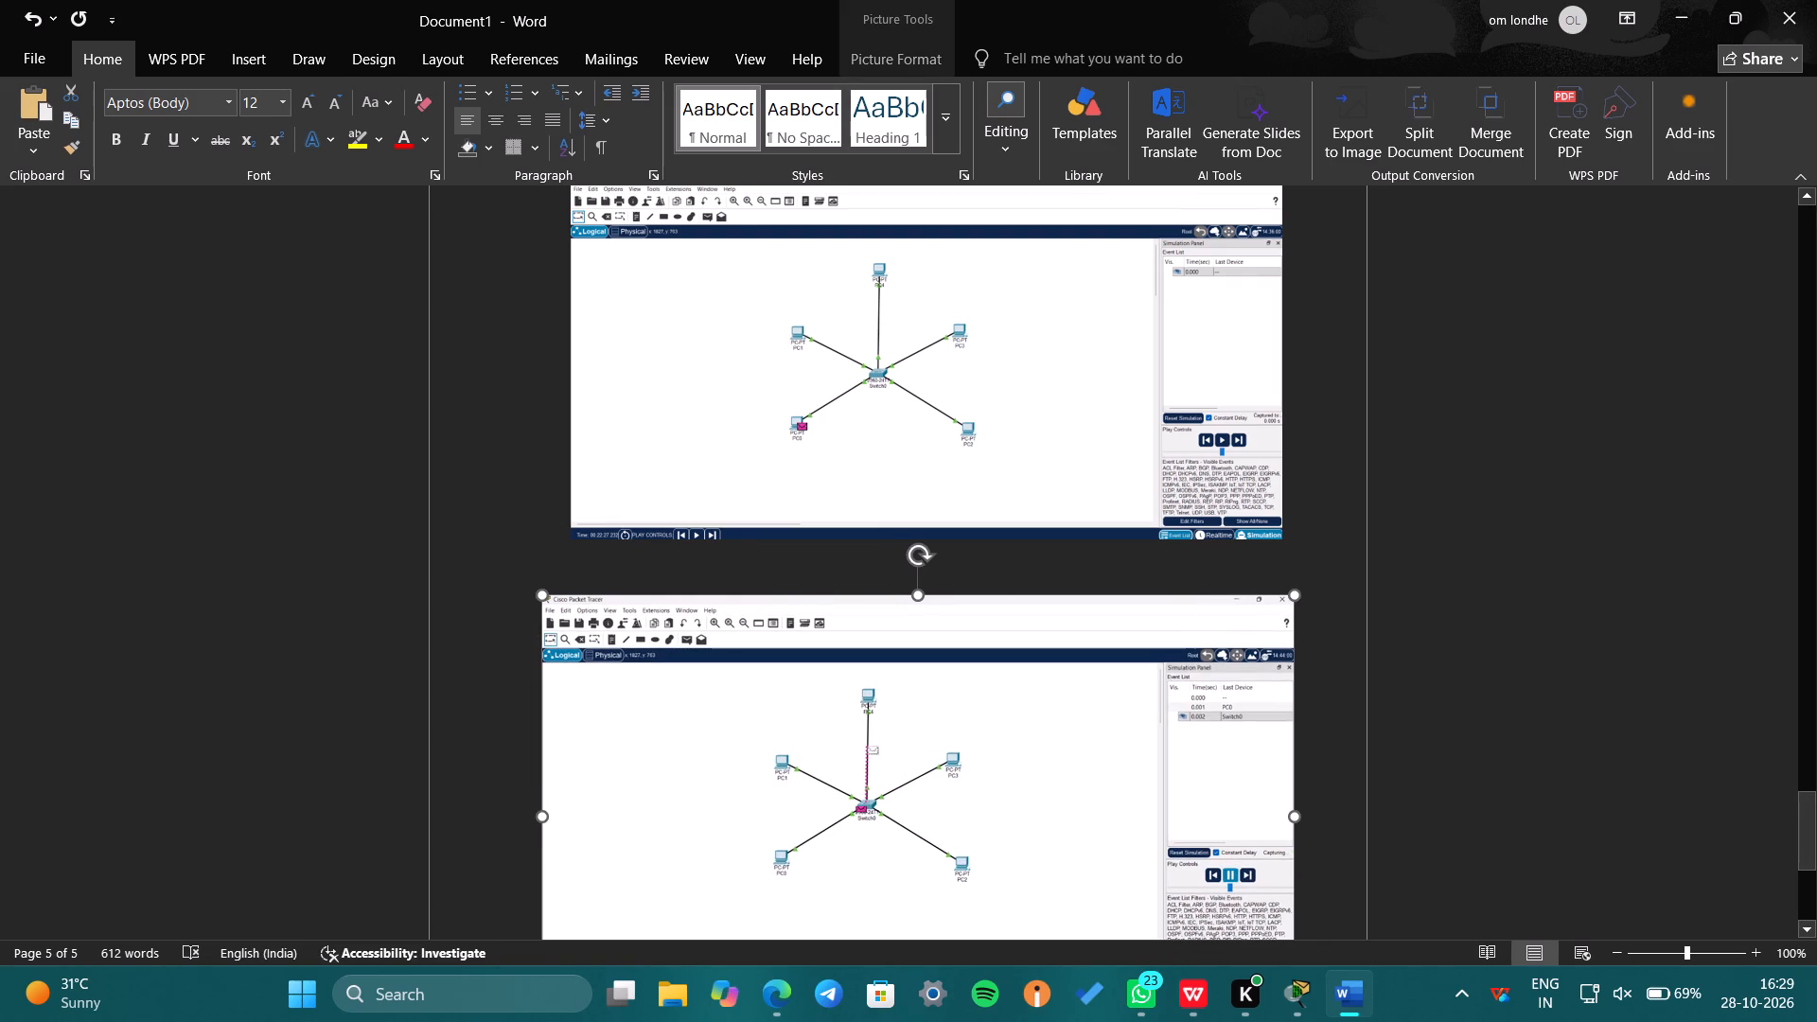
drag(543, 597, 524, 599)
Enlarge the first Packet Tracer picture slightly, keeping its proportions.
scroll(640, 506, up, 2)
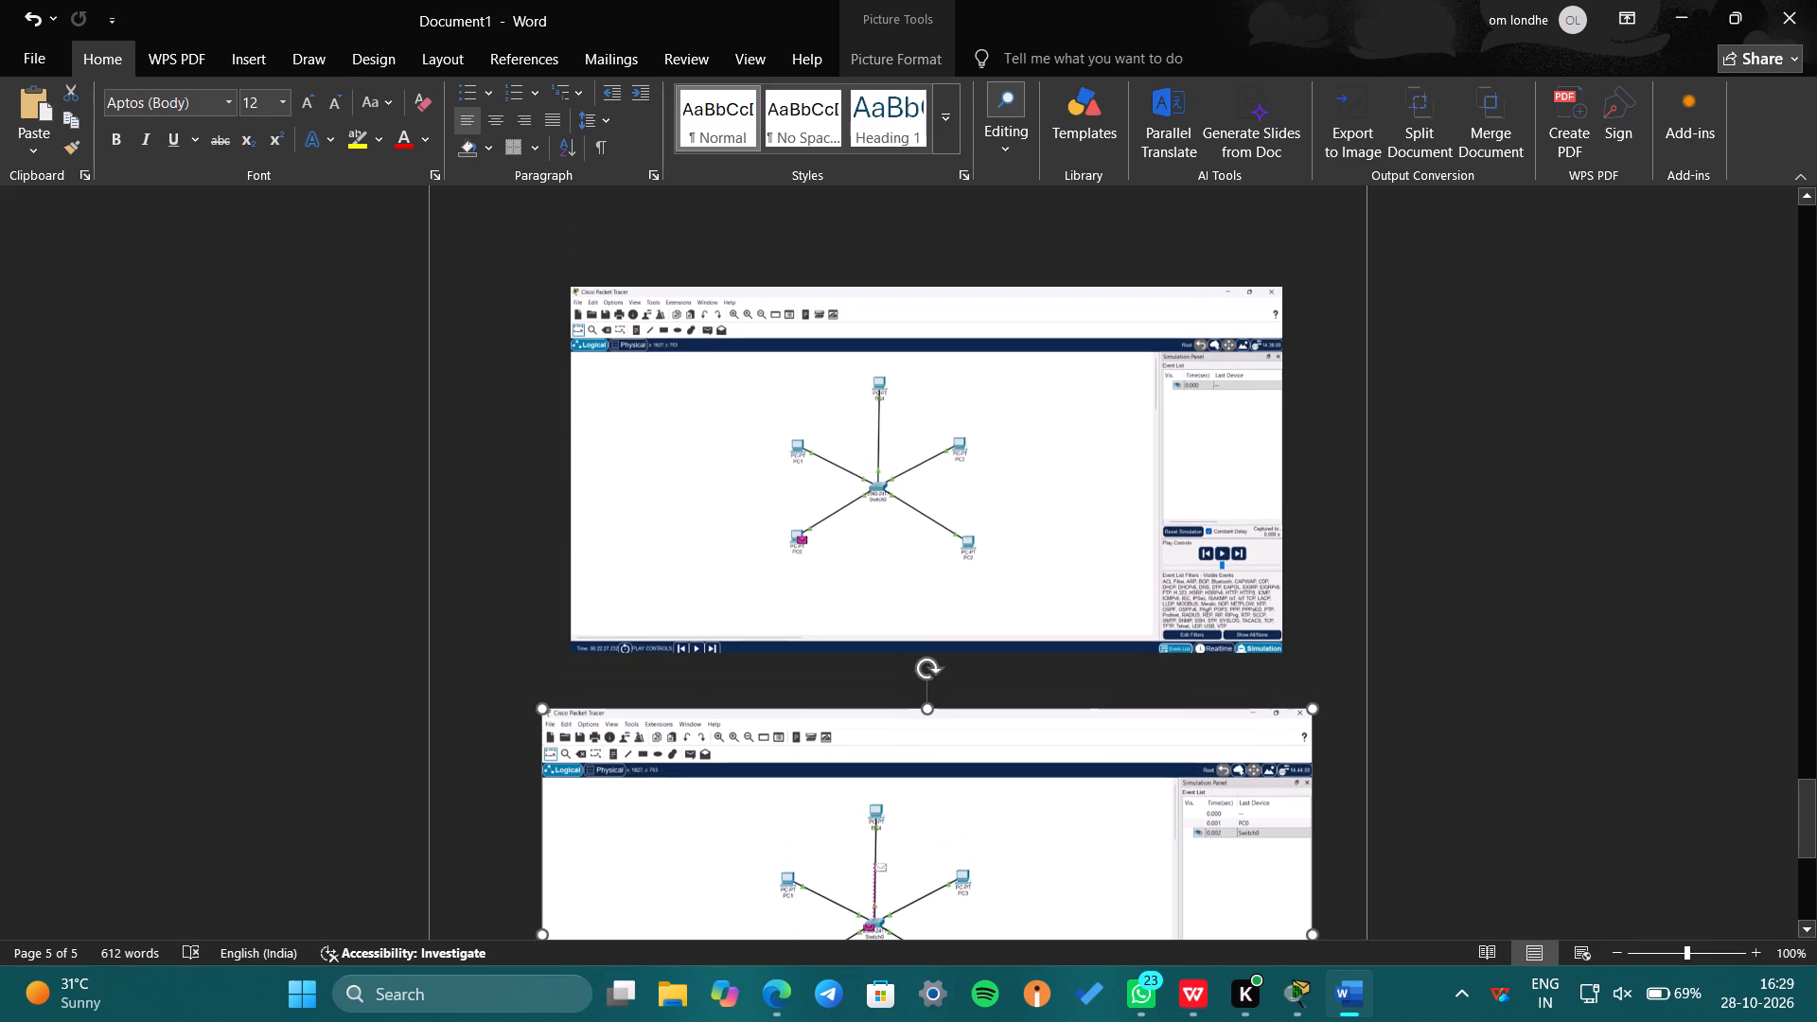
click(616, 350)
click(569, 285)
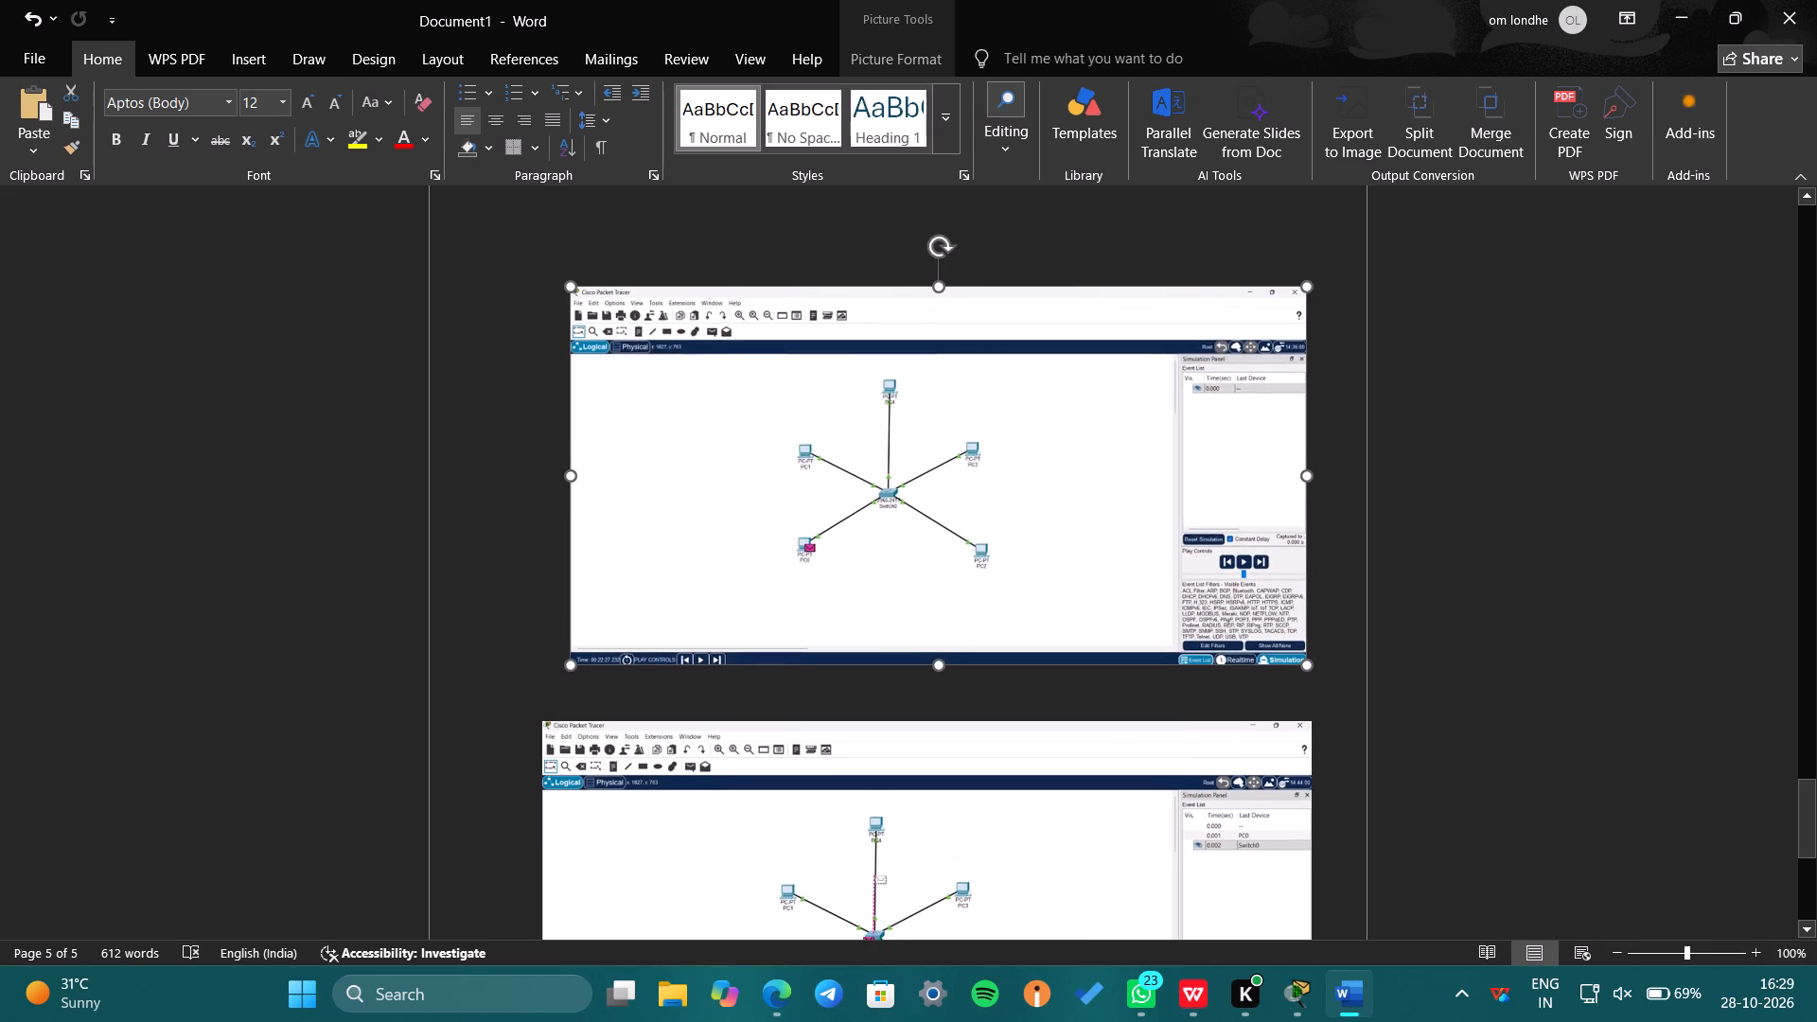
click(1310, 626)
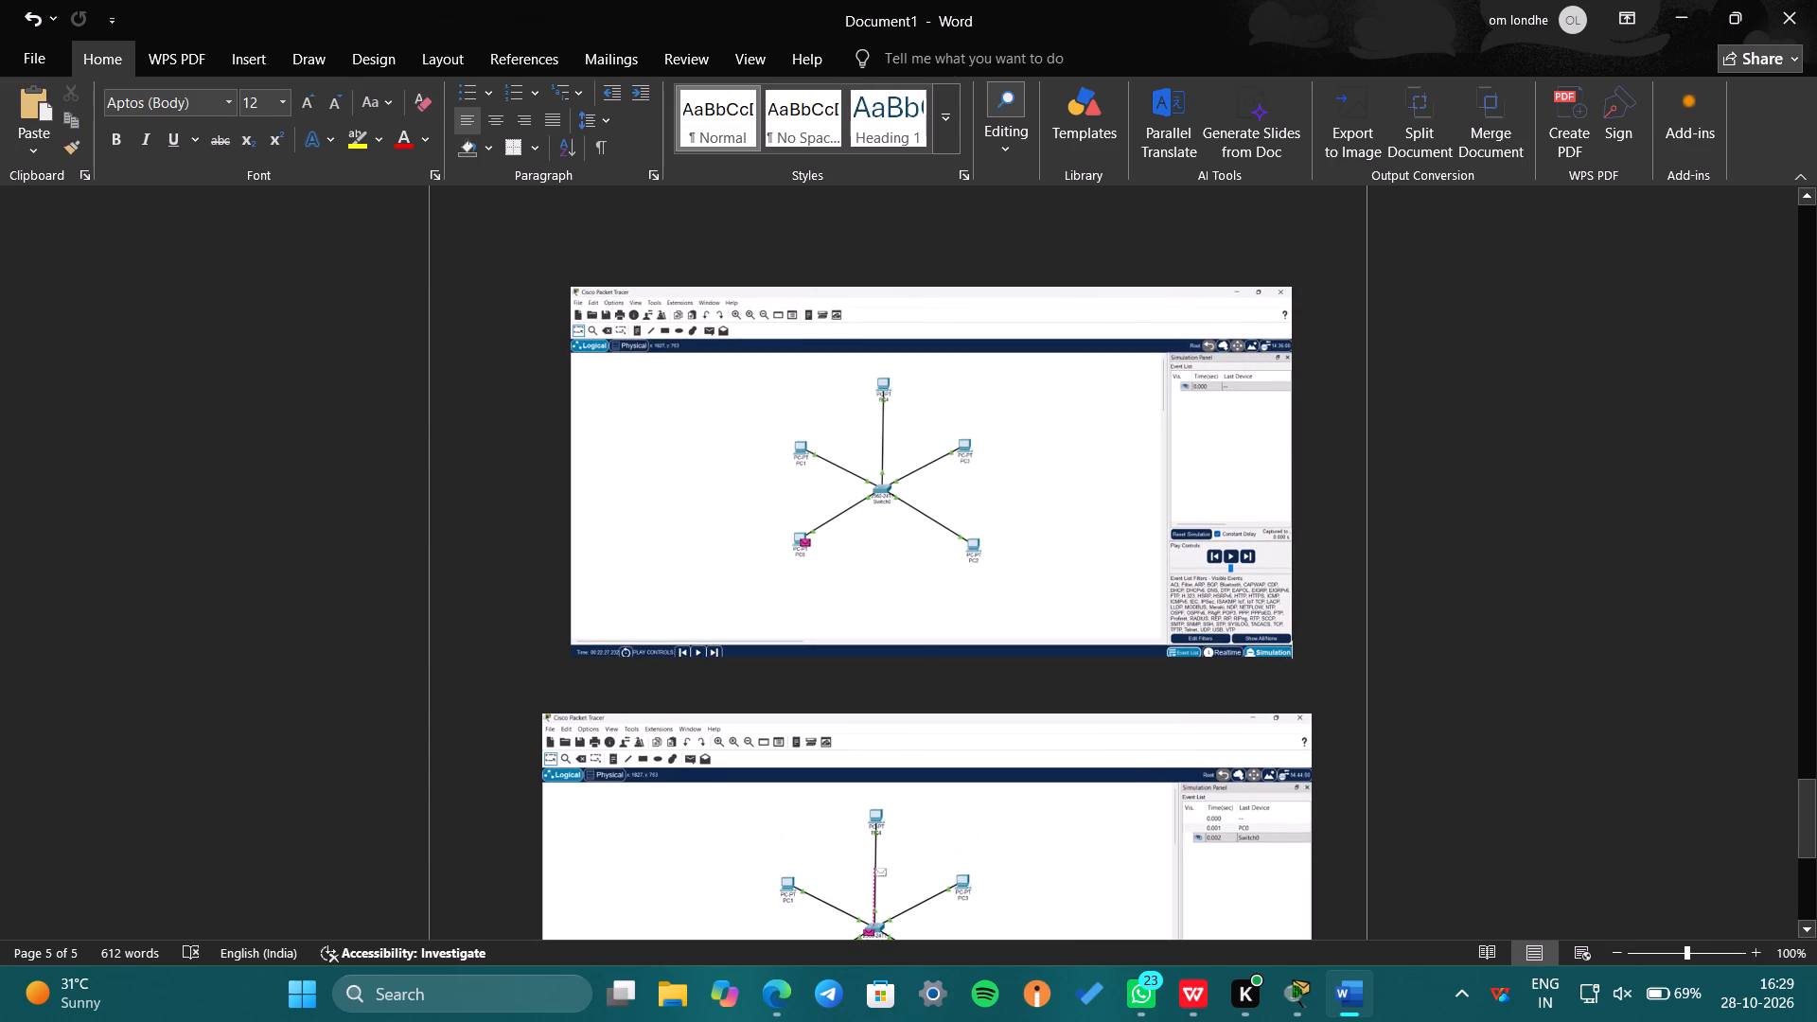
Add unnumbered blank lines between the last OSI advantages item and "Question 4:" to move that heading down towards the pictures.
scroll(1327, 710, down, 11)
scroll(1327, 699, up, 12)
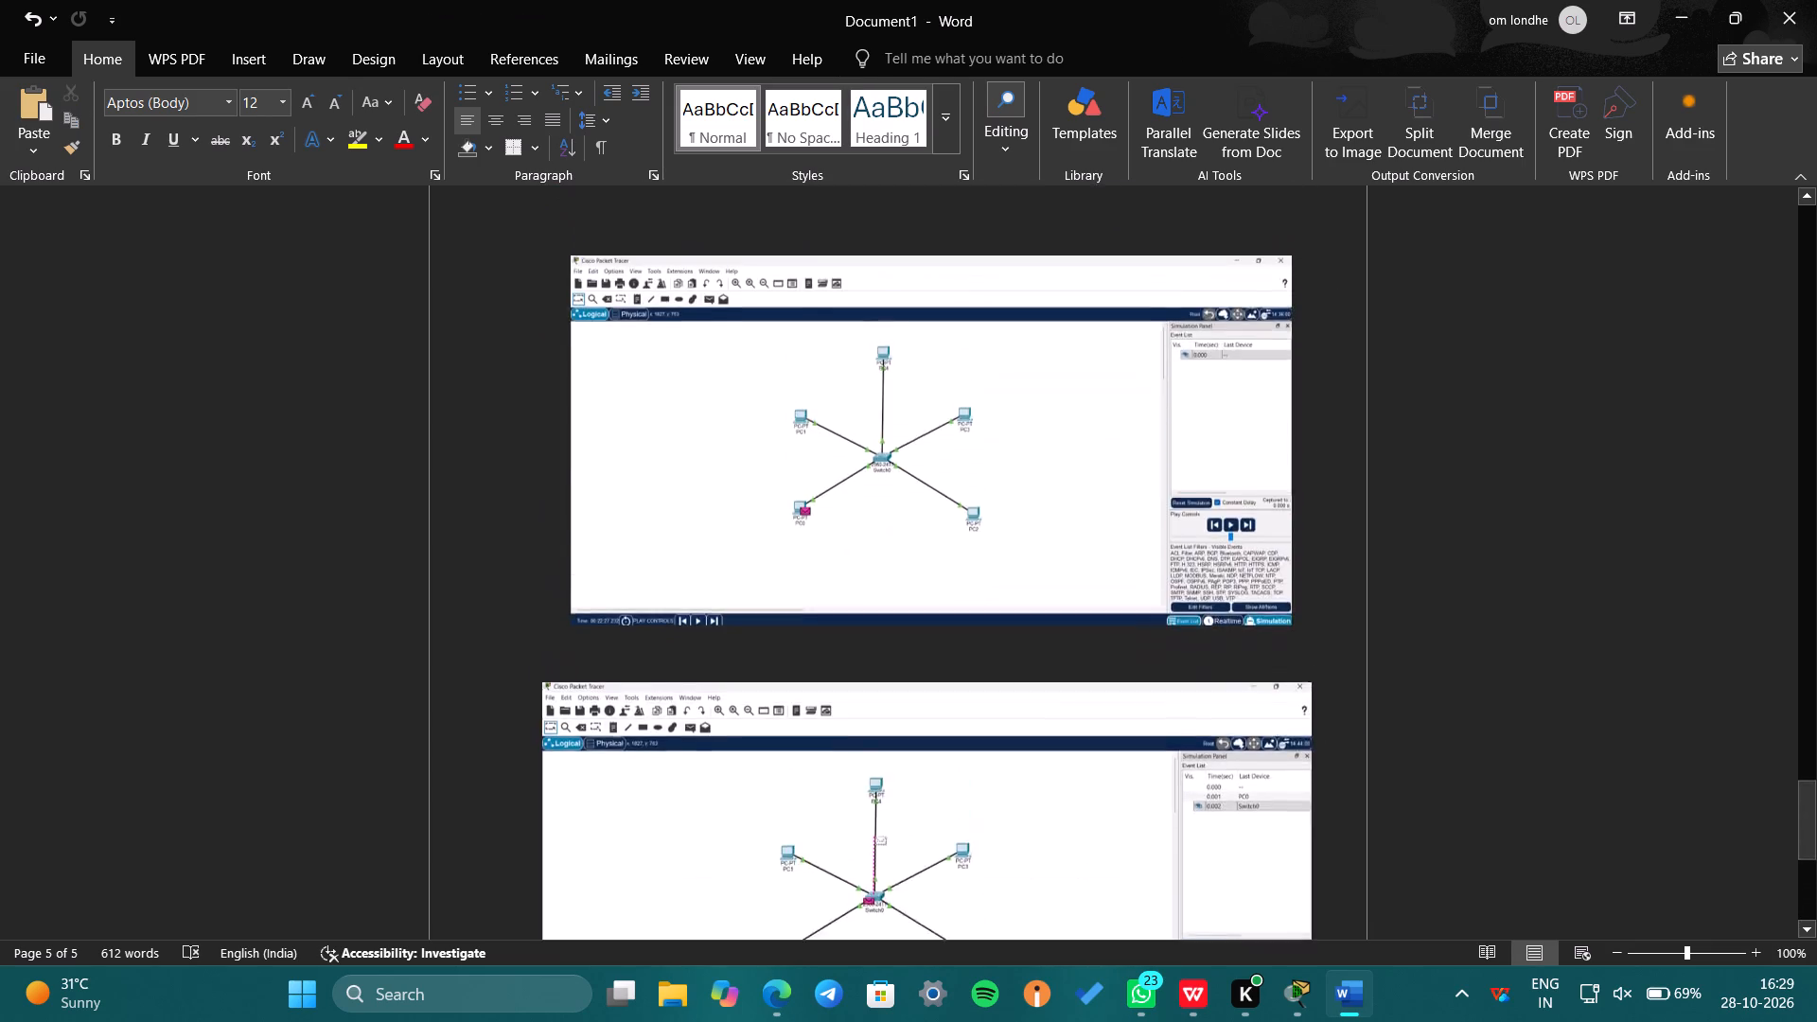
scroll(1327, 699, up, 20)
scroll(1327, 699, up, 20)
scroll(1327, 699, down, 7)
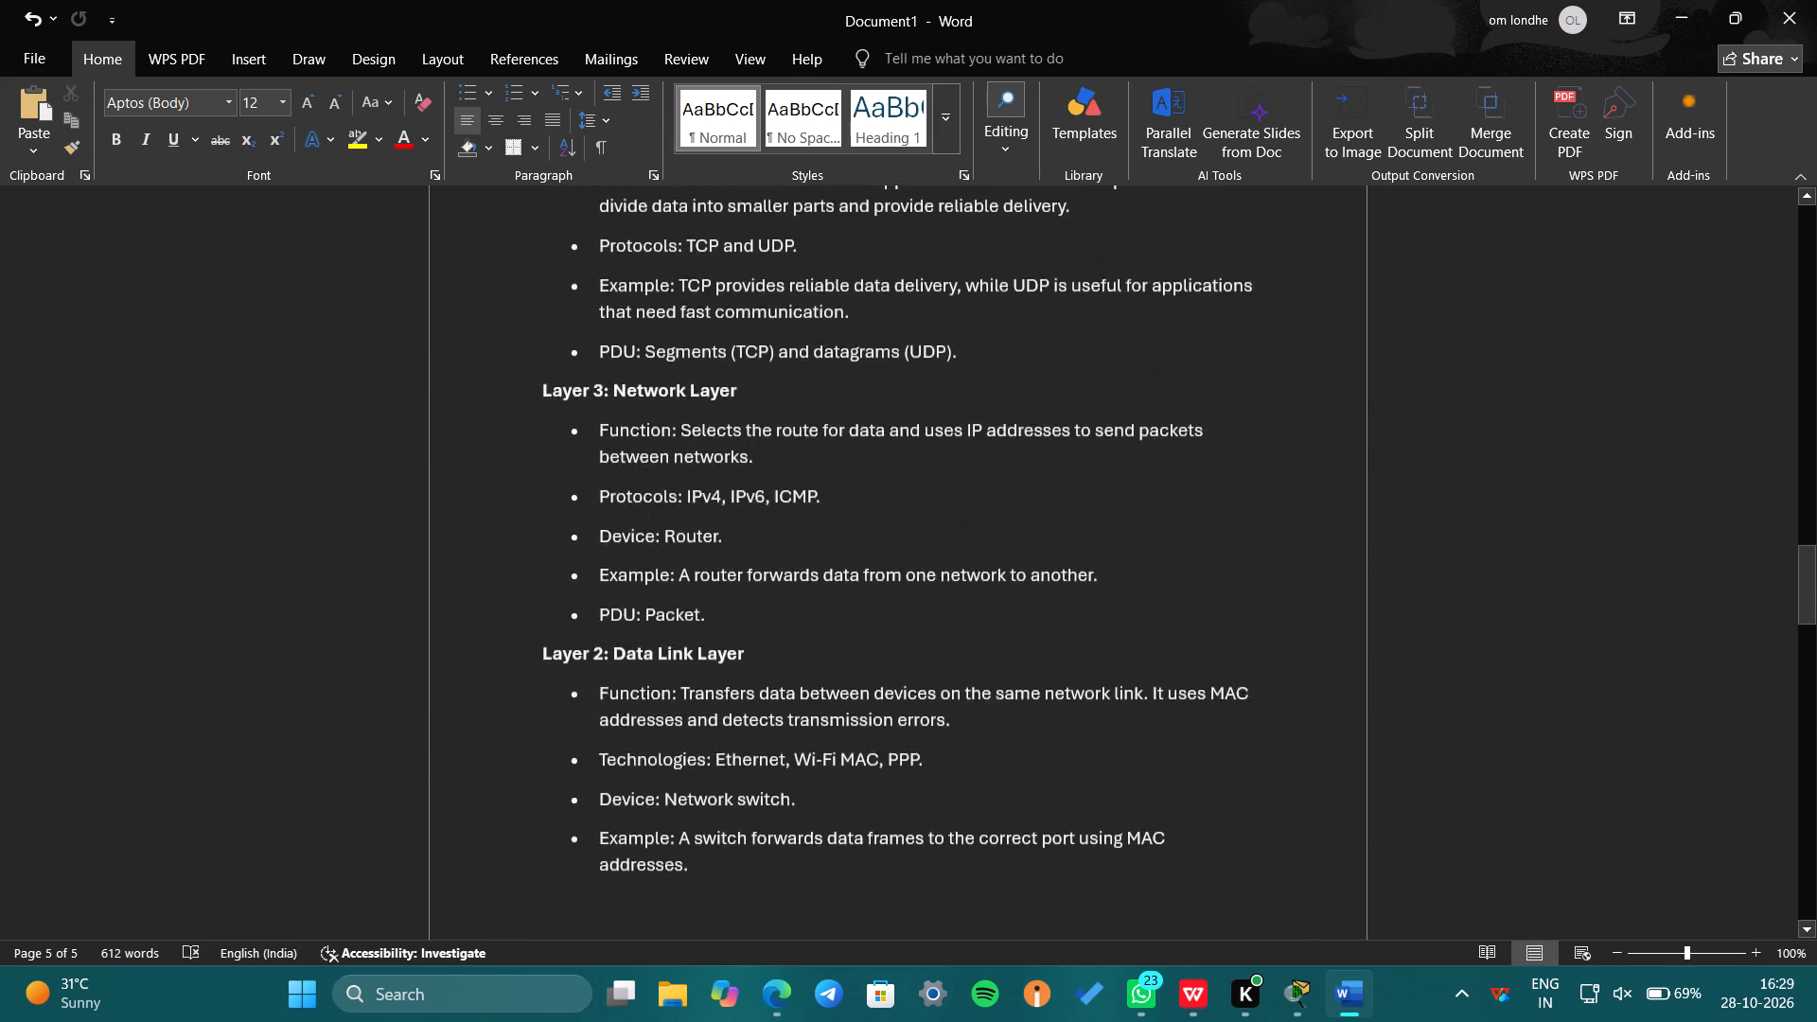
scroll(1327, 699, down, 15)
scroll(673, 700, down, 11)
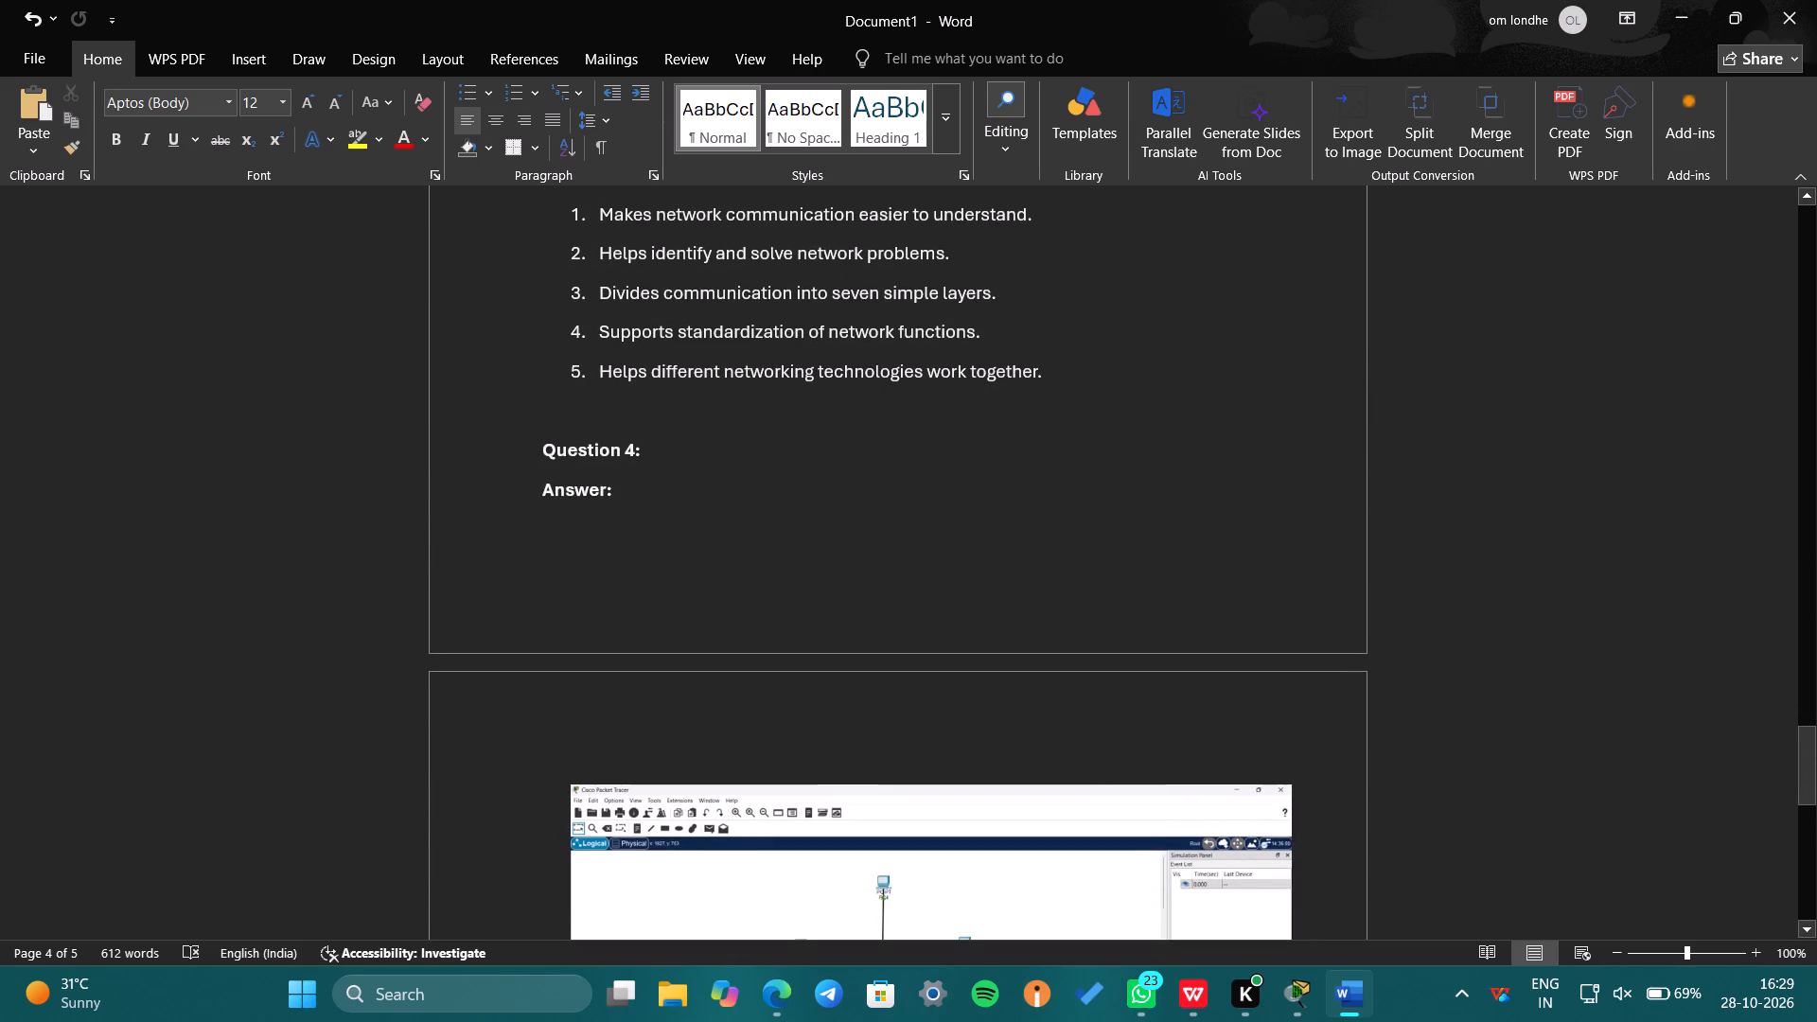
click(1058, 354)
click(1069, 366)
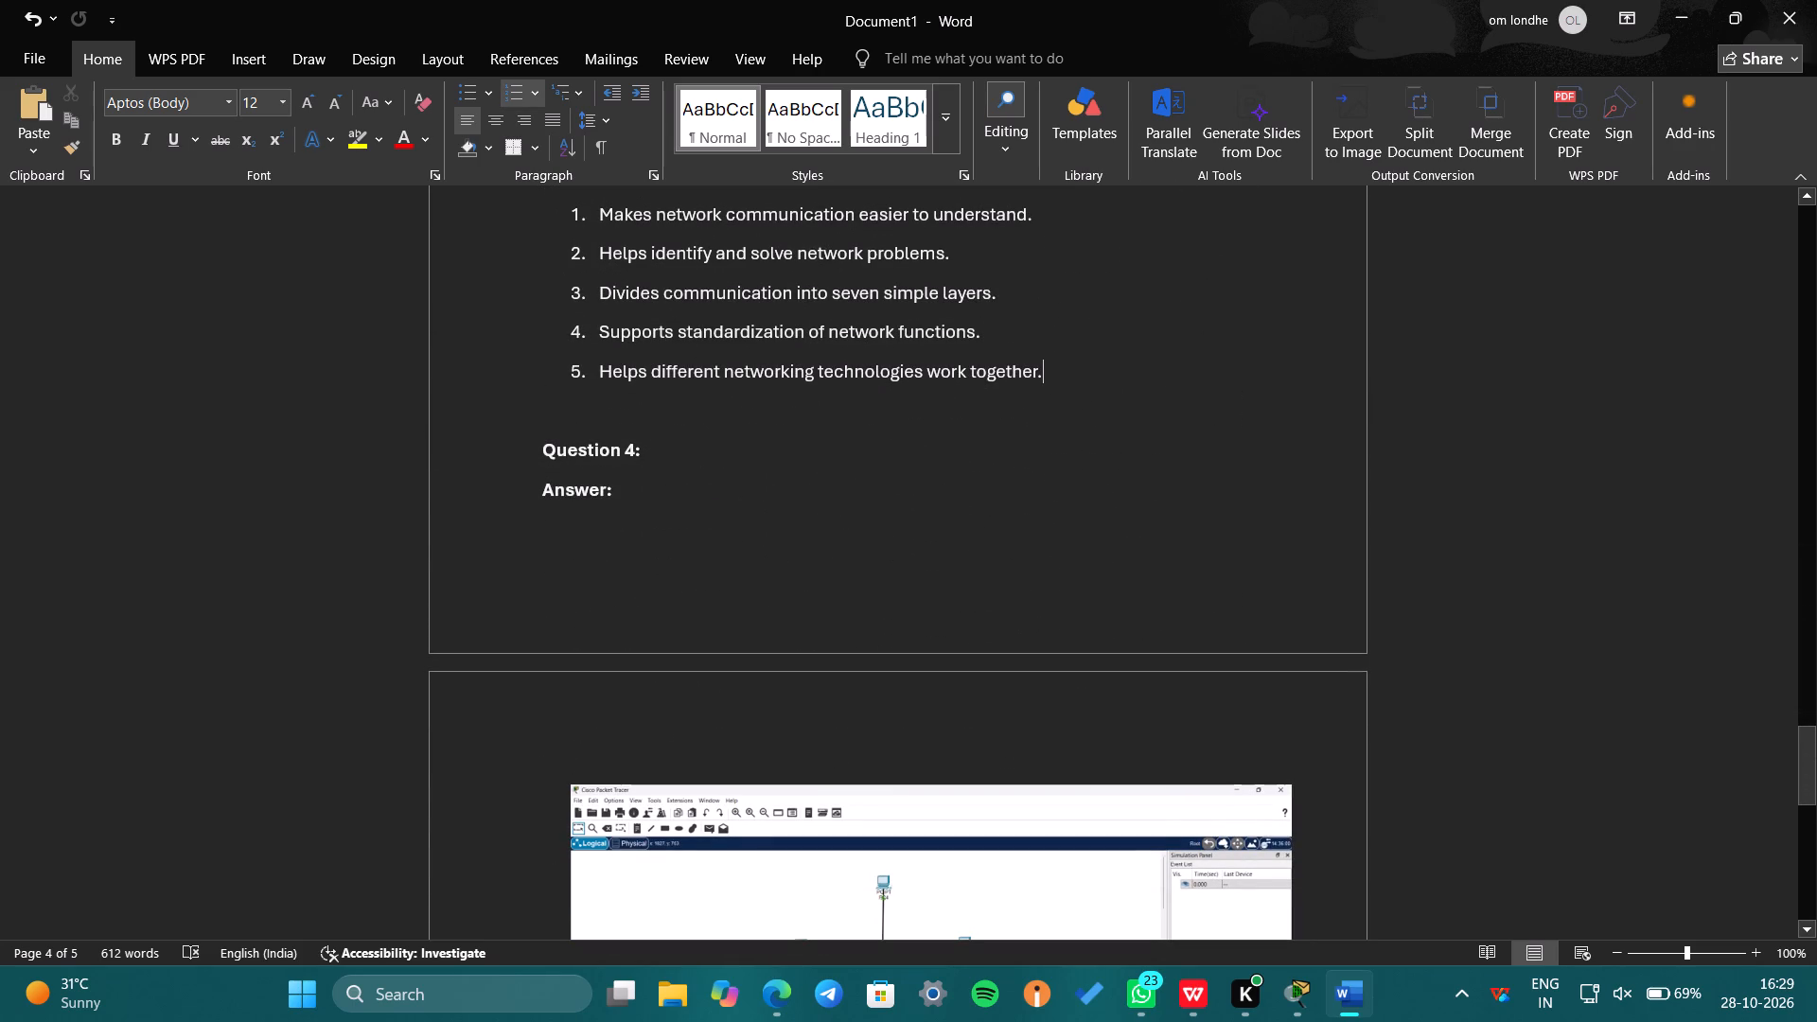
key(Return)
key(Return)
key(Return)
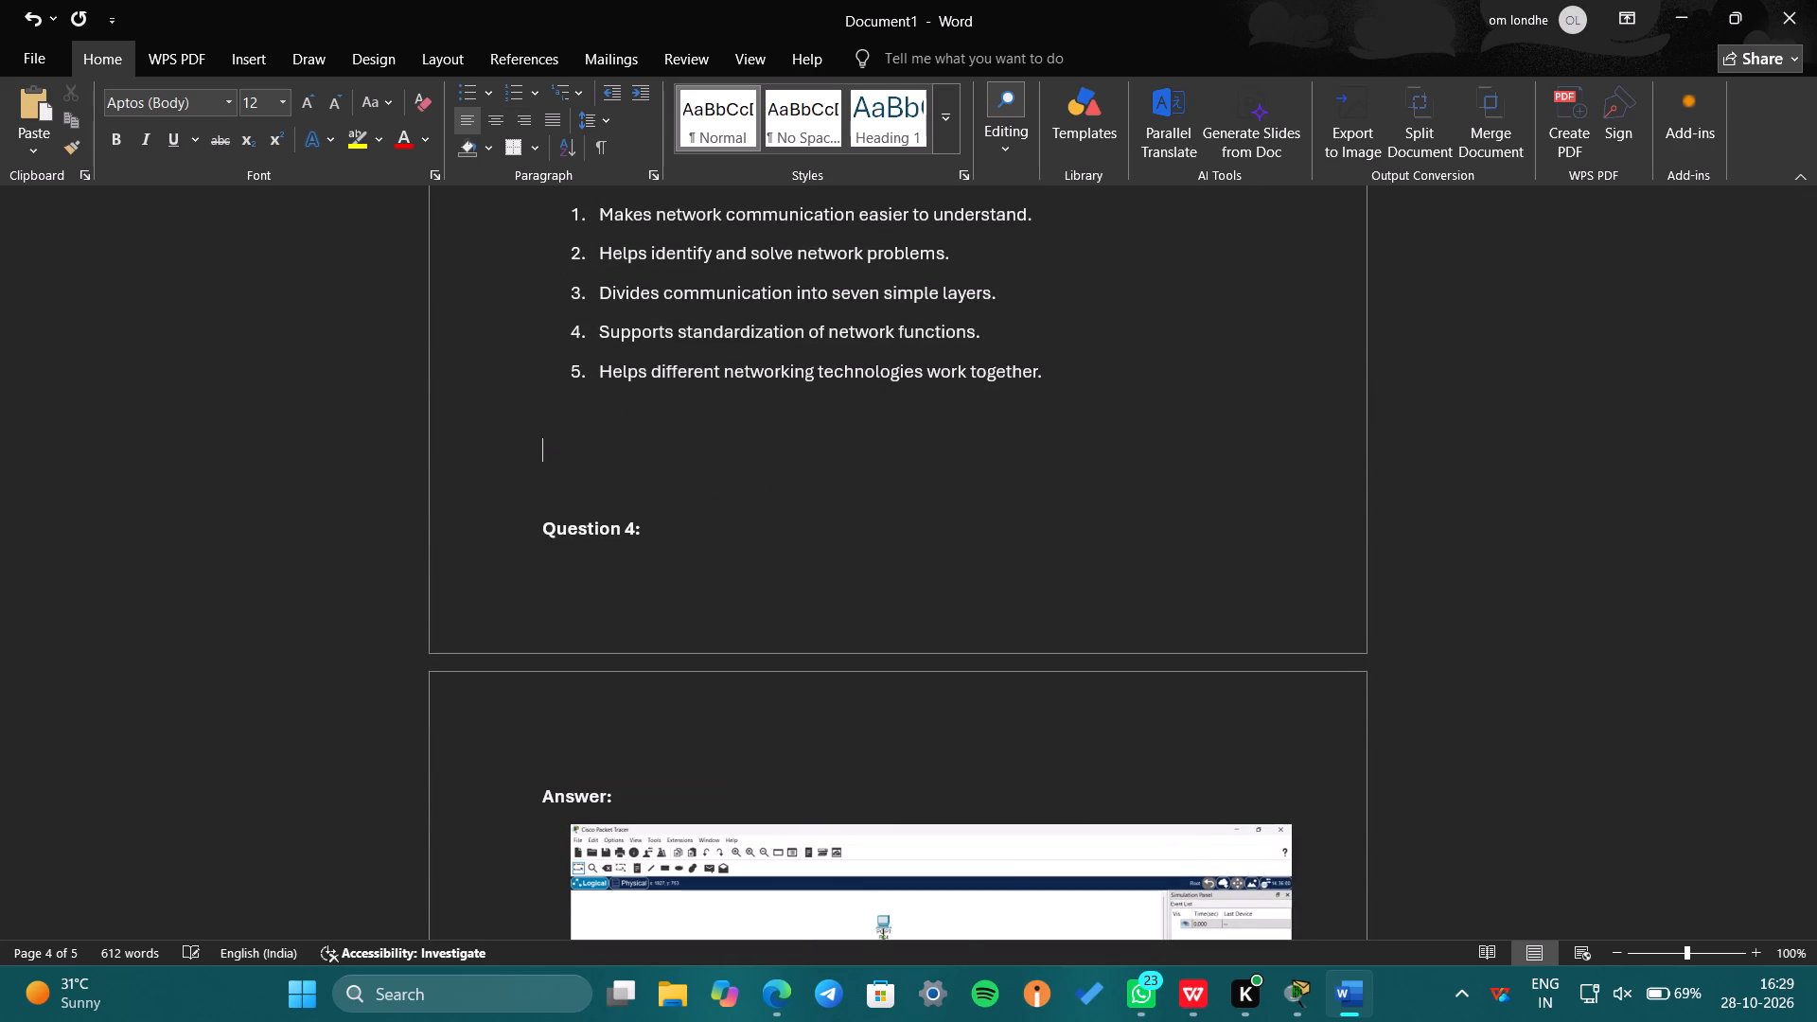
key(Return)
Save the file to the Desktop folder as a Word Document, named with the student's PRN followed by "_CN_SET1".
scroll(1072, 389, up, 11)
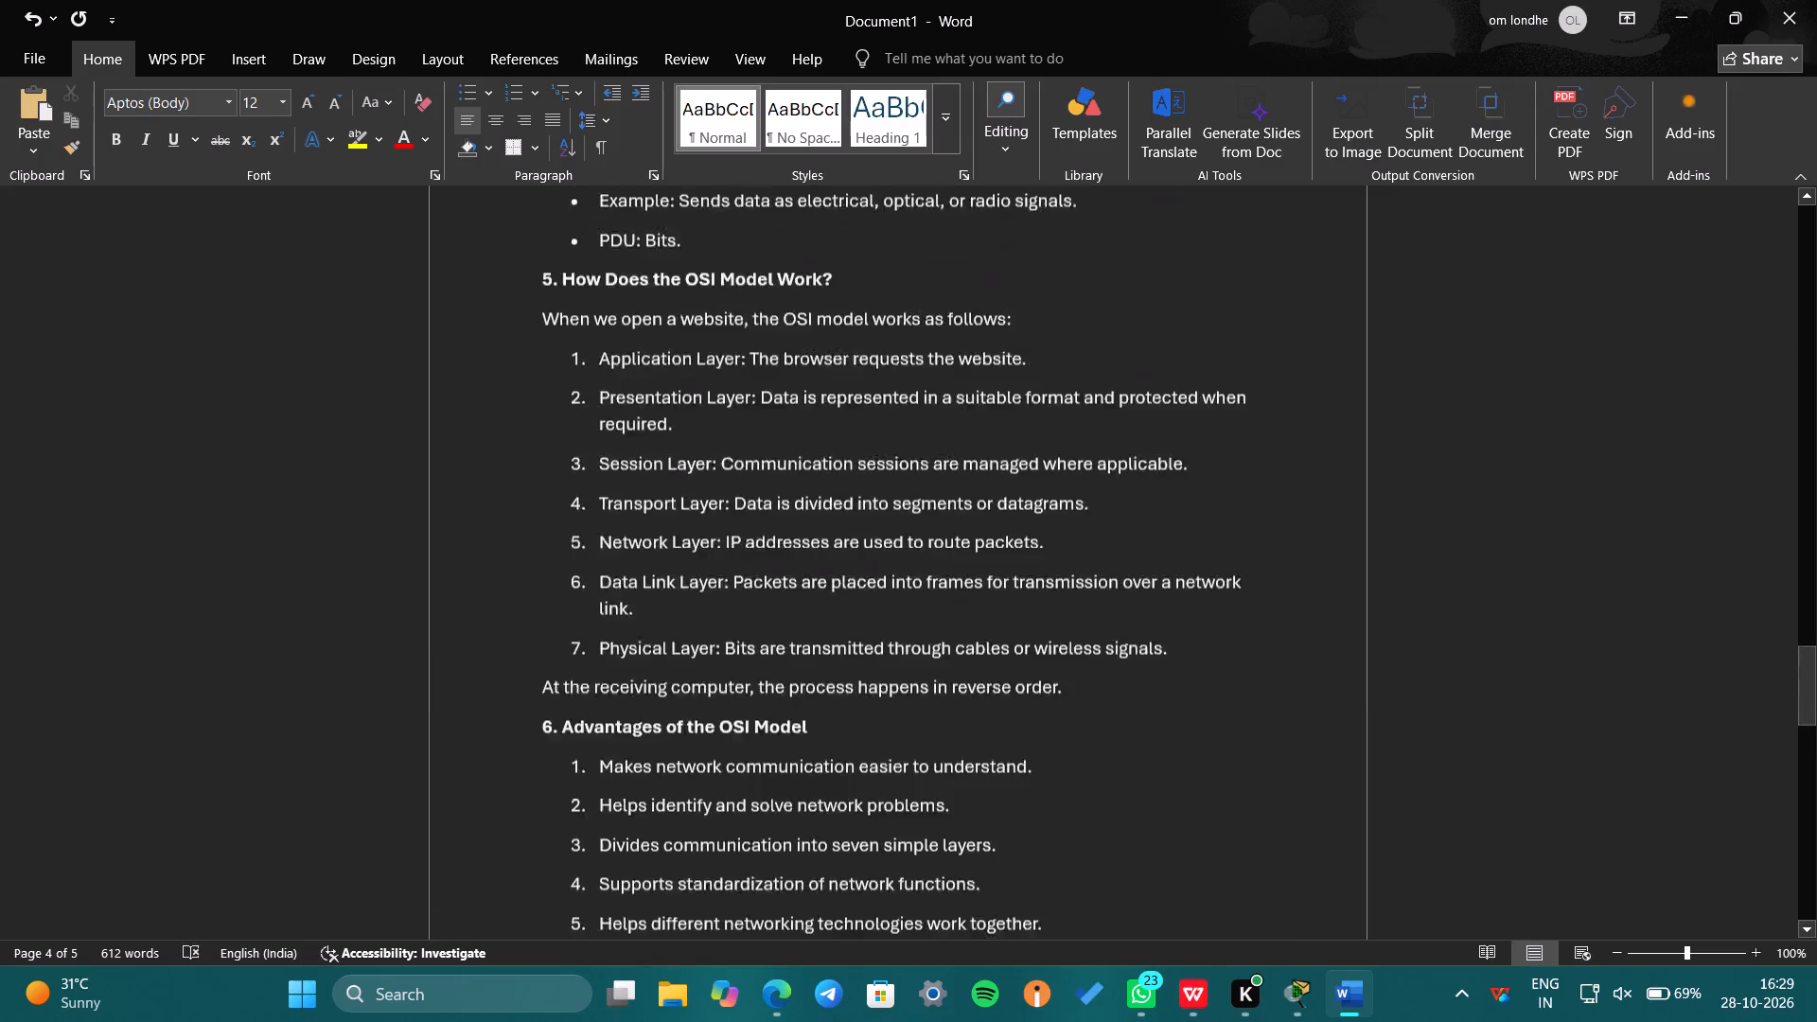
scroll(1072, 389, up, 19)
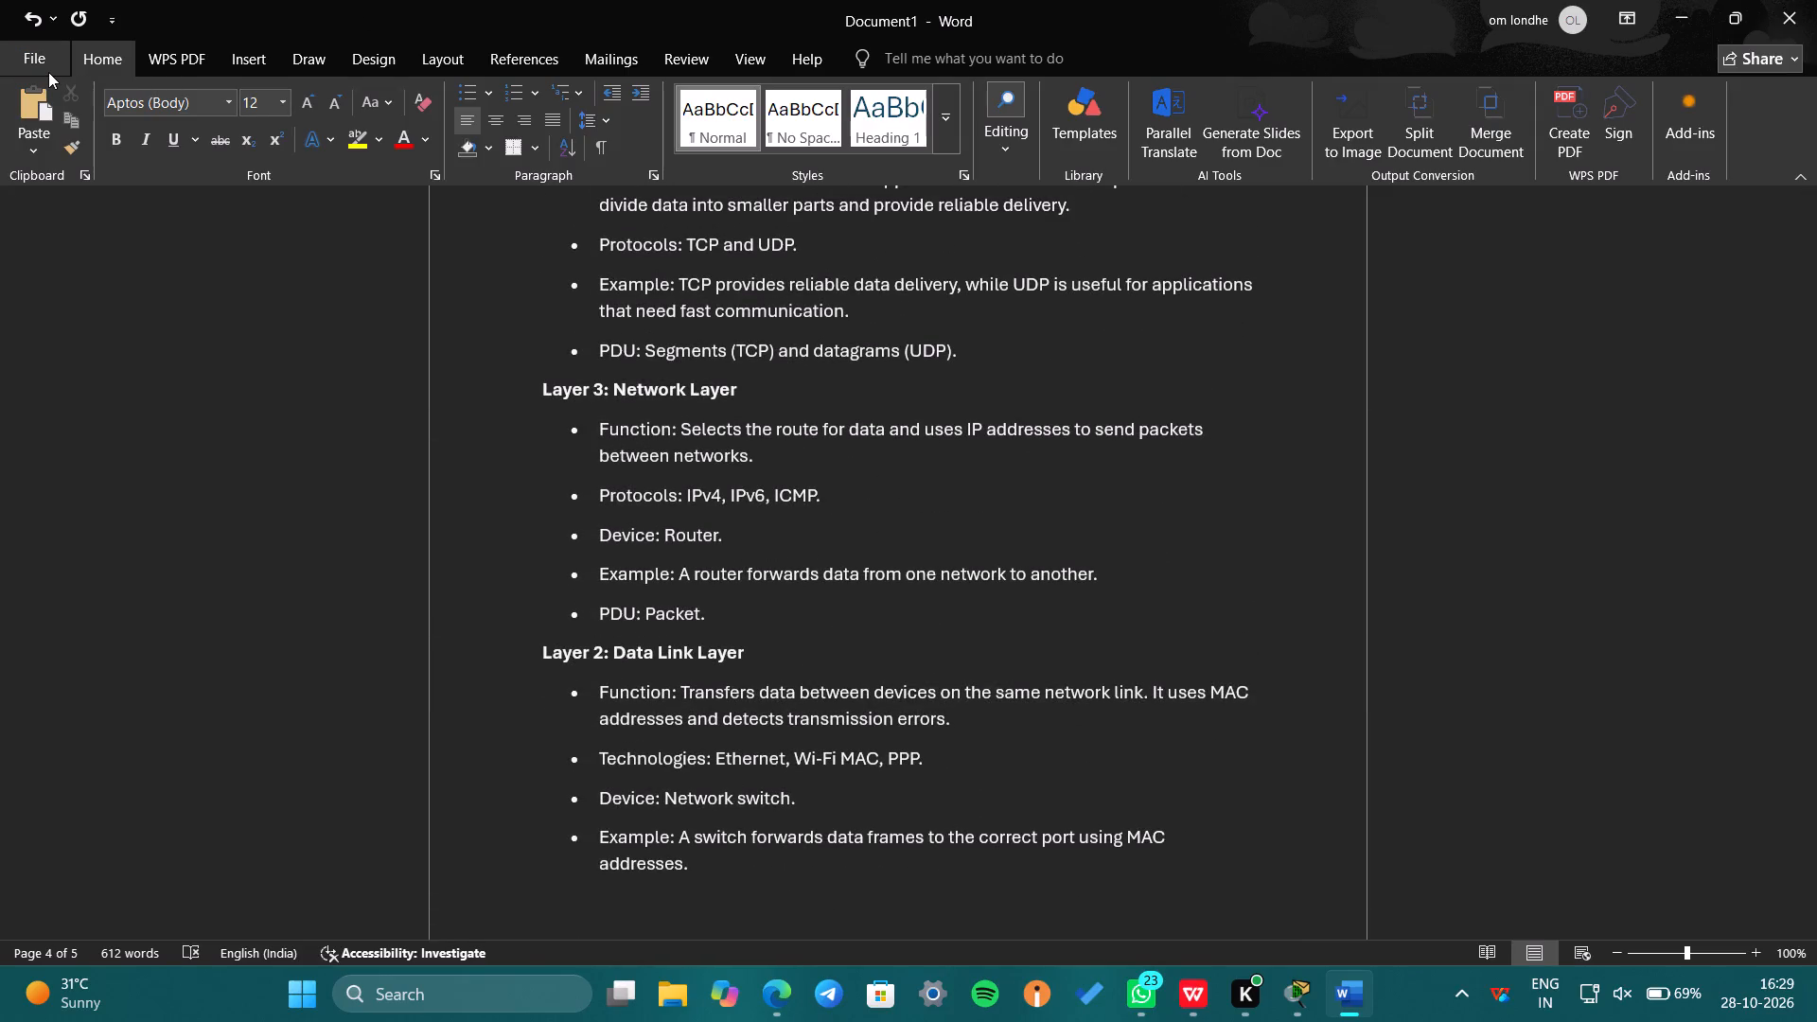
click(48, 72)
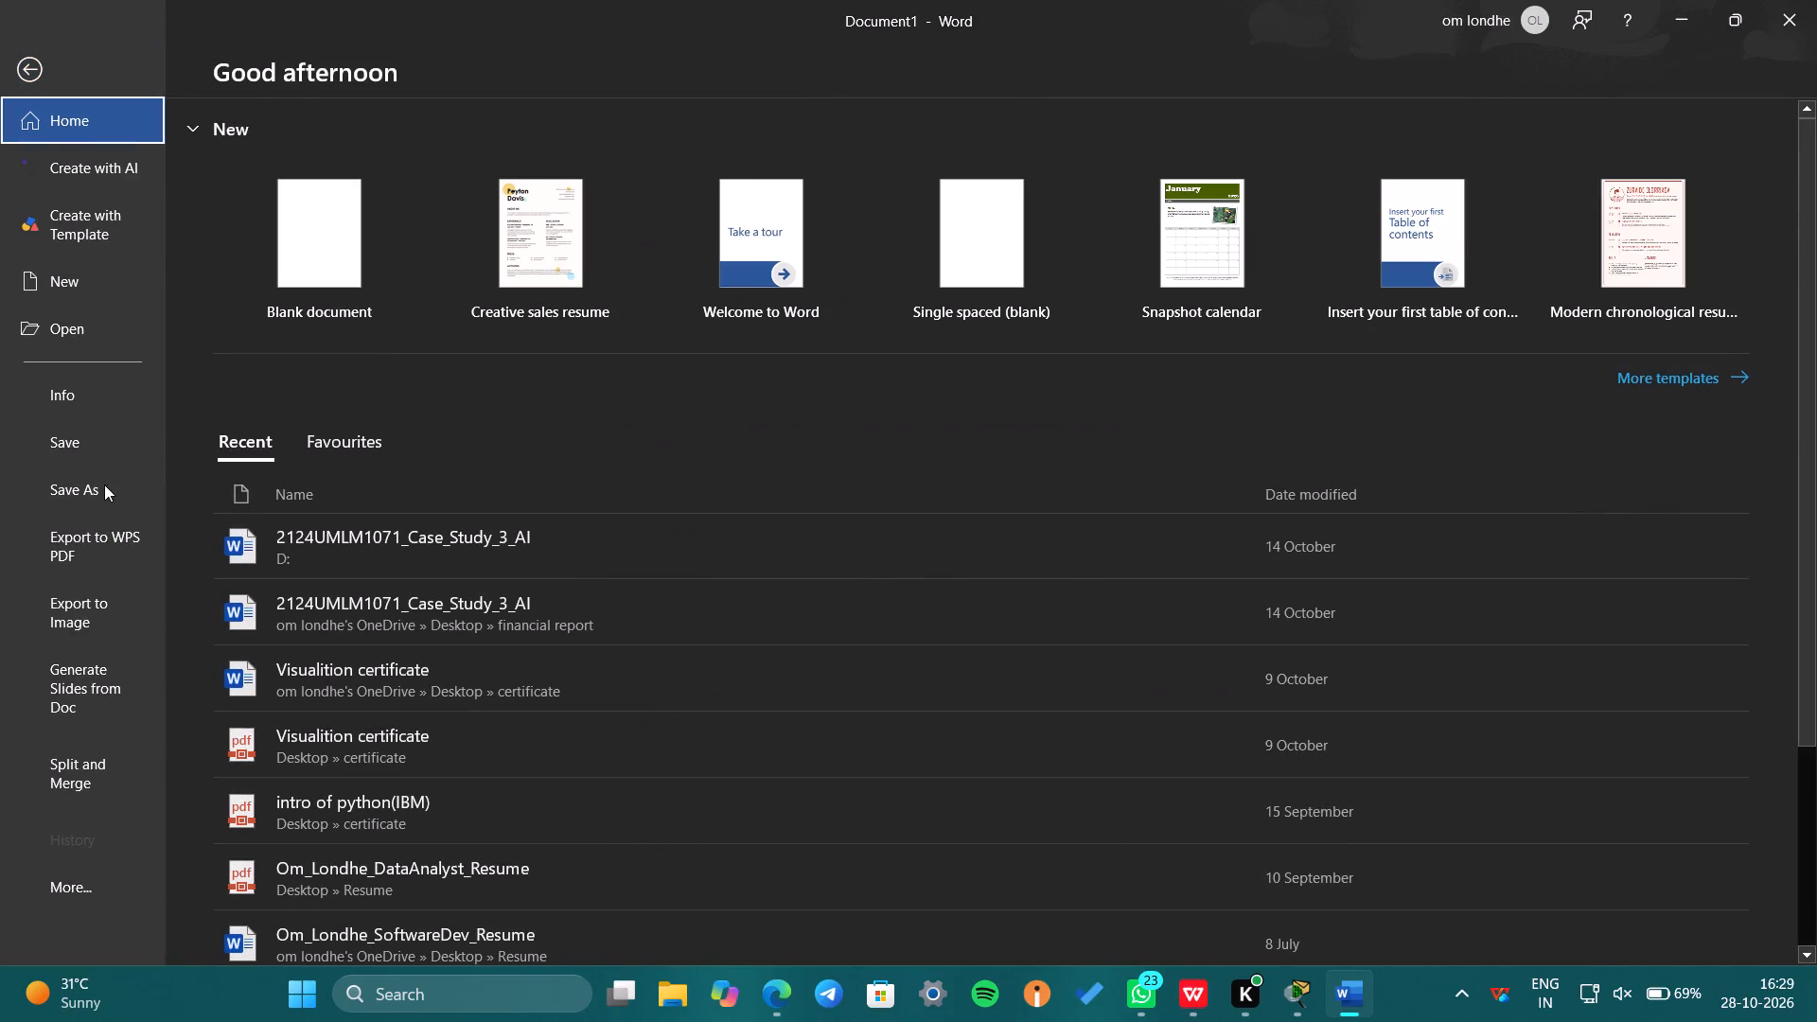
click(104, 491)
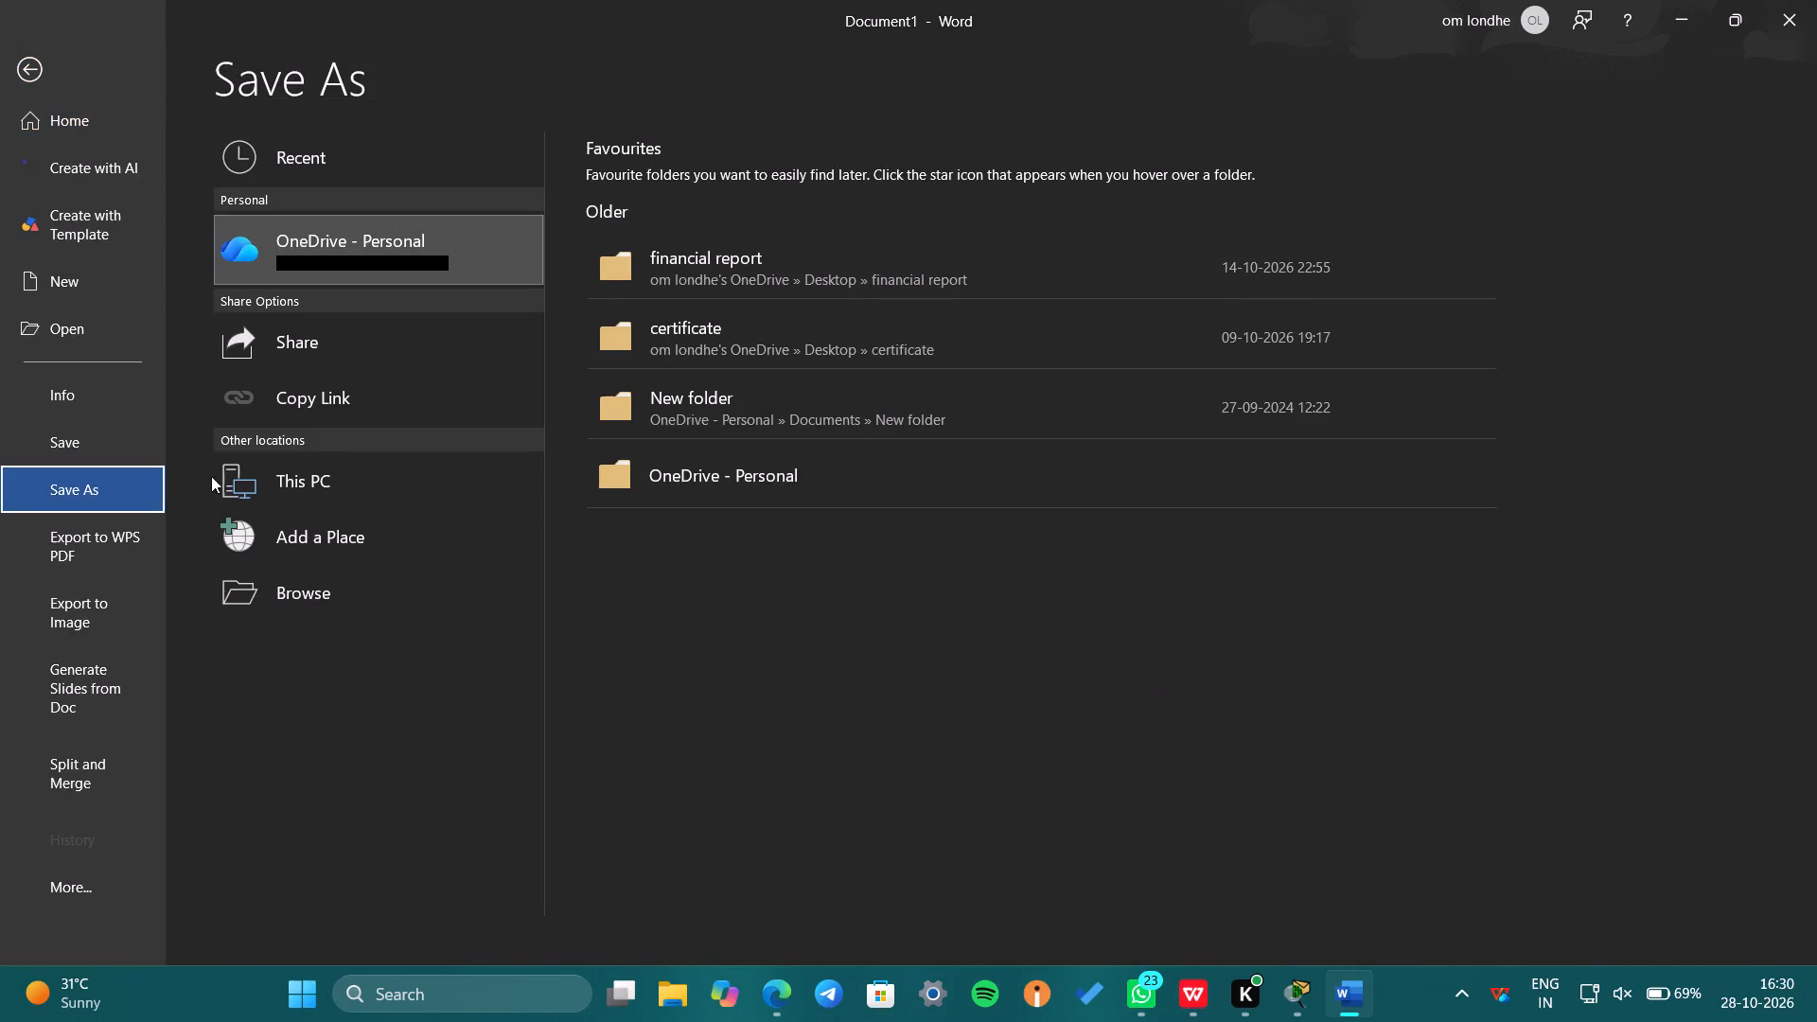
click(301, 485)
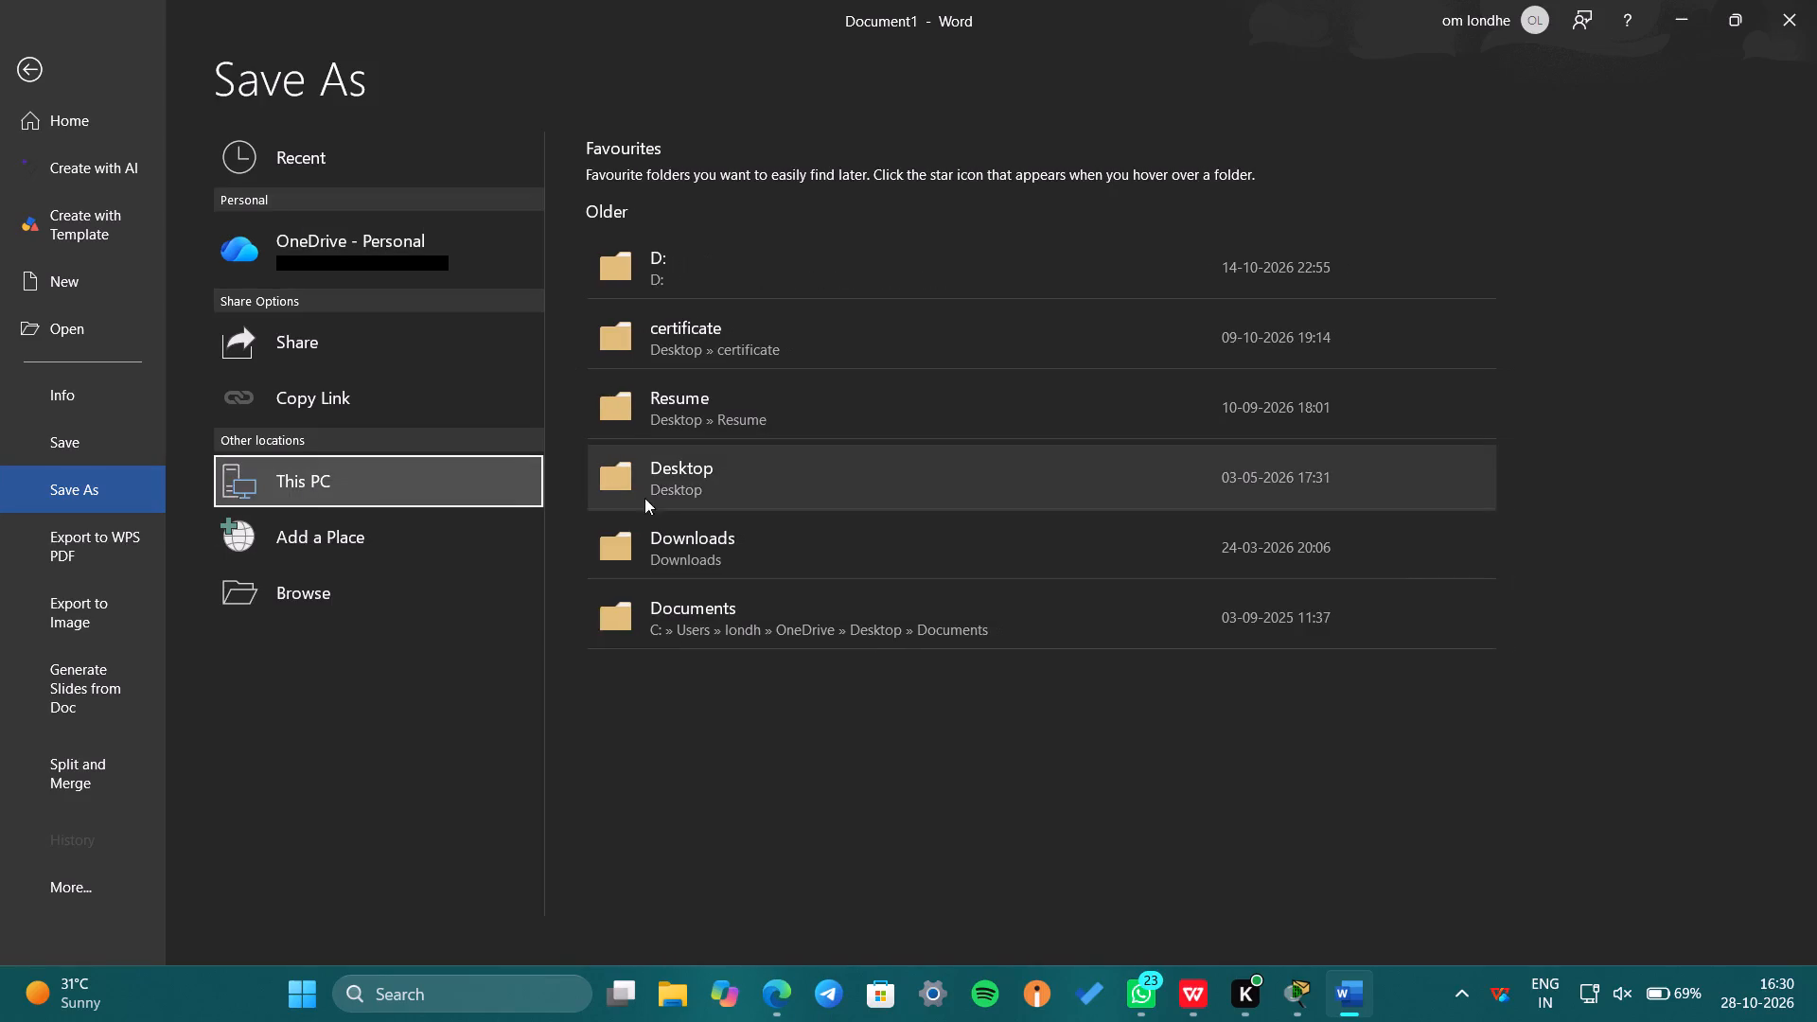
click(660, 491)
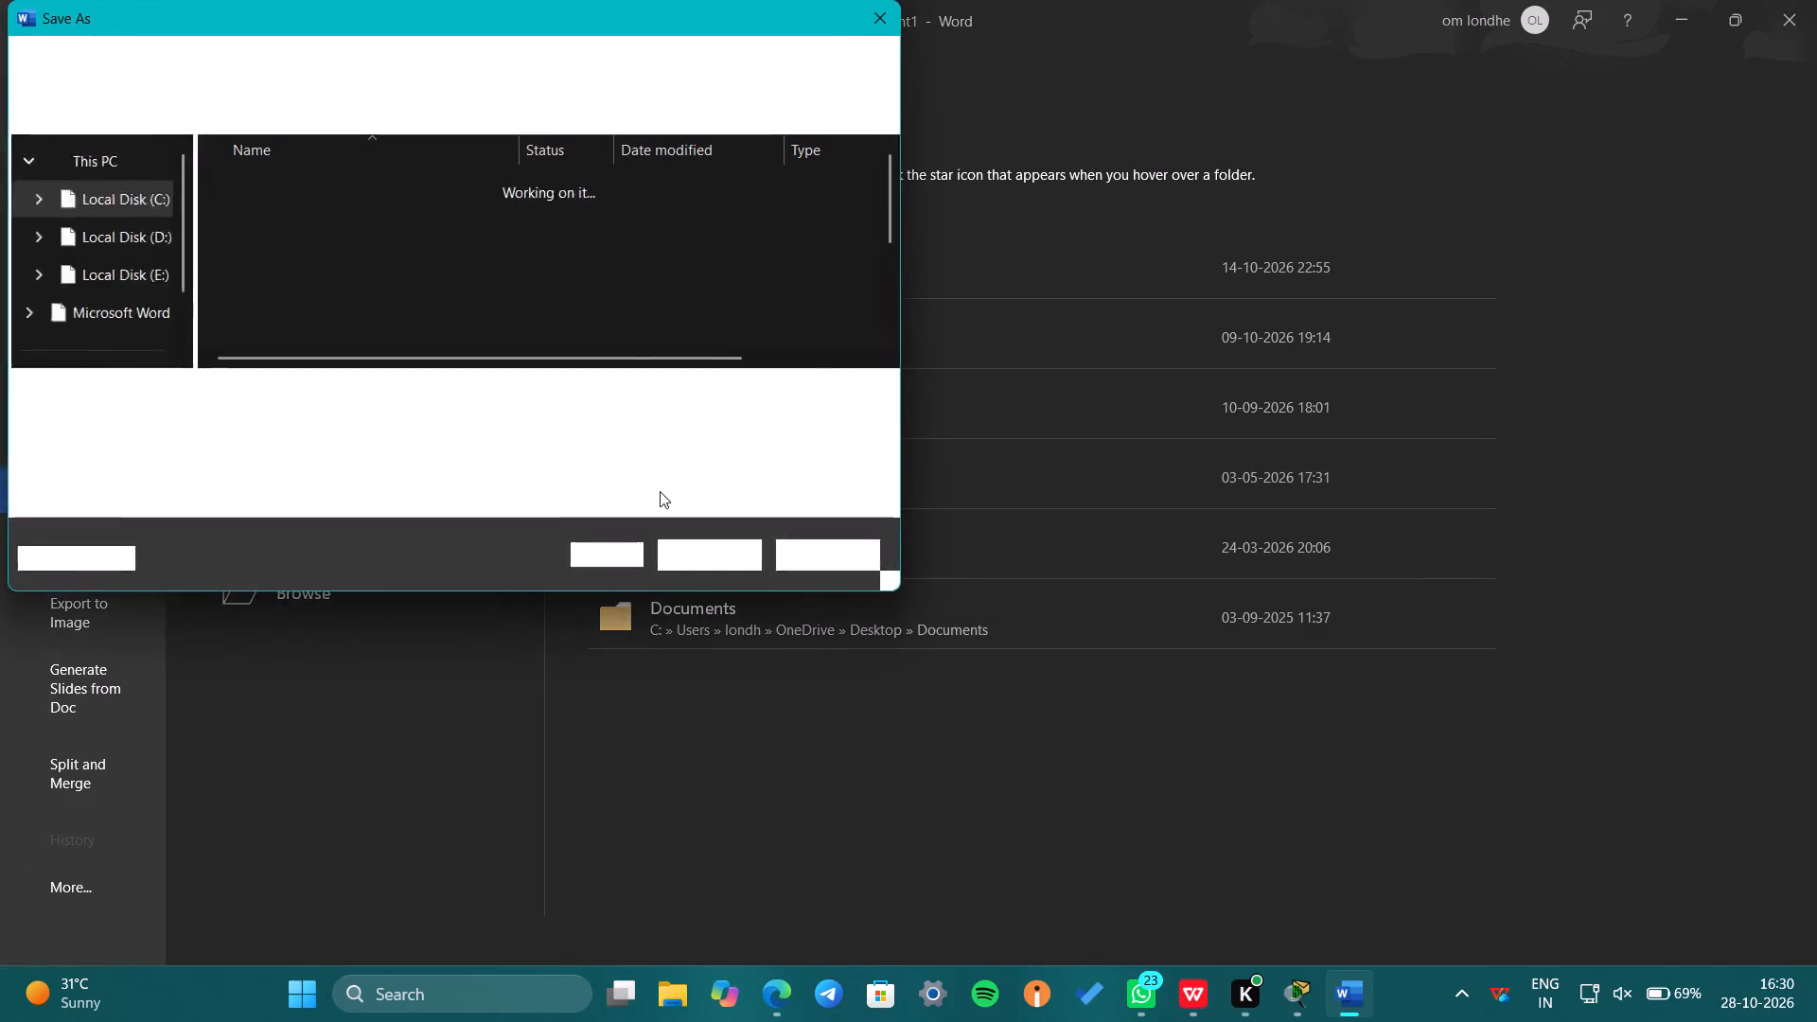
click(258, 392)
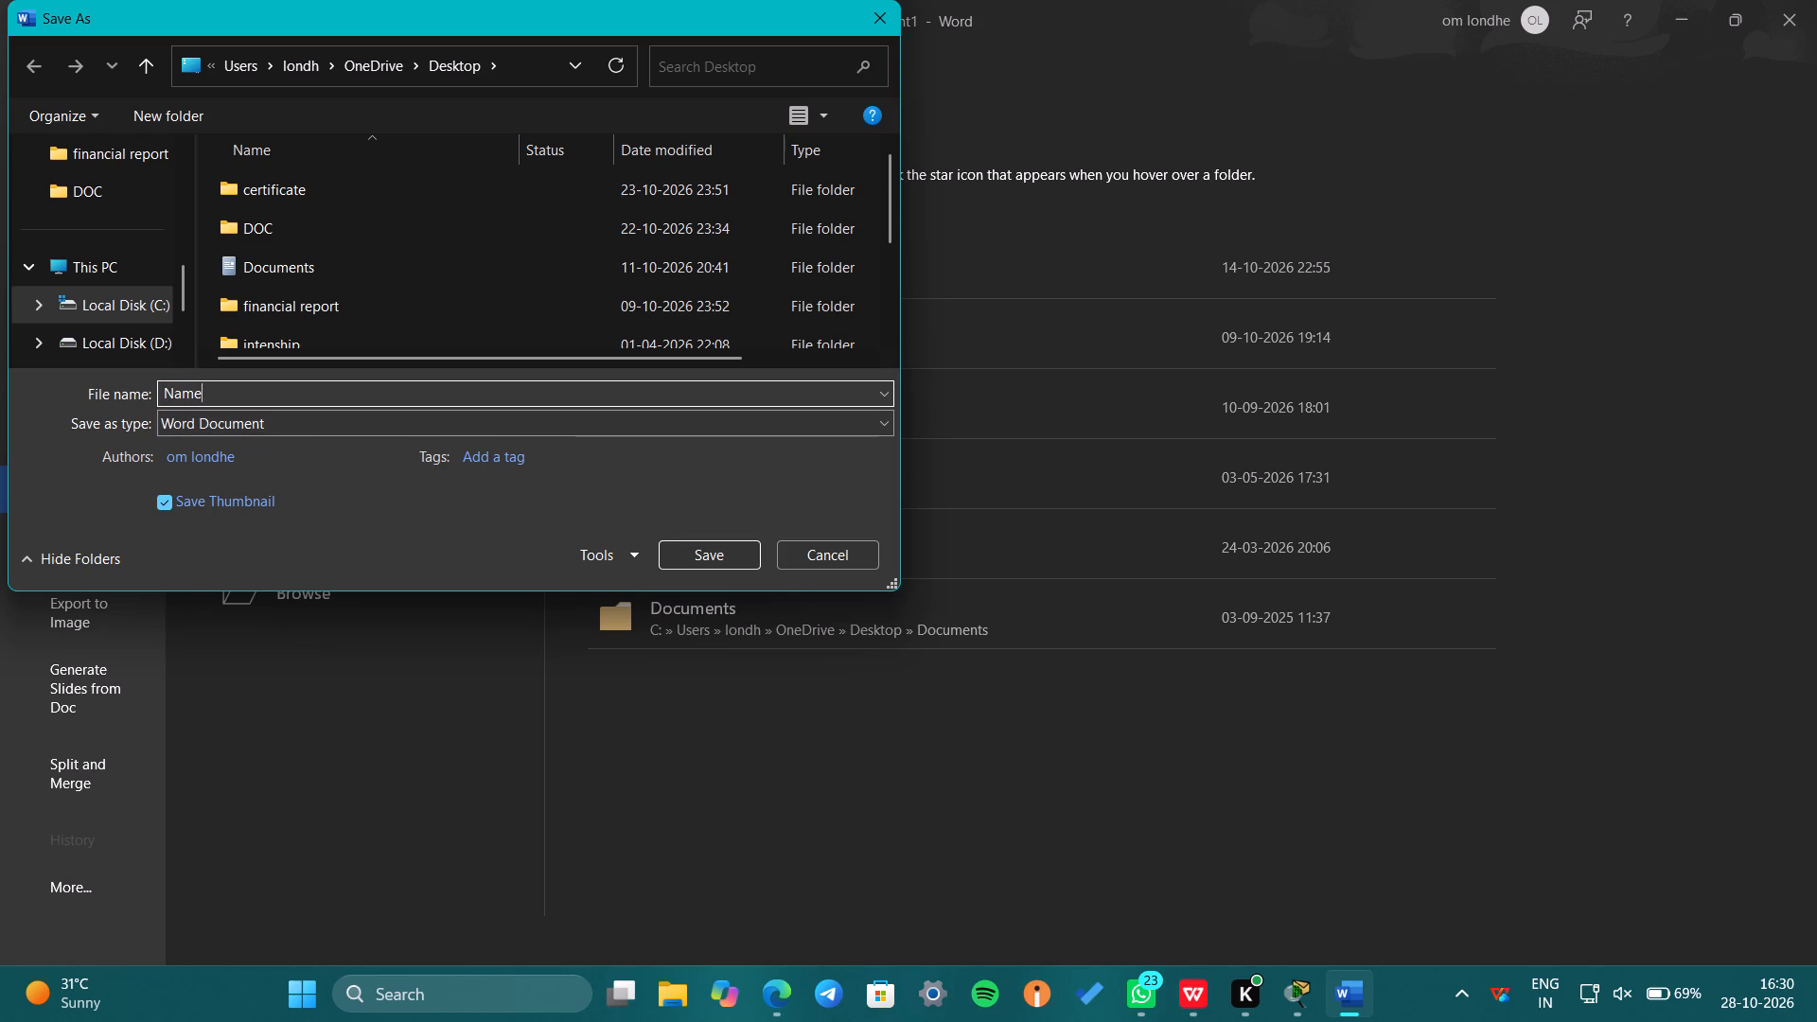
key(BackSpace)
key(BackSpace)
key(BackSpace)
key(BackSpace)
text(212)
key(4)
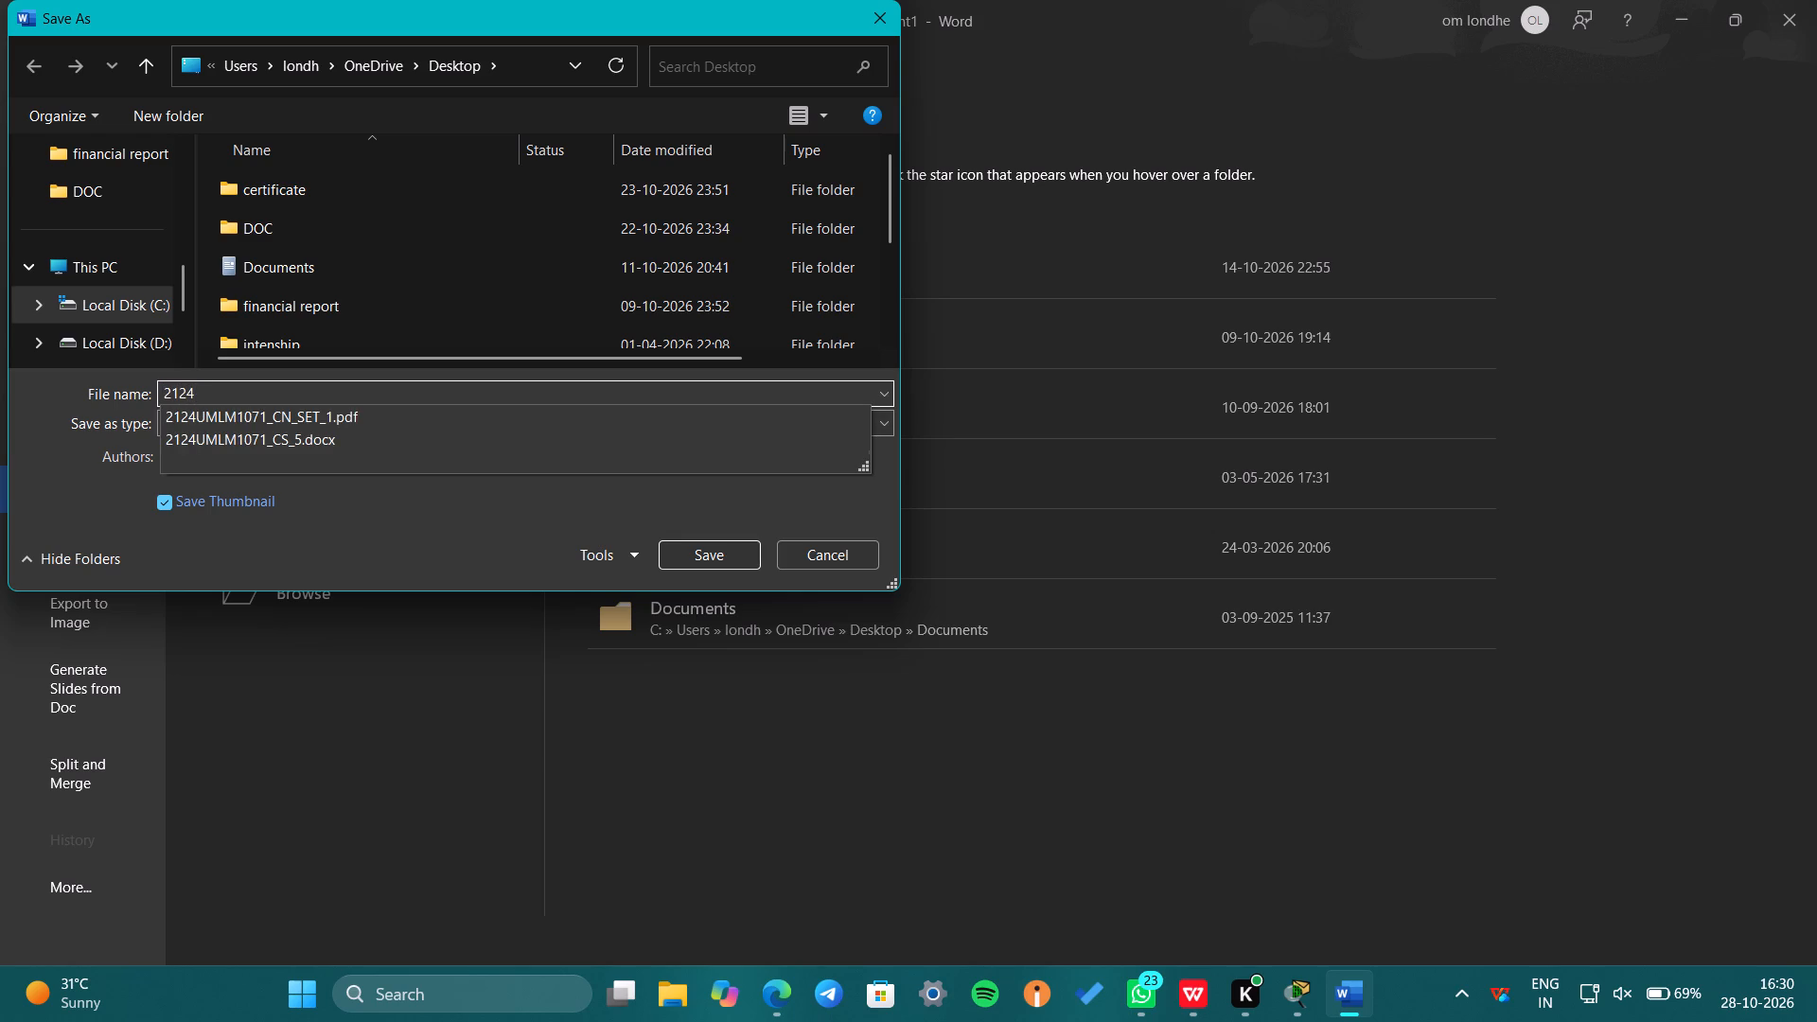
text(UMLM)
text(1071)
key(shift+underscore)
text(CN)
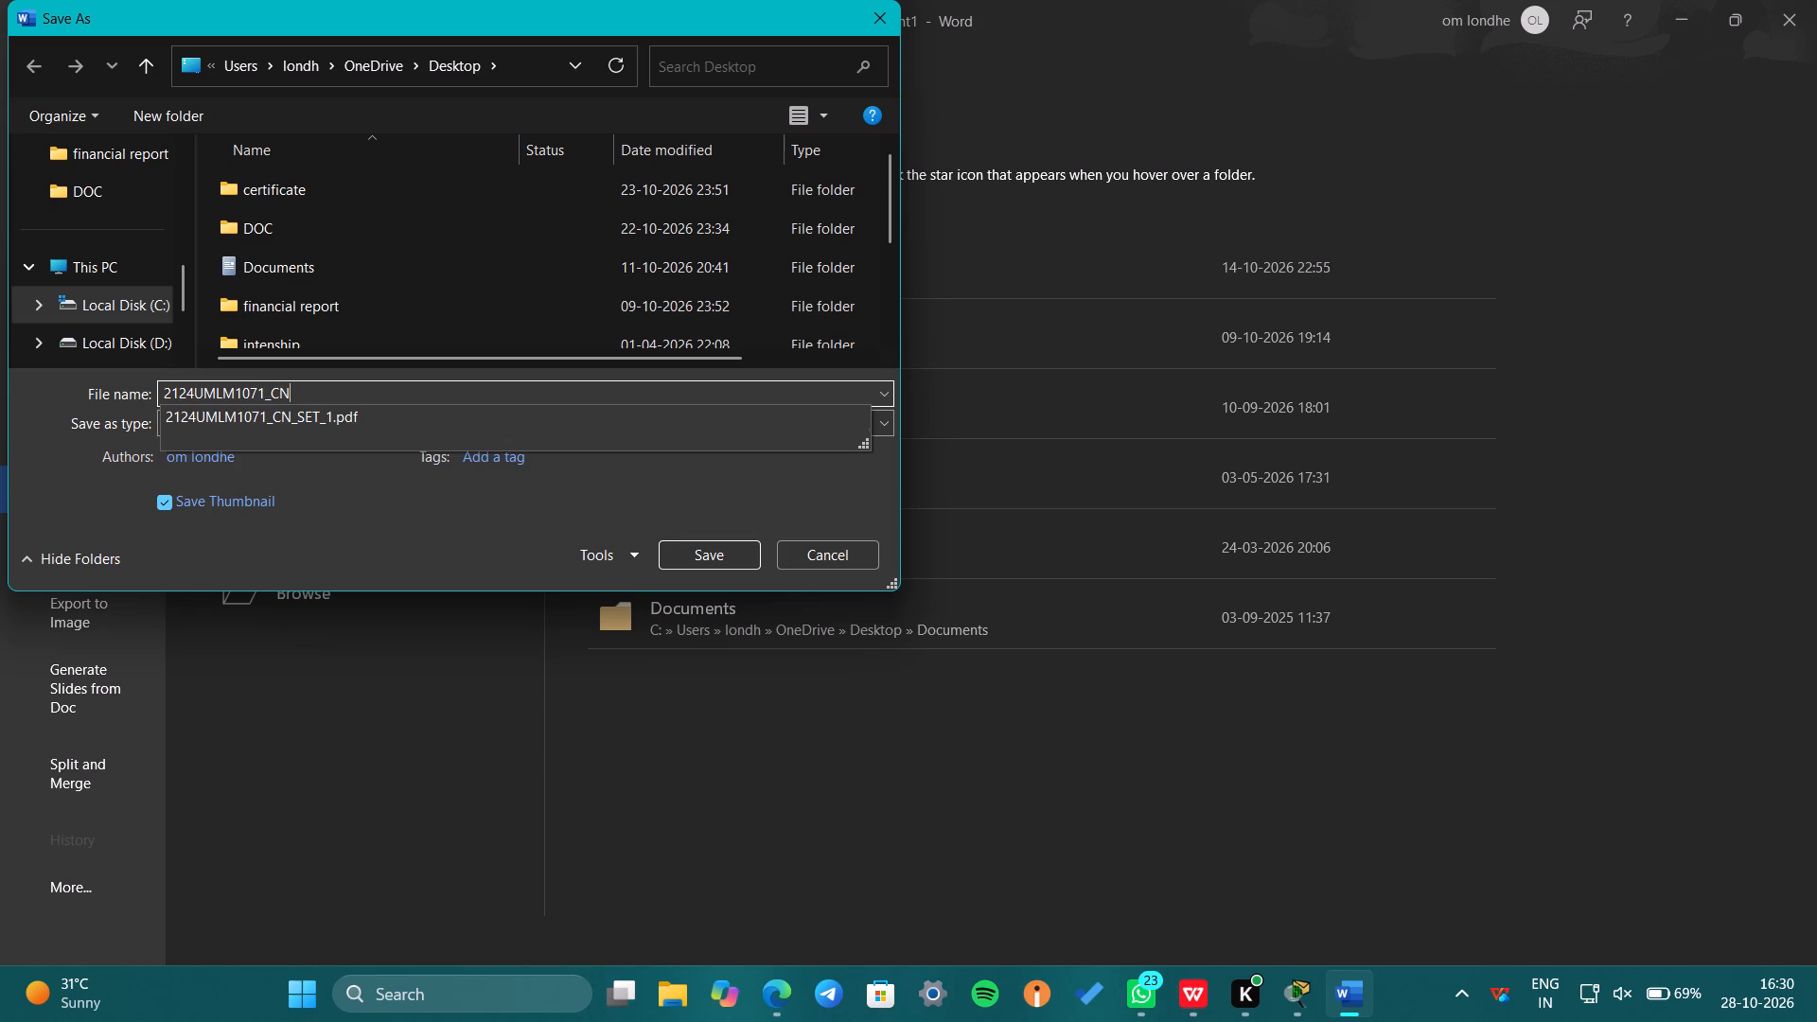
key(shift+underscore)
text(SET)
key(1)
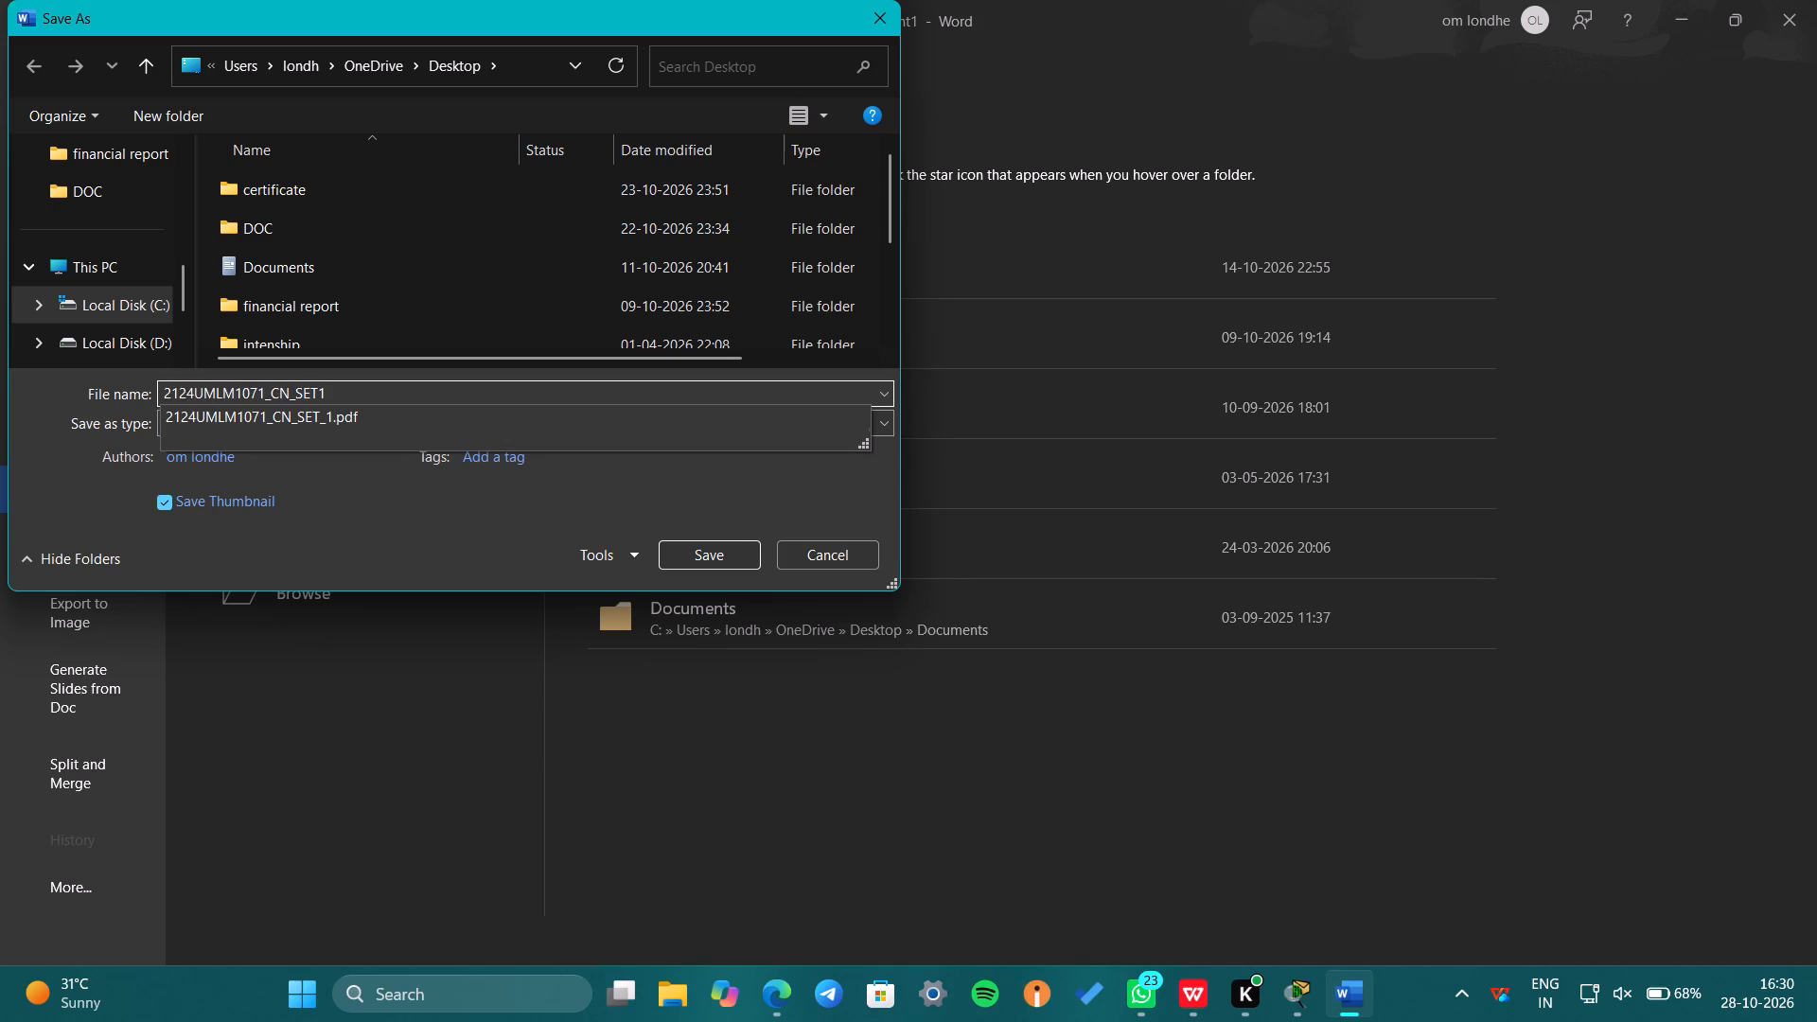
click(694, 553)
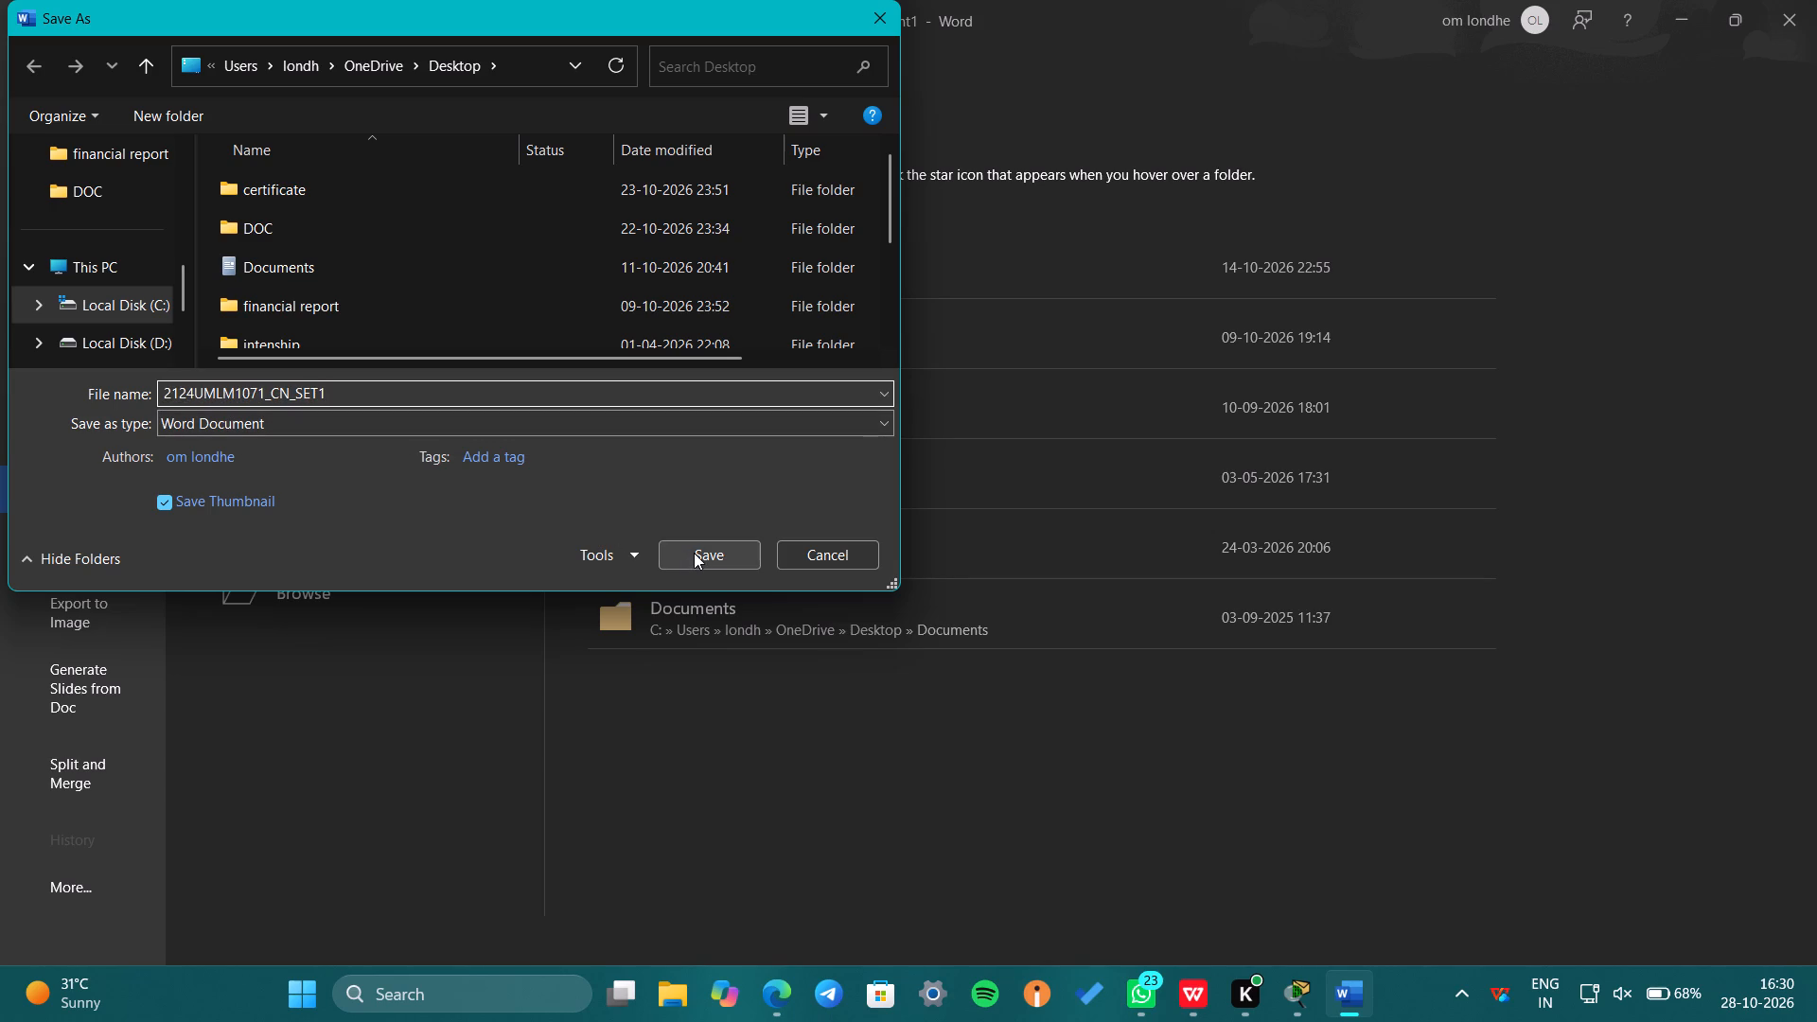
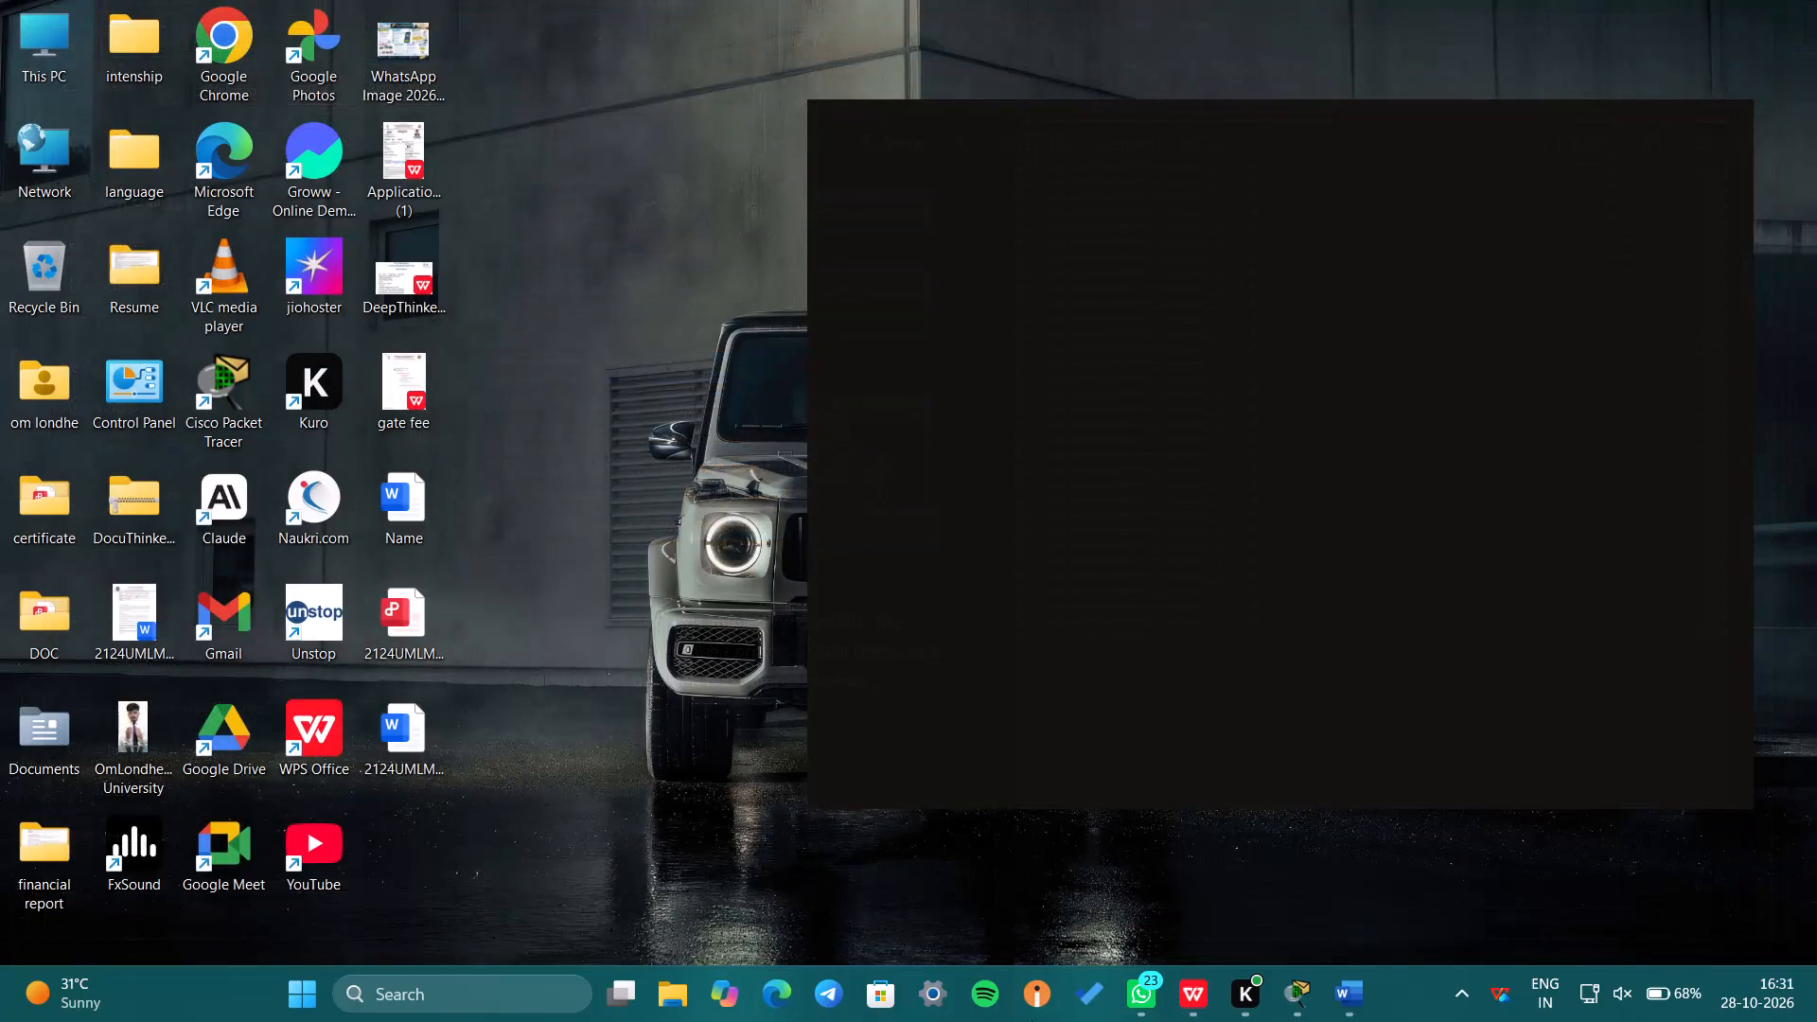
Open Microsoft Edge with a new tab.
click(780, 997)
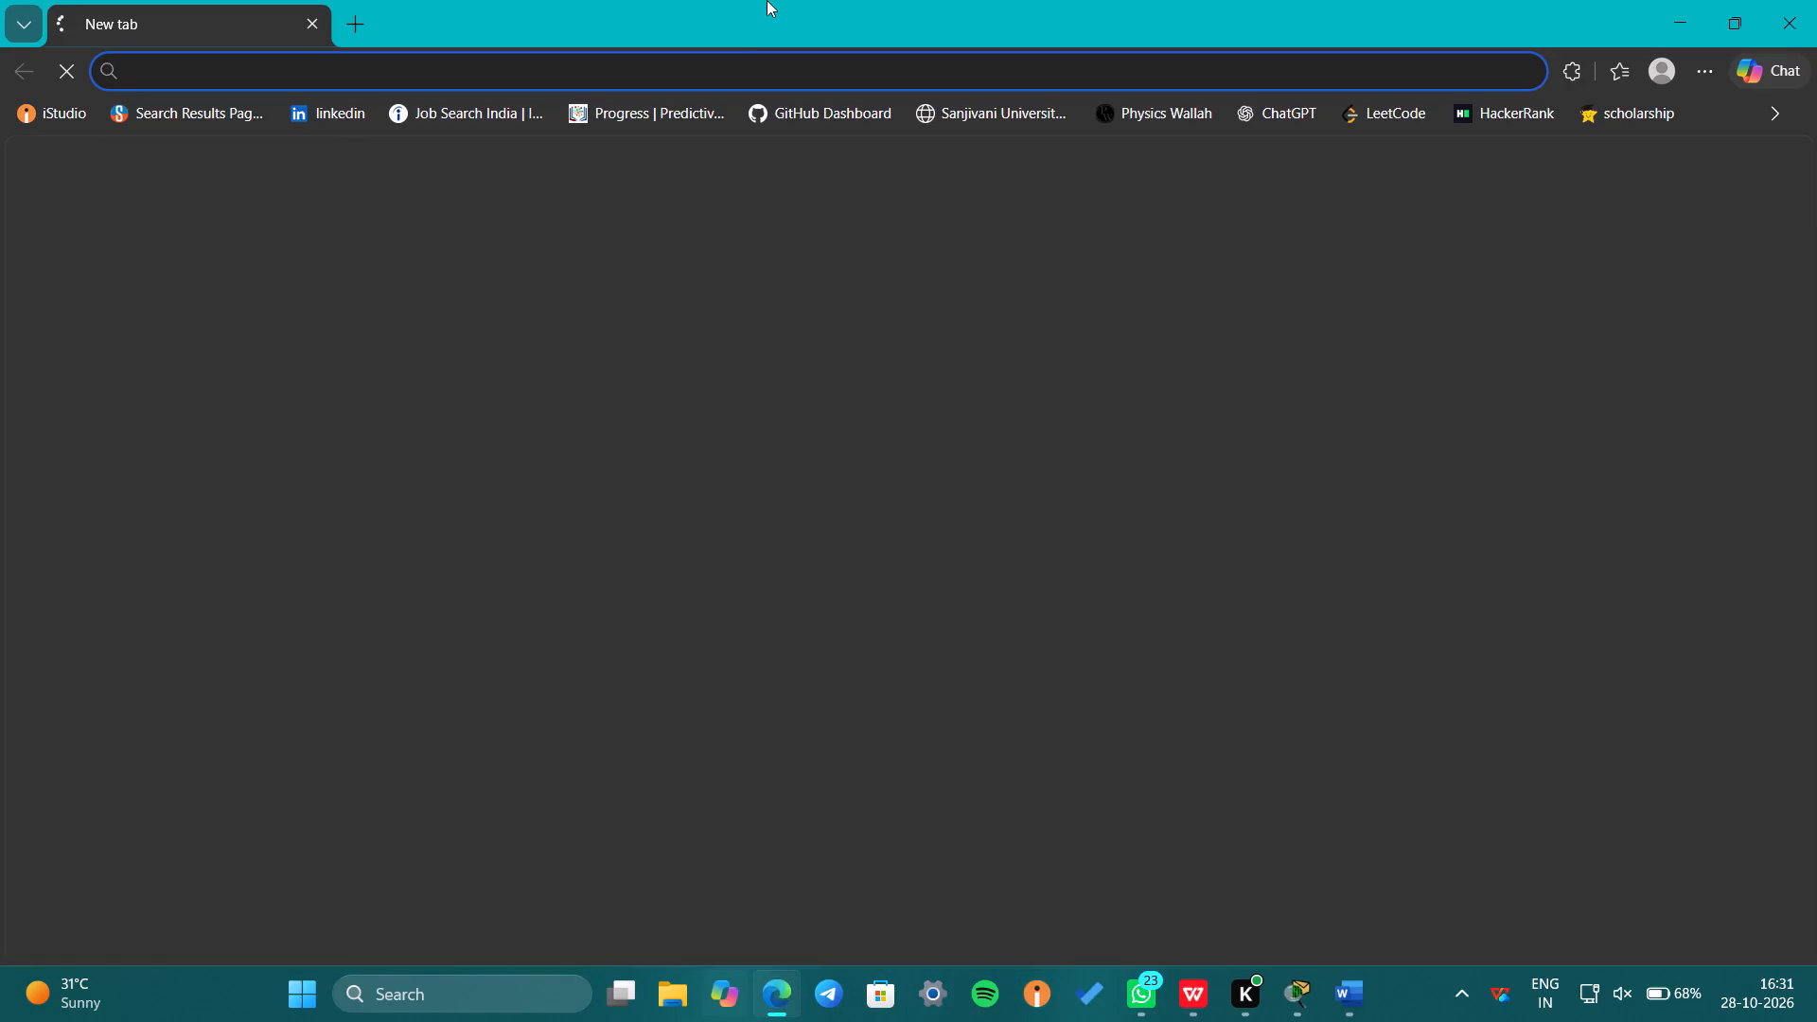
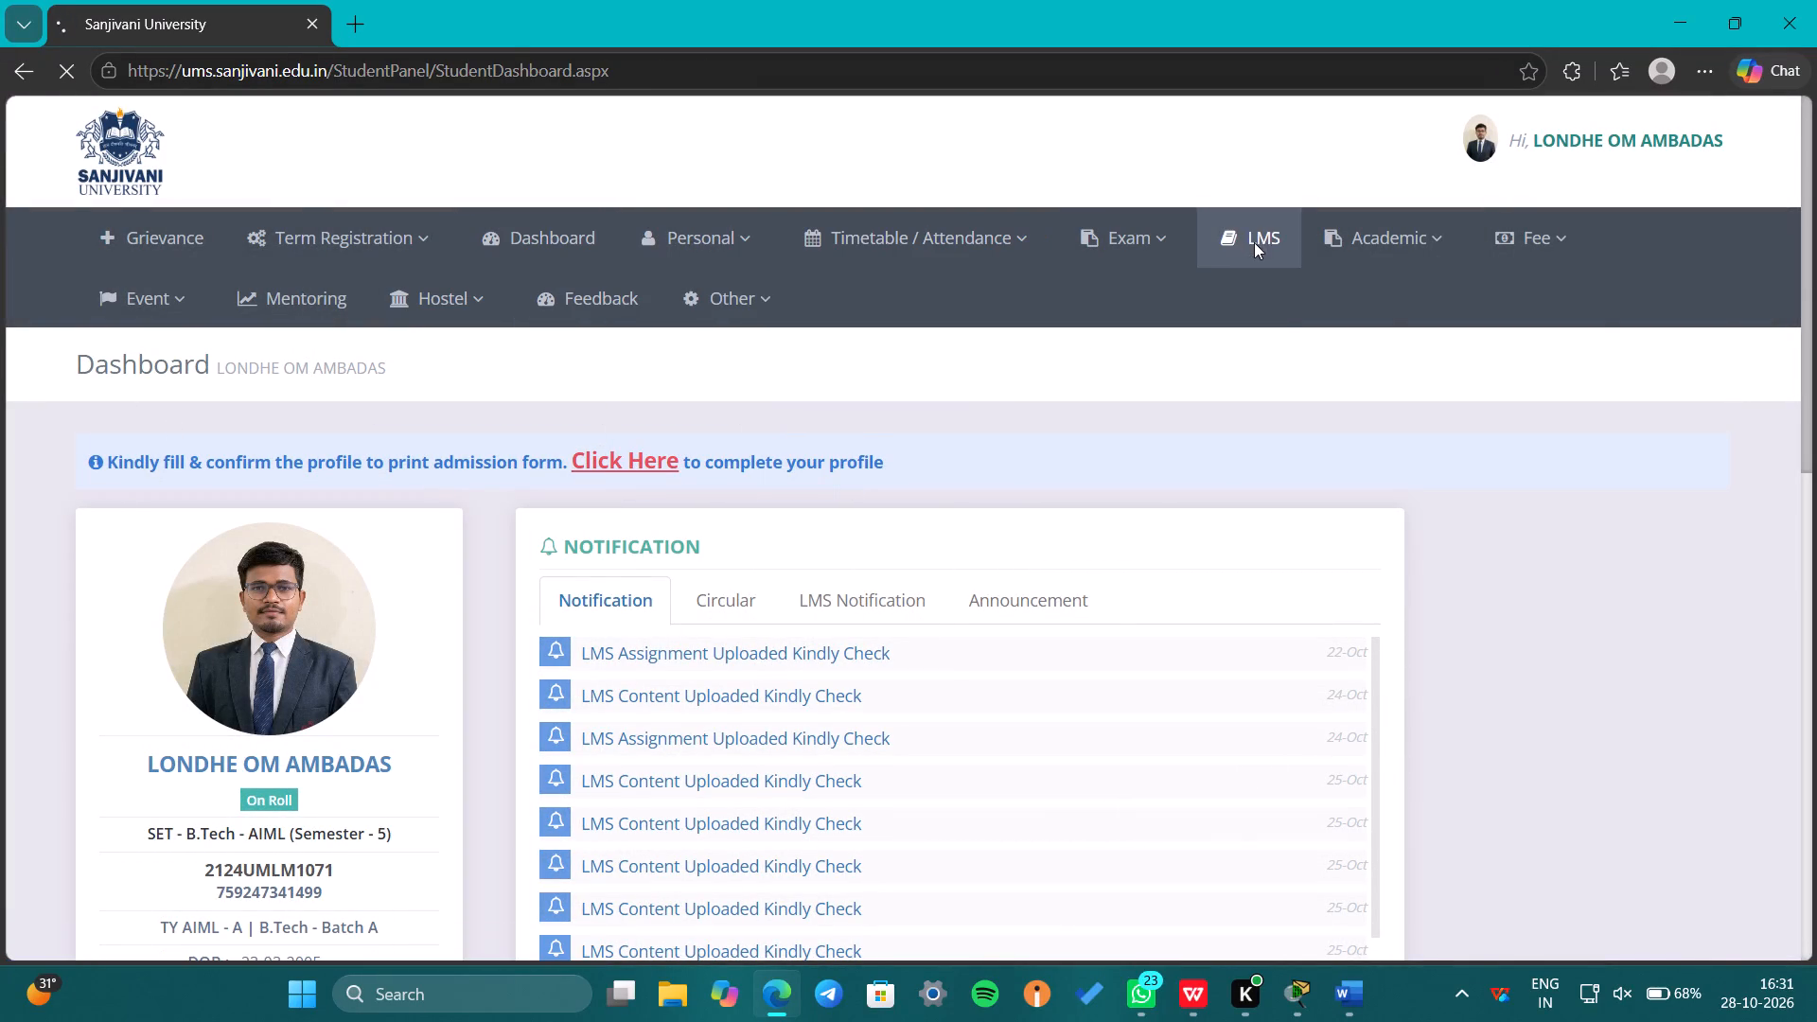
Open the submission page for the pending Computer Networks assignment CN_PBL_Batch-2.
scroll(1367, 369, down, 16)
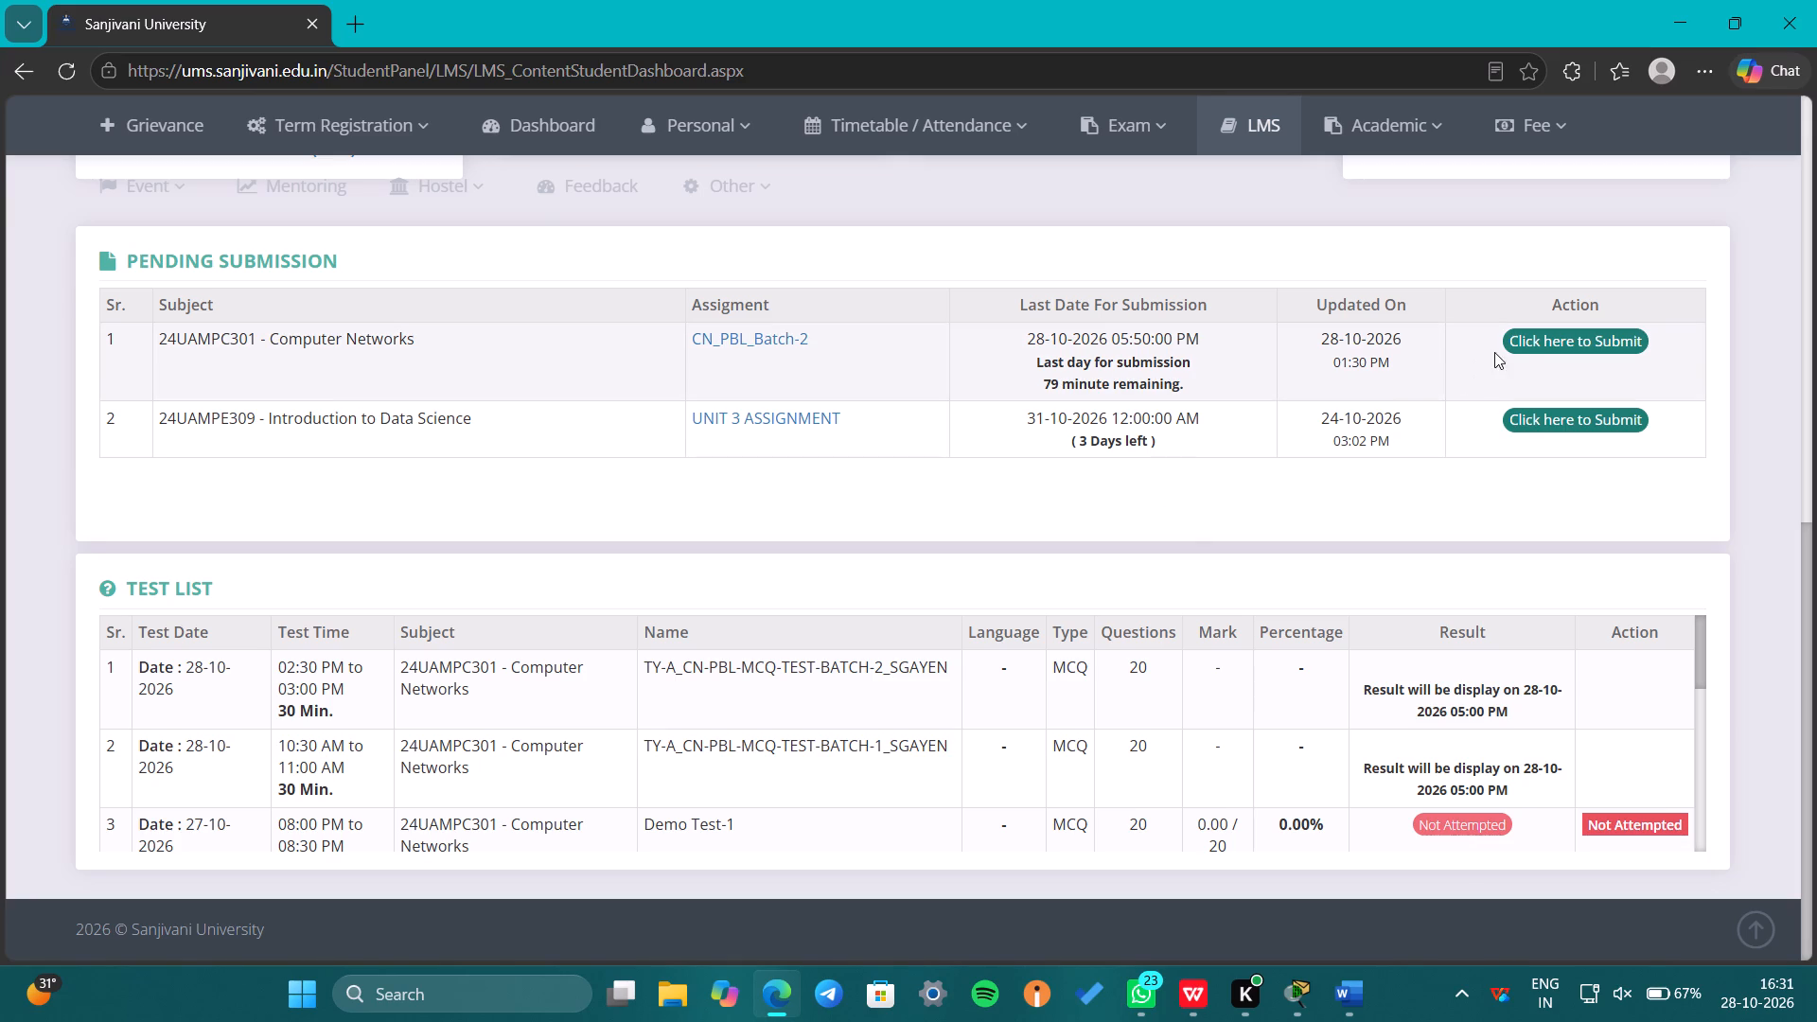
click(1519, 342)
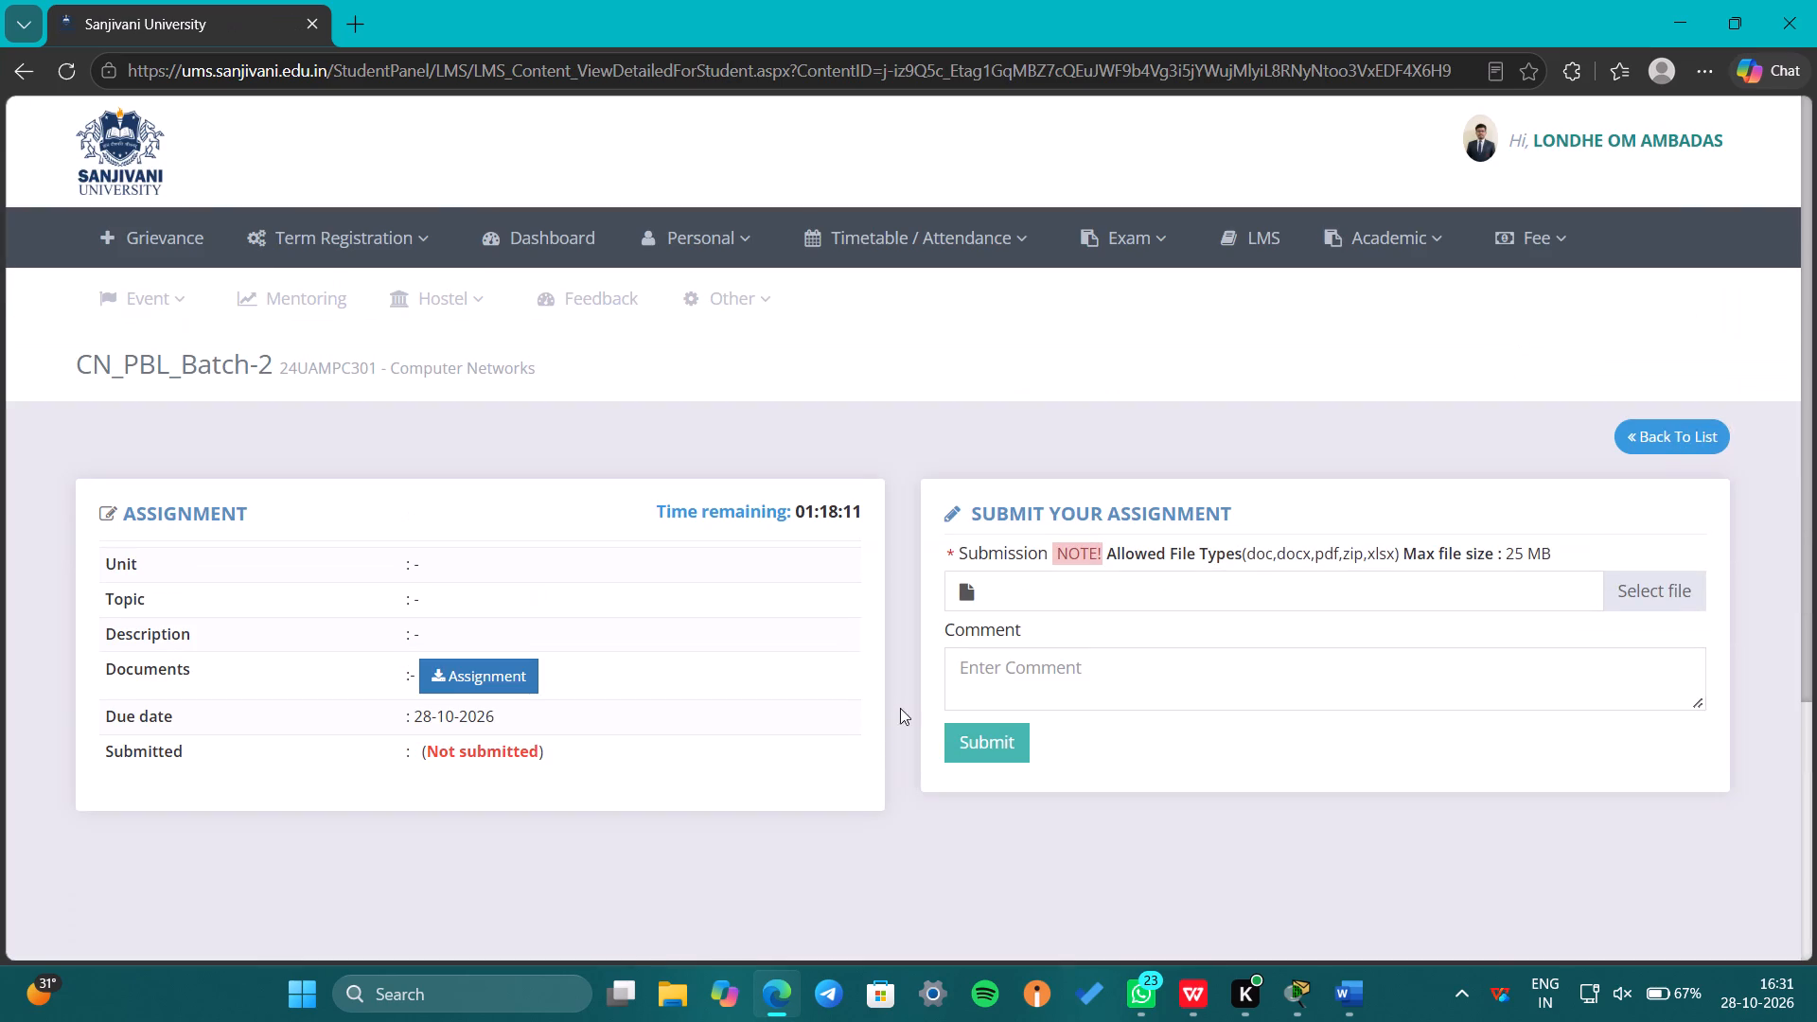
Browse the Desktop folder for the assignment's submission file, with all file types shown.
click(971, 604)
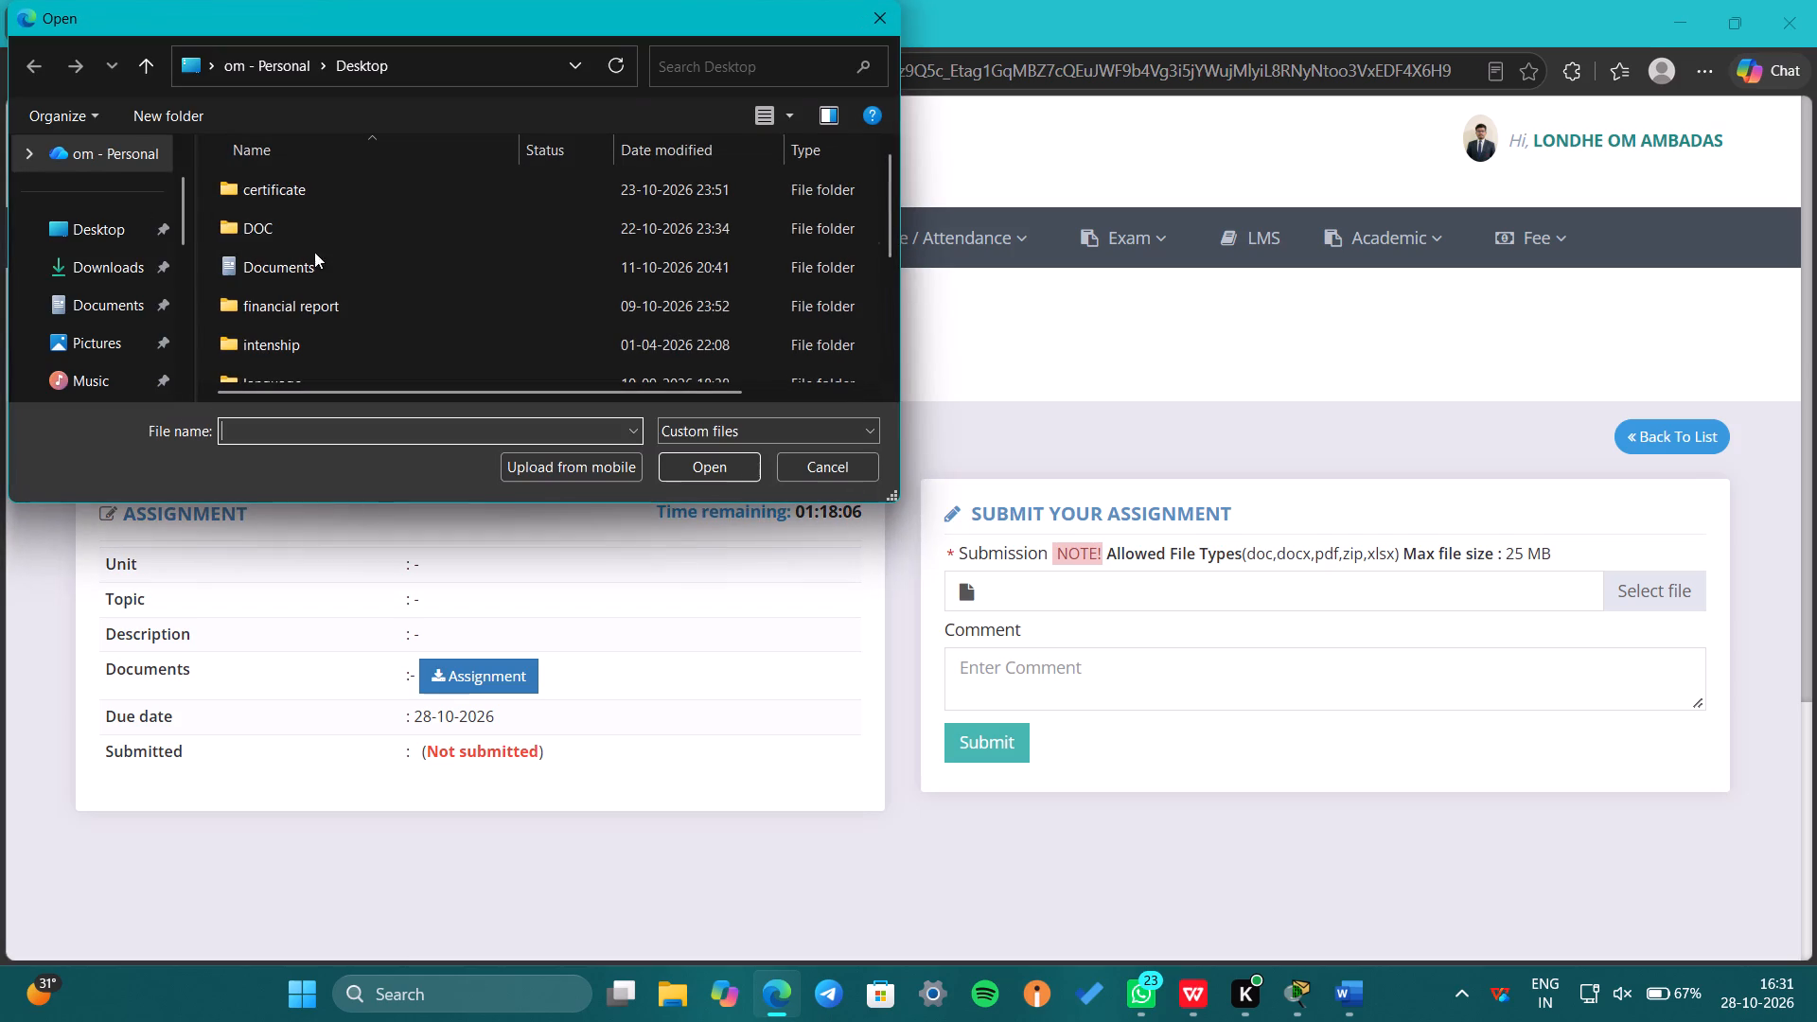
click(143, 224)
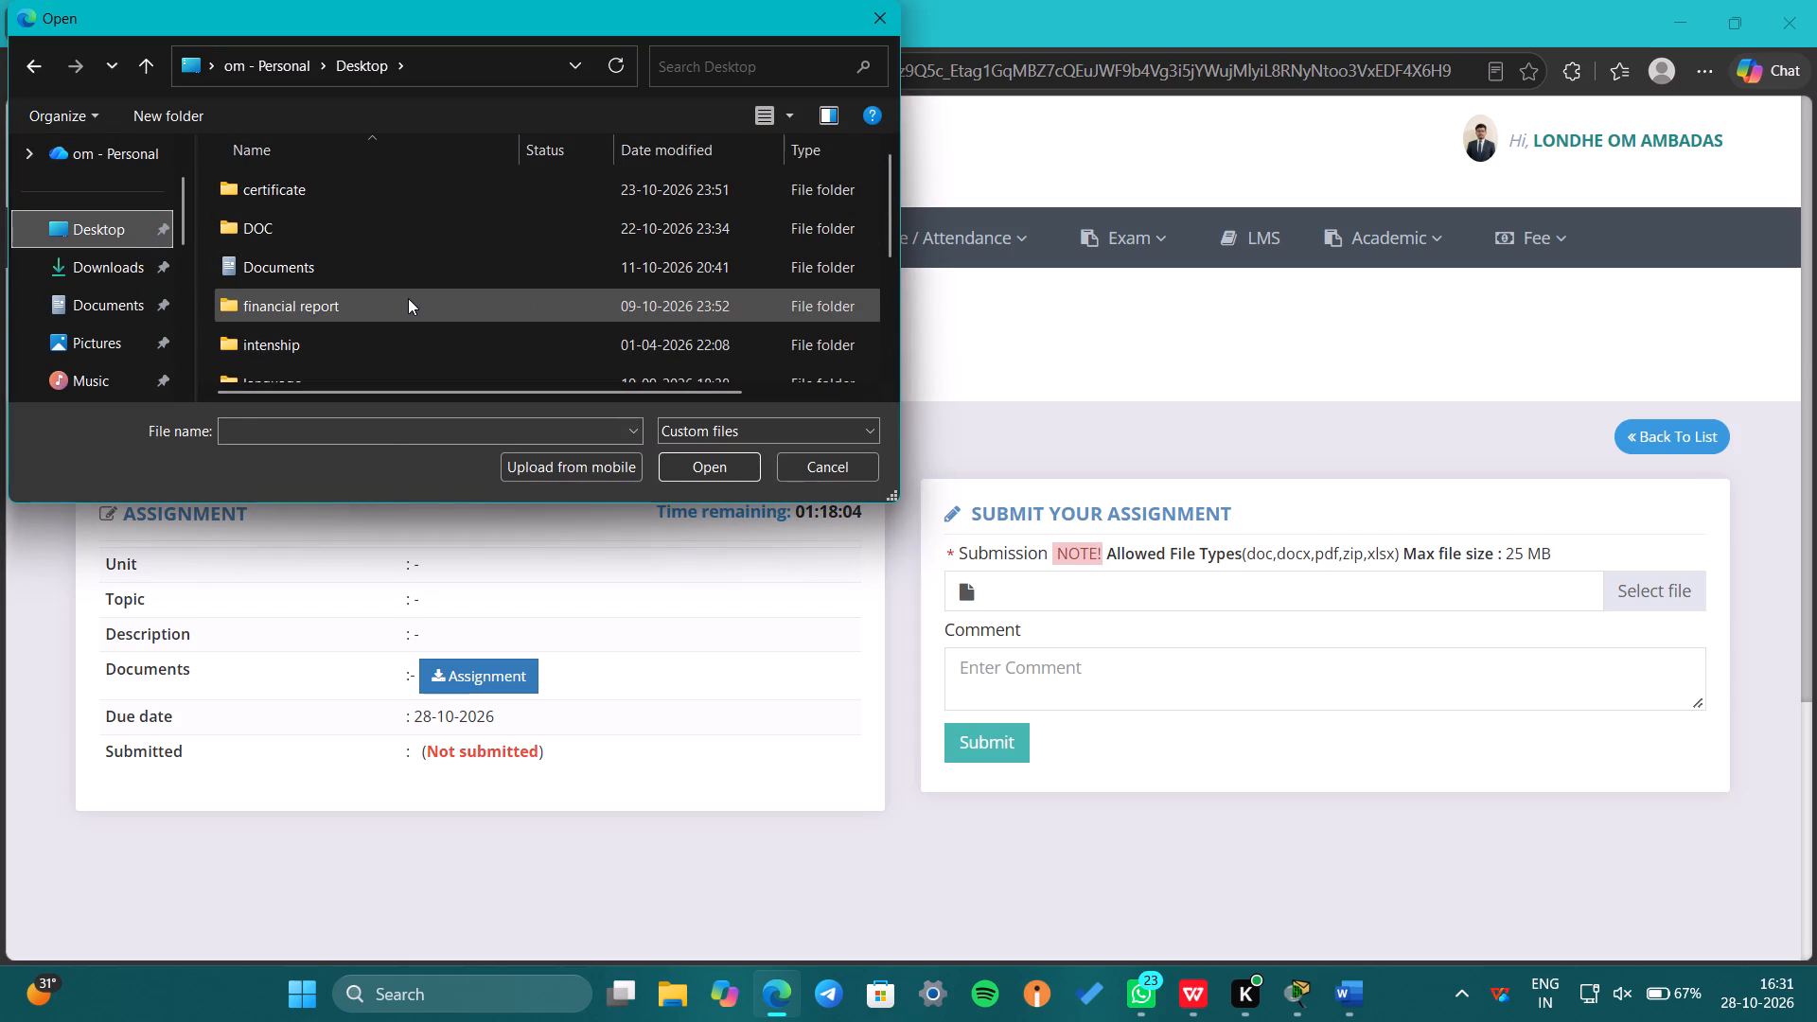
scroll(325, 270, down, 7)
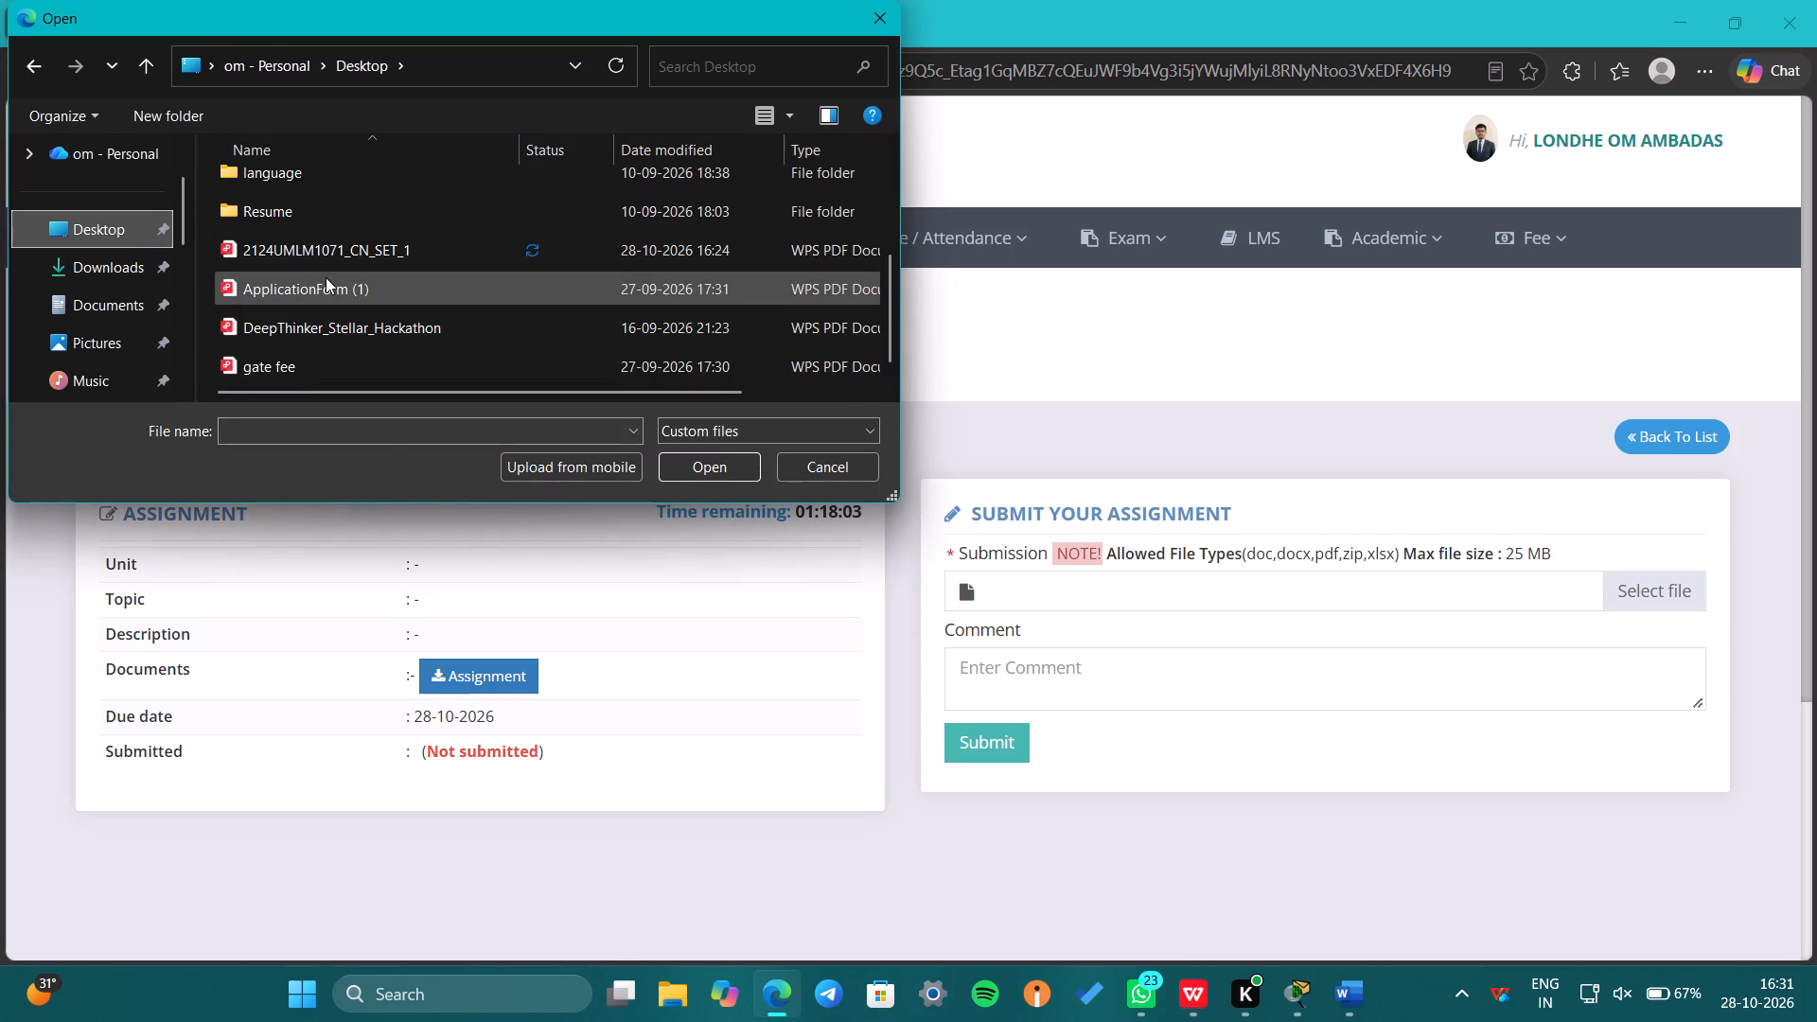
click(785, 432)
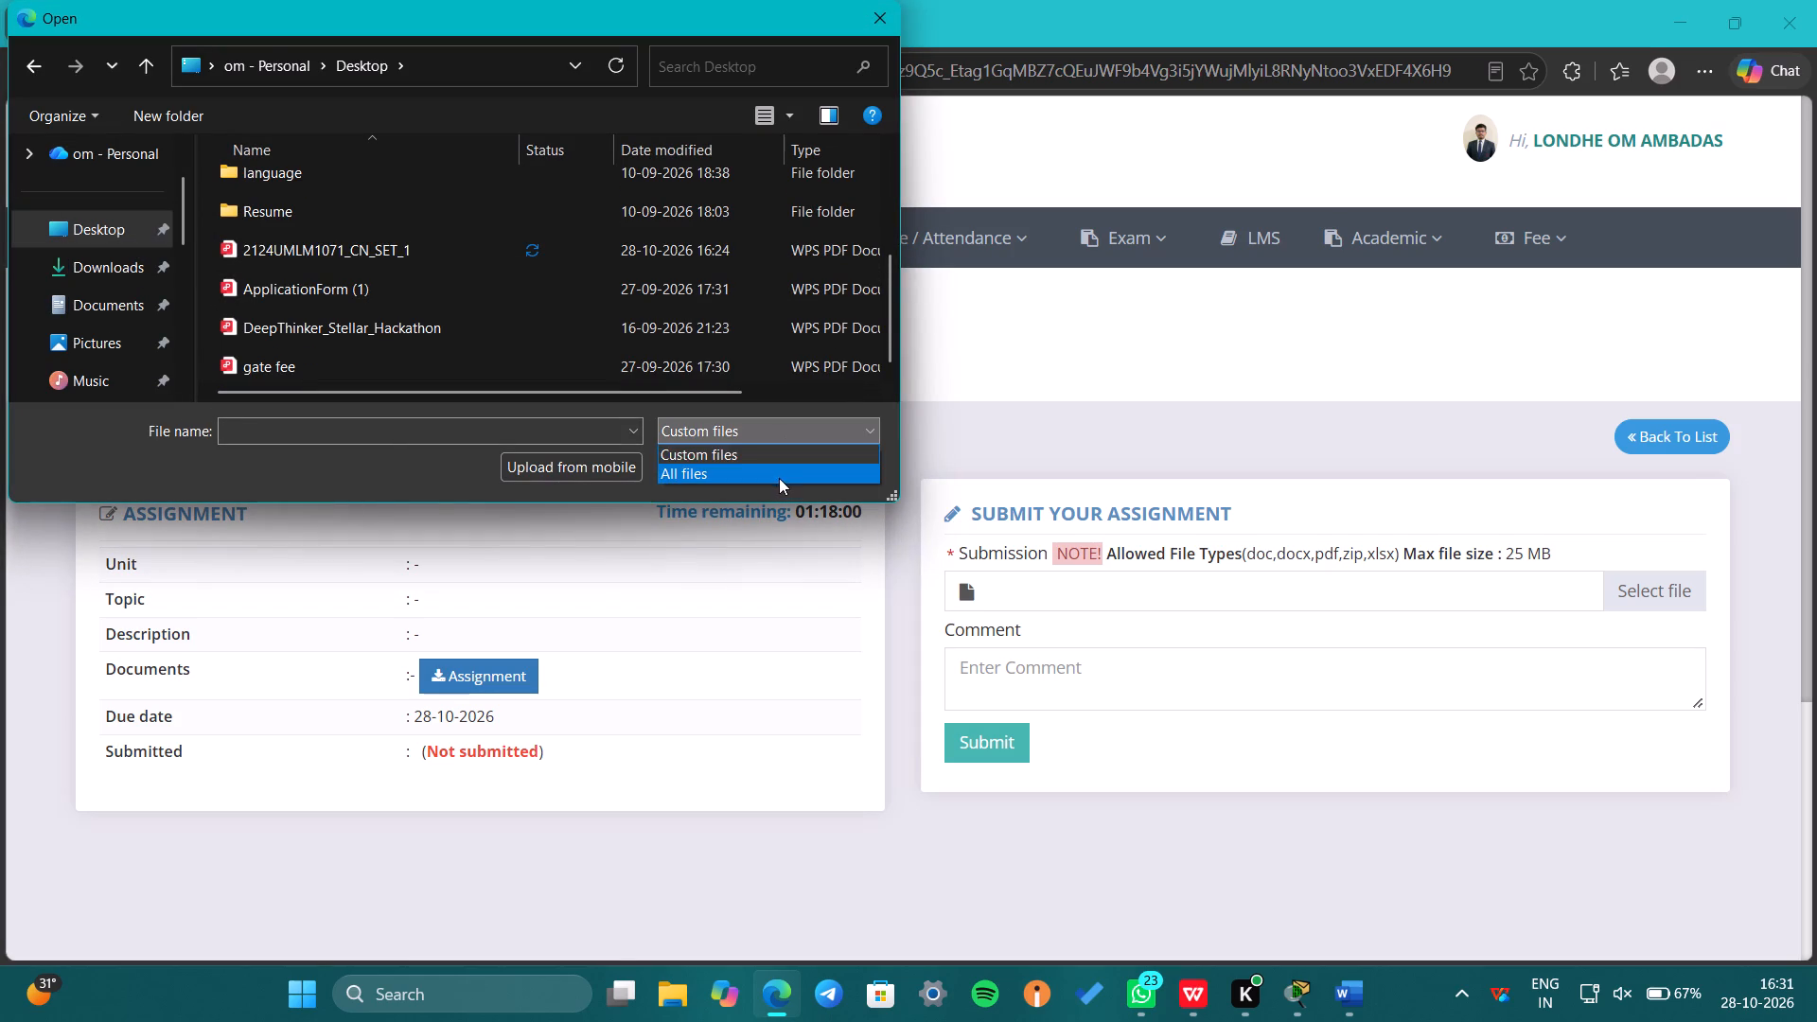
click(778, 477)
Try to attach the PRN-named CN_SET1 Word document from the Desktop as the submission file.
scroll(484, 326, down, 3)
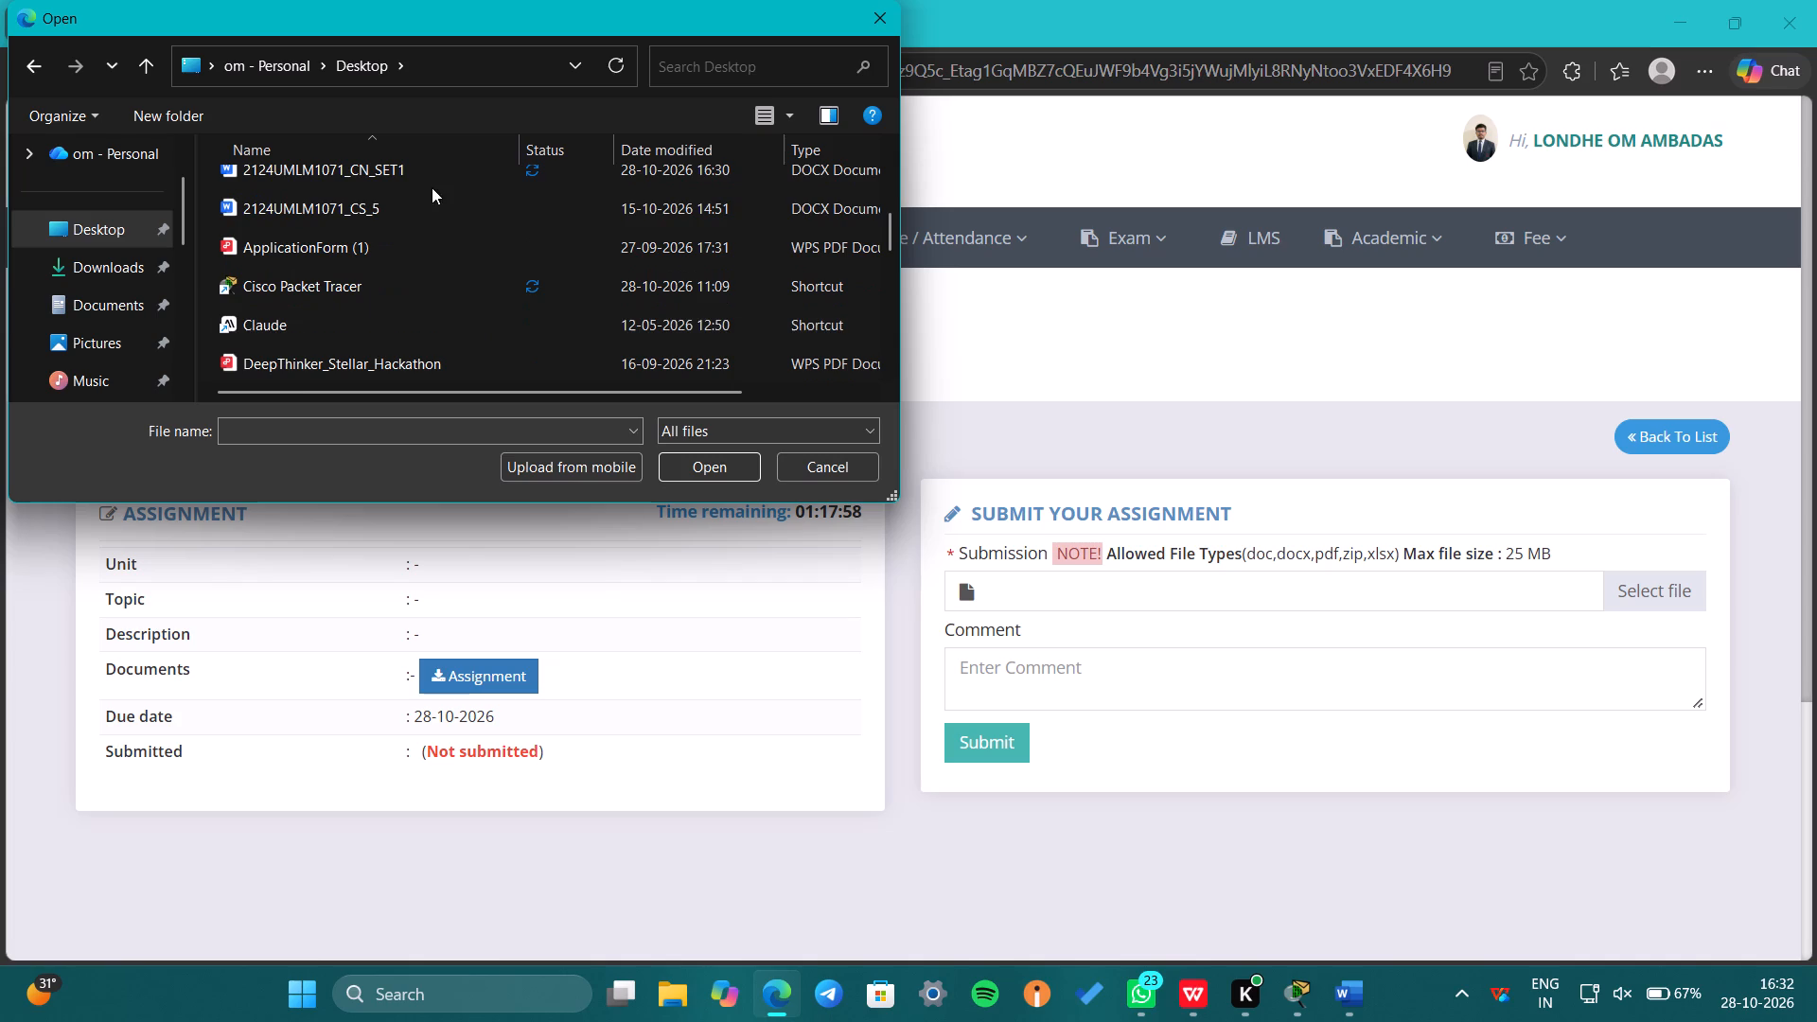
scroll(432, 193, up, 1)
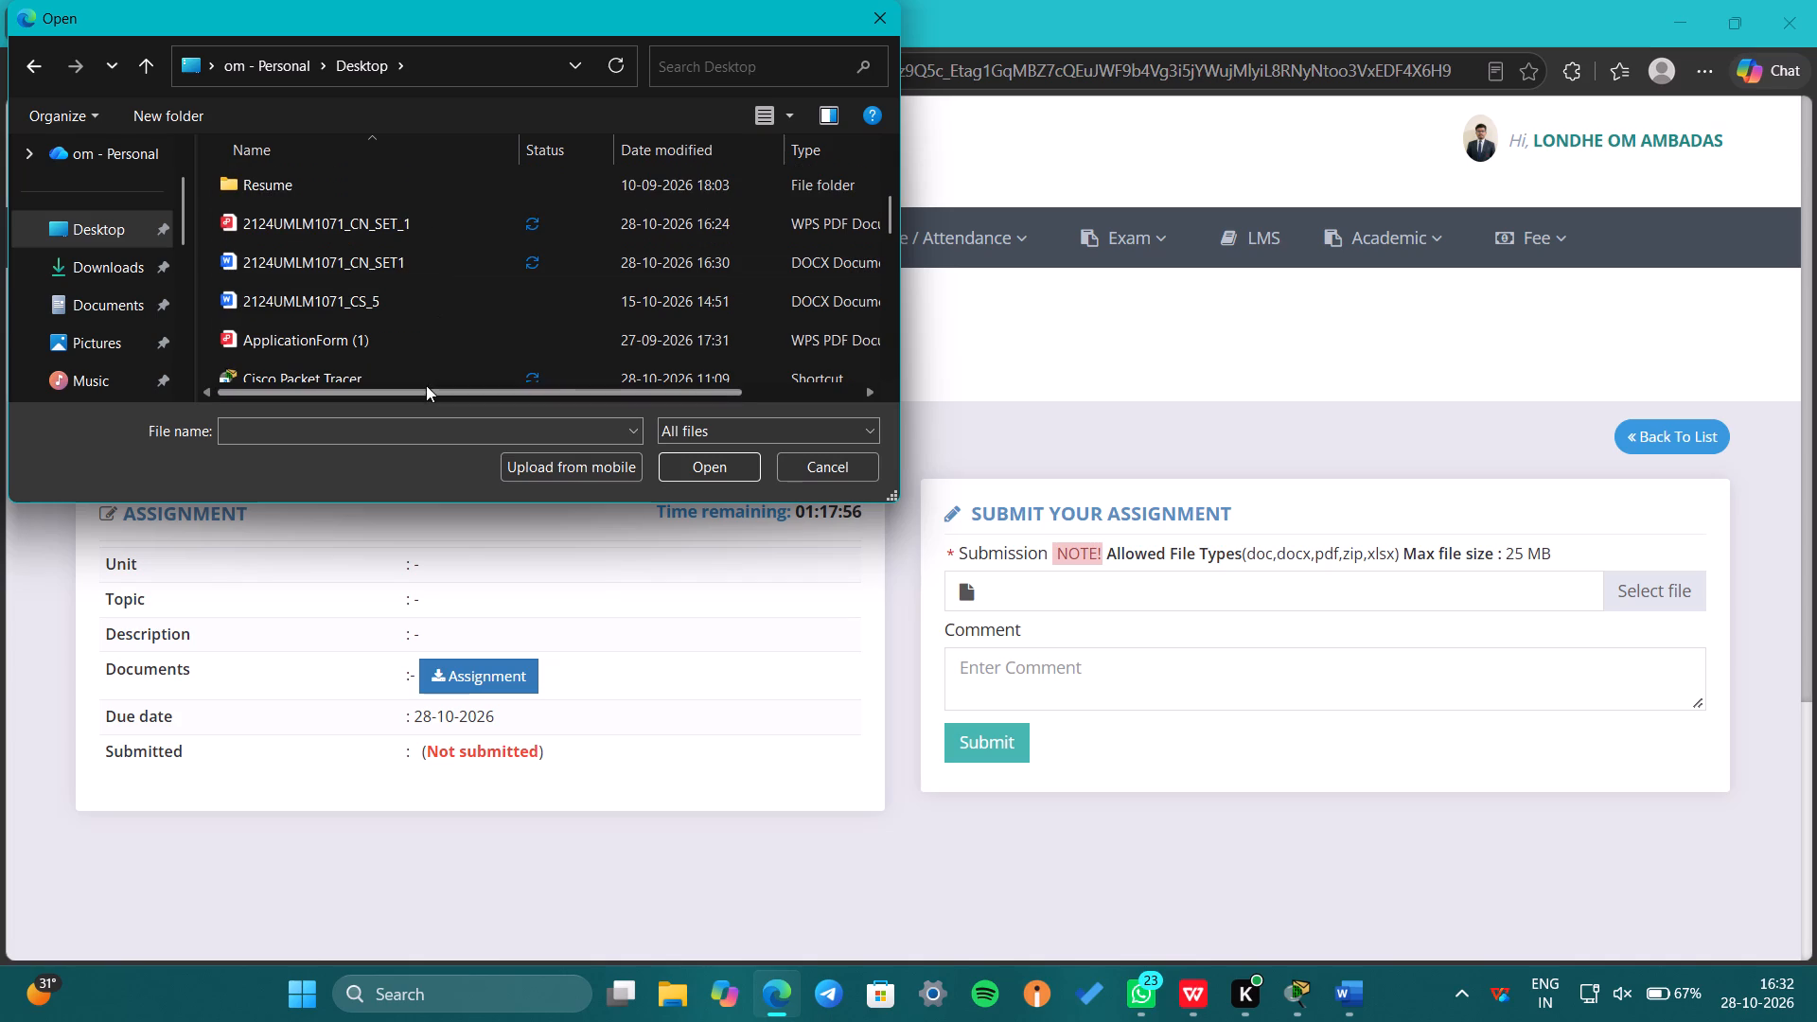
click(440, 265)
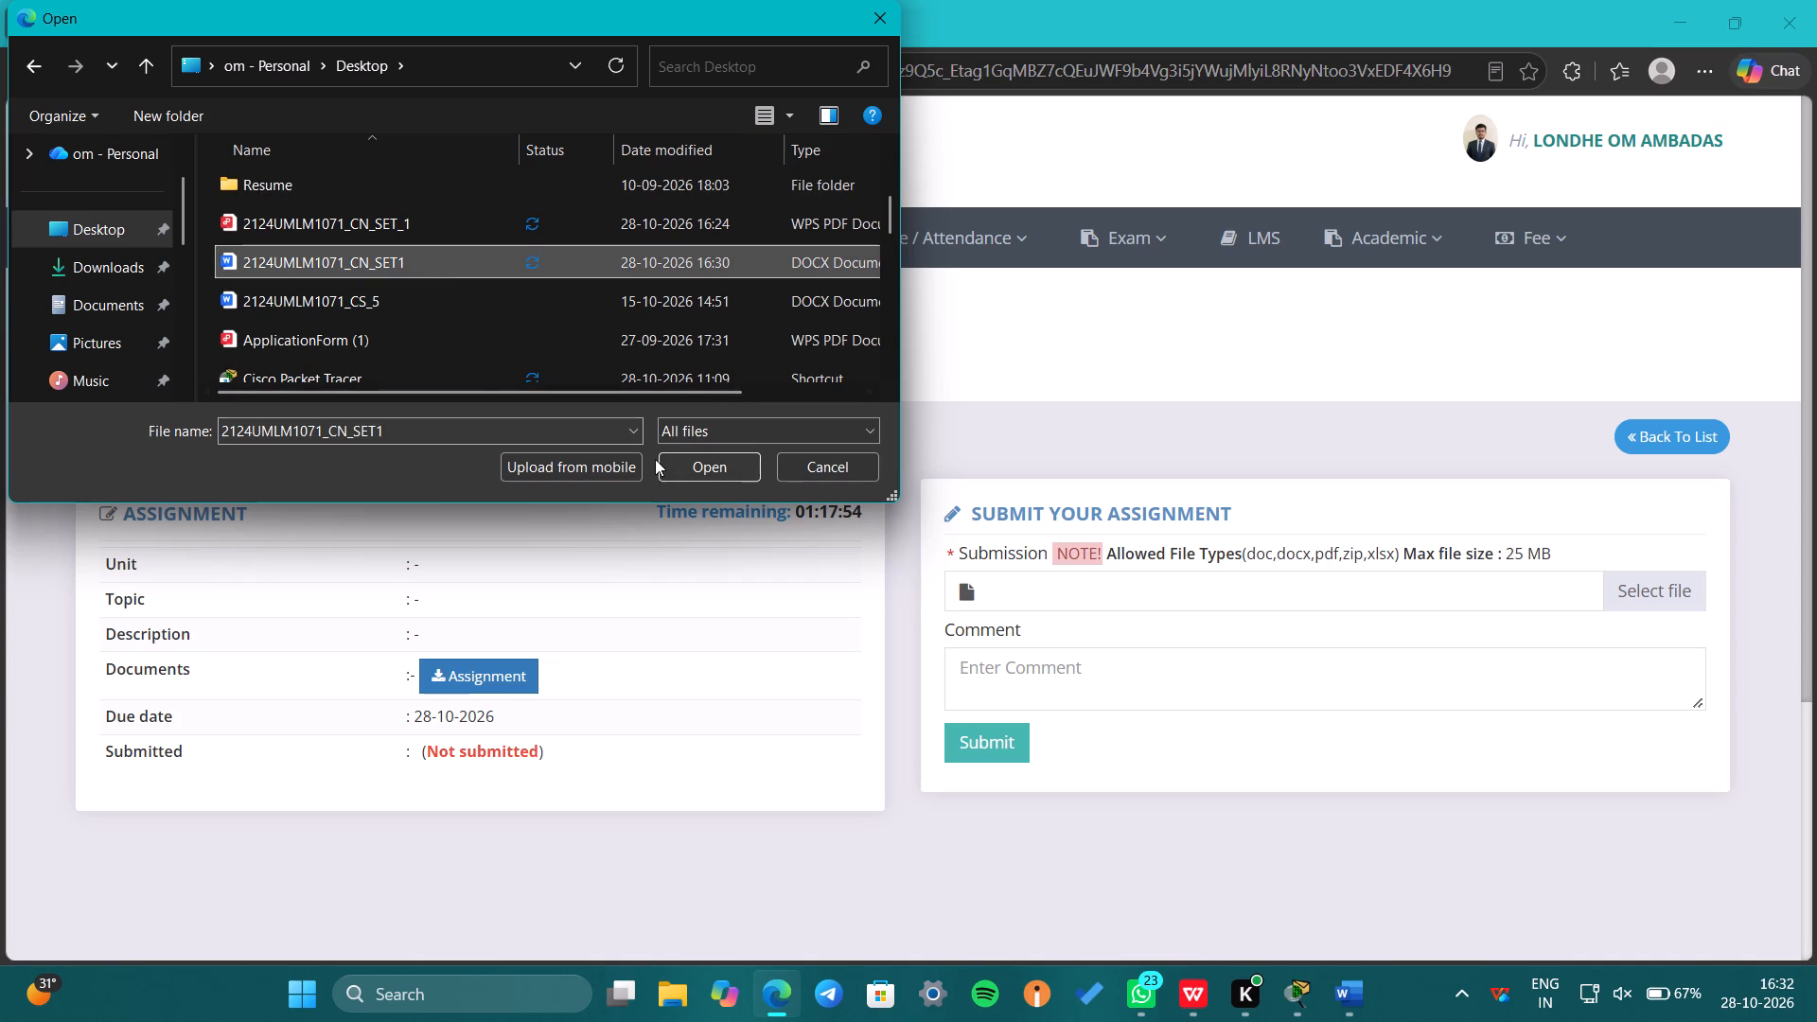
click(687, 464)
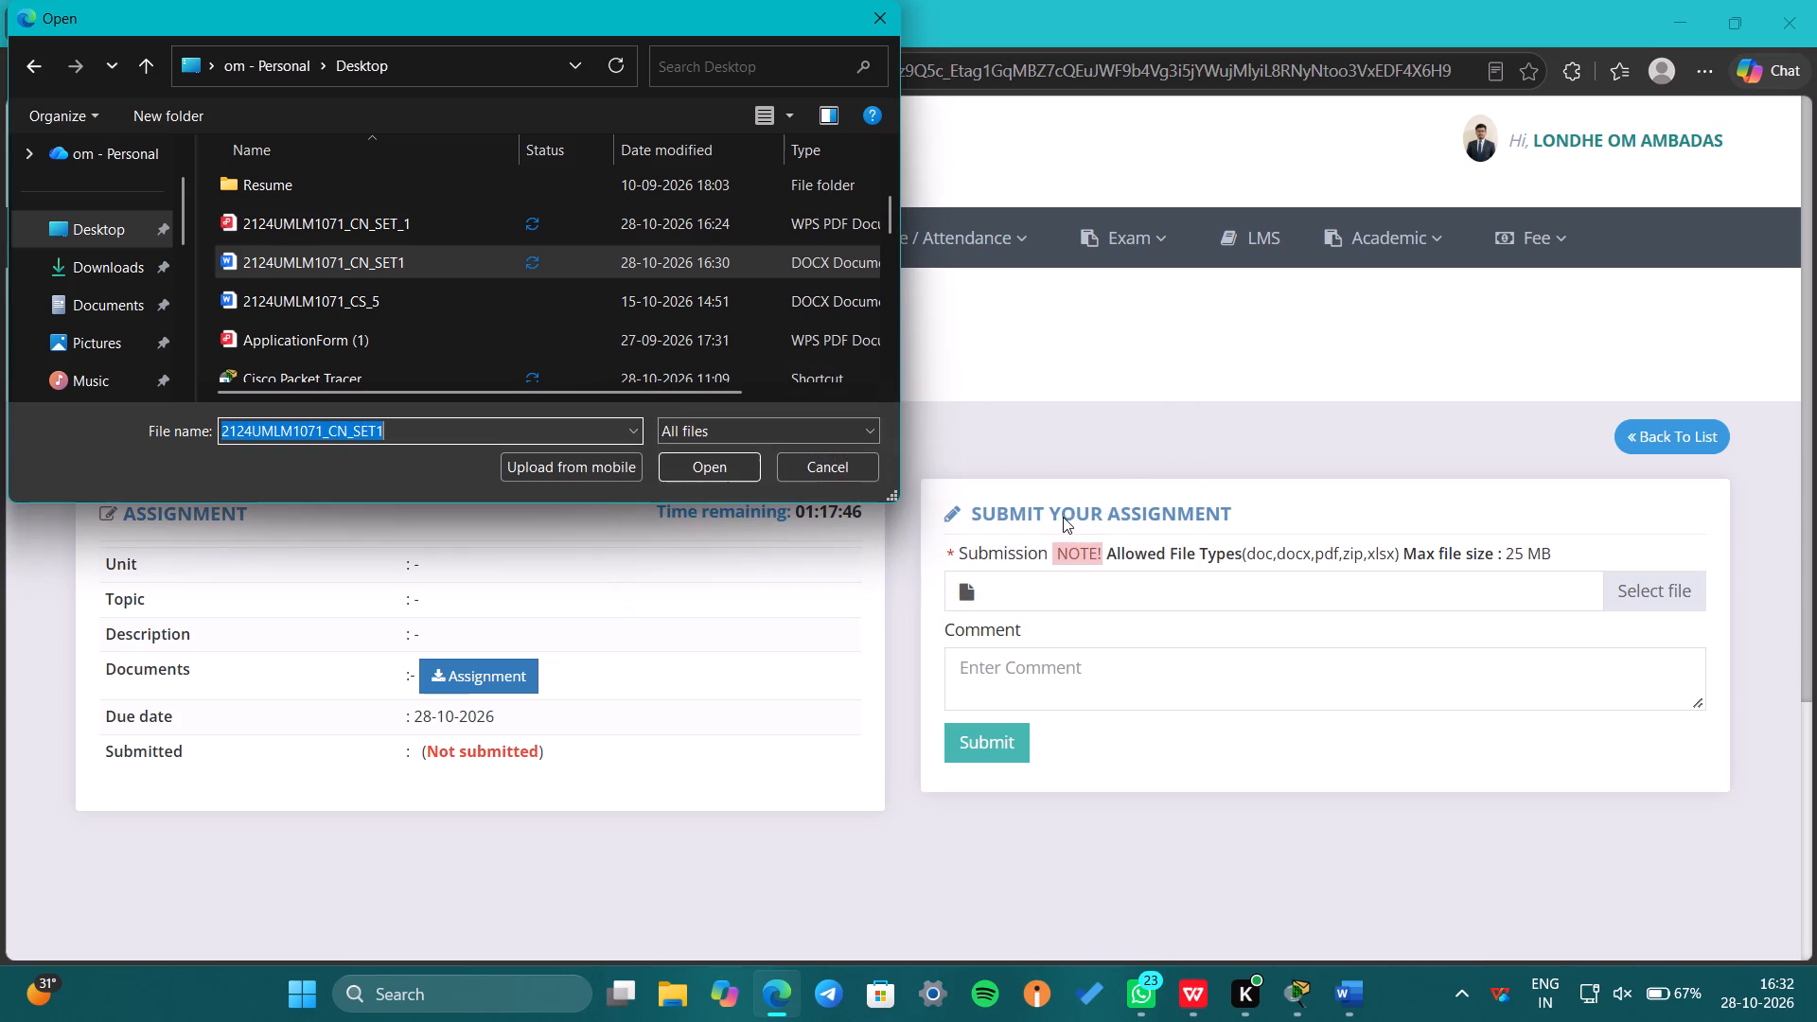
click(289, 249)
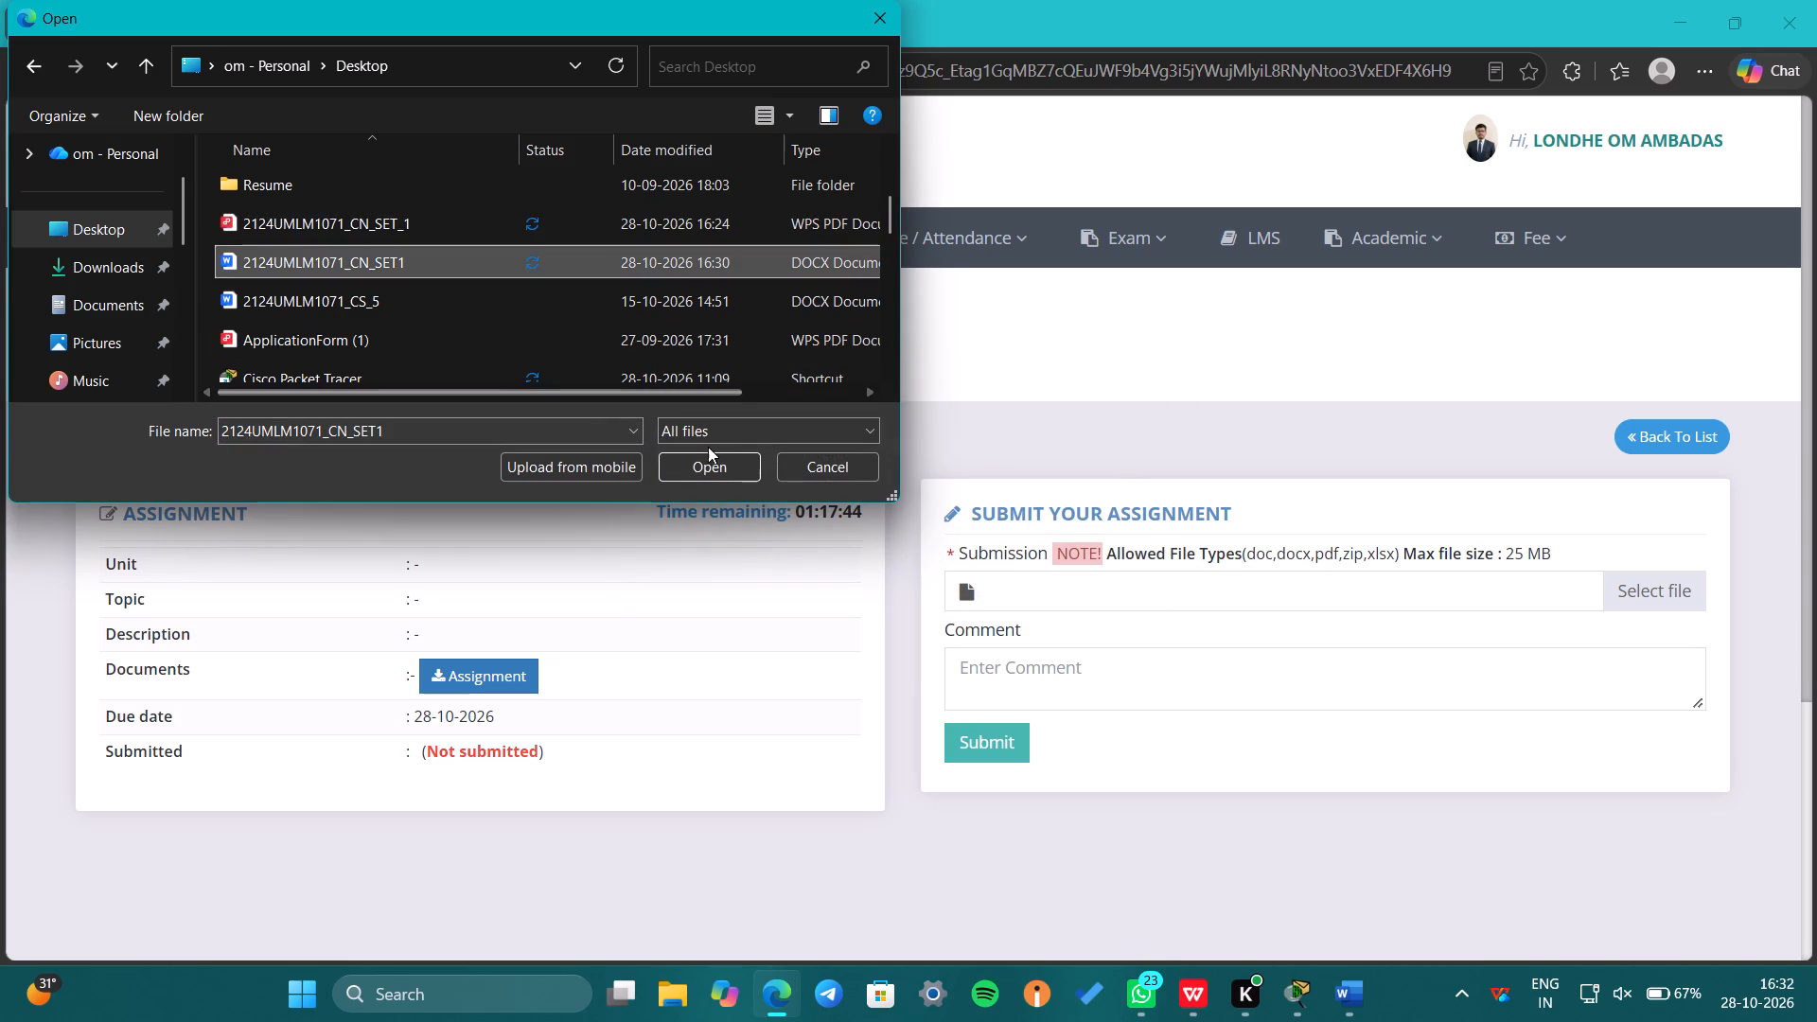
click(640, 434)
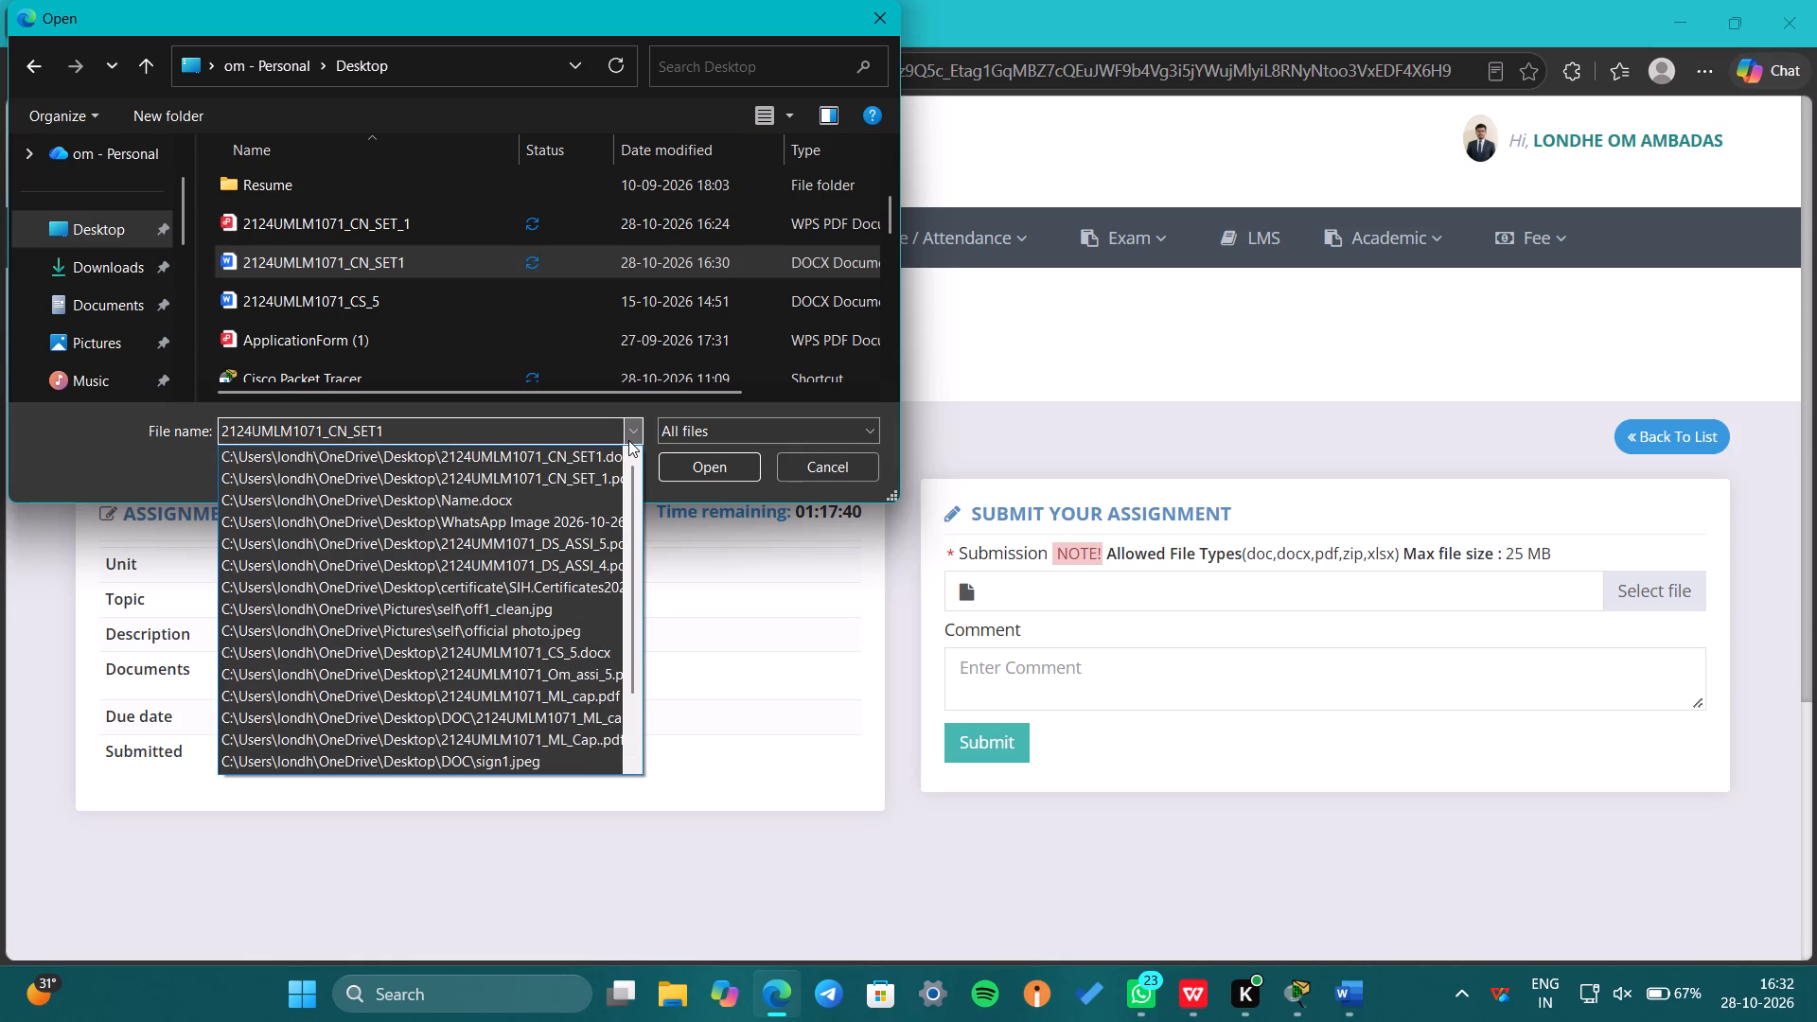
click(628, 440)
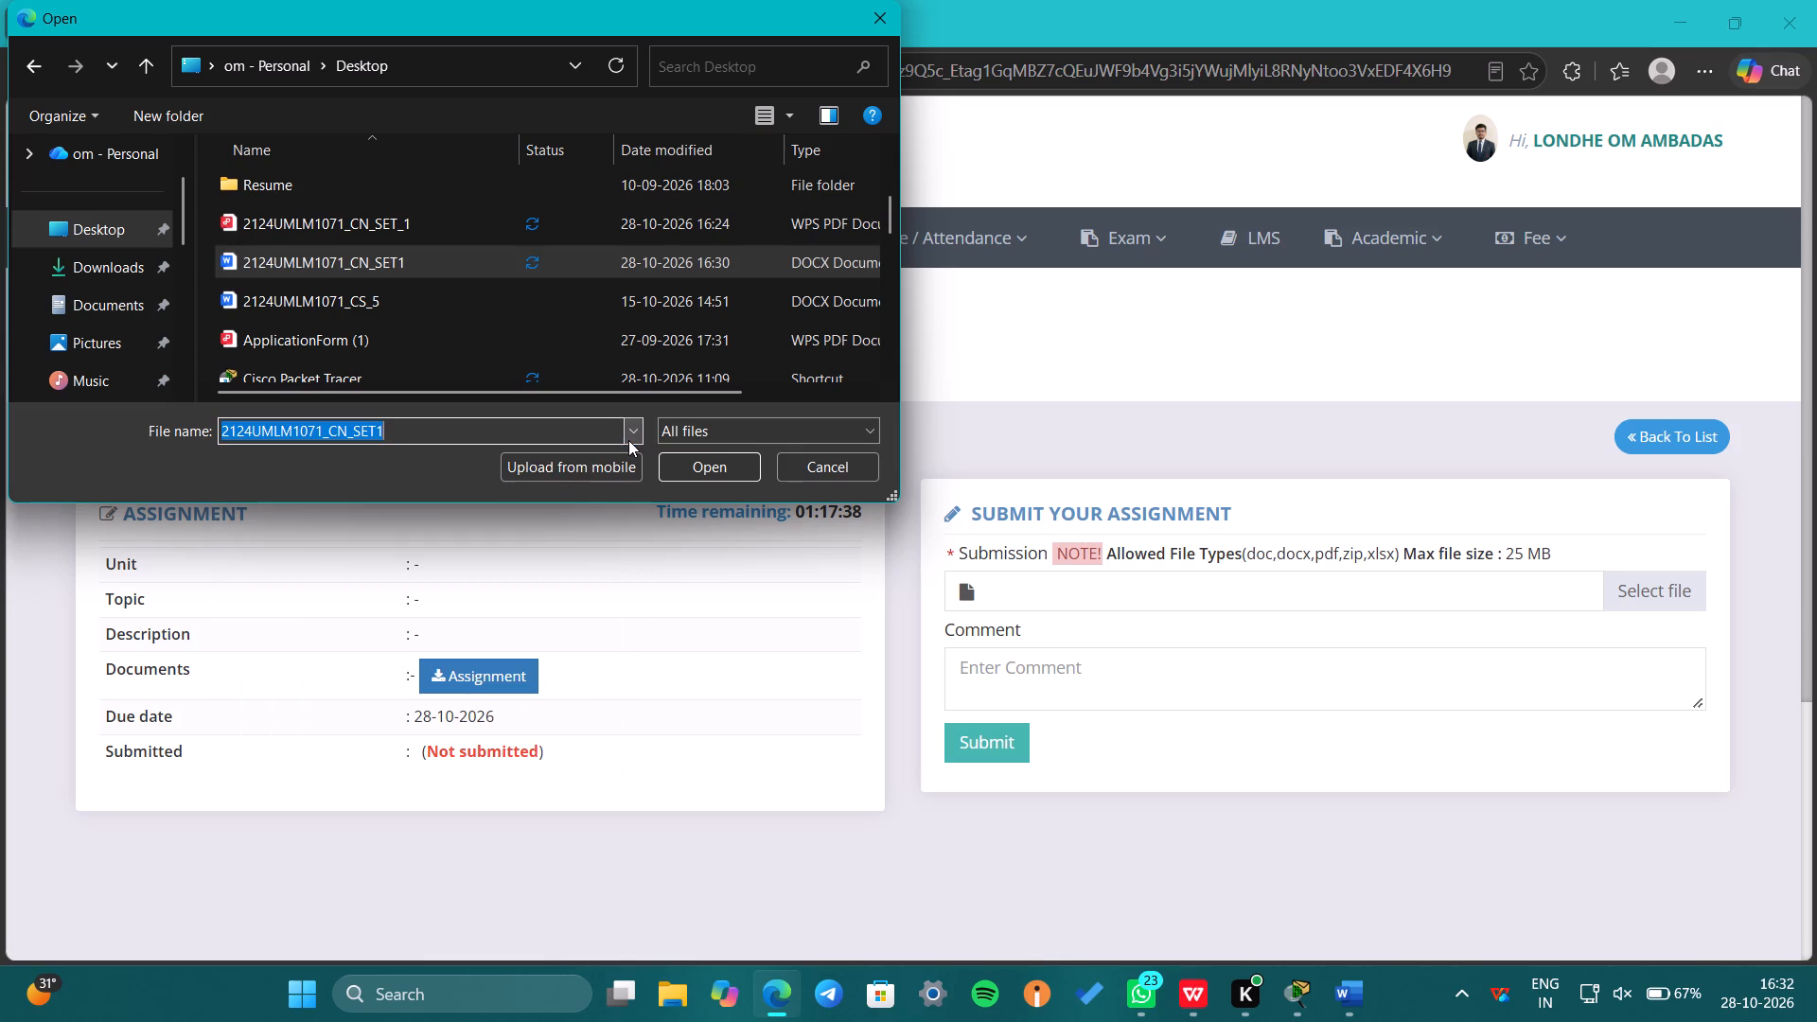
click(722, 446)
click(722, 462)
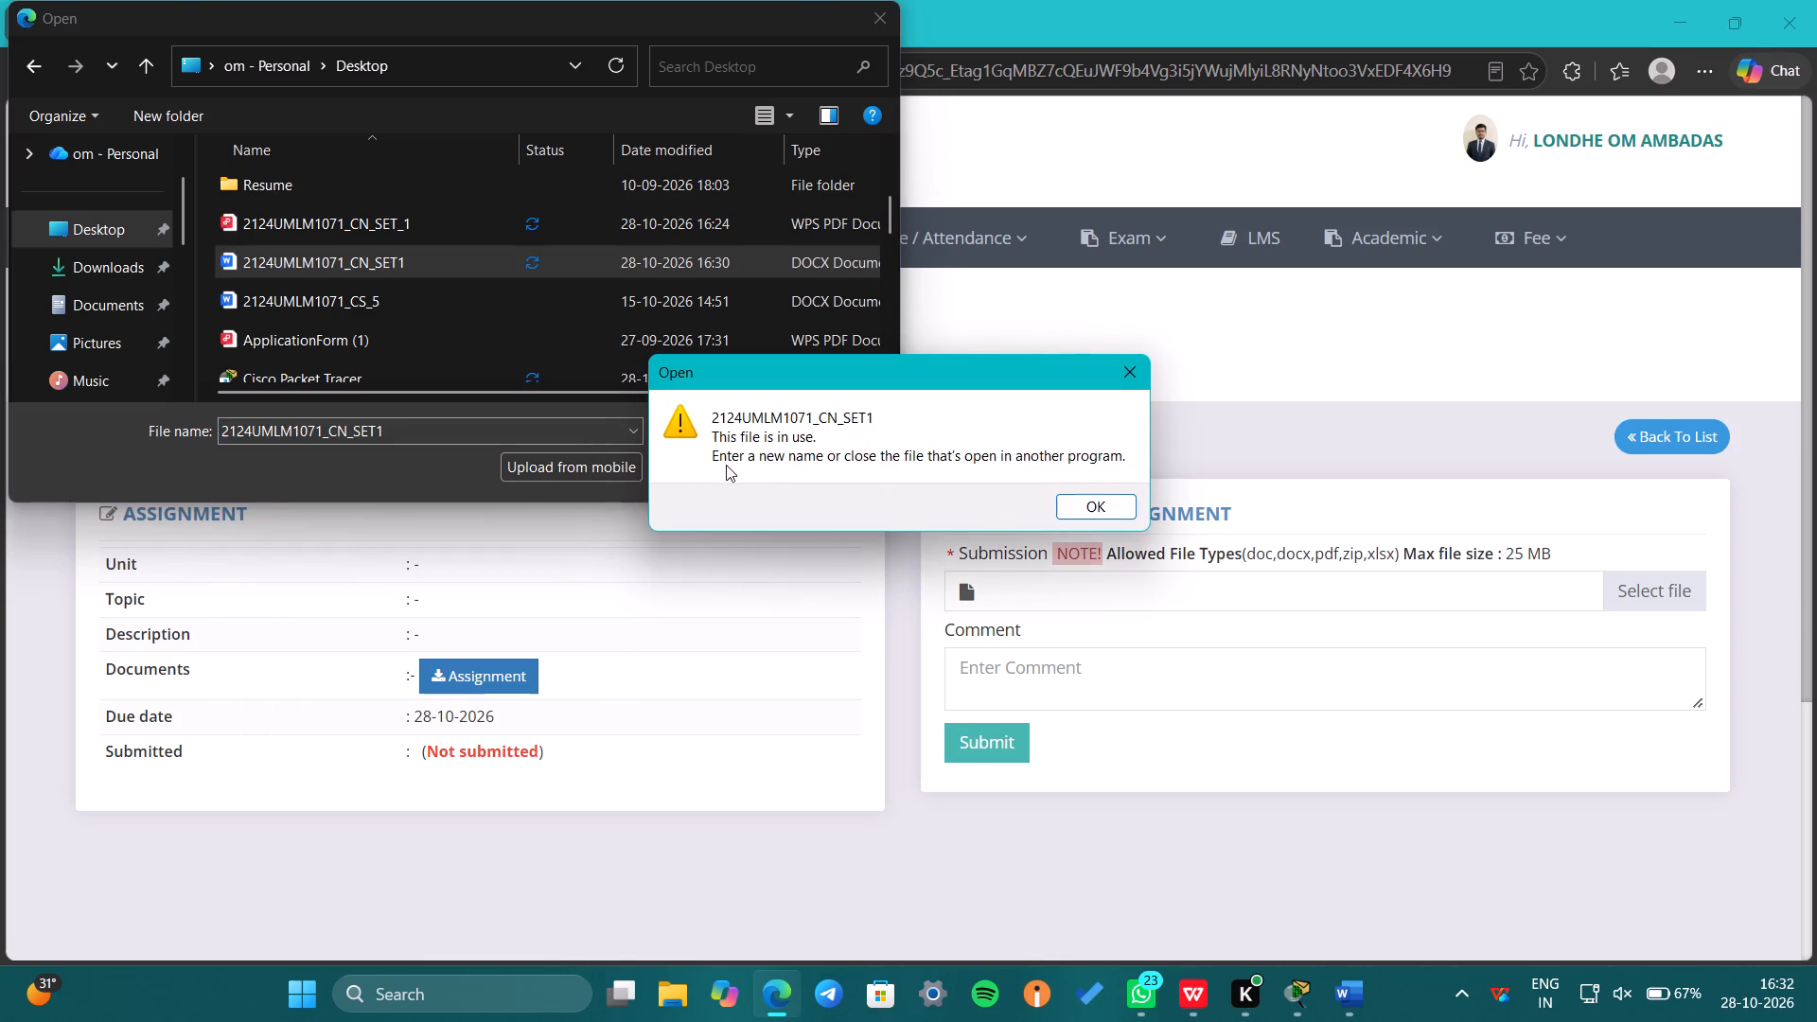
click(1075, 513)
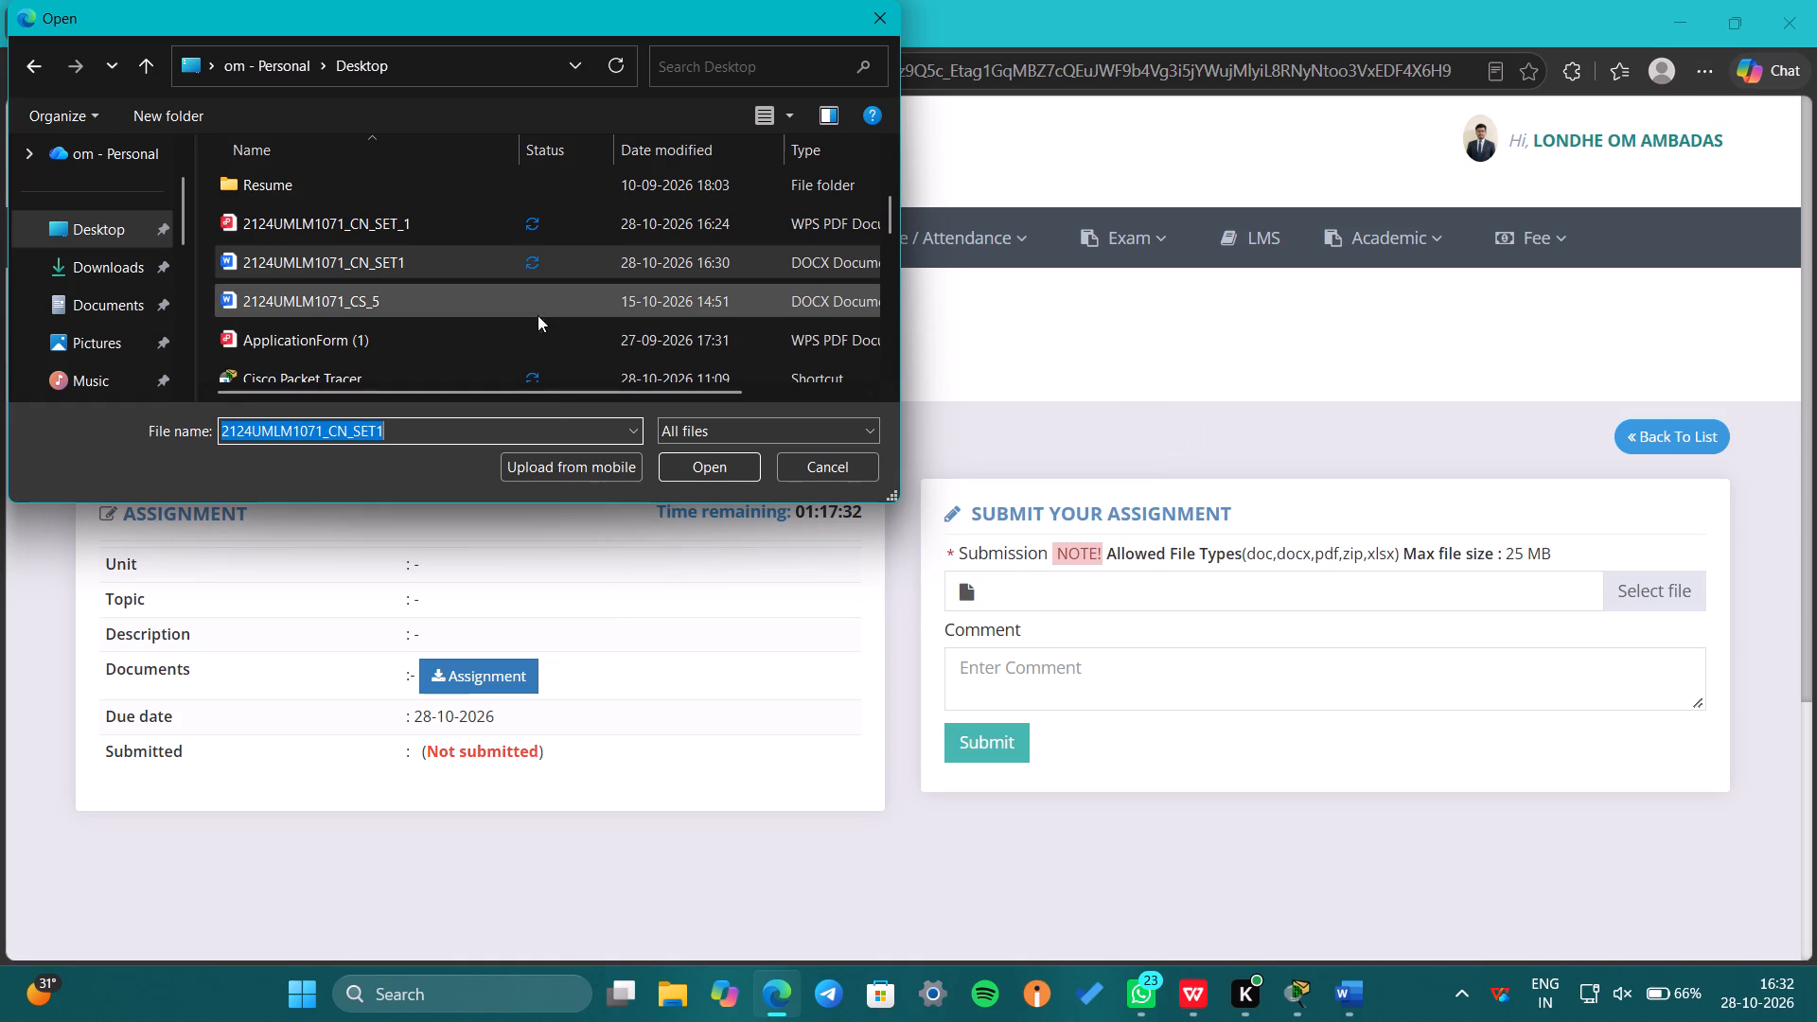
Attach the PRN-named CN_SET_1 PDF from the Desktop as the submission file.
click(373, 219)
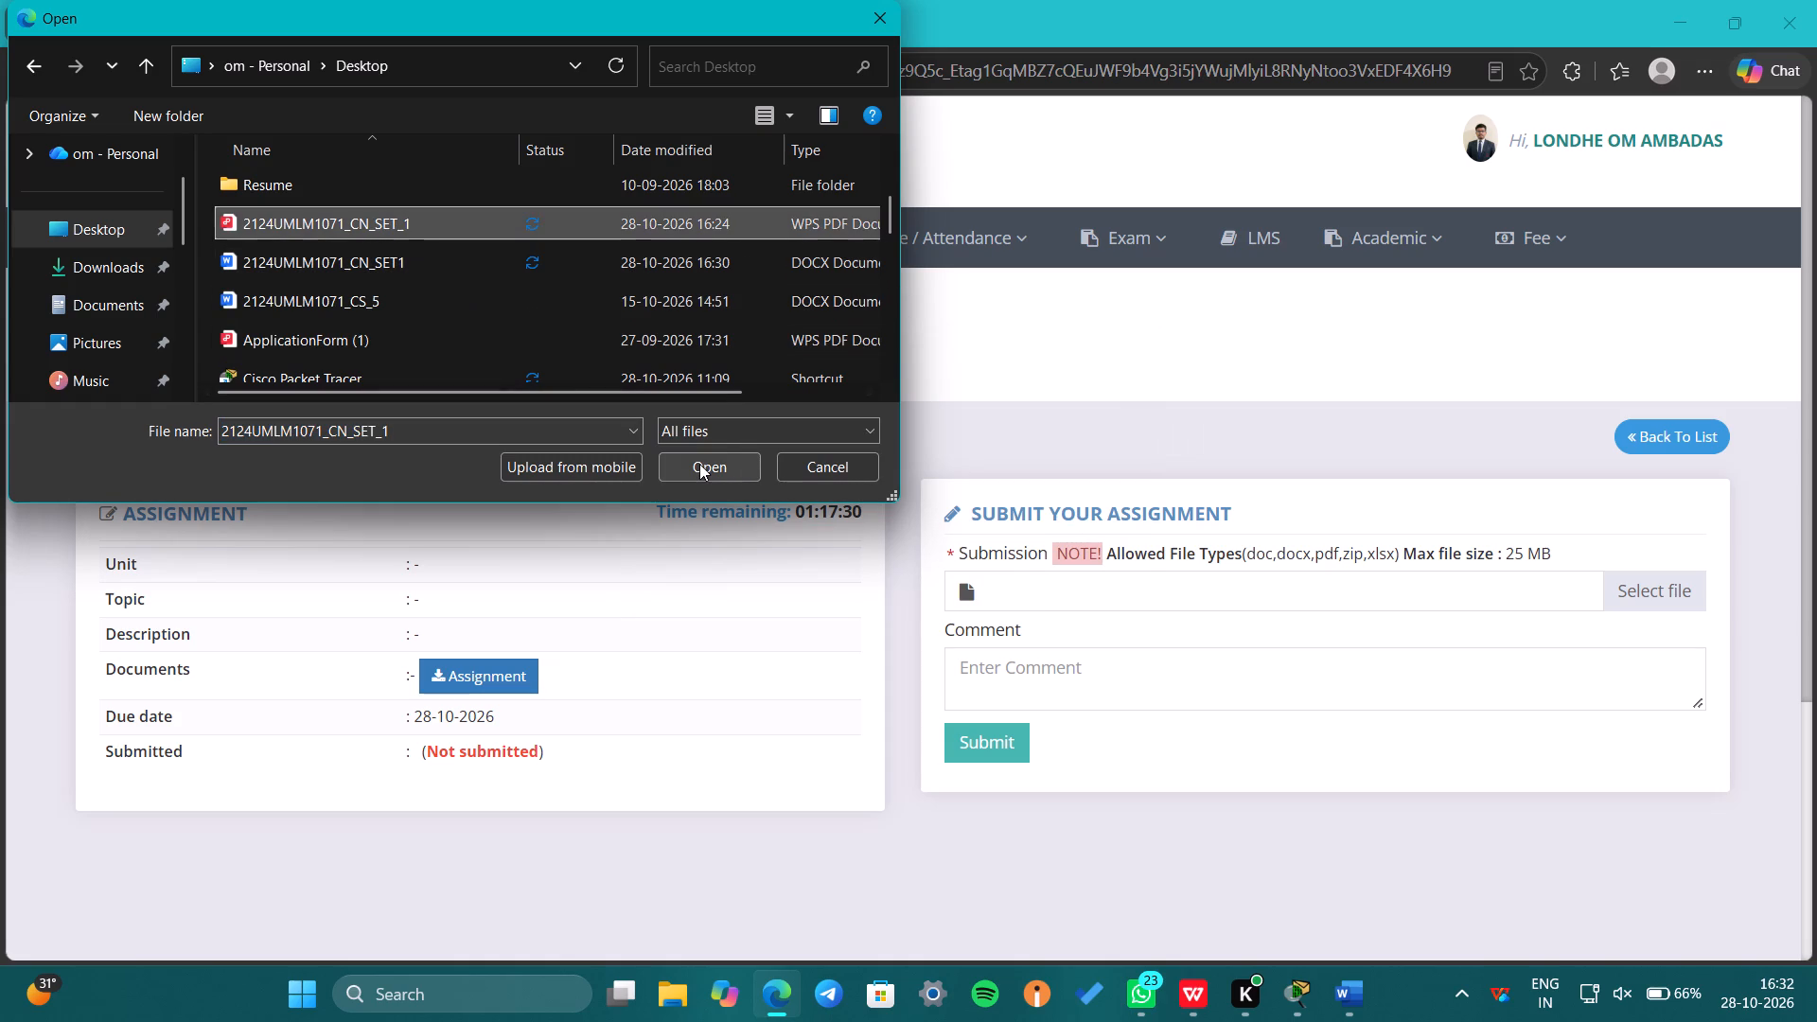
click(699, 464)
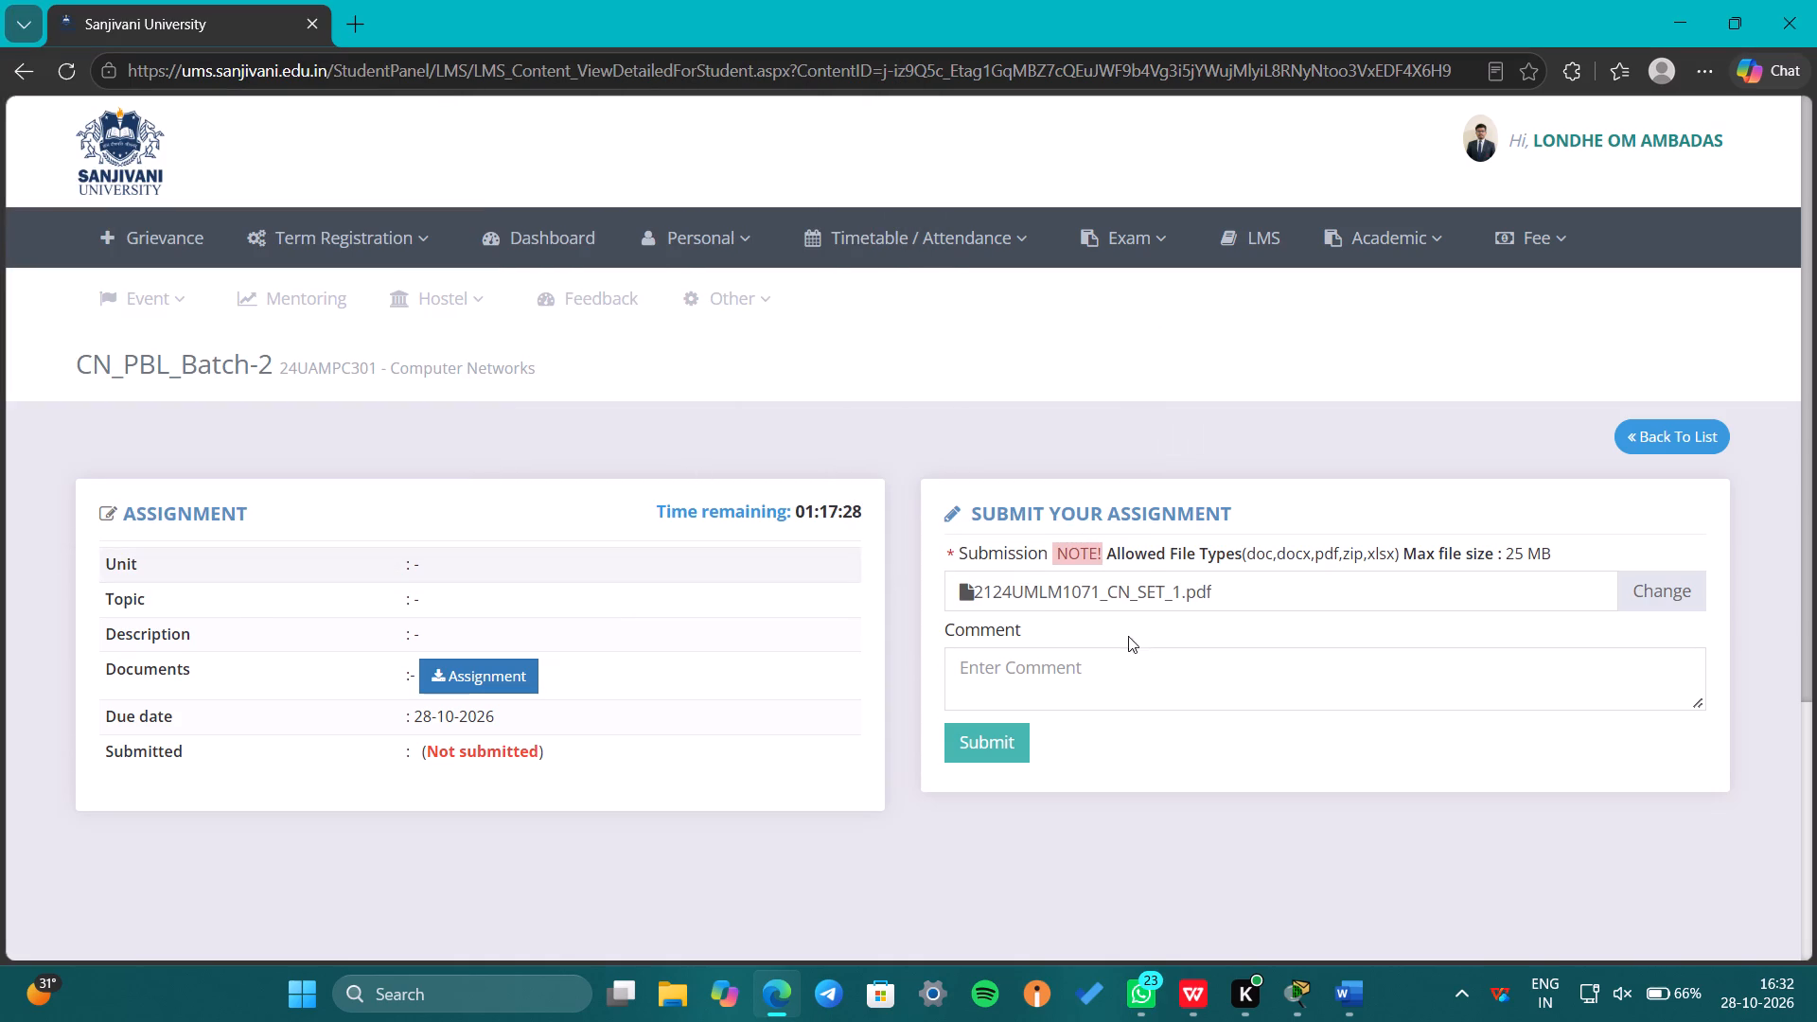
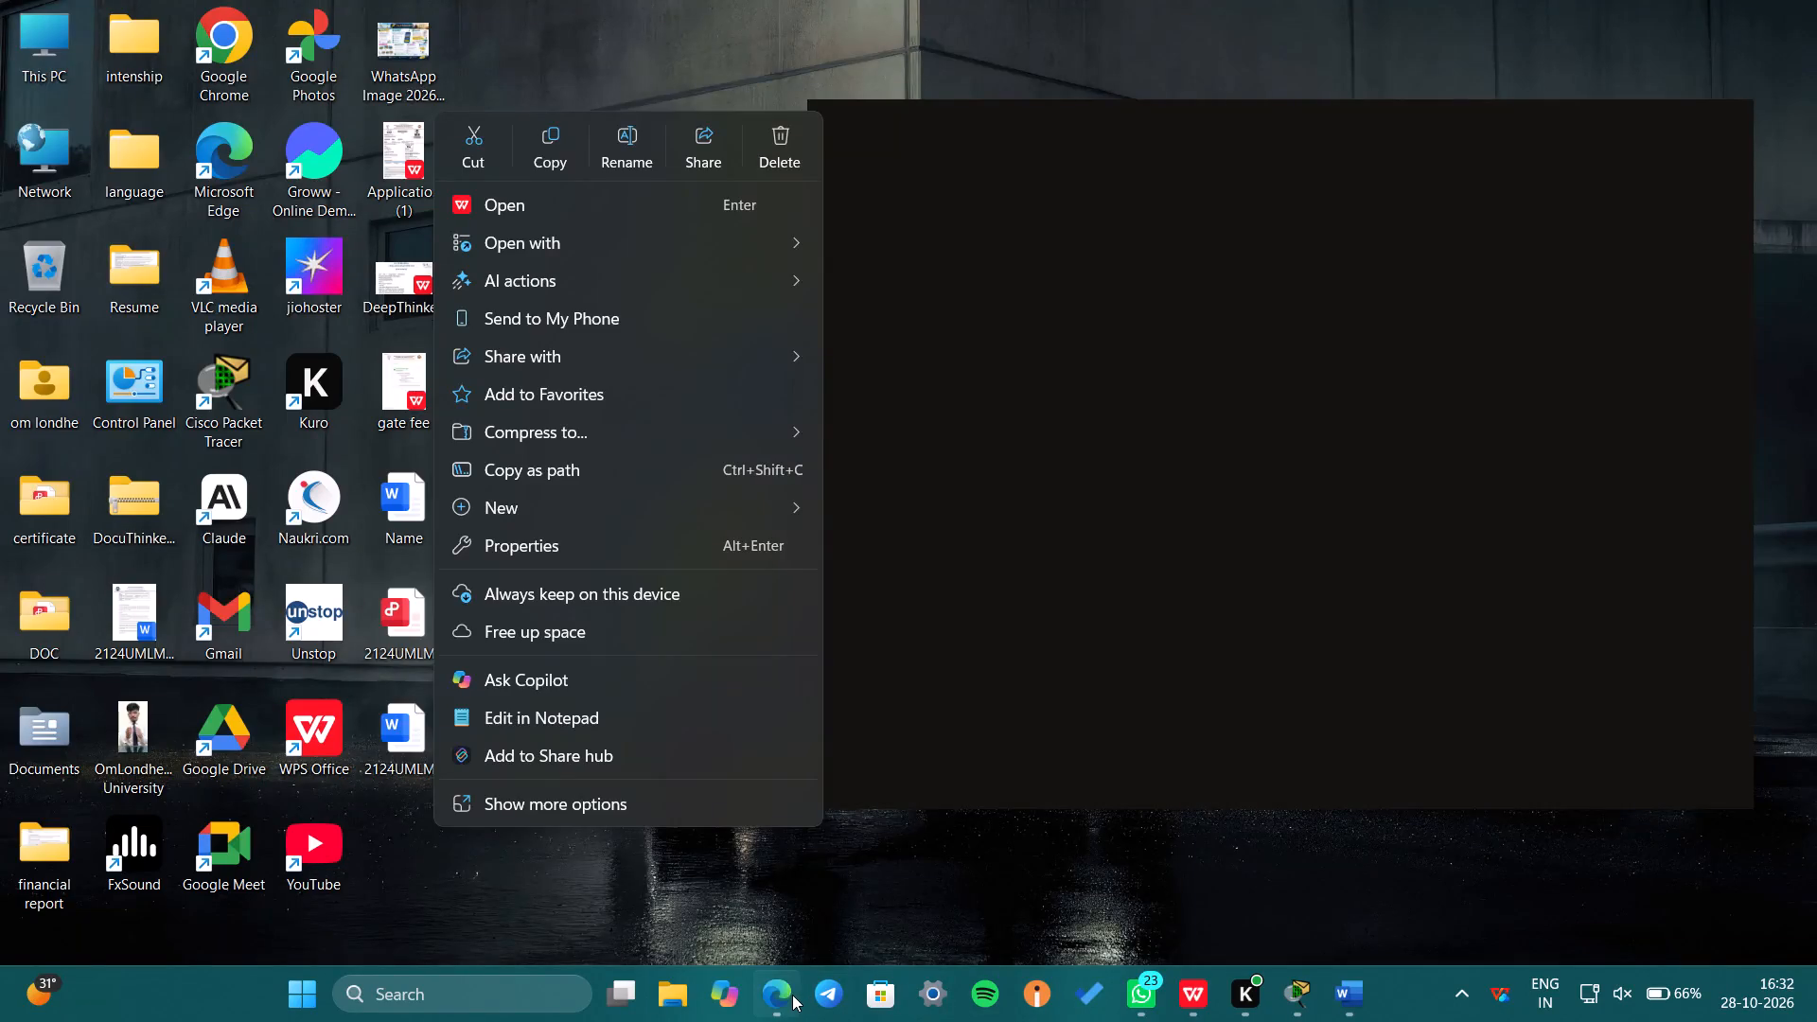
Switch back to Edge with the CN_PBL_Batch-2 assignment submission page.
click(792, 995)
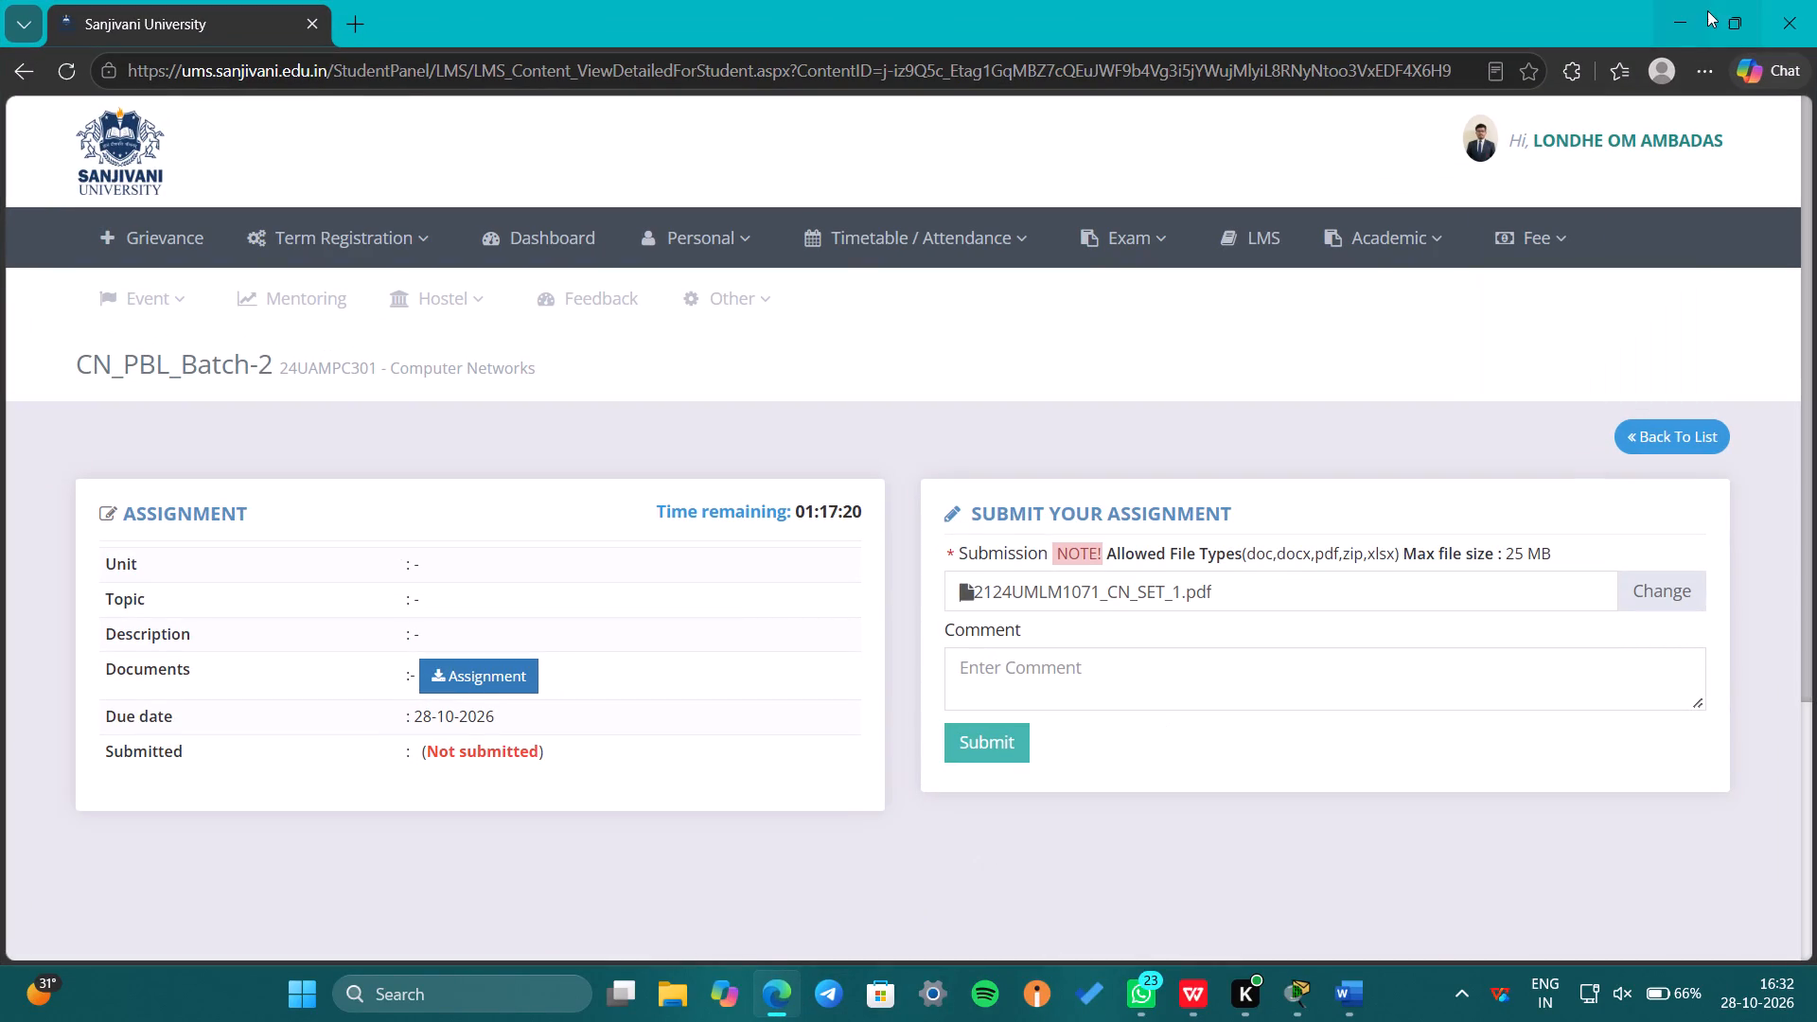
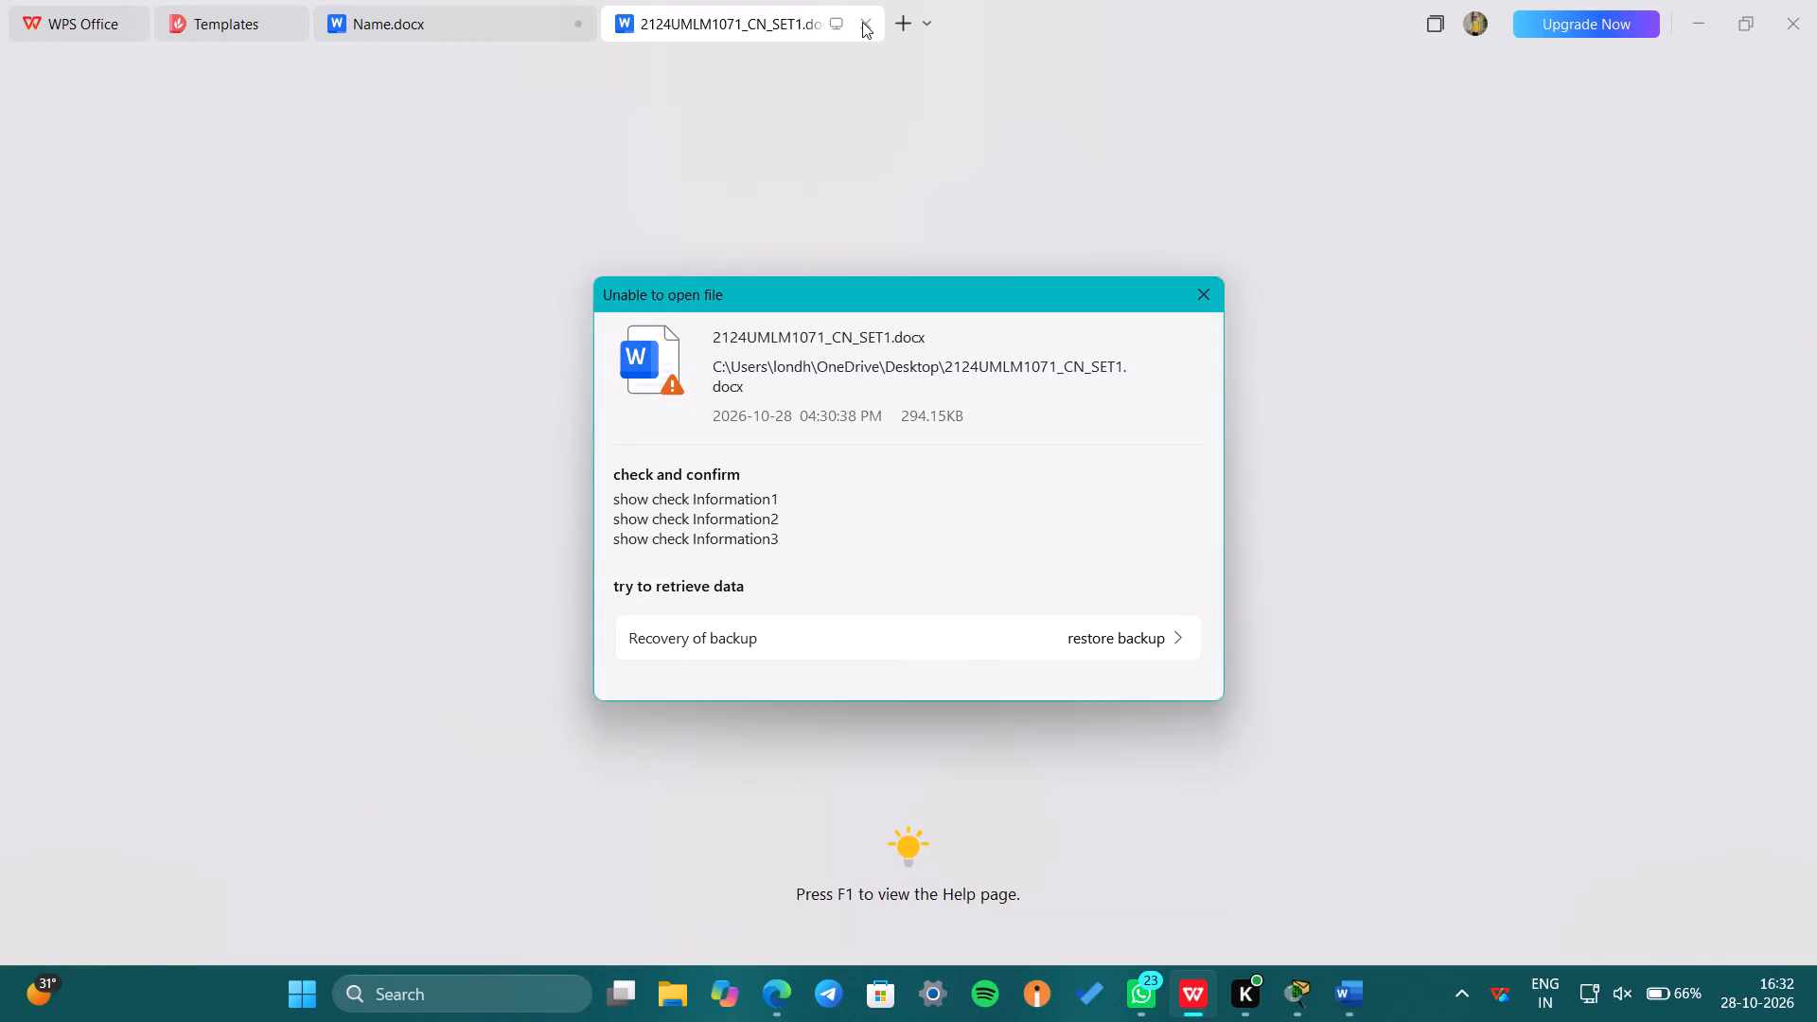
Dismiss the file-opening error for the CN_SET1 Word document.
click(1201, 304)
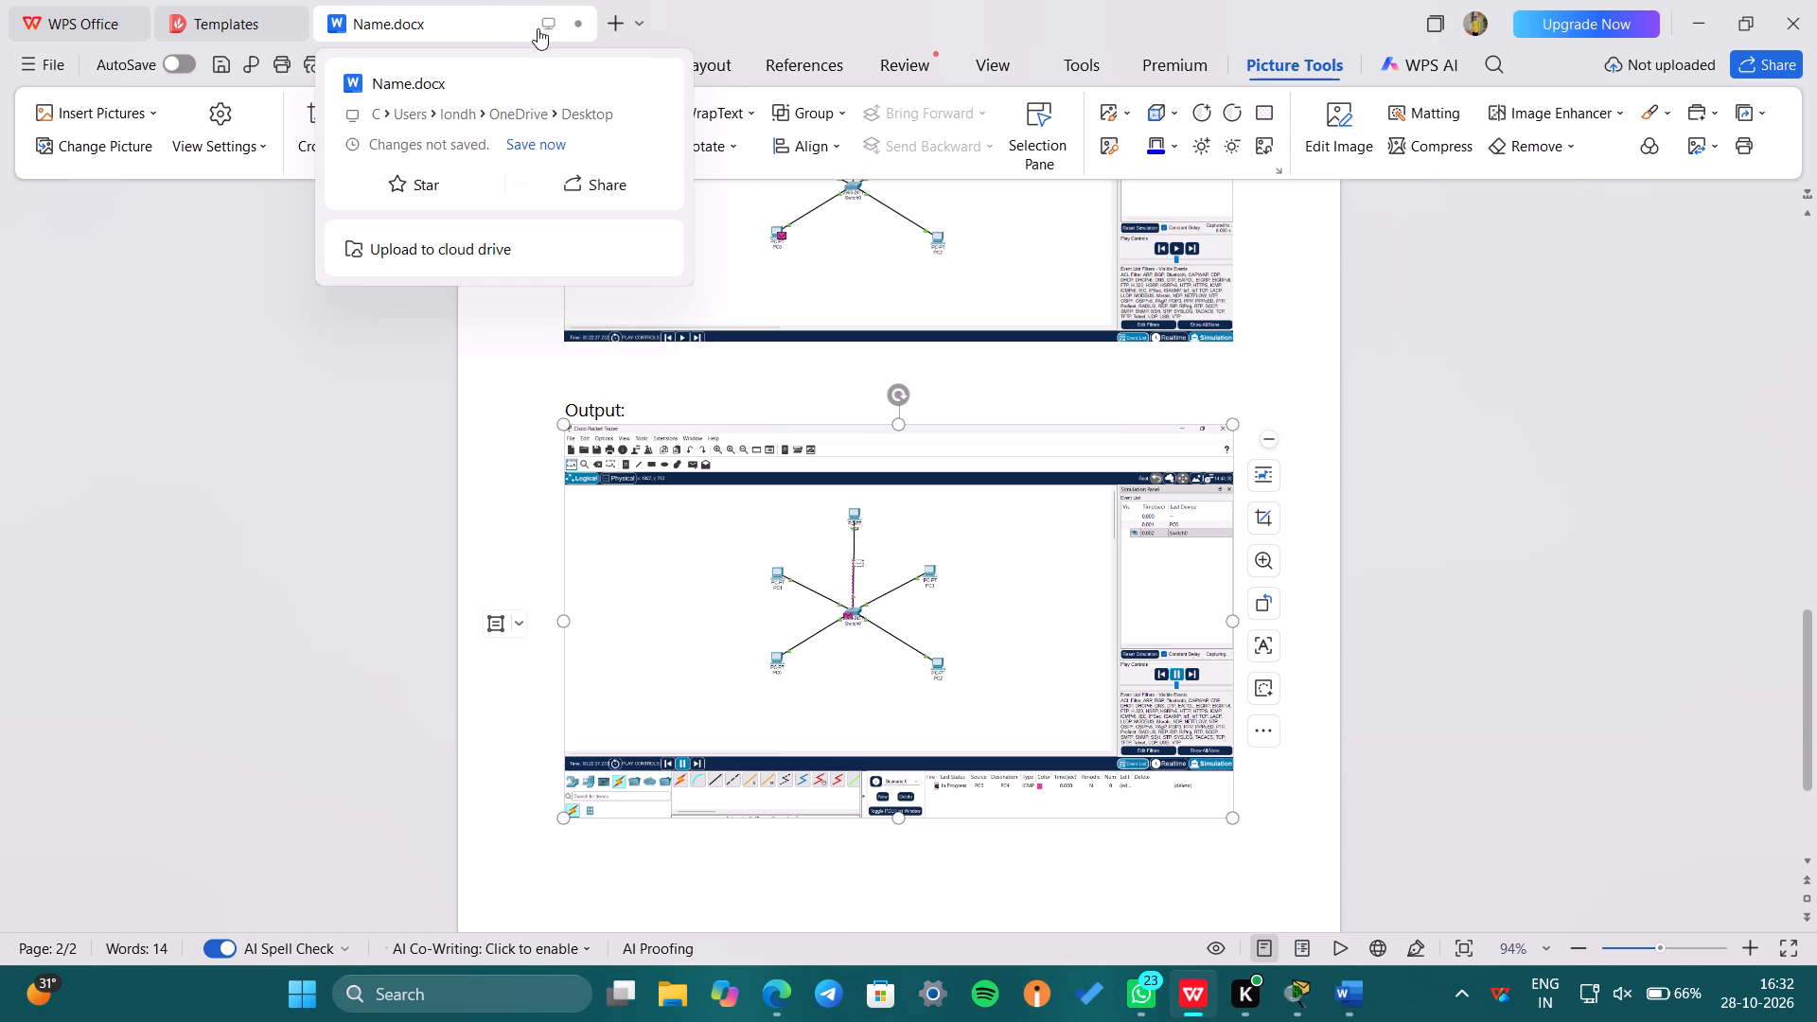
Close Name.docx without saving its changes and exit WPS Office.
click(582, 29)
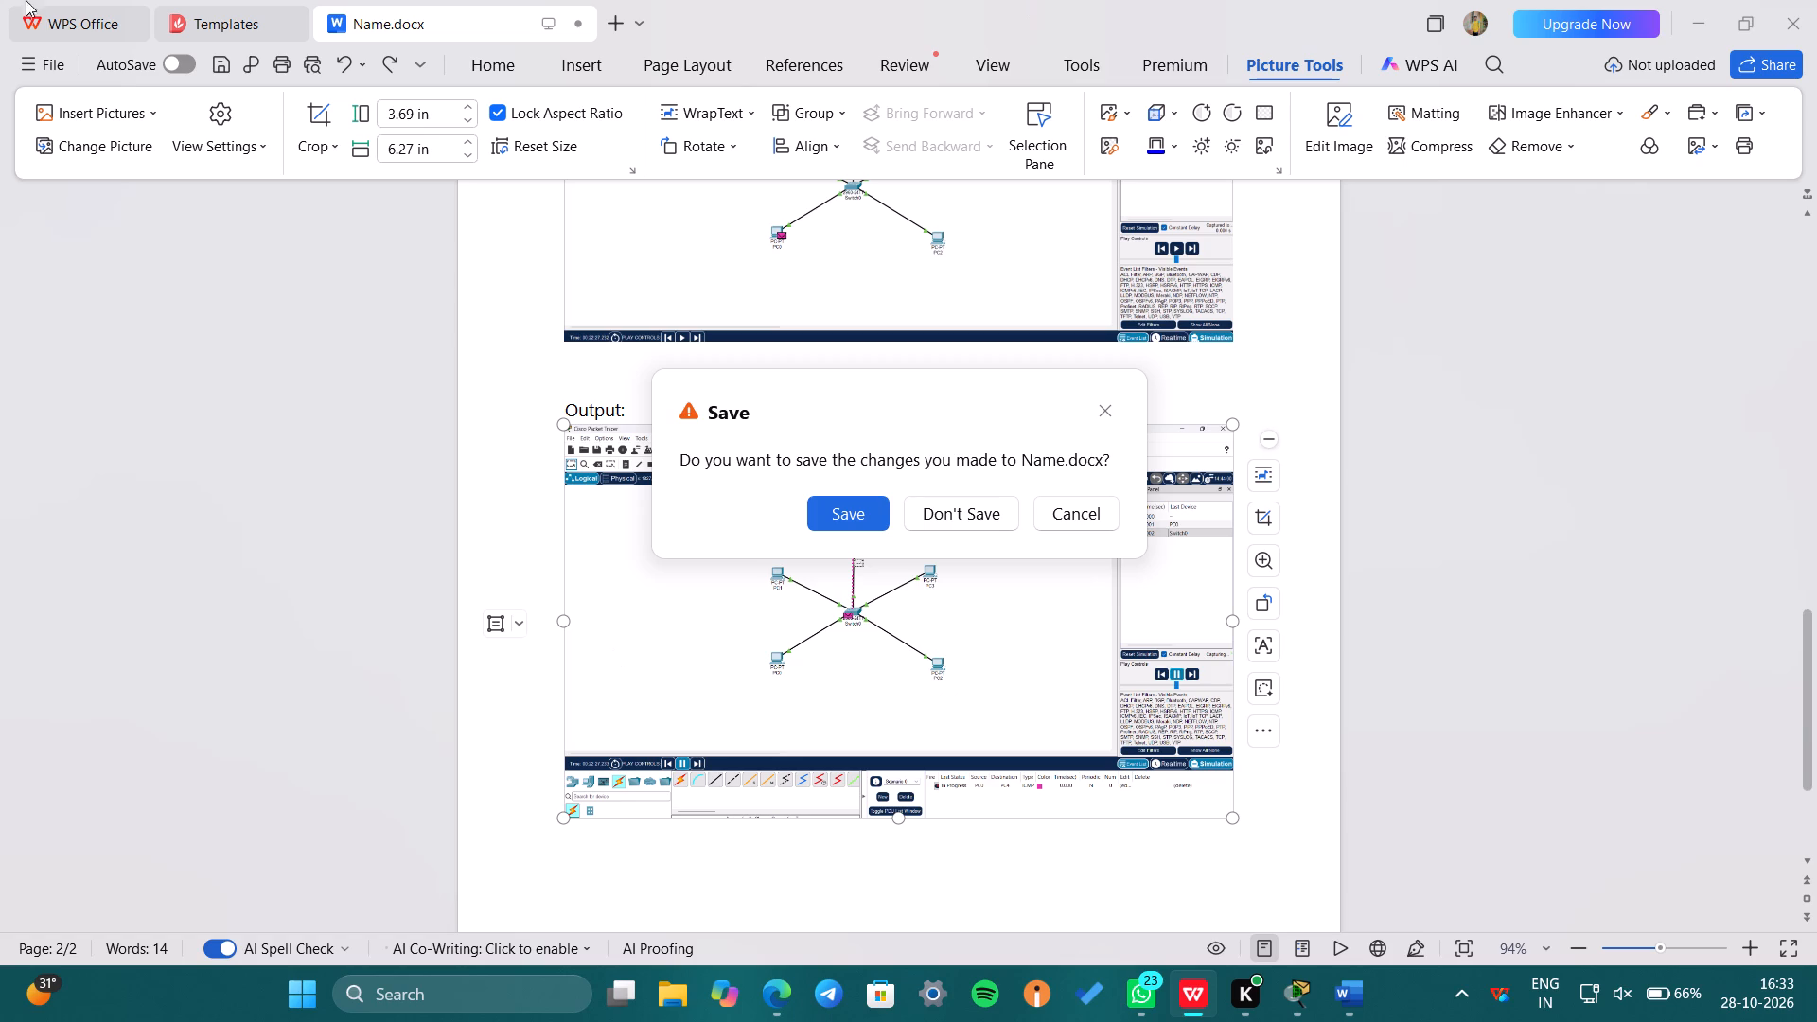
click(574, 34)
click(933, 524)
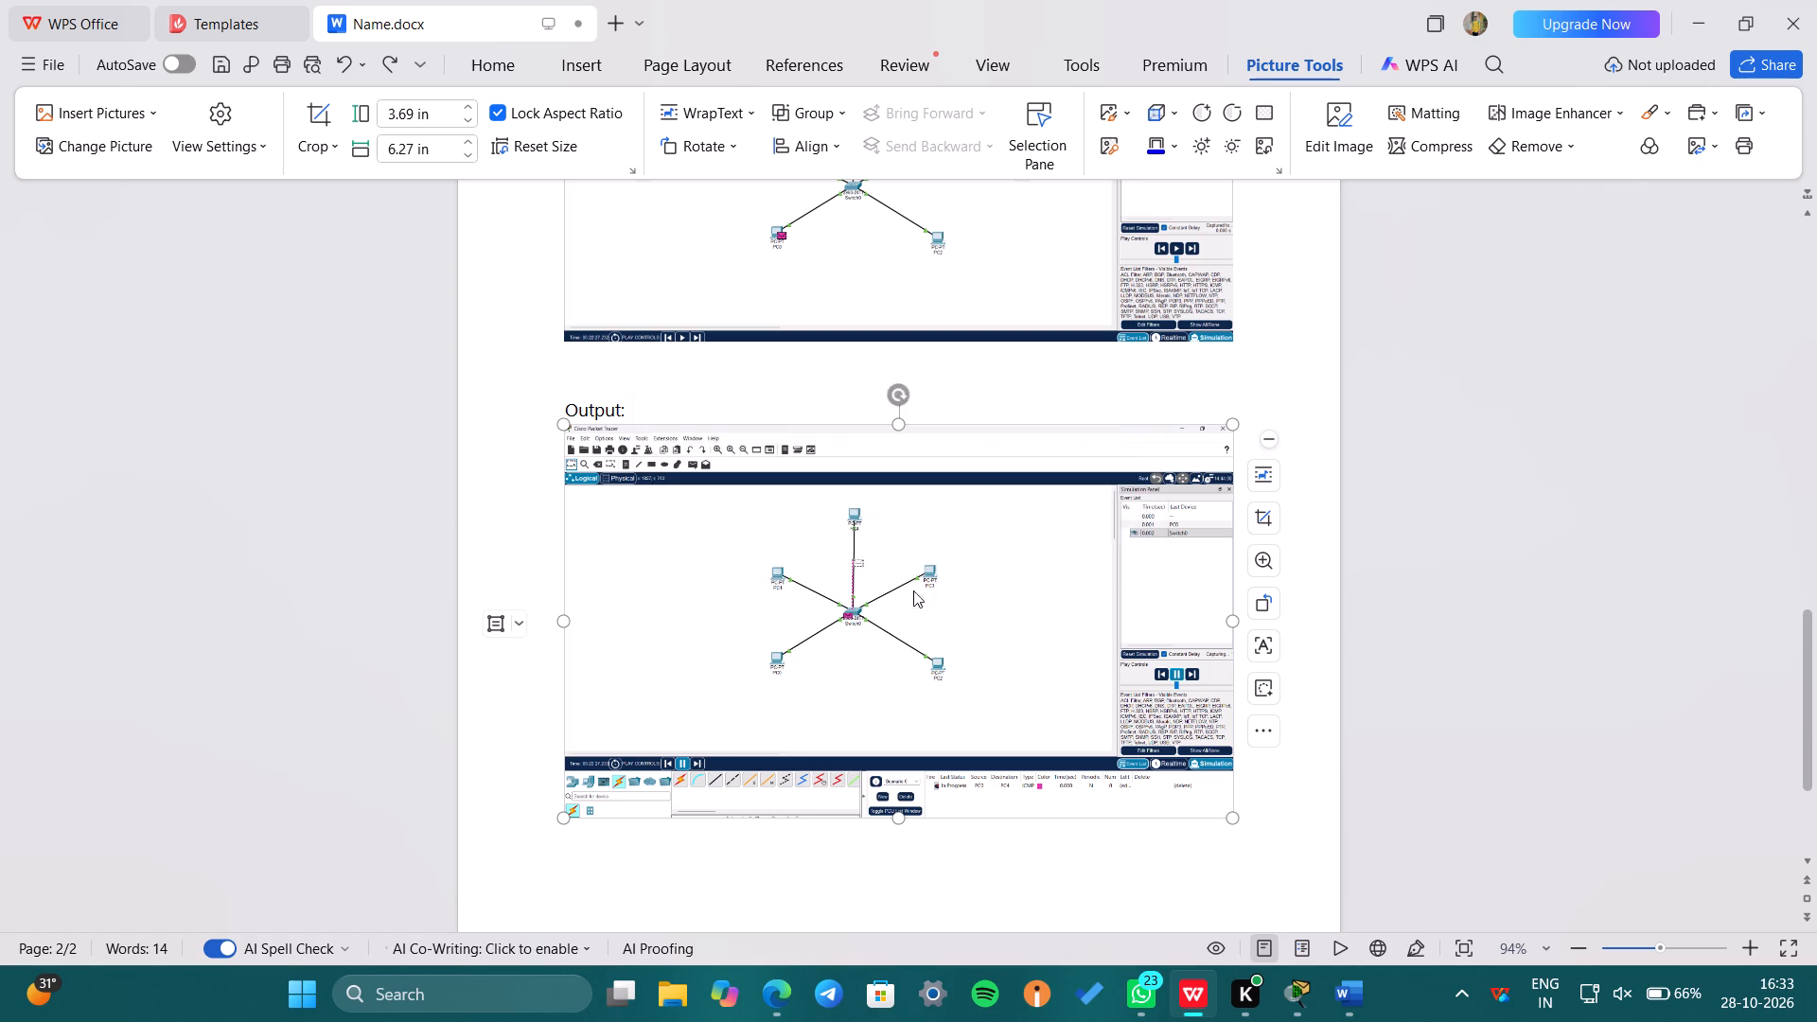
click(1815, 0)
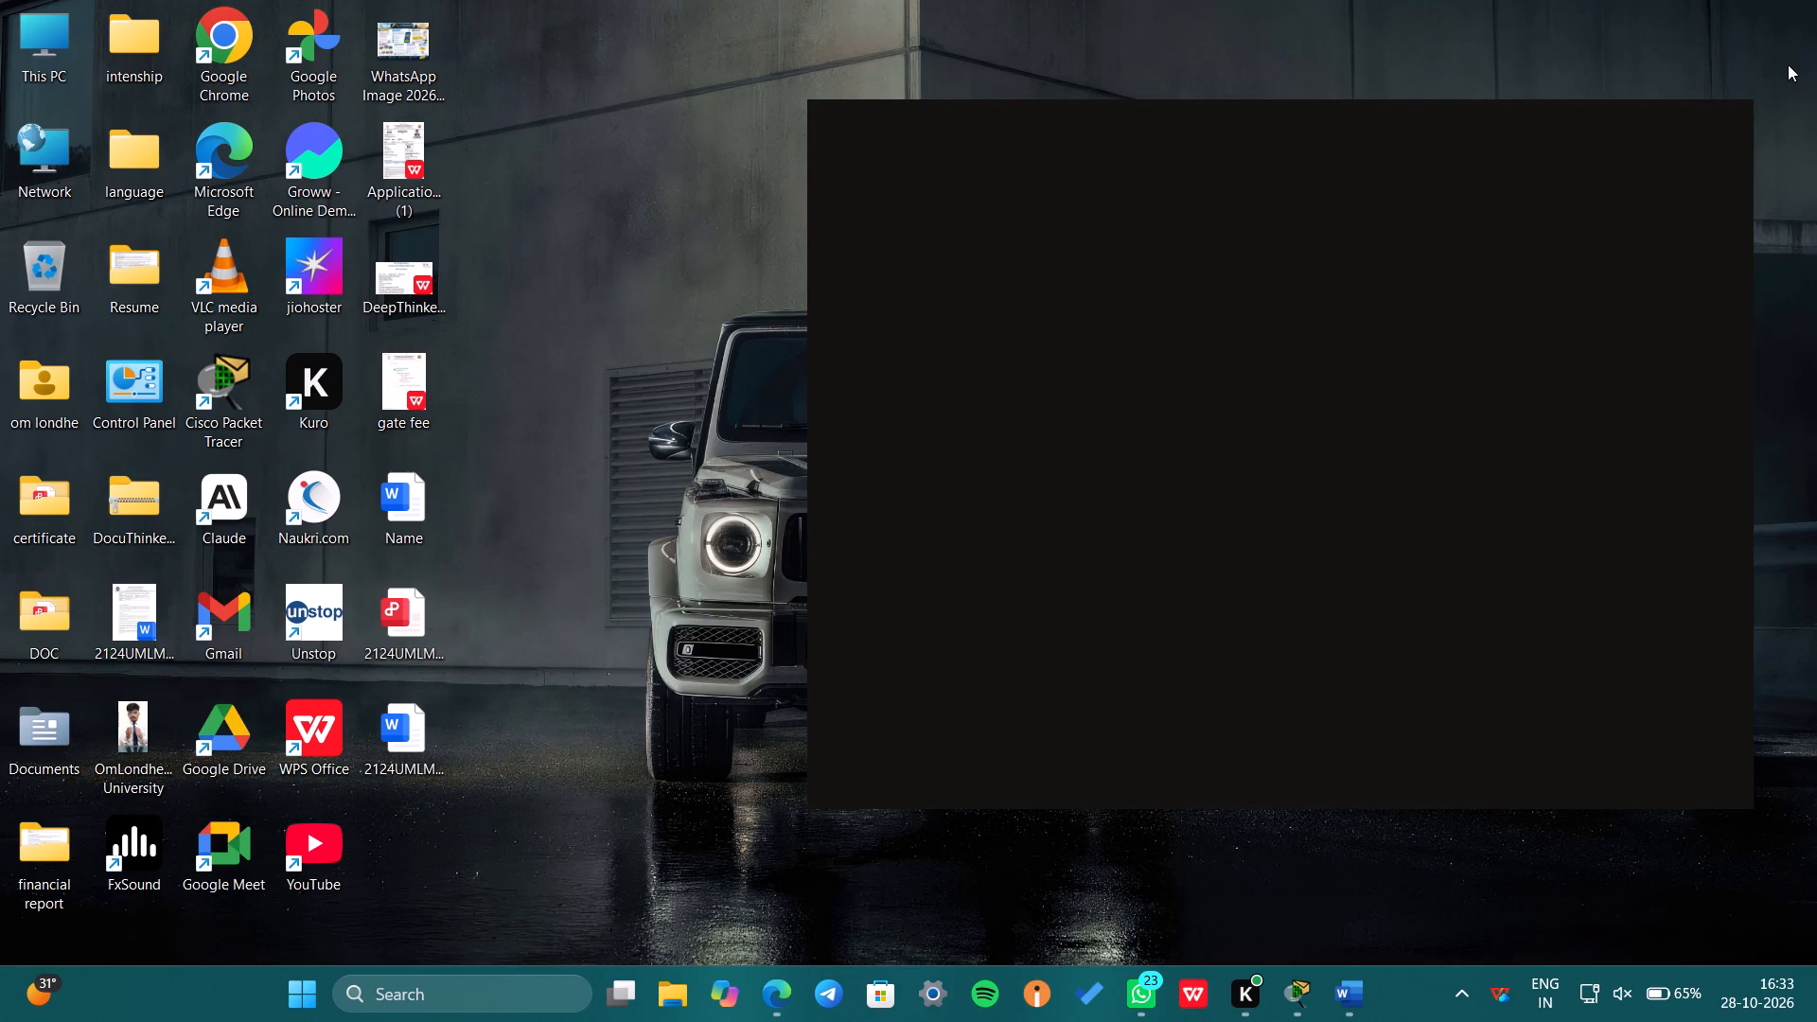
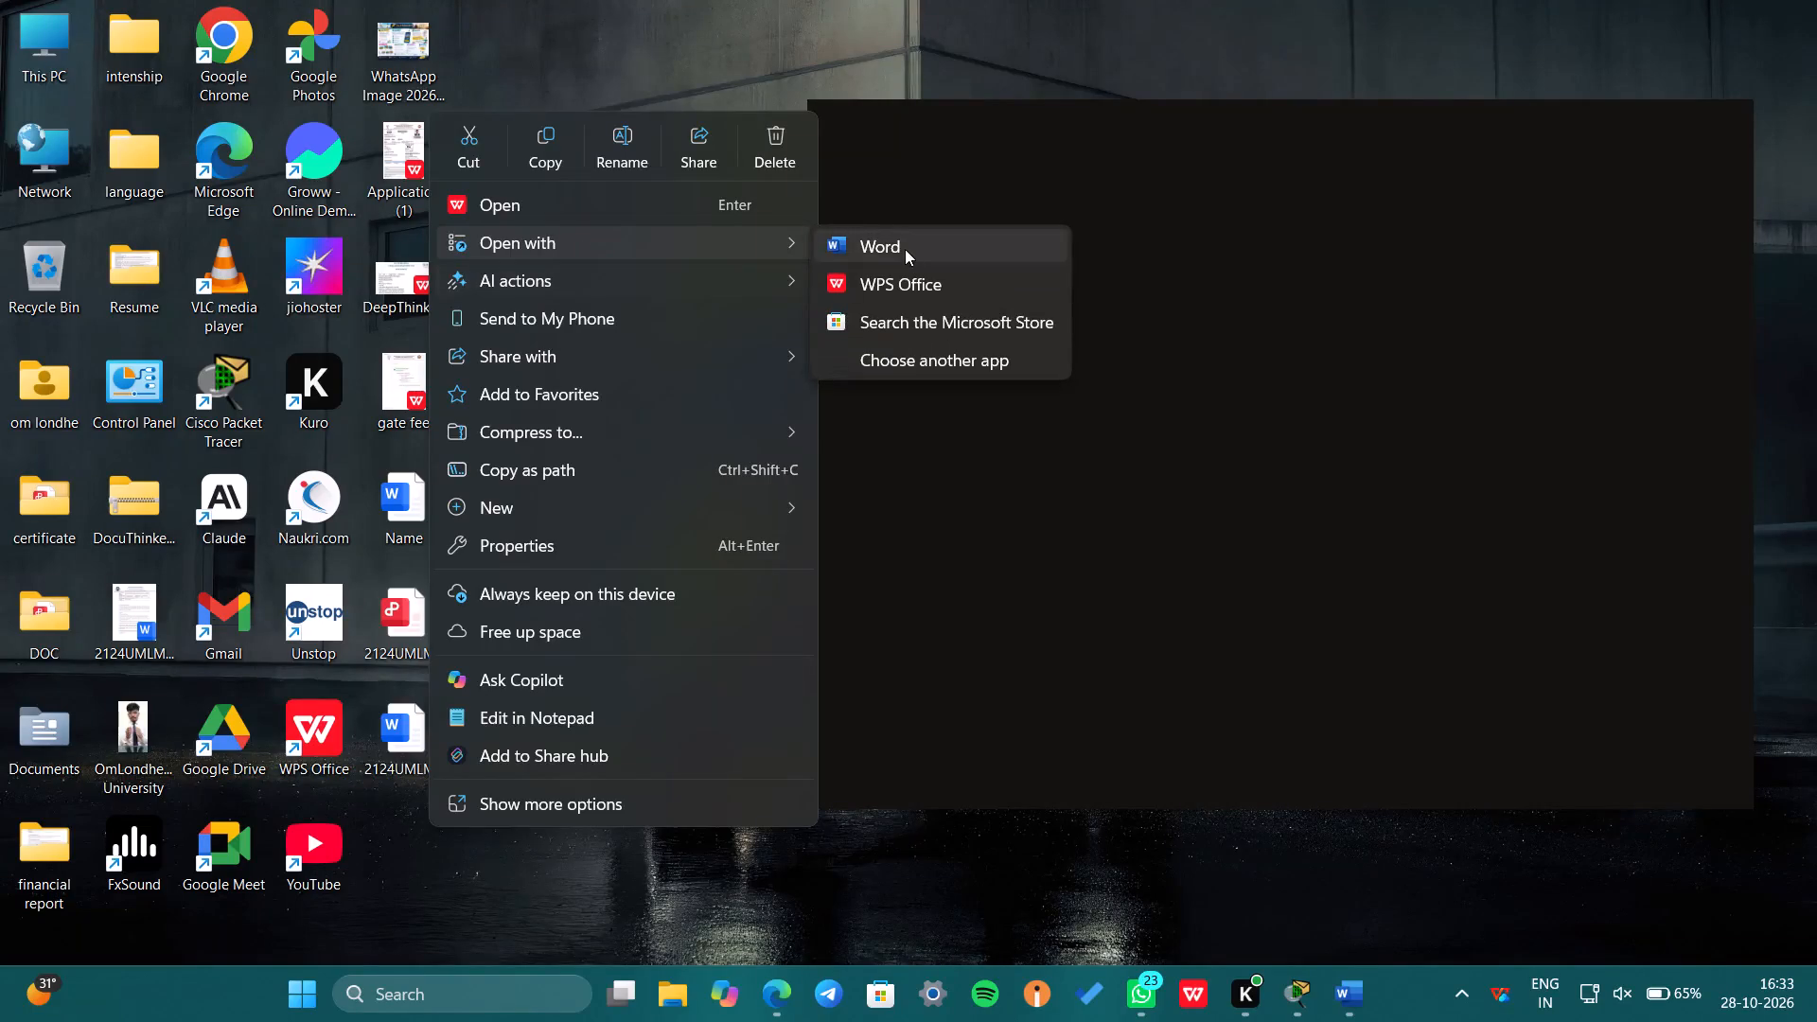
Open the CN_SET1 document from the desktop in Word.
click(904, 249)
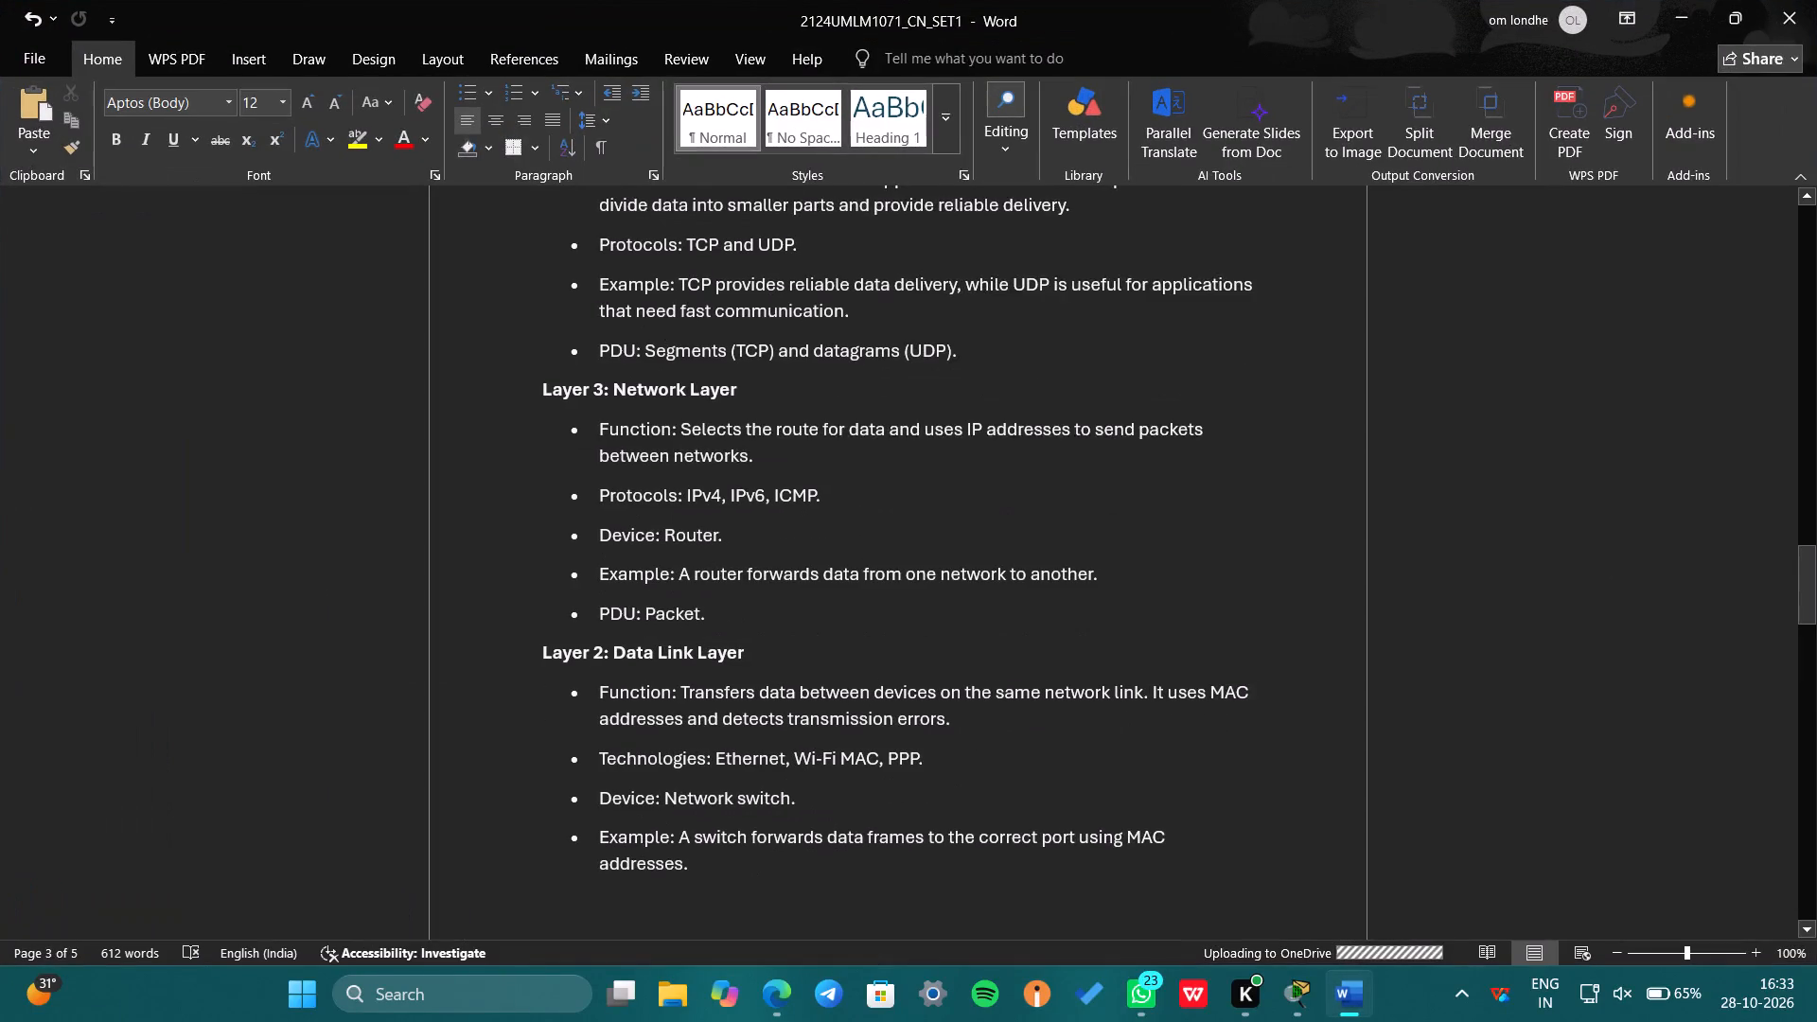
scroll(235, 289, up, 19)
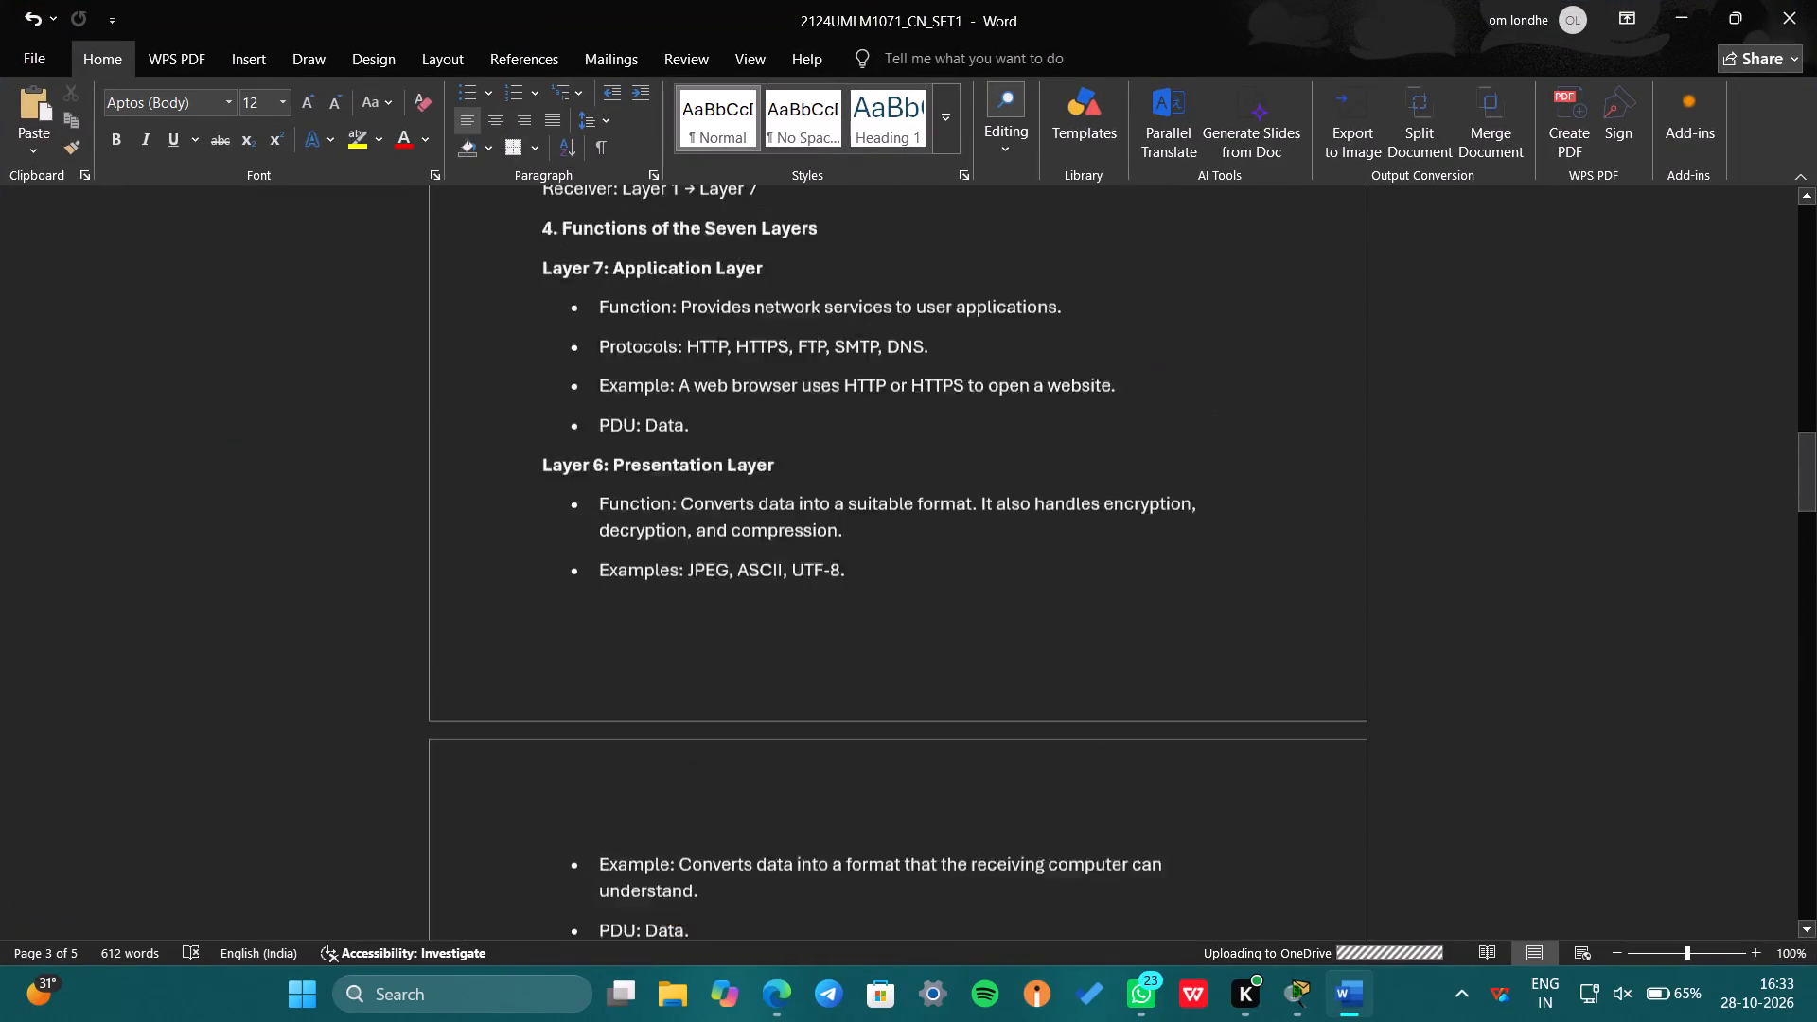
scroll(235, 289, up, 6)
Save the CN_SET1 document as a PDF in the Desktop folder, keeping its file name and the Standard optimisation.
click(58, 66)
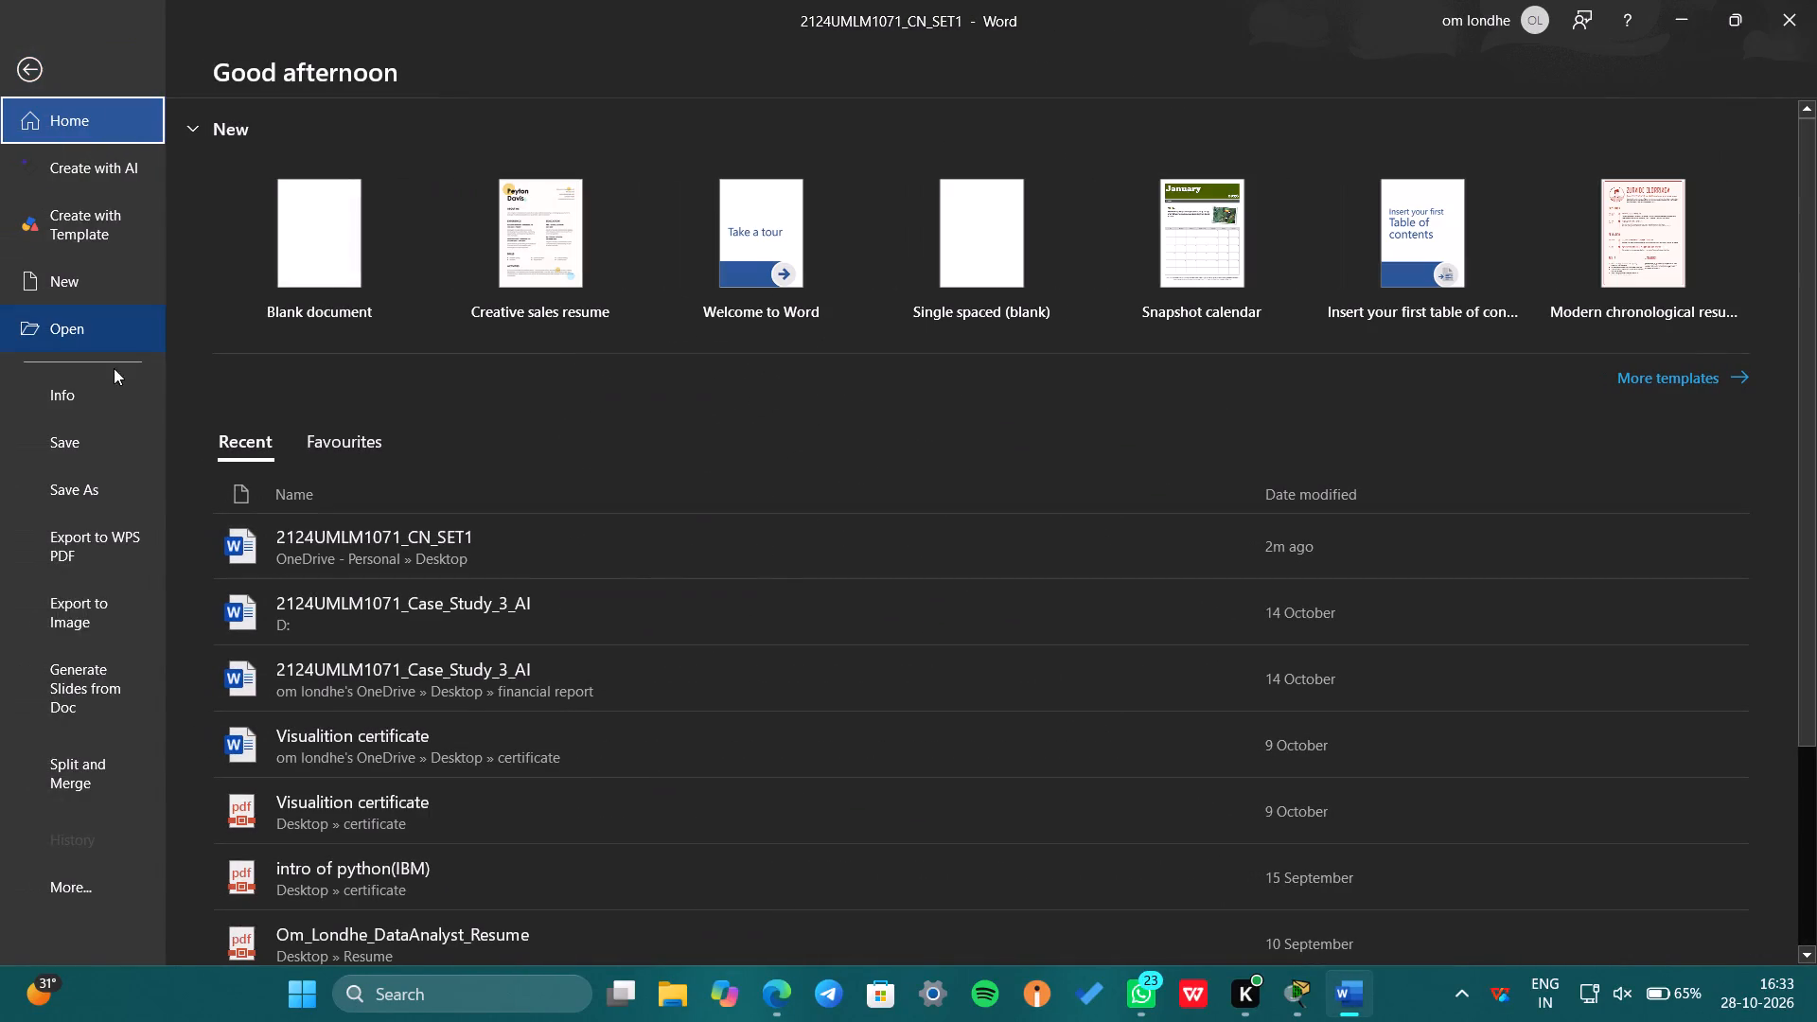
click(62, 485)
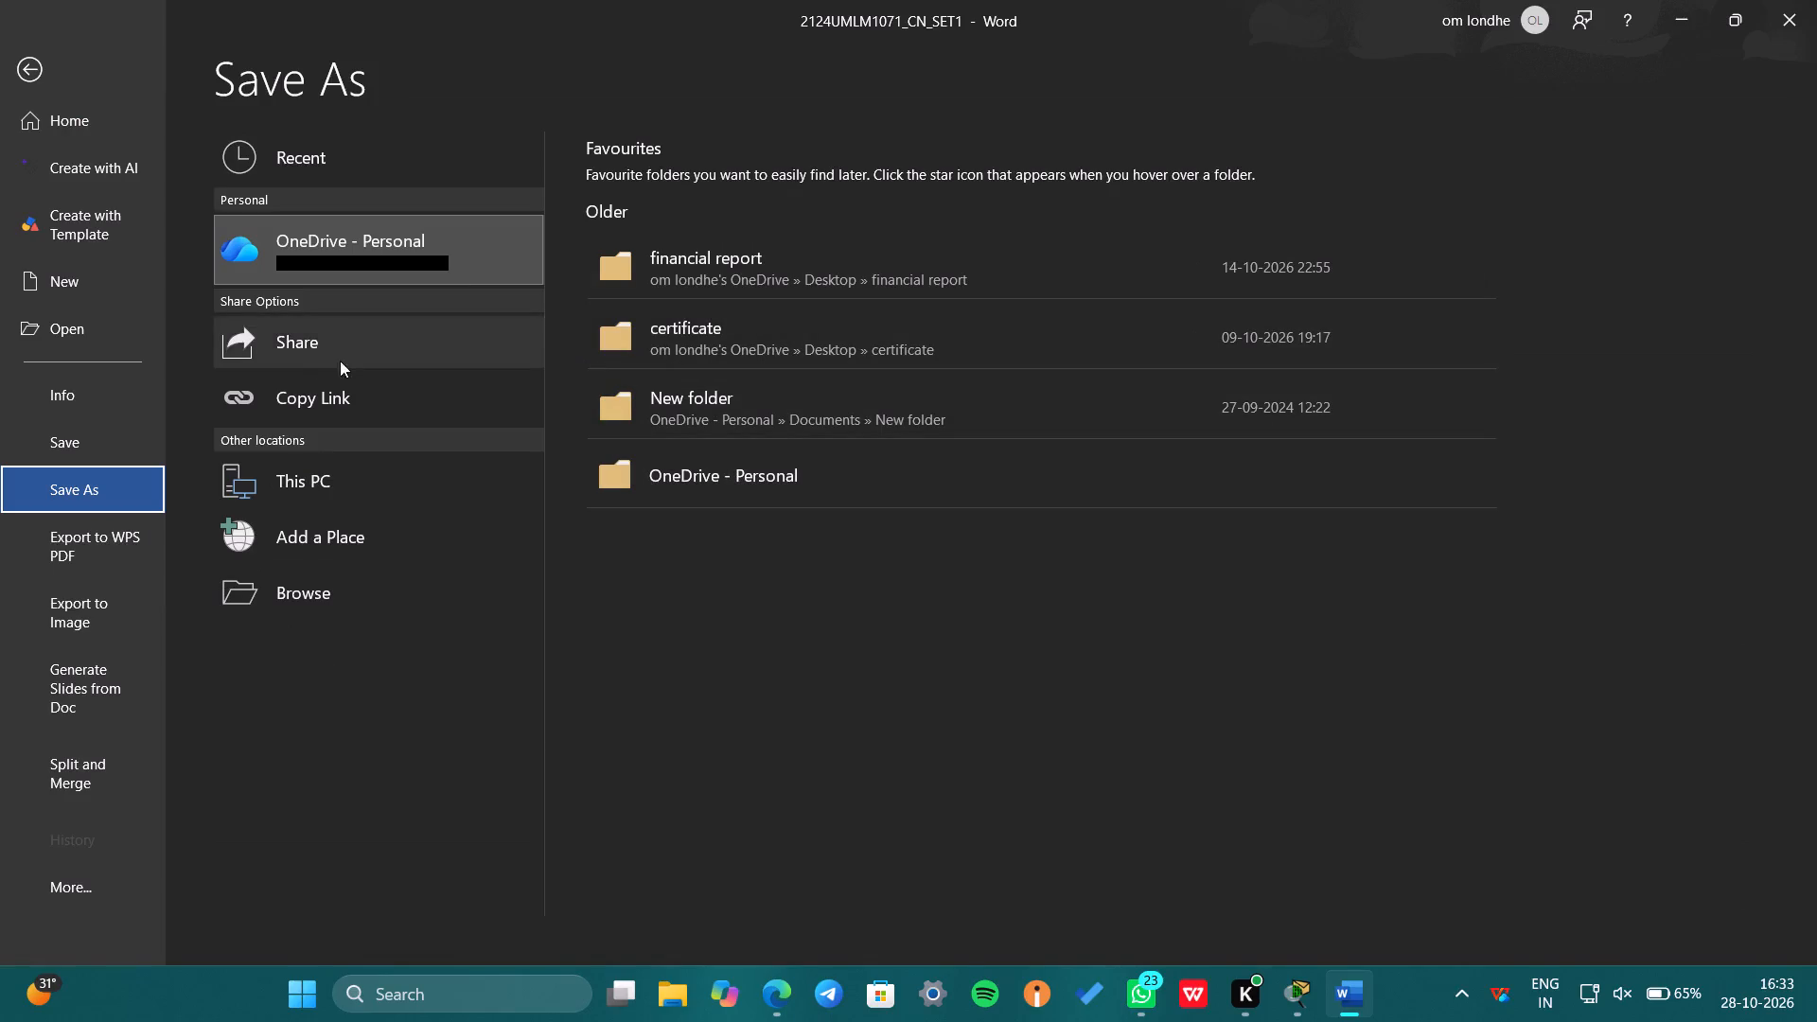
click(330, 590)
double_click(328, 592)
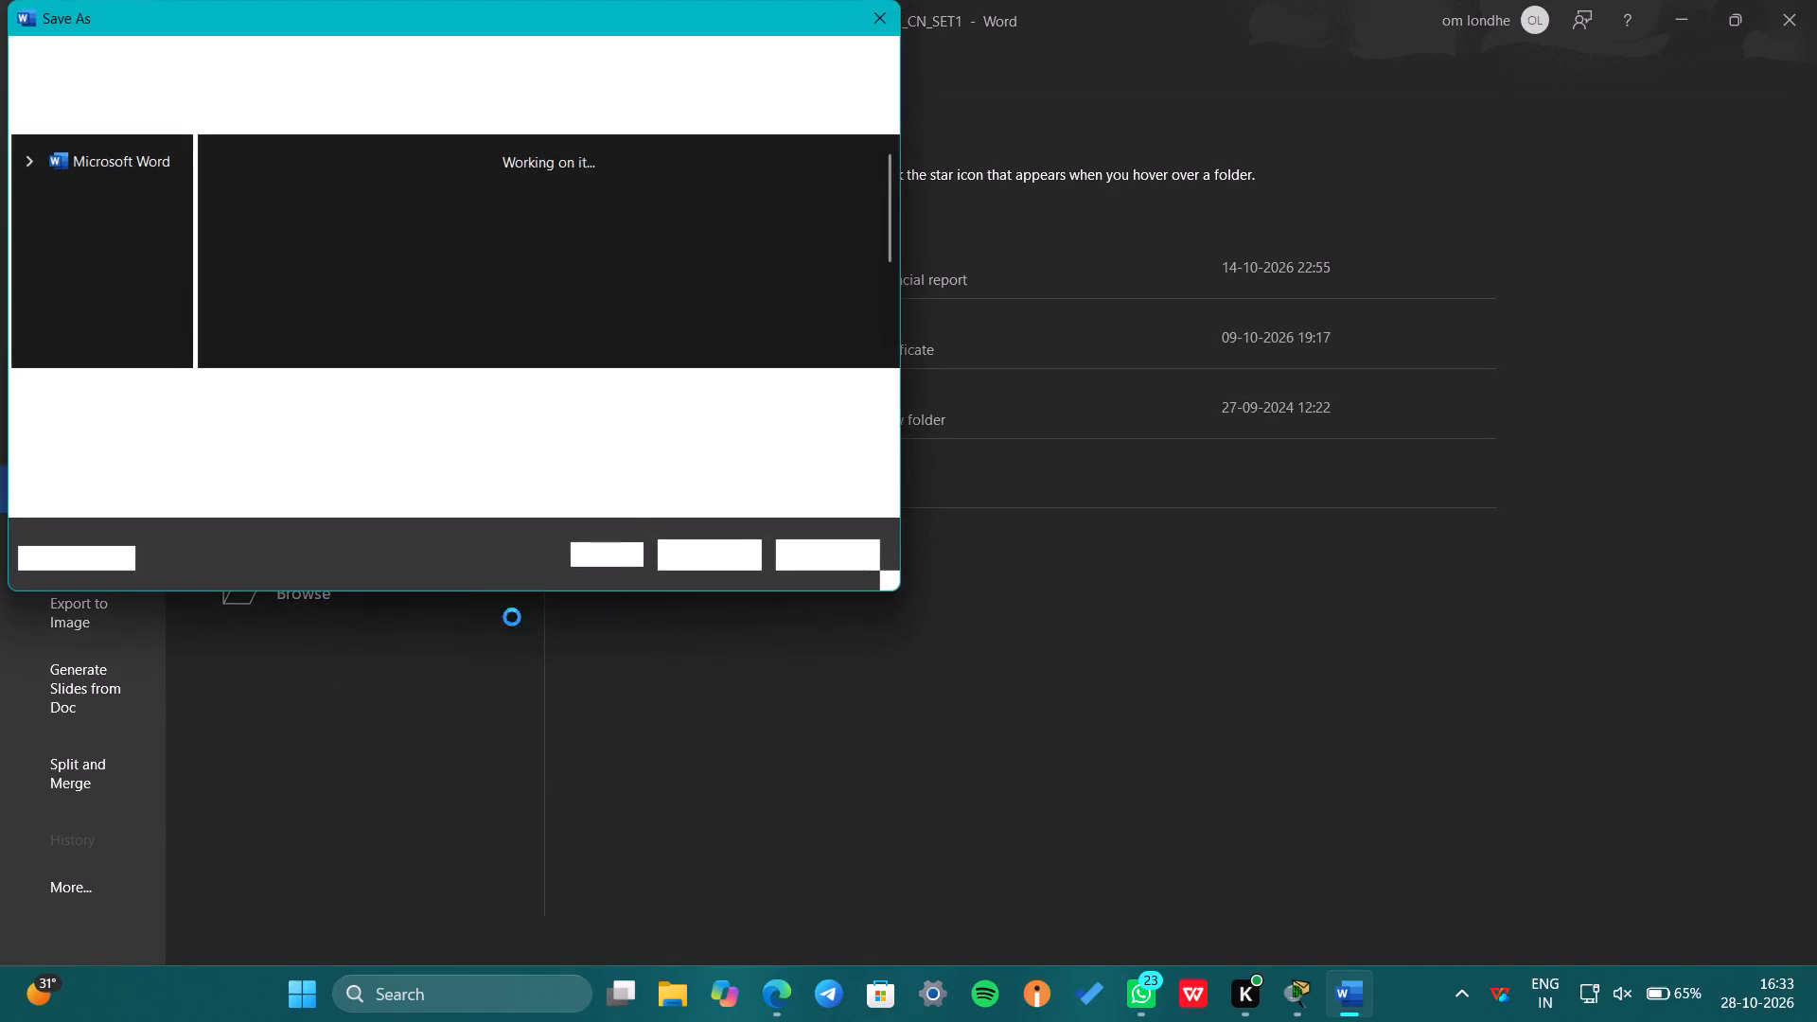
click(888, 12)
double_click(366, 477)
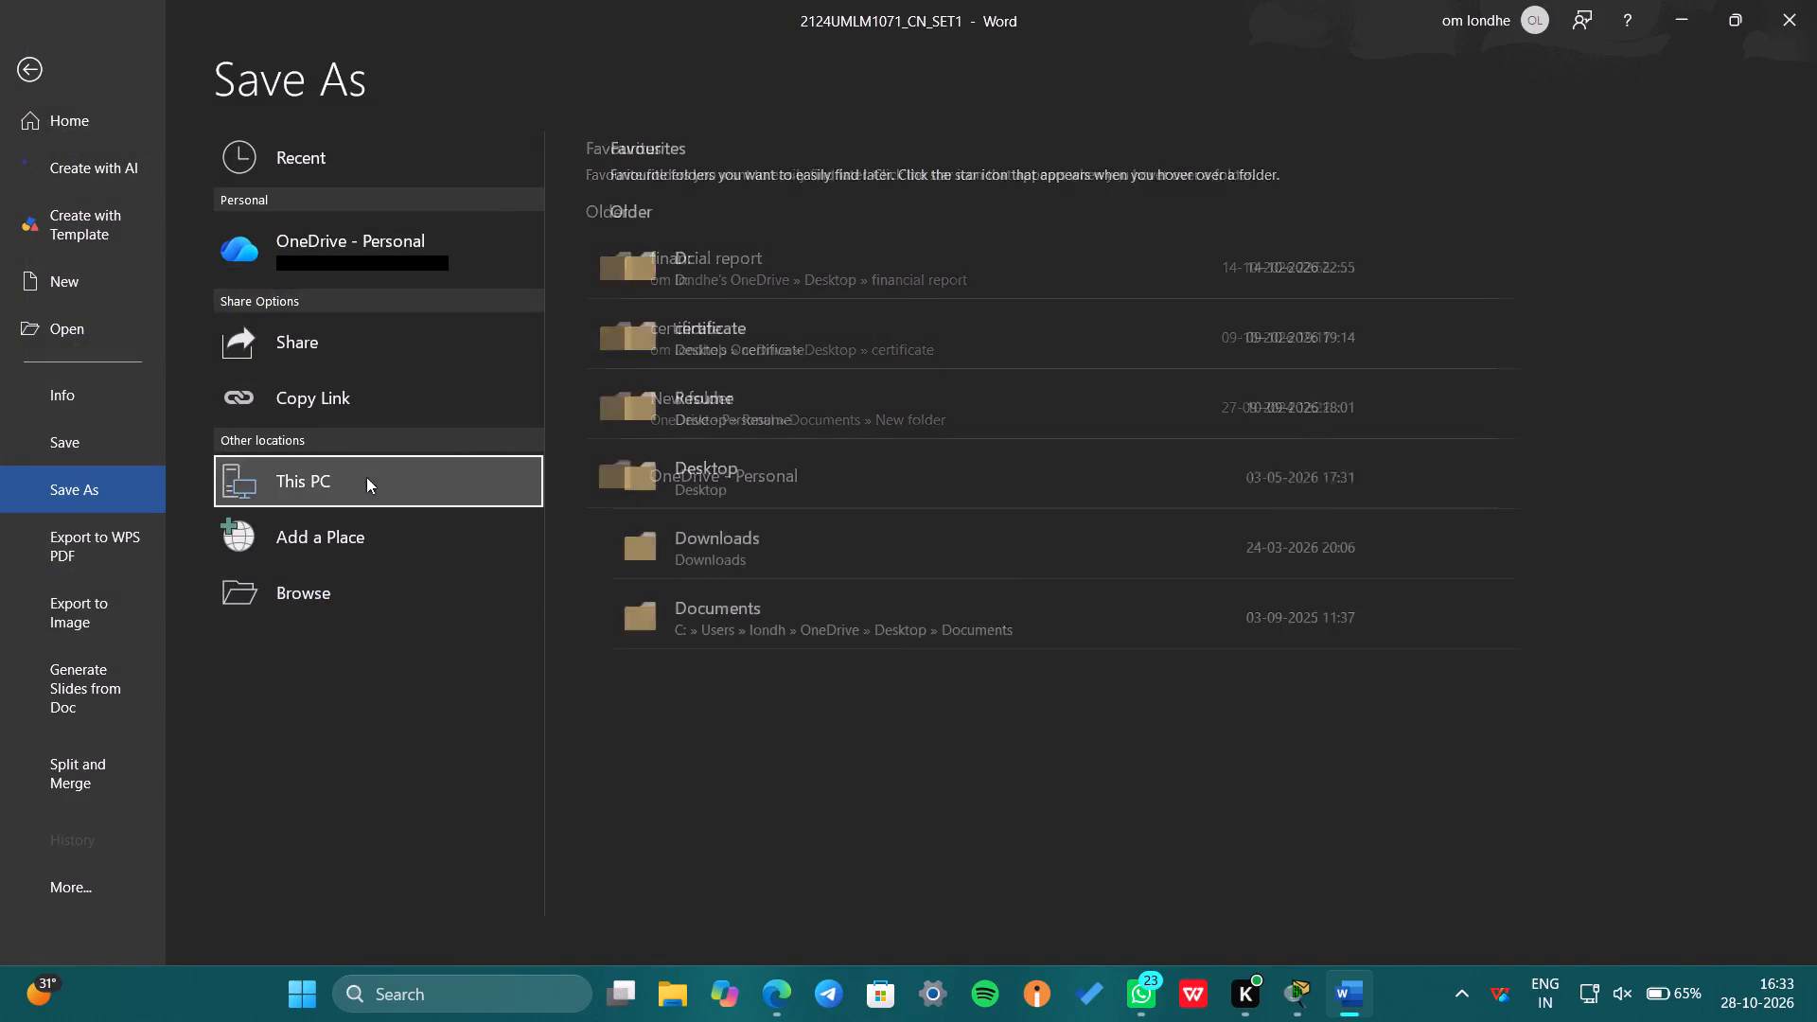
click(892, 8)
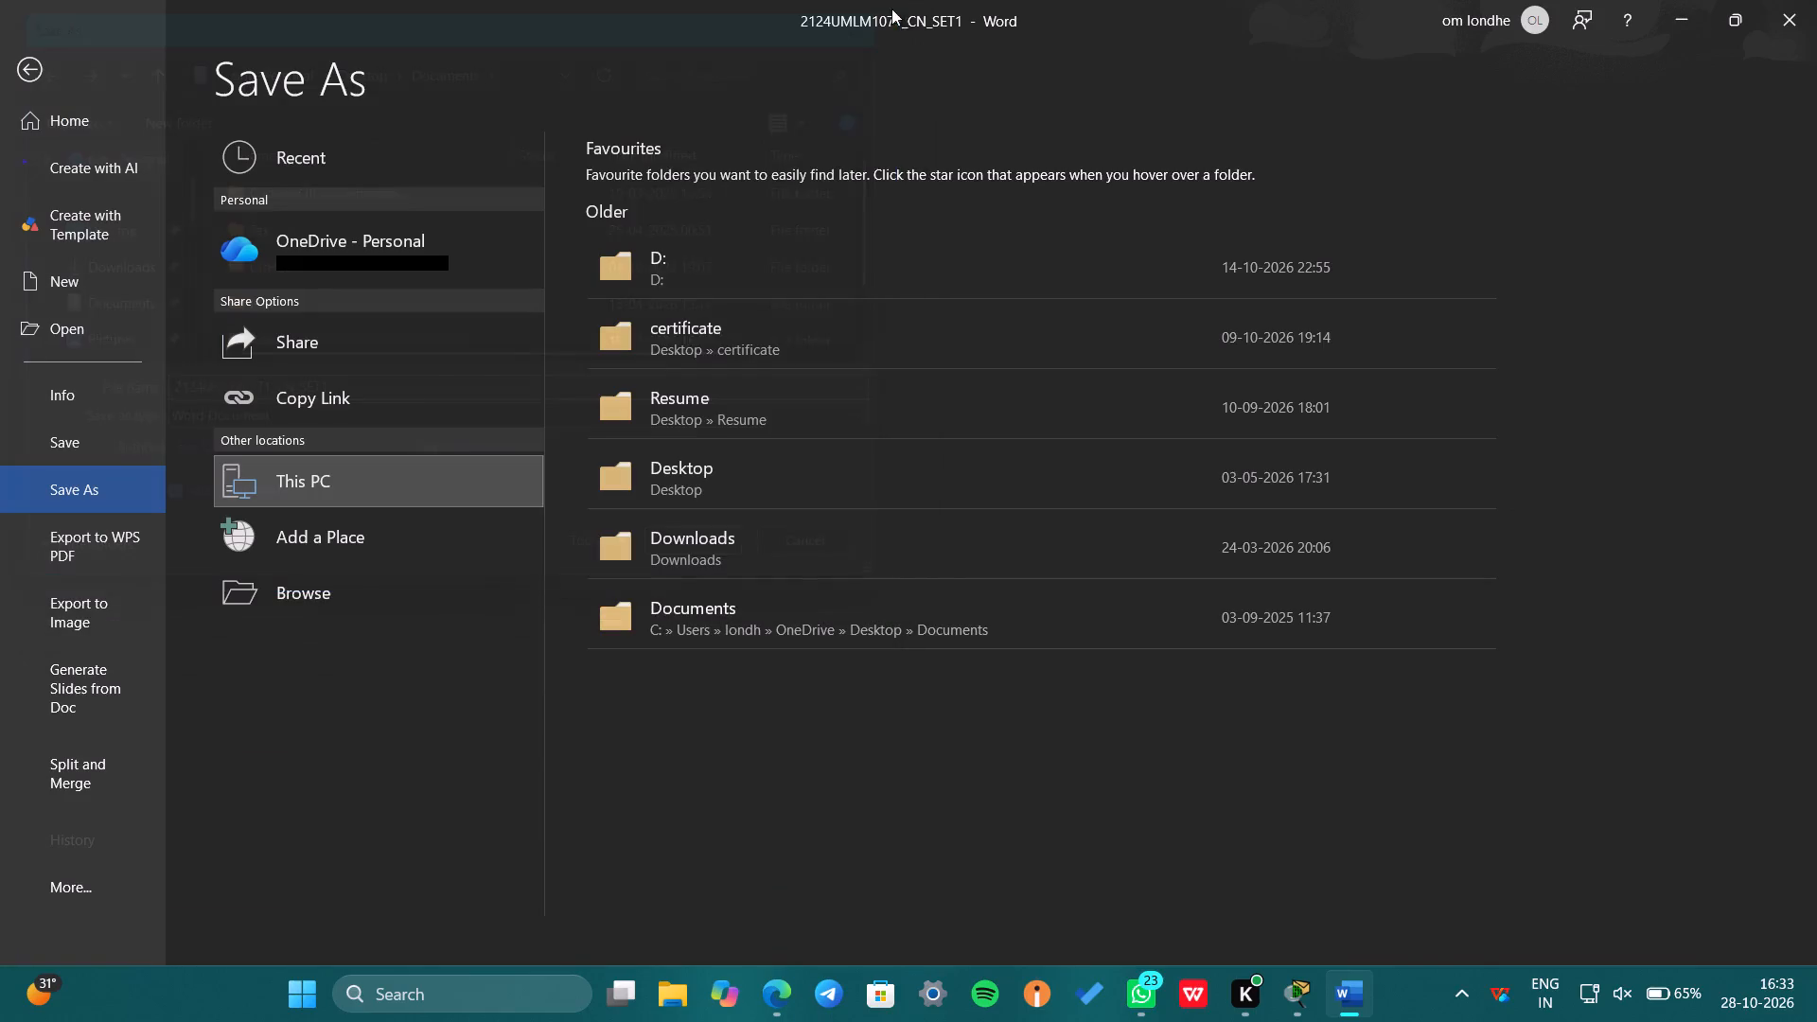
double_click(767, 494)
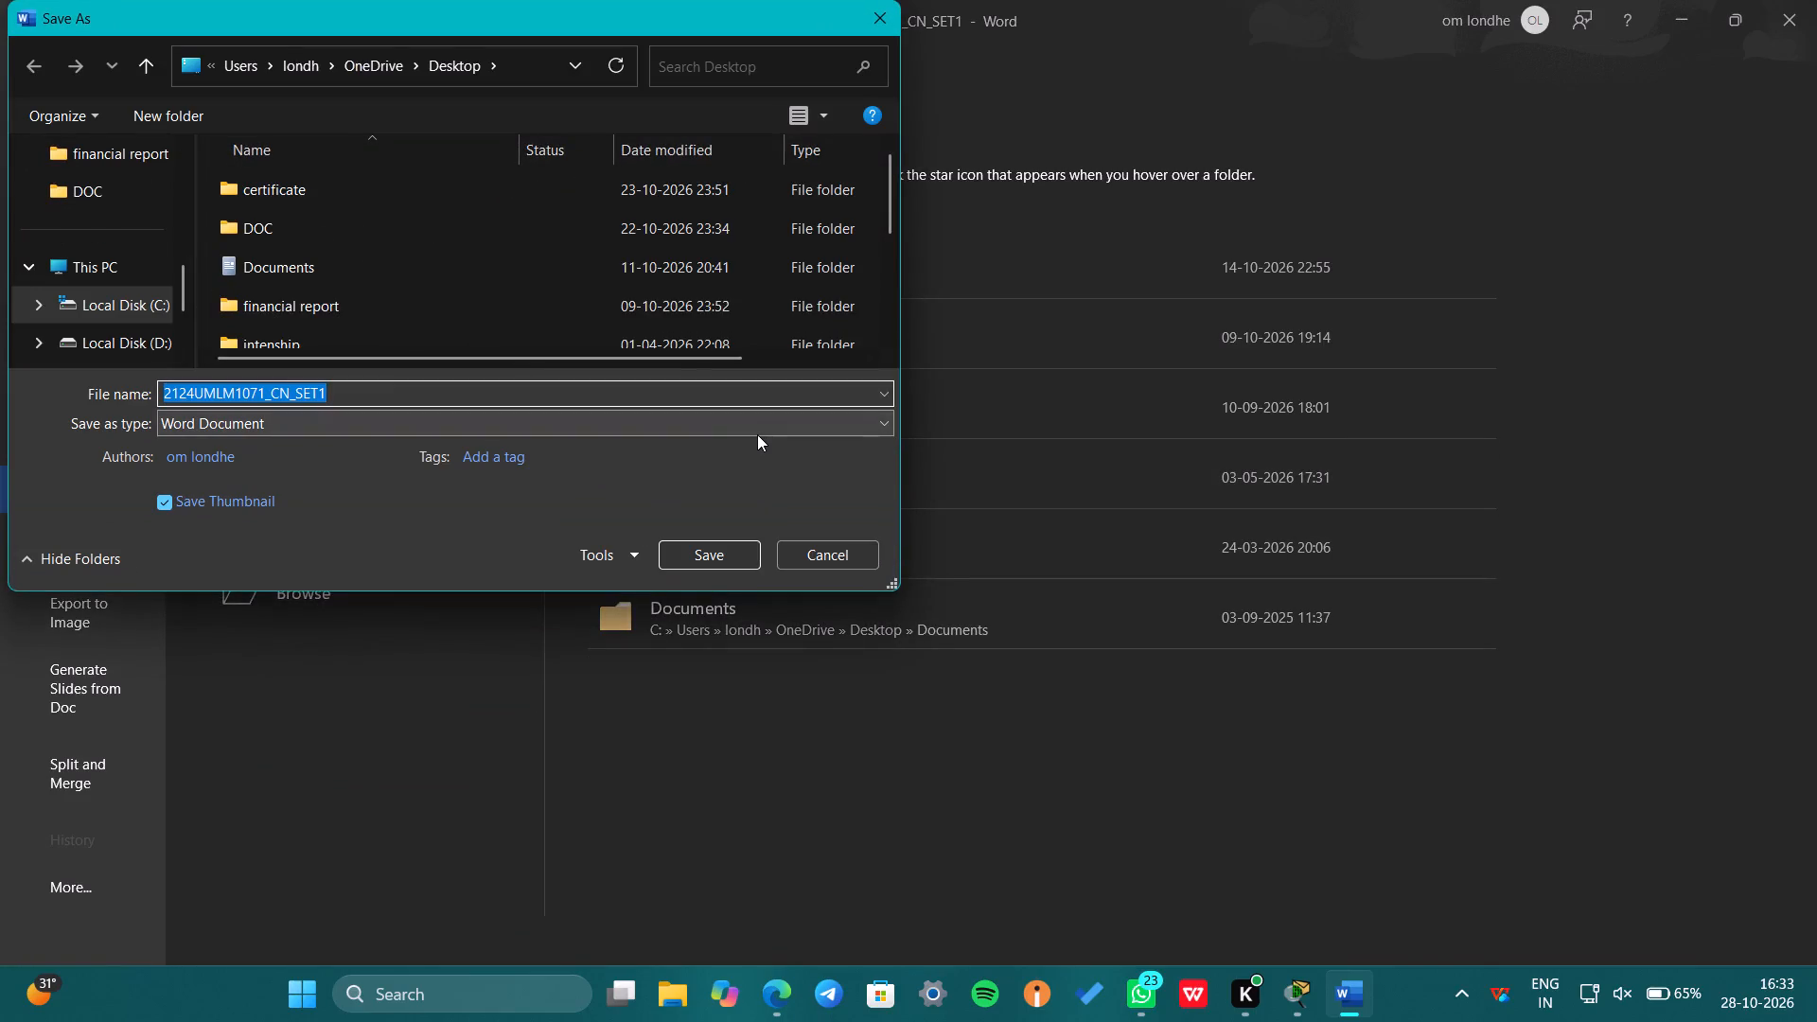
click(757, 434)
click(603, 556)
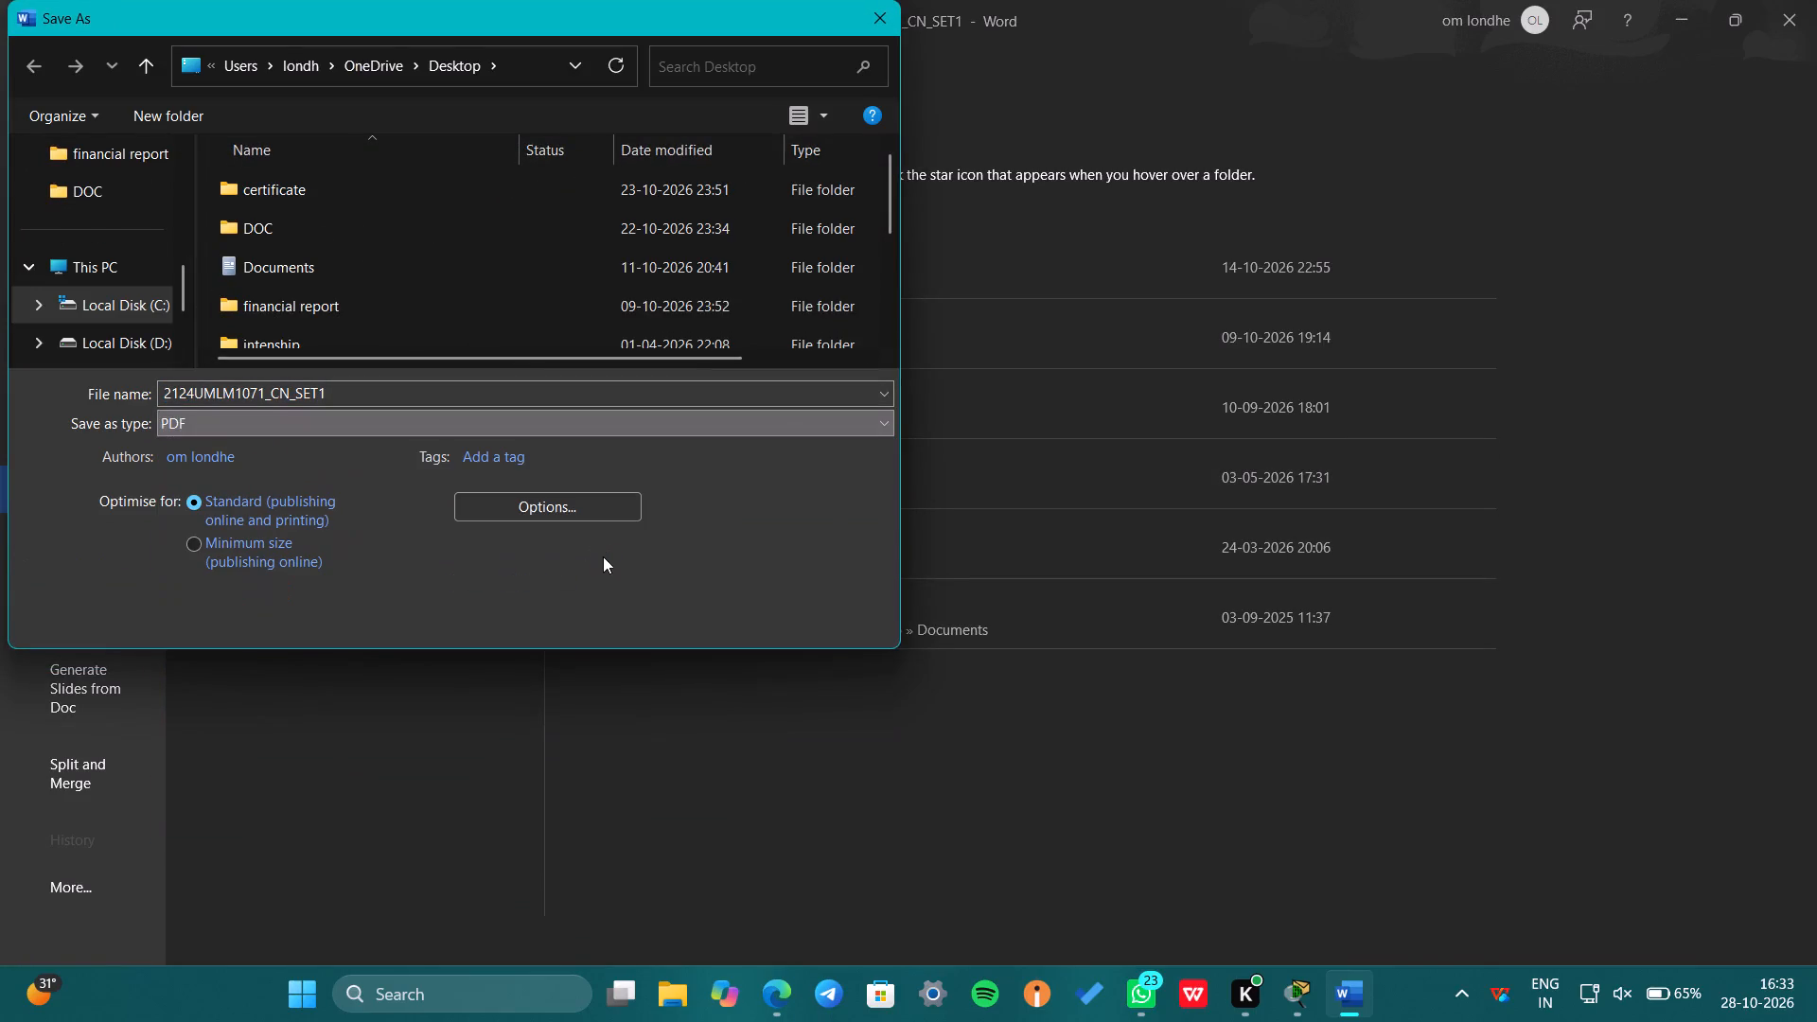
click(706, 614)
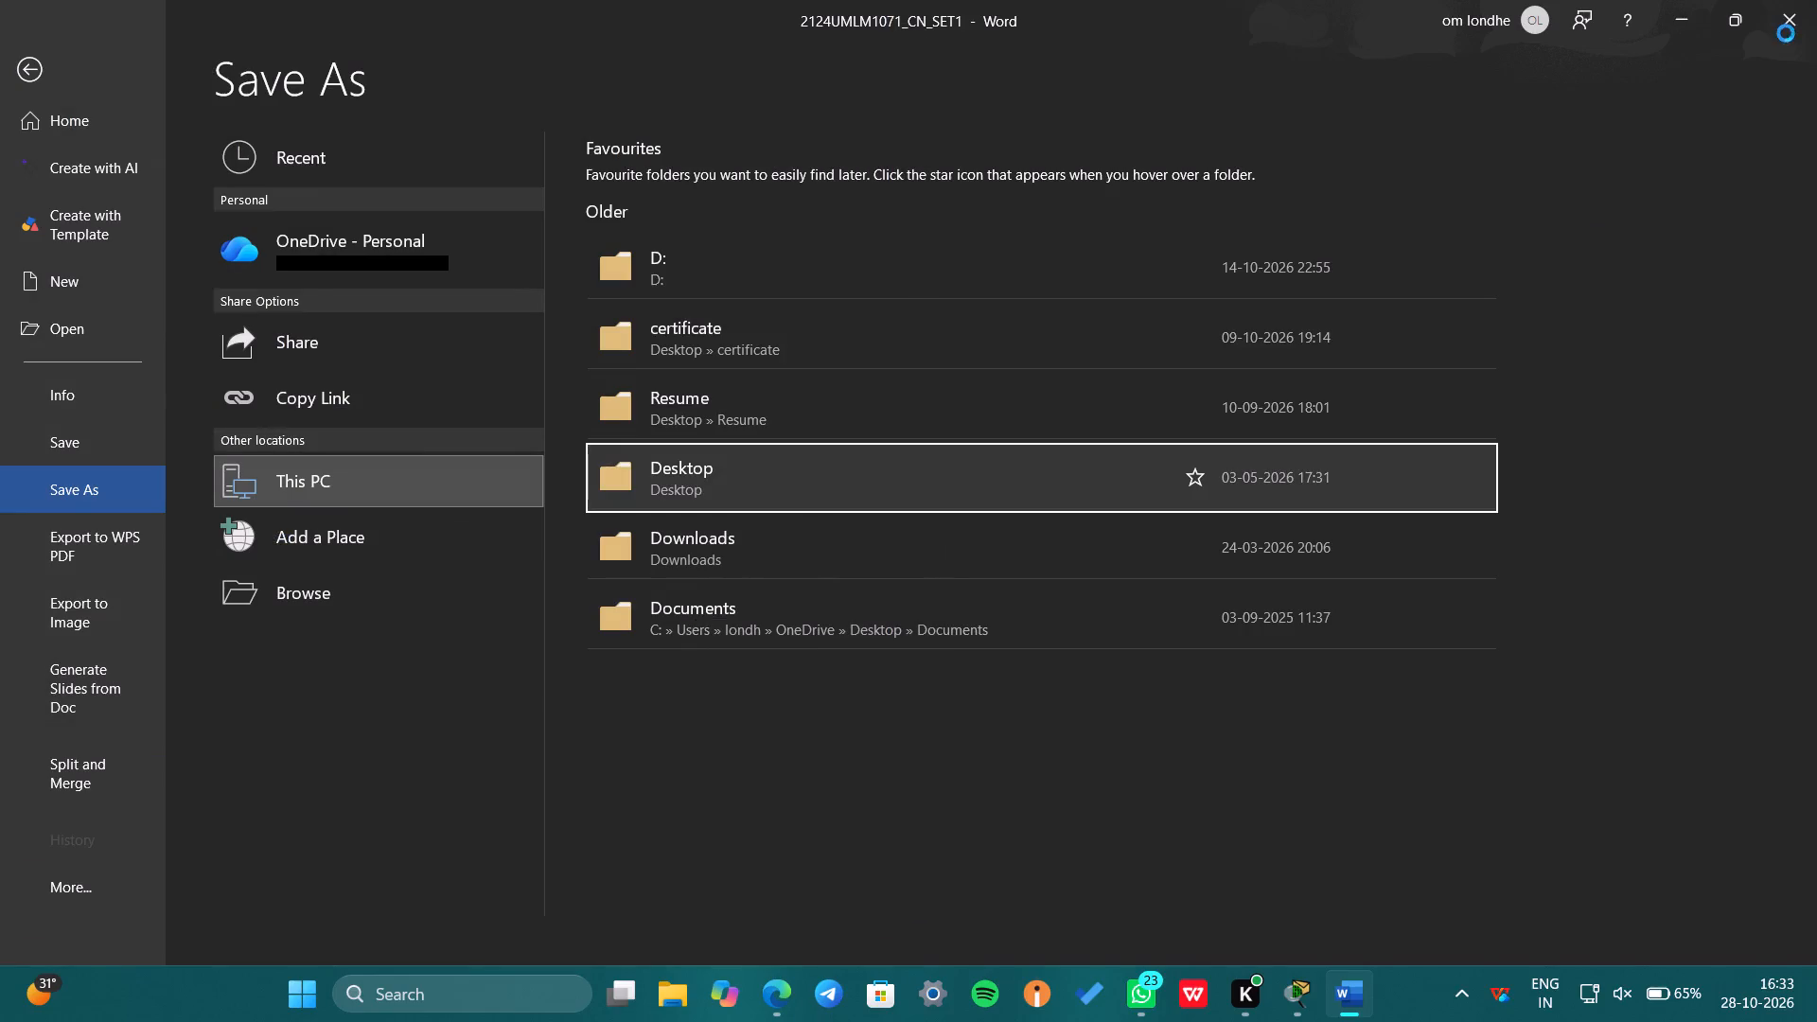
Close the CN_SET1 document and exit Word.
click(1561, 519)
click(1785, 43)
click(1791, 9)
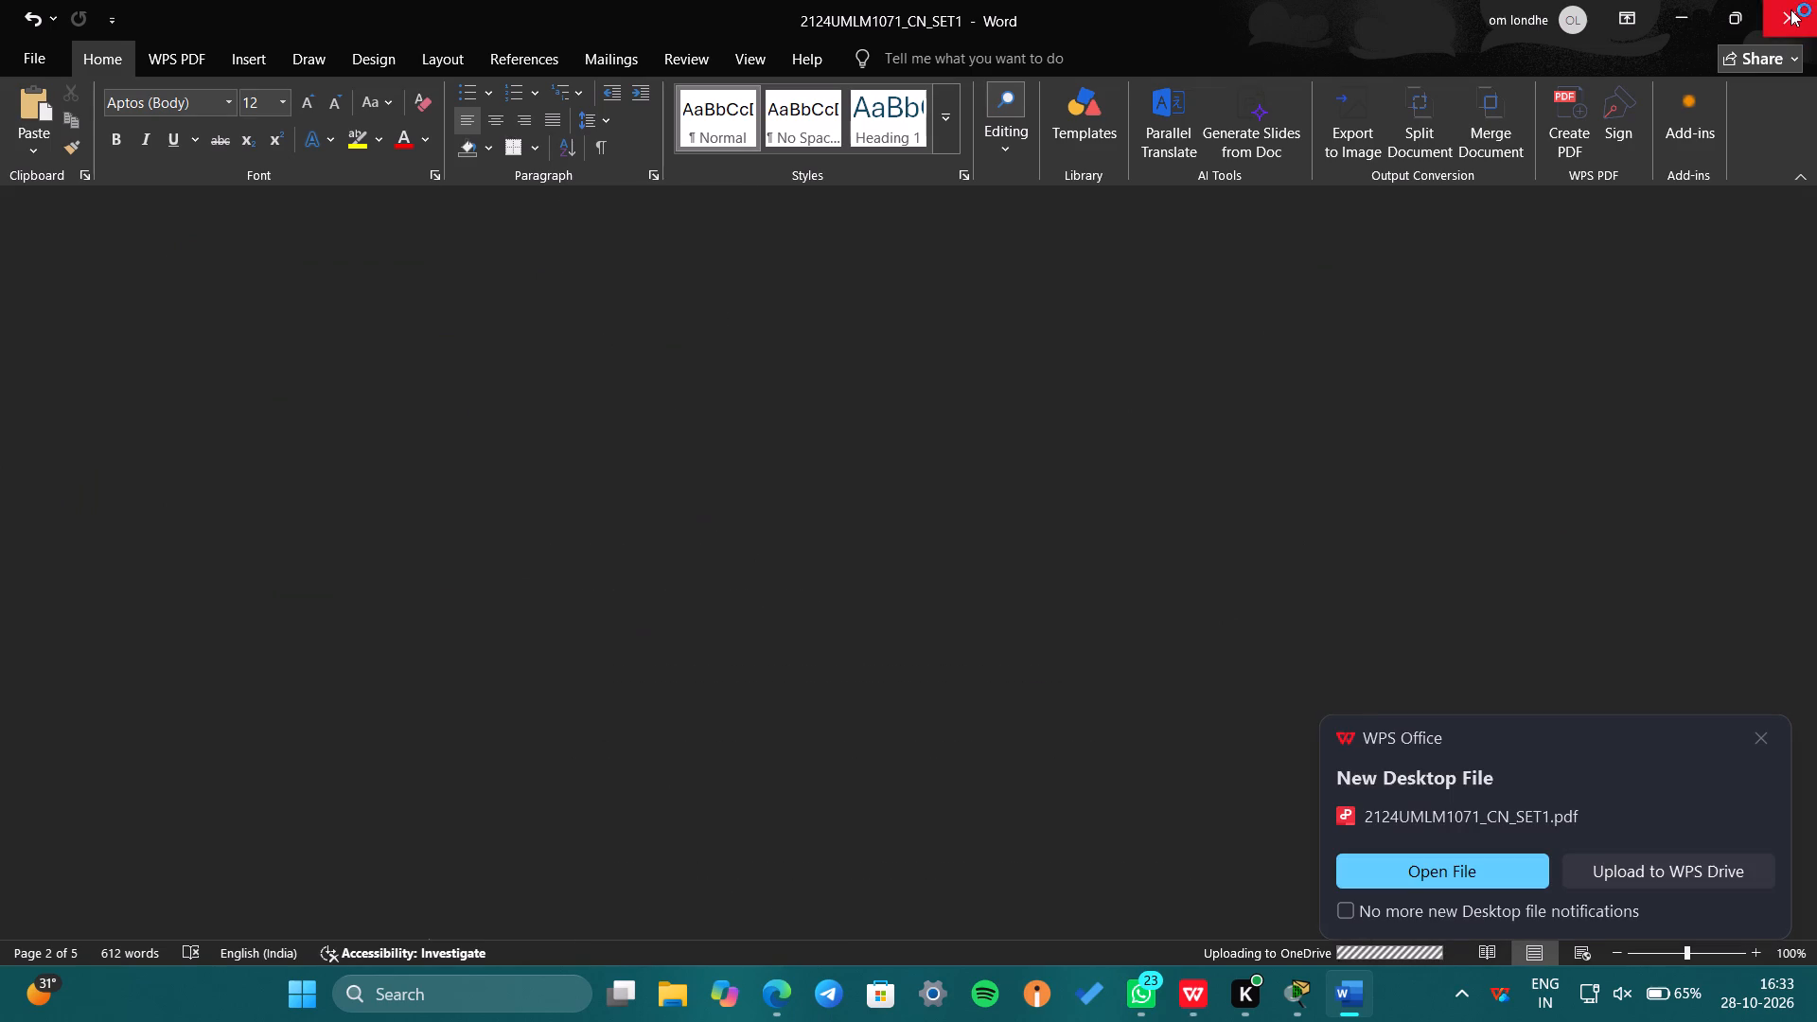
click(1773, 6)
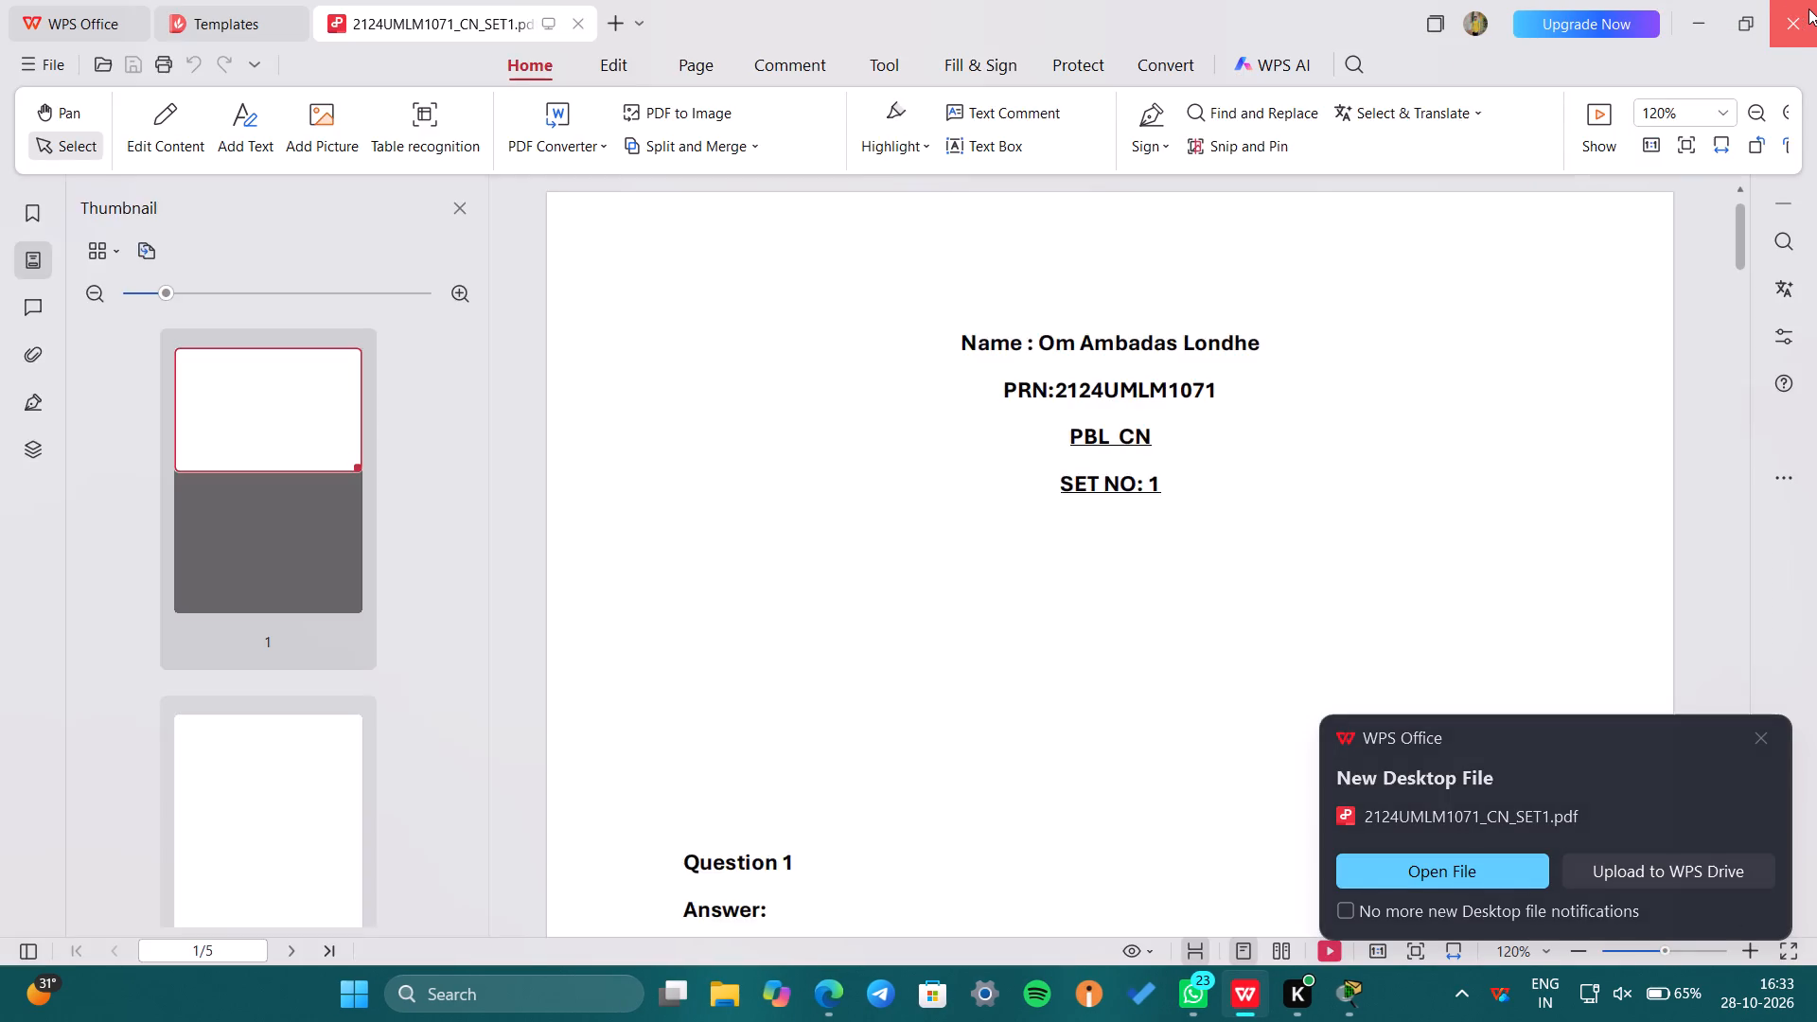
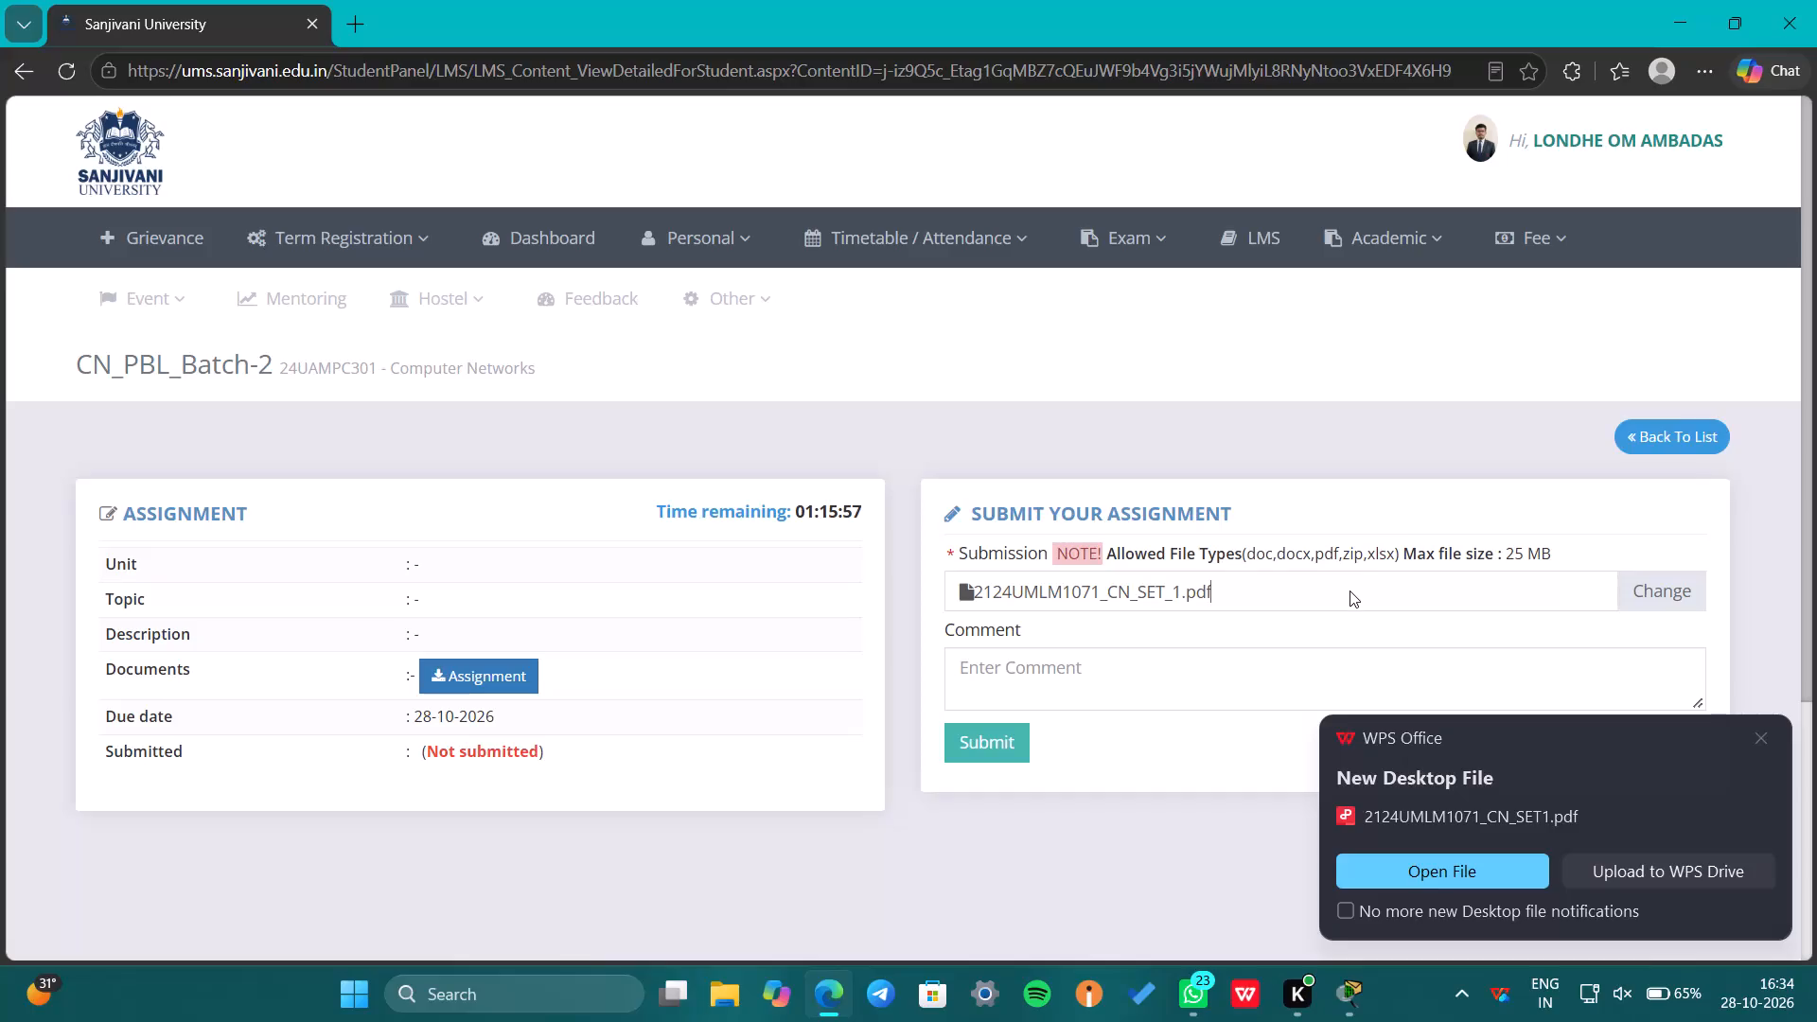
Replace the attached submission file with the CN_SET1 PDF from the Desktop folder.
key(BackSpace)
key(BackSpace)
key(BackSpace)
key(BackSpace)
key(BackSpace)
key(BackSpace)
key(BackSpace)
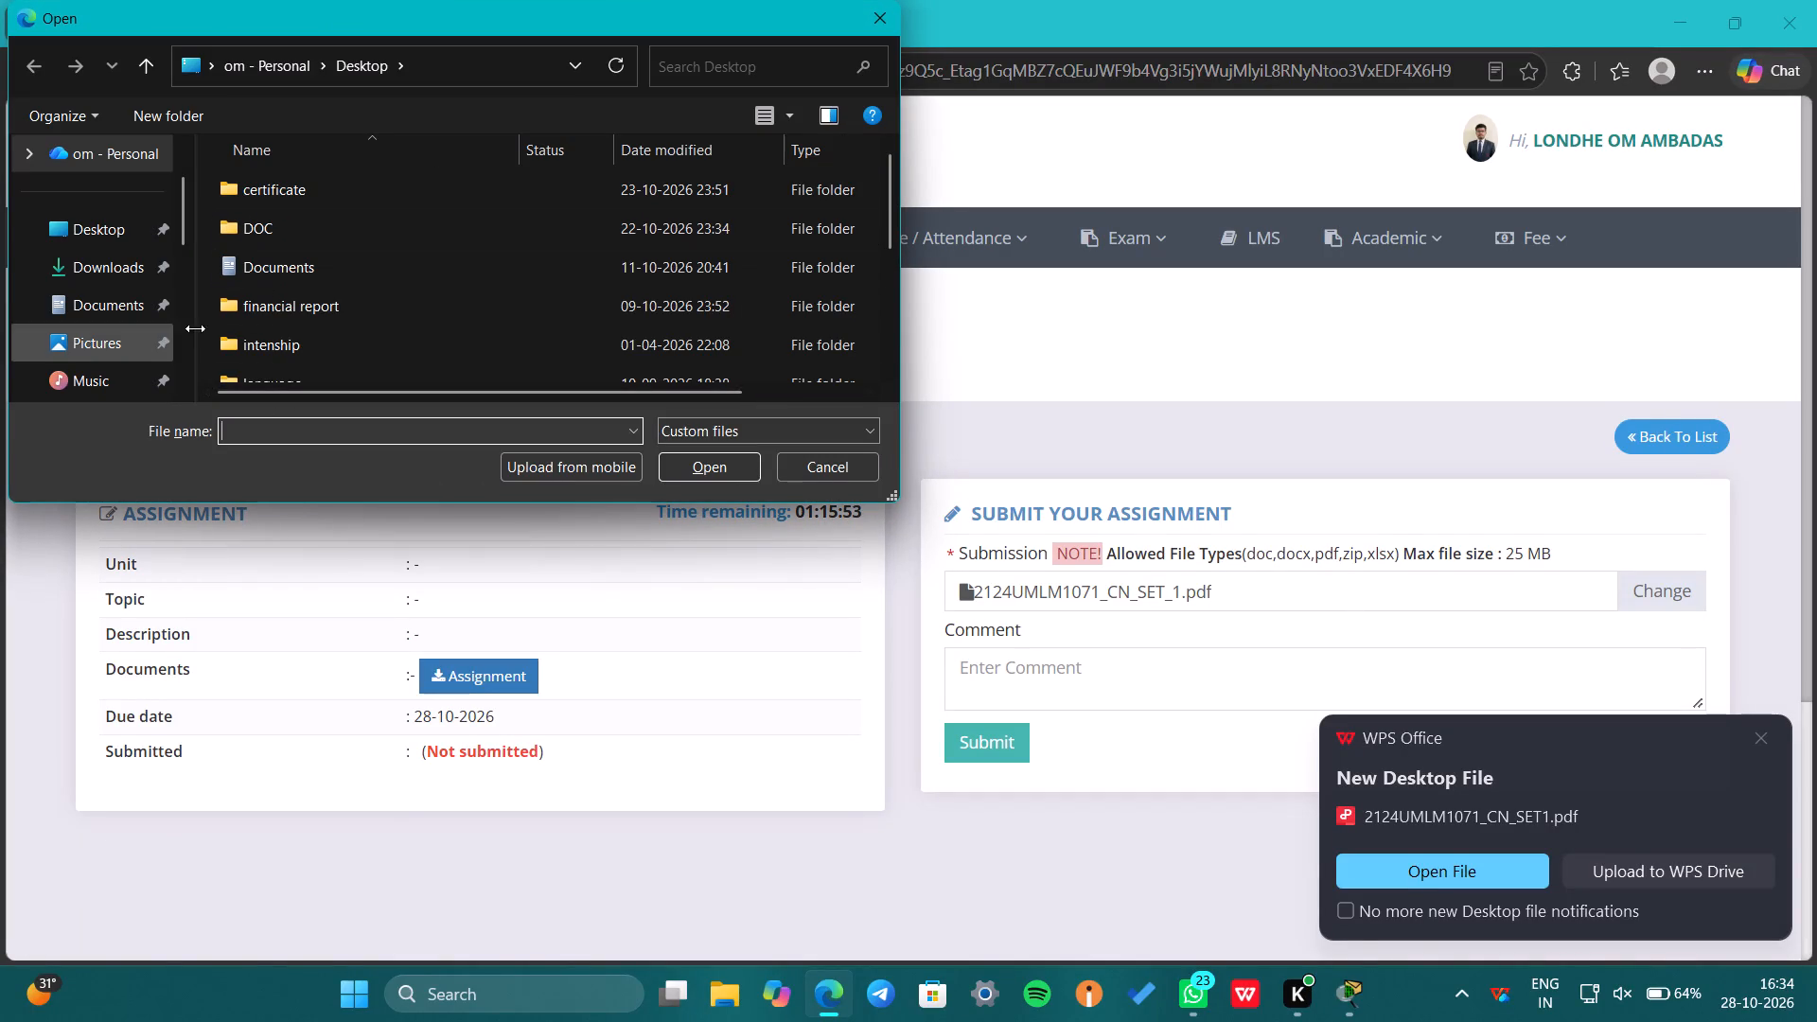
scroll(269, 295, down, 3)
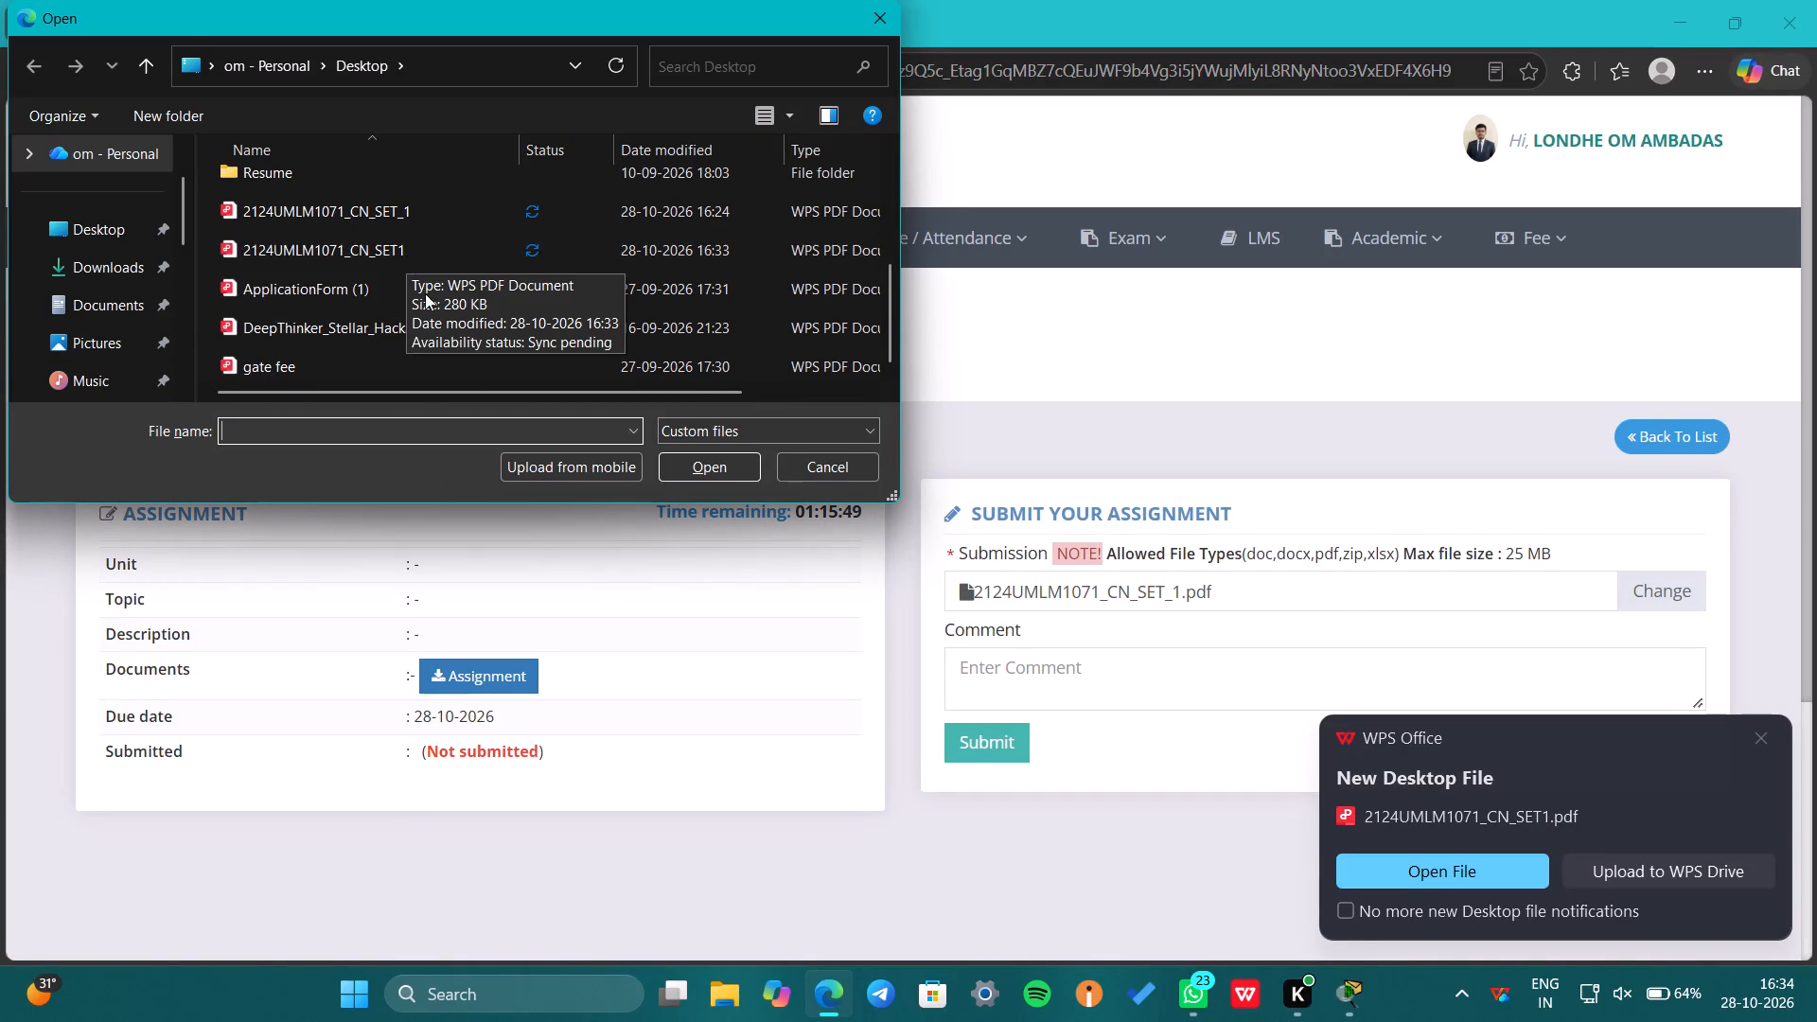
click(441, 249)
click(698, 454)
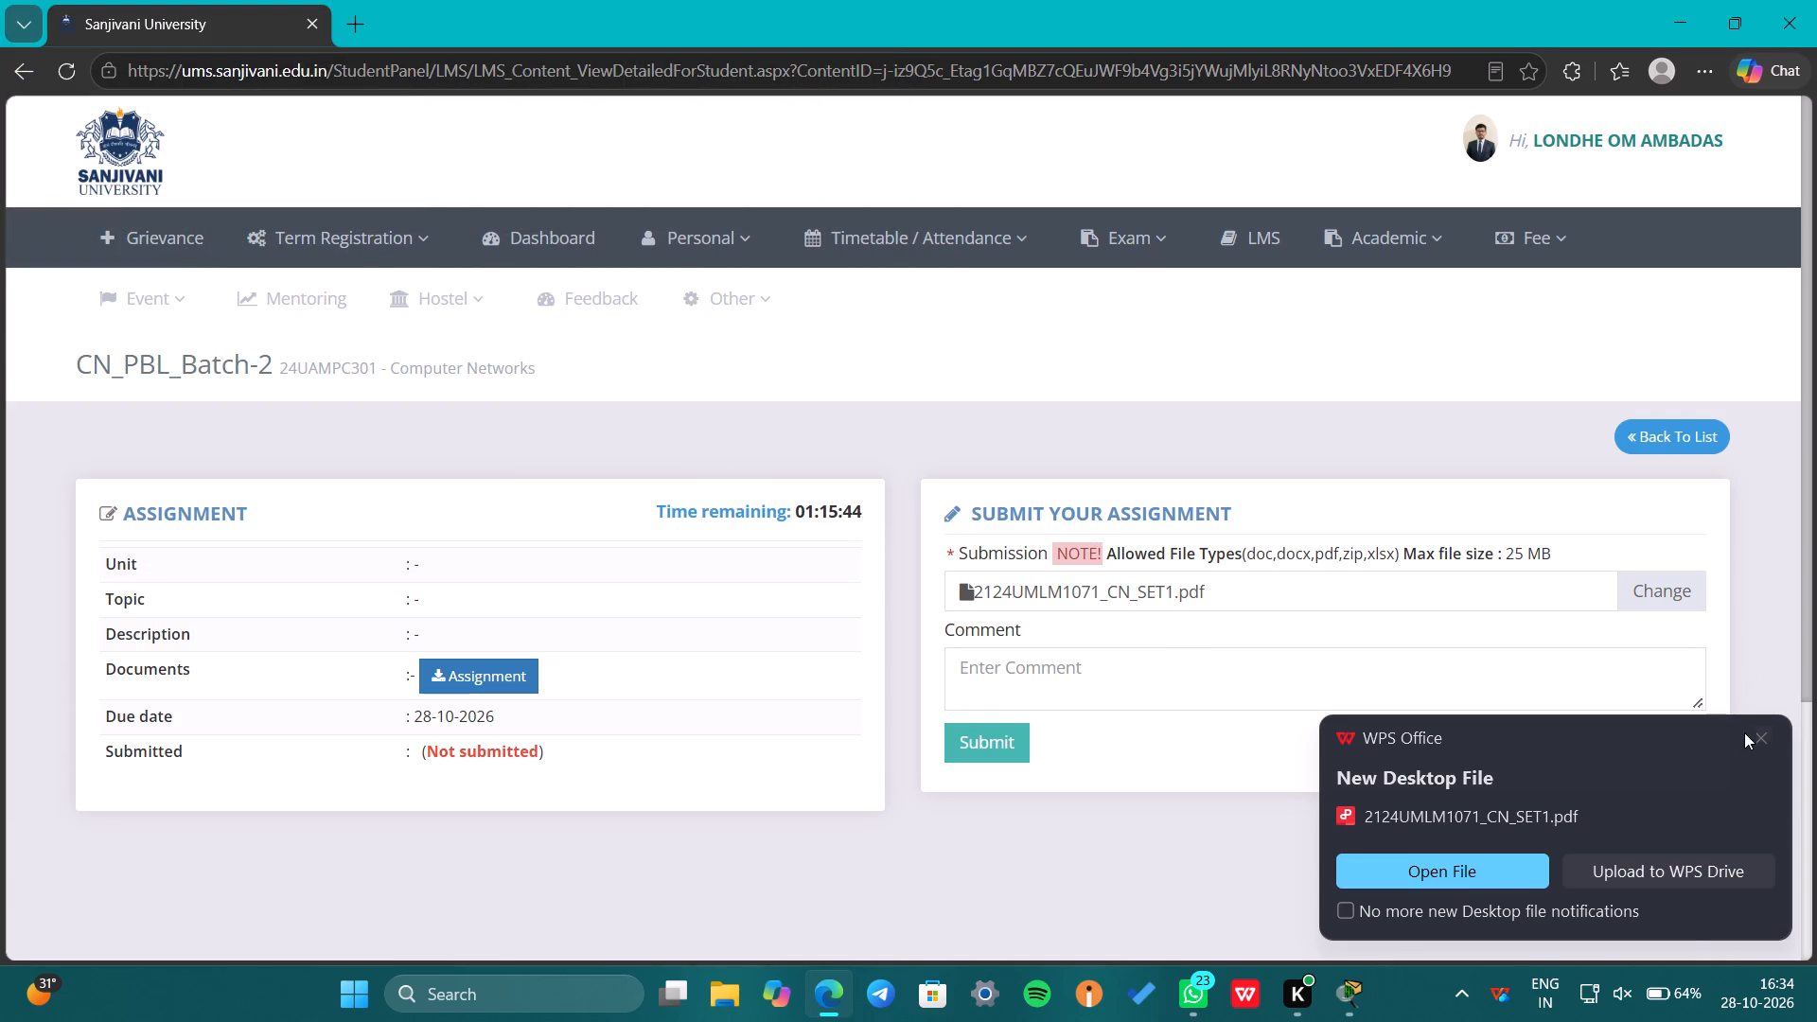
Dismiss the new-file notification and submit the CN_PBL_Batch-2 assignment with the attached PDF.
click(1763, 742)
click(993, 746)
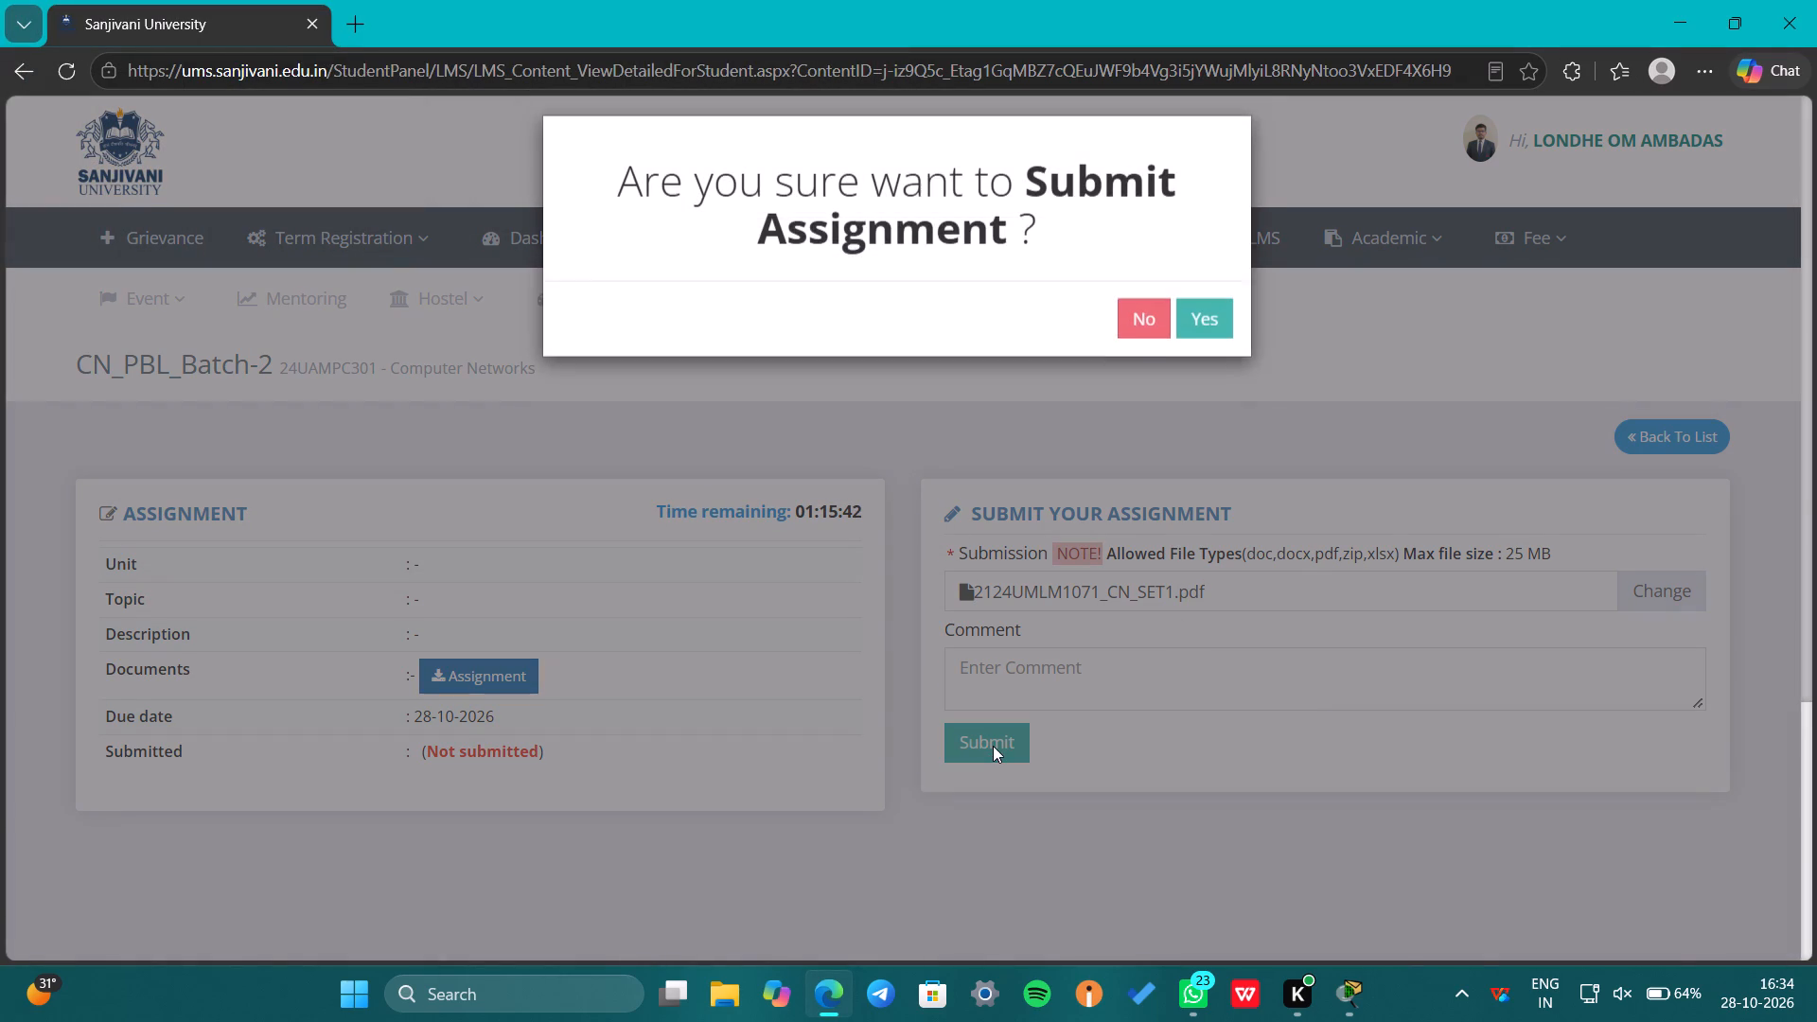
click(1218, 351)
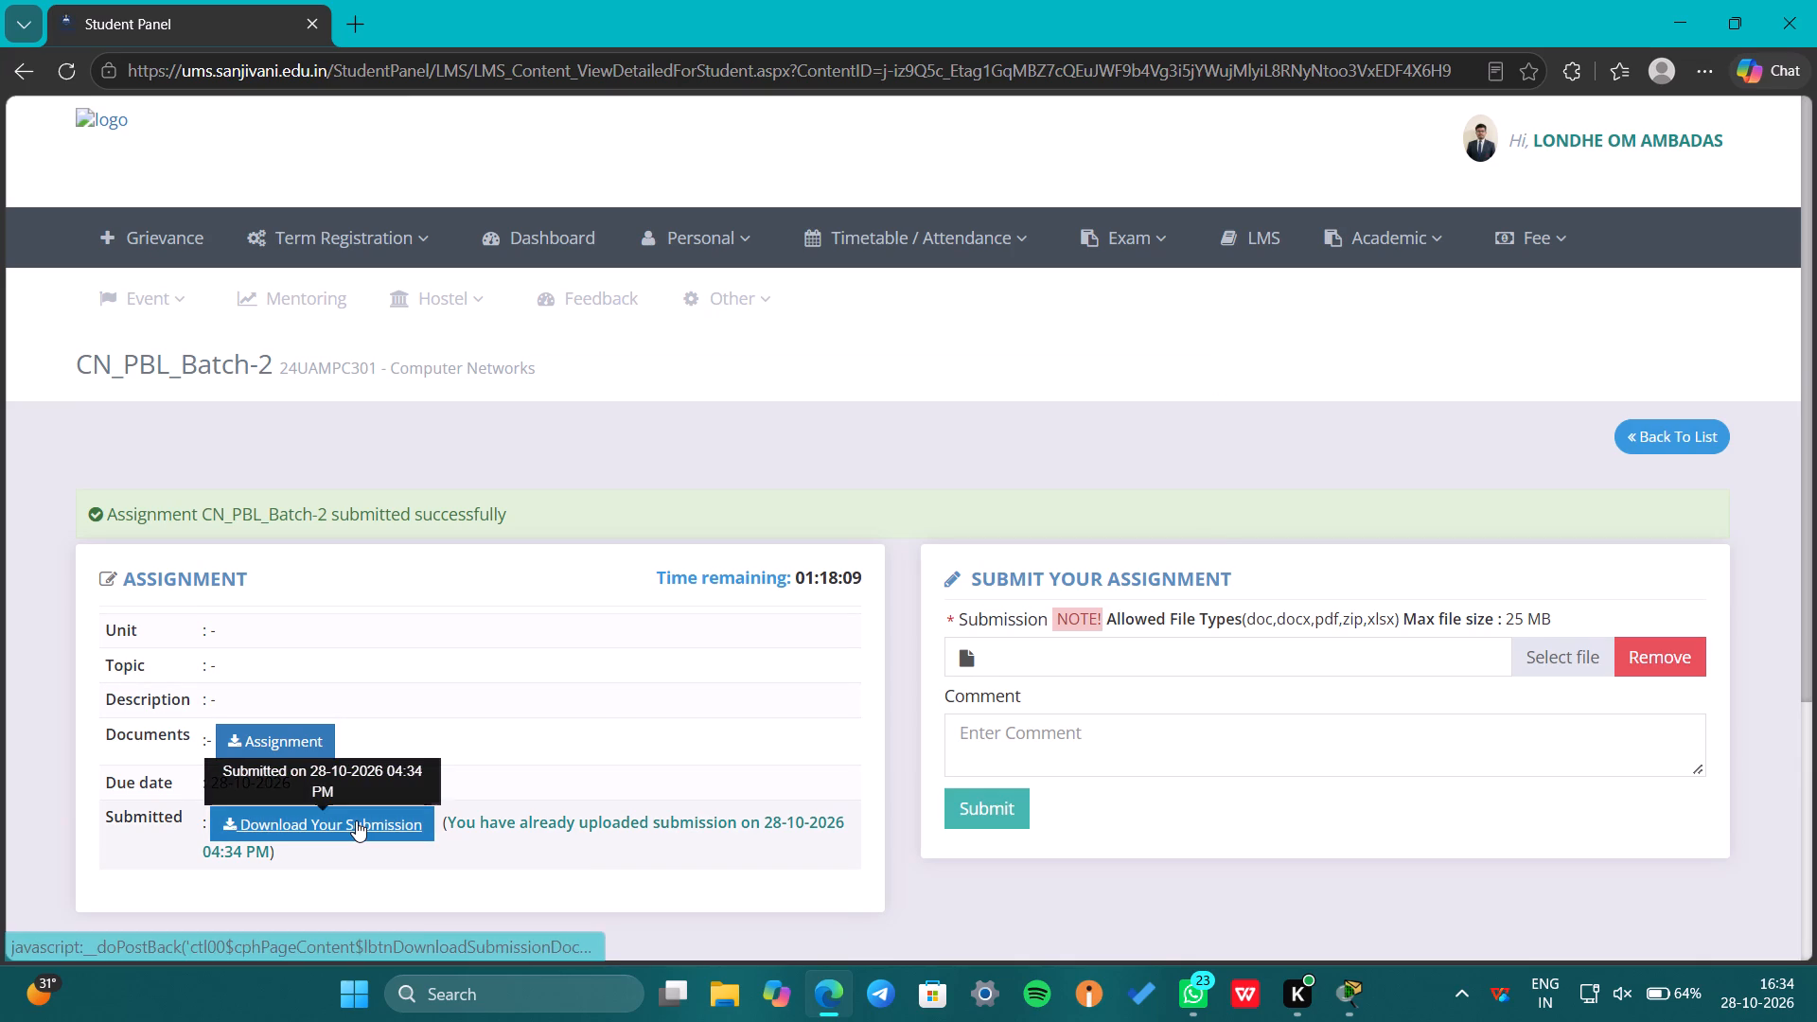
Download the submitted assignment PDF and review its pages from the title page to the Packet Tracer pictures.
click(356, 820)
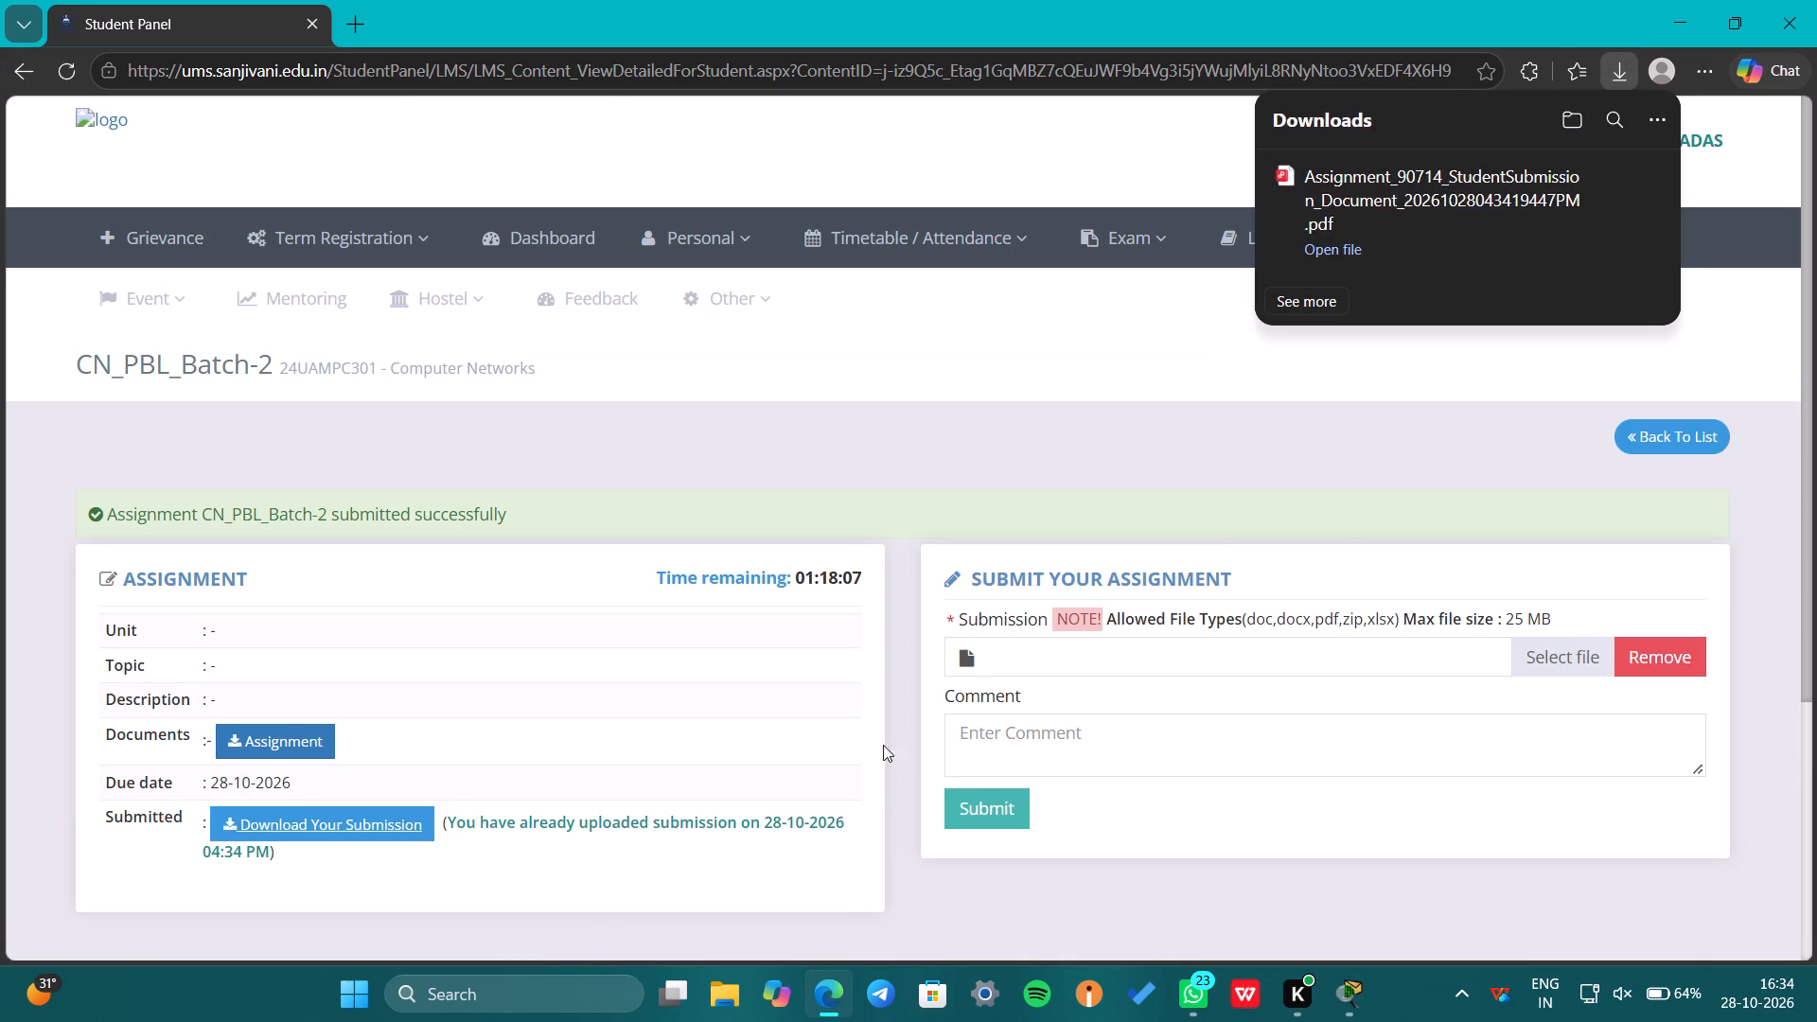
click(1331, 263)
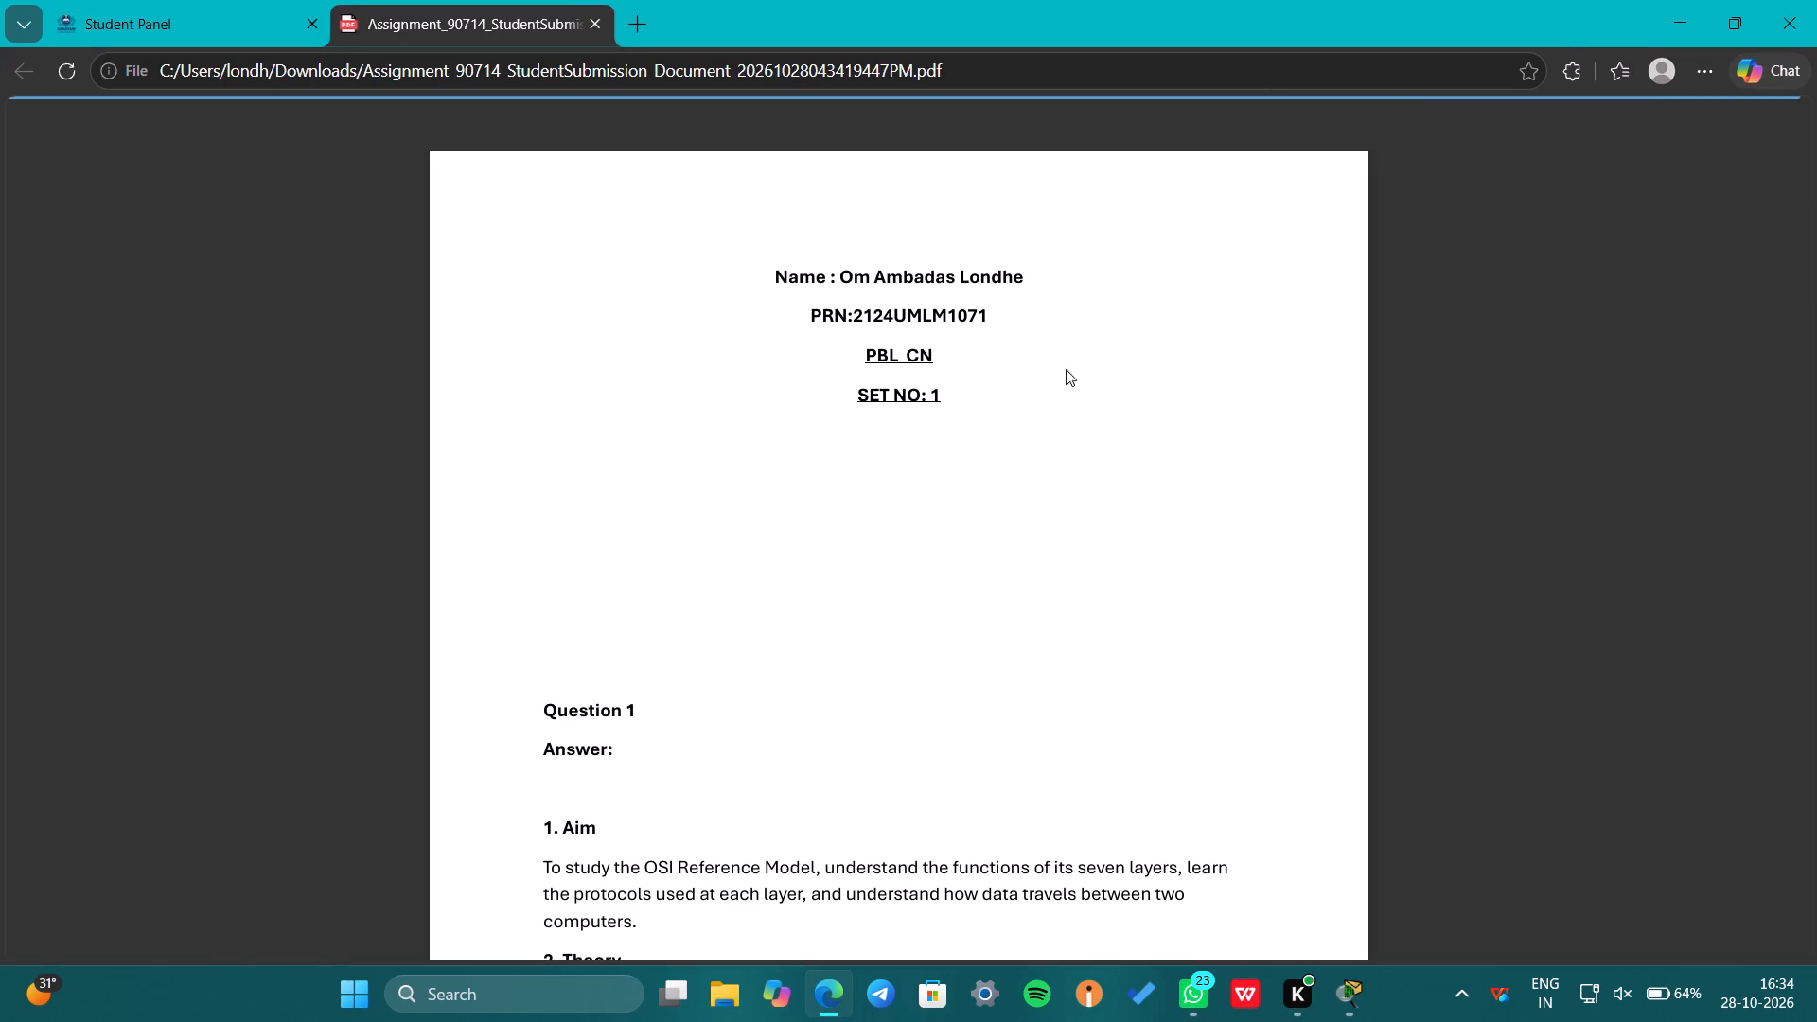
scroll(972, 580, down, 6)
scroll(972, 580, down, 20)
scroll(972, 580, down, 20)
scroll(972, 580, down, 5)
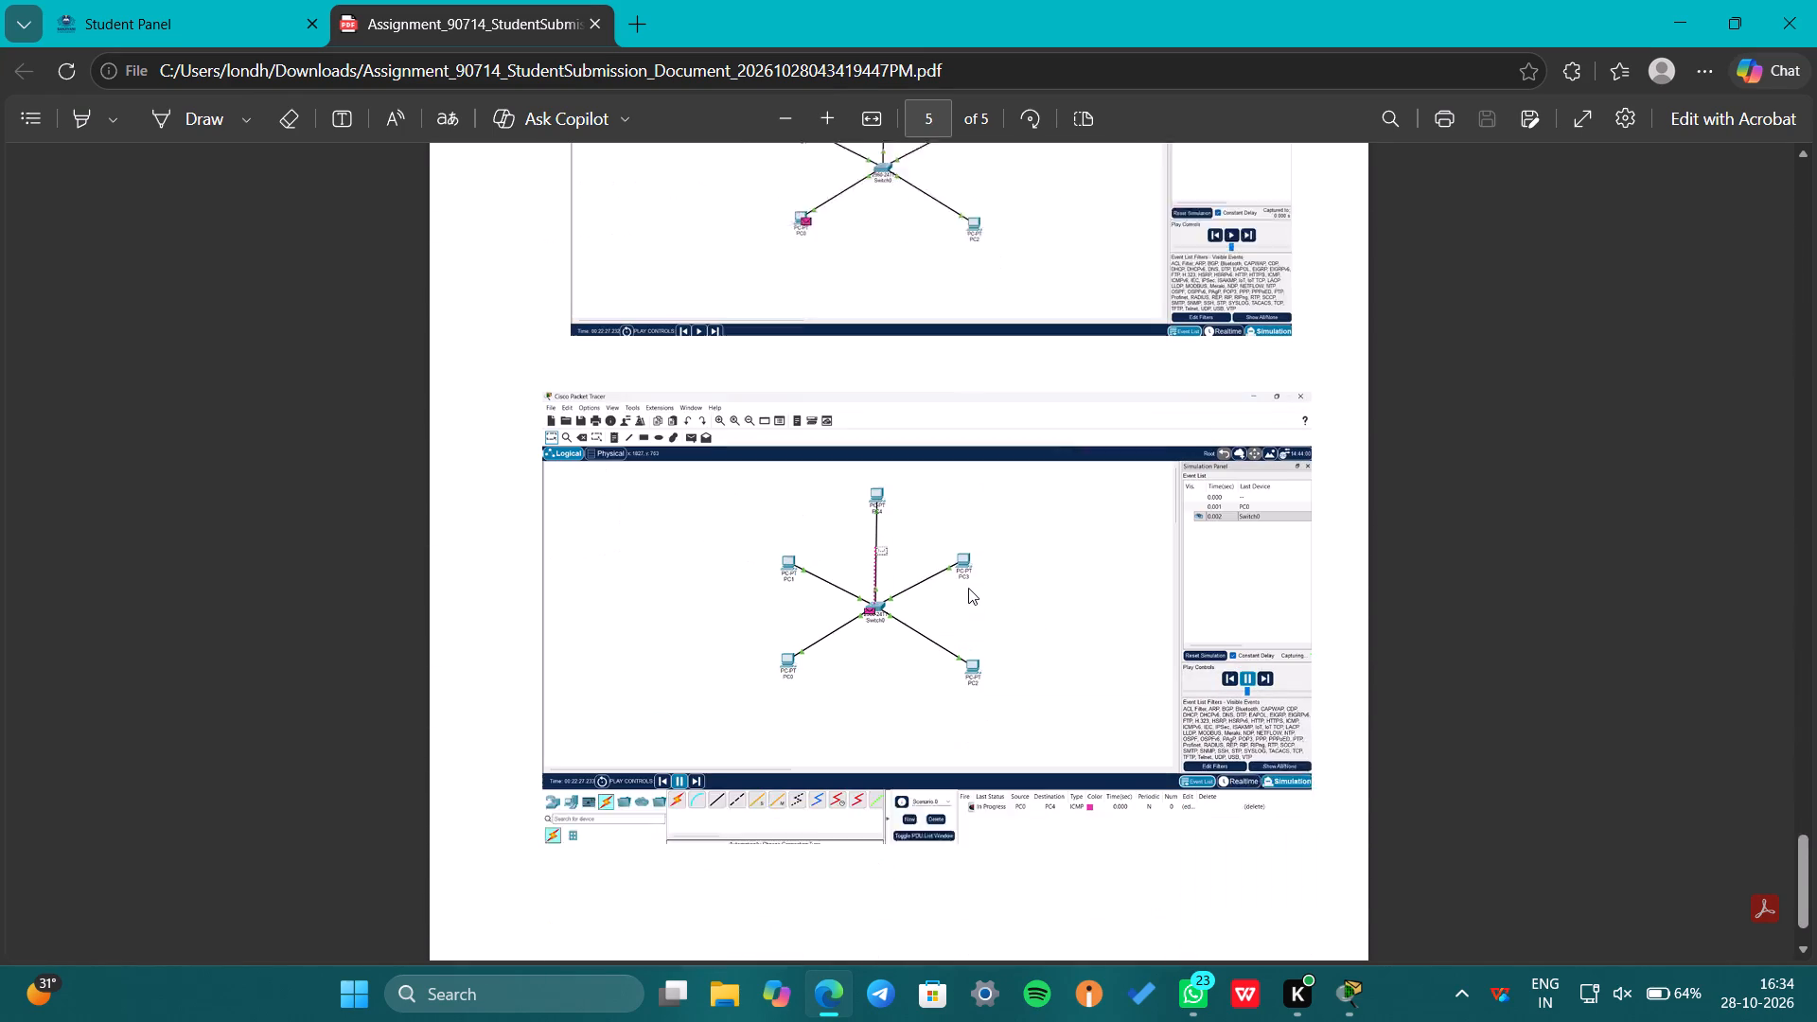
scroll(968, 588, down, 8)
scroll(968, 588, up, 6)
scroll(968, 588, up, 20)
scroll(968, 588, up, 1)
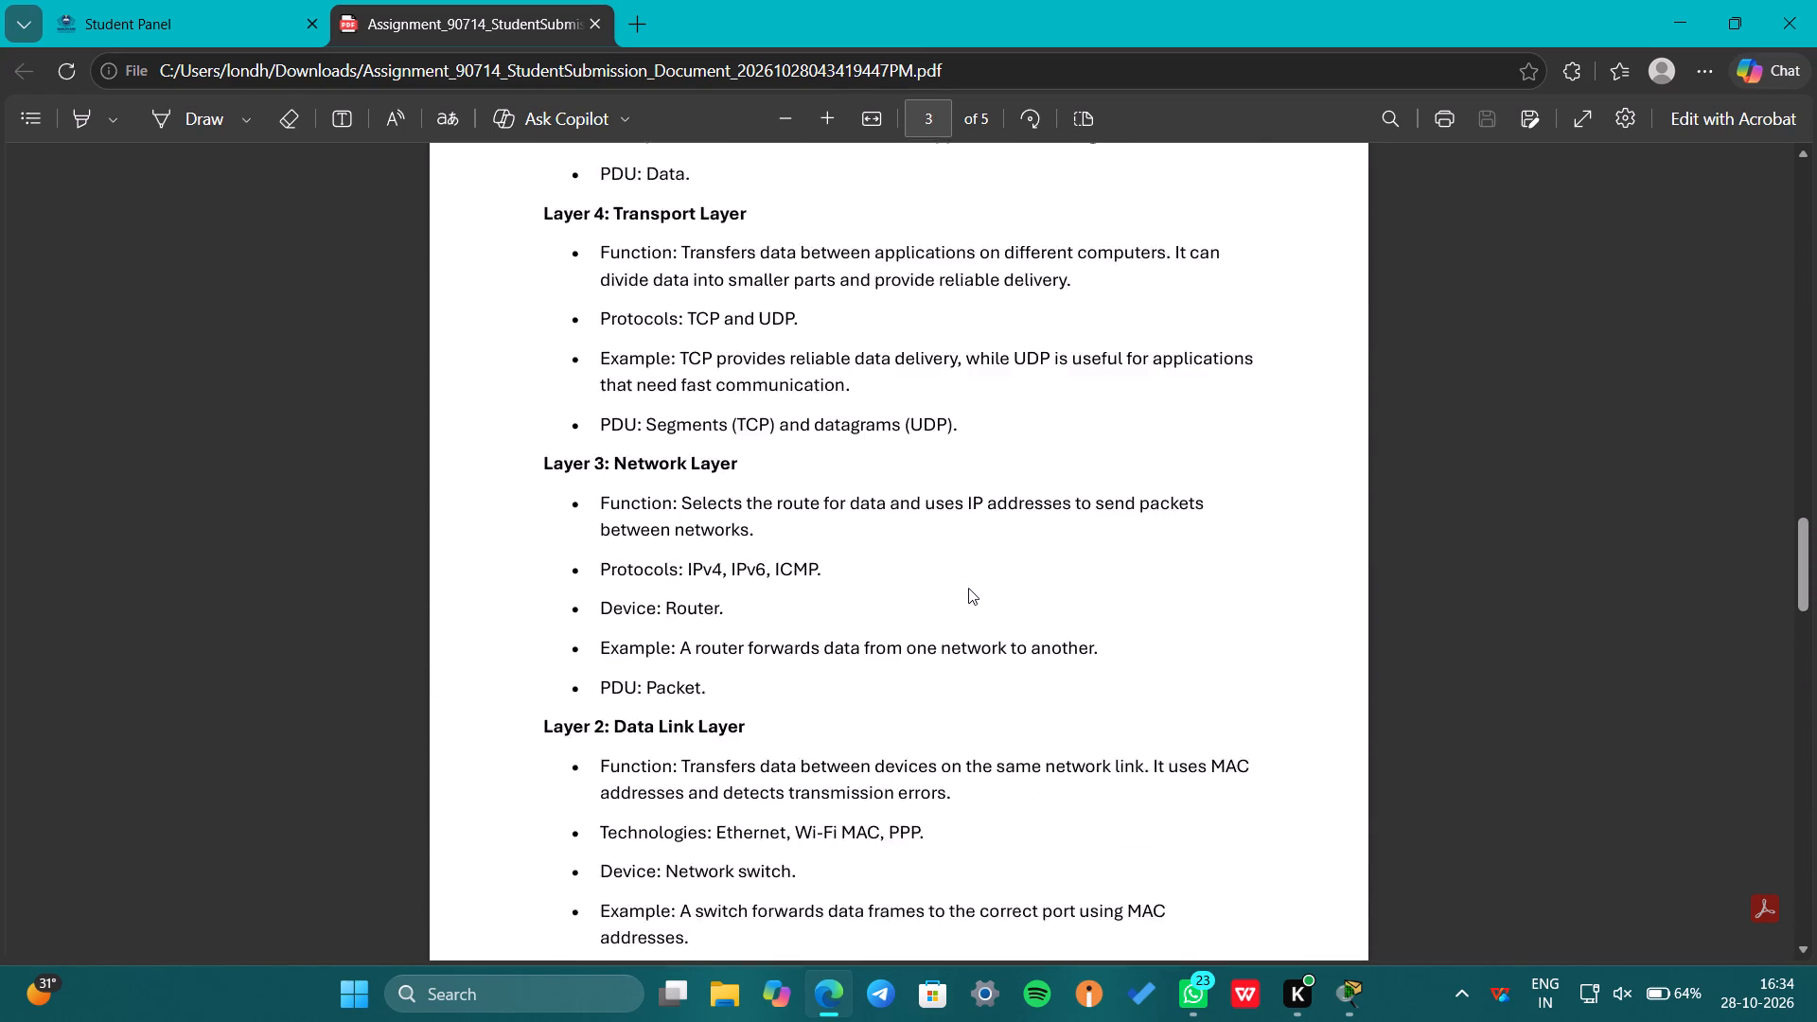
scroll(968, 588, up, 20)
scroll(968, 588, up, 7)
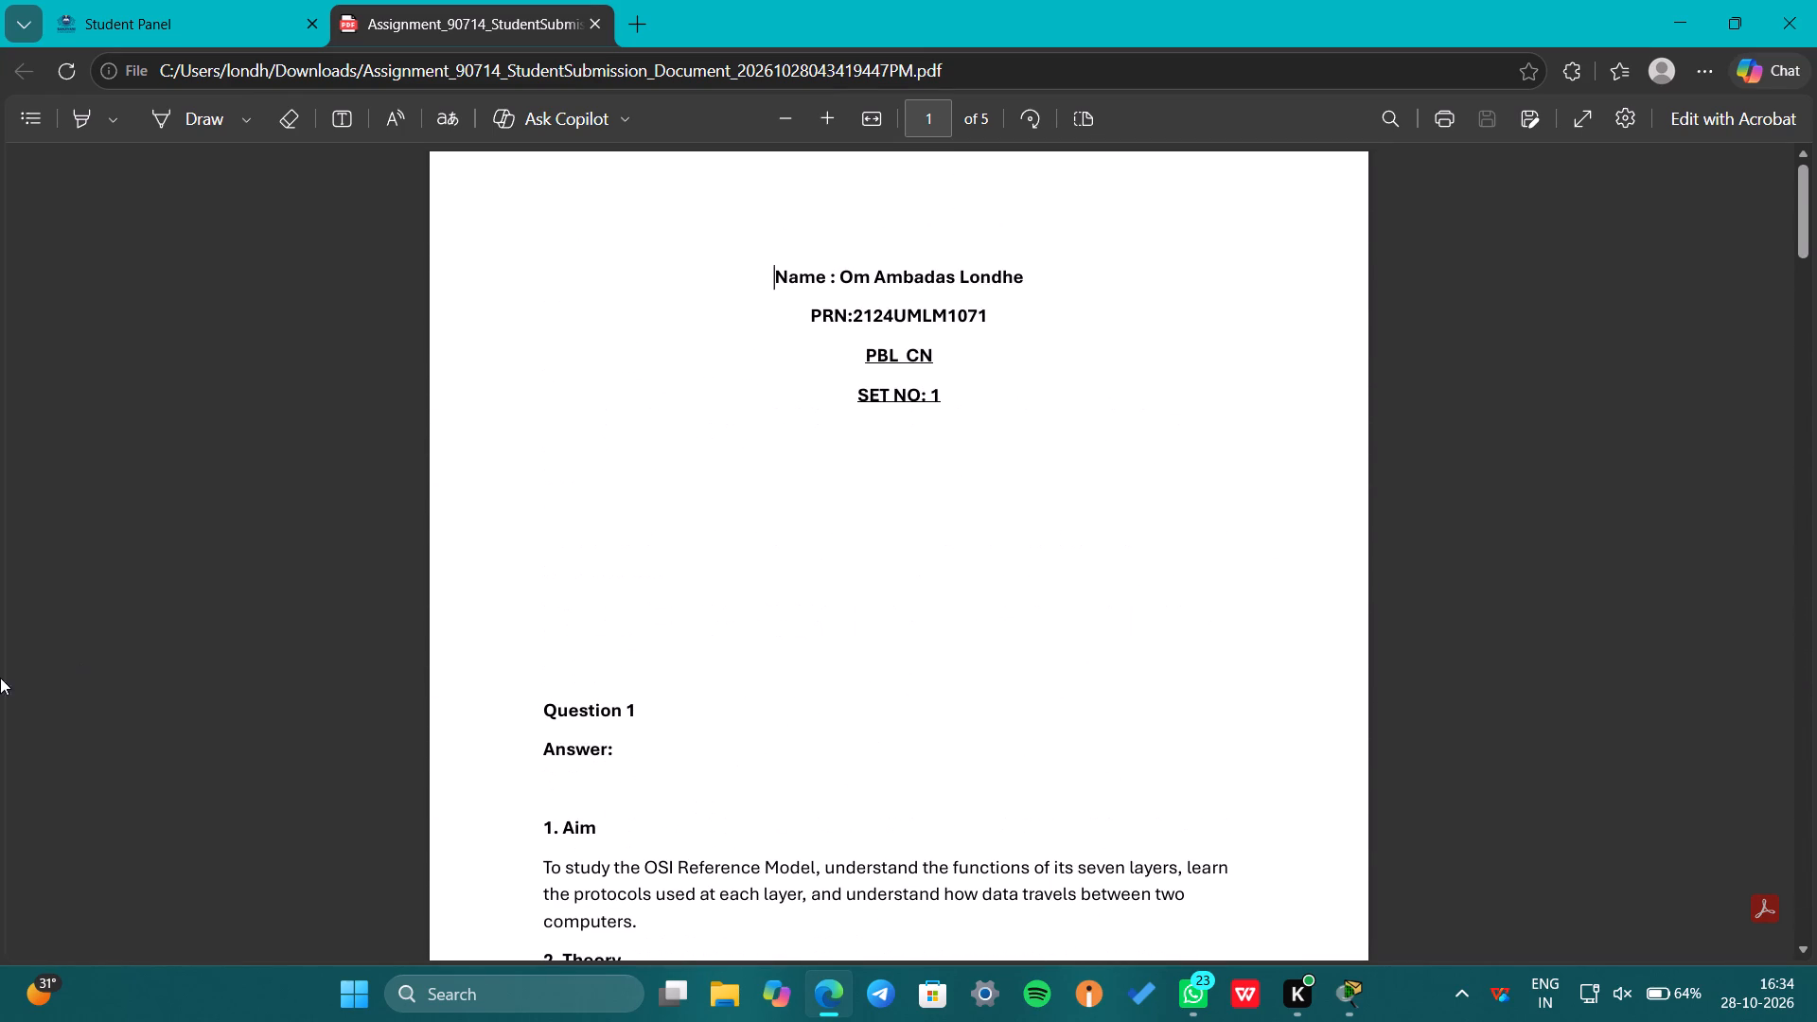
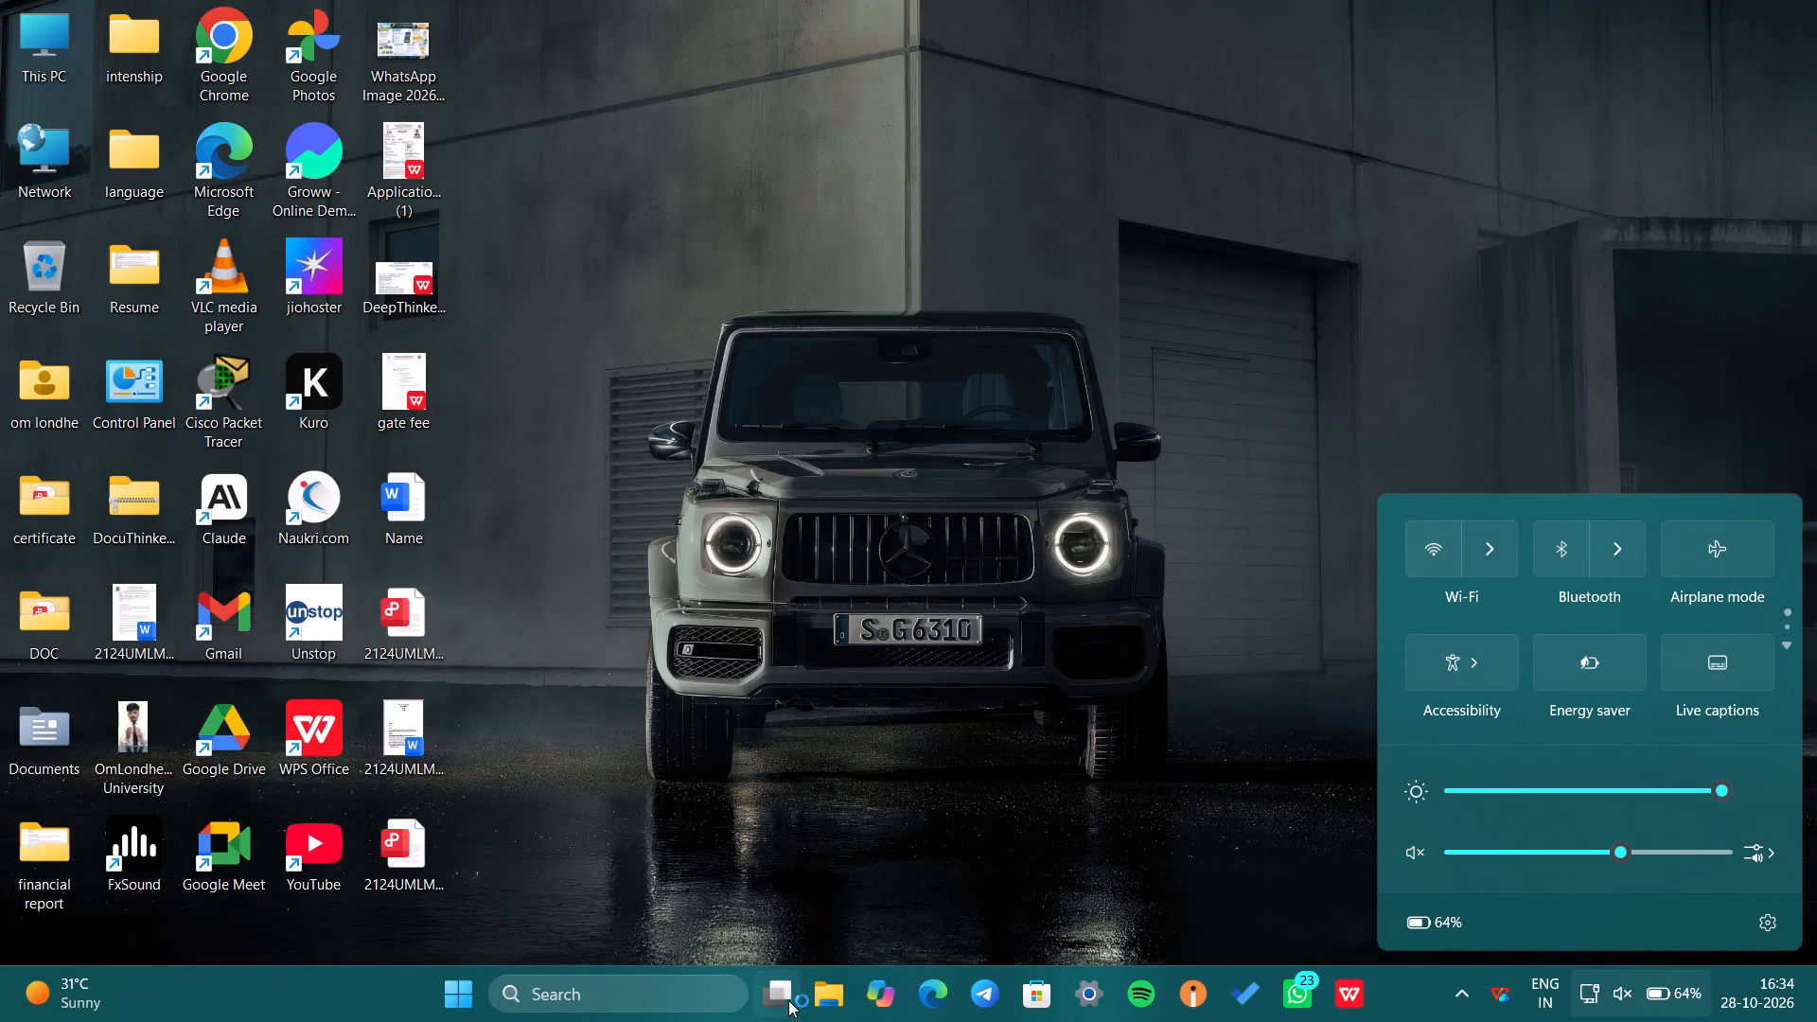
Shut down the computer using the power options.
click(450, 1004)
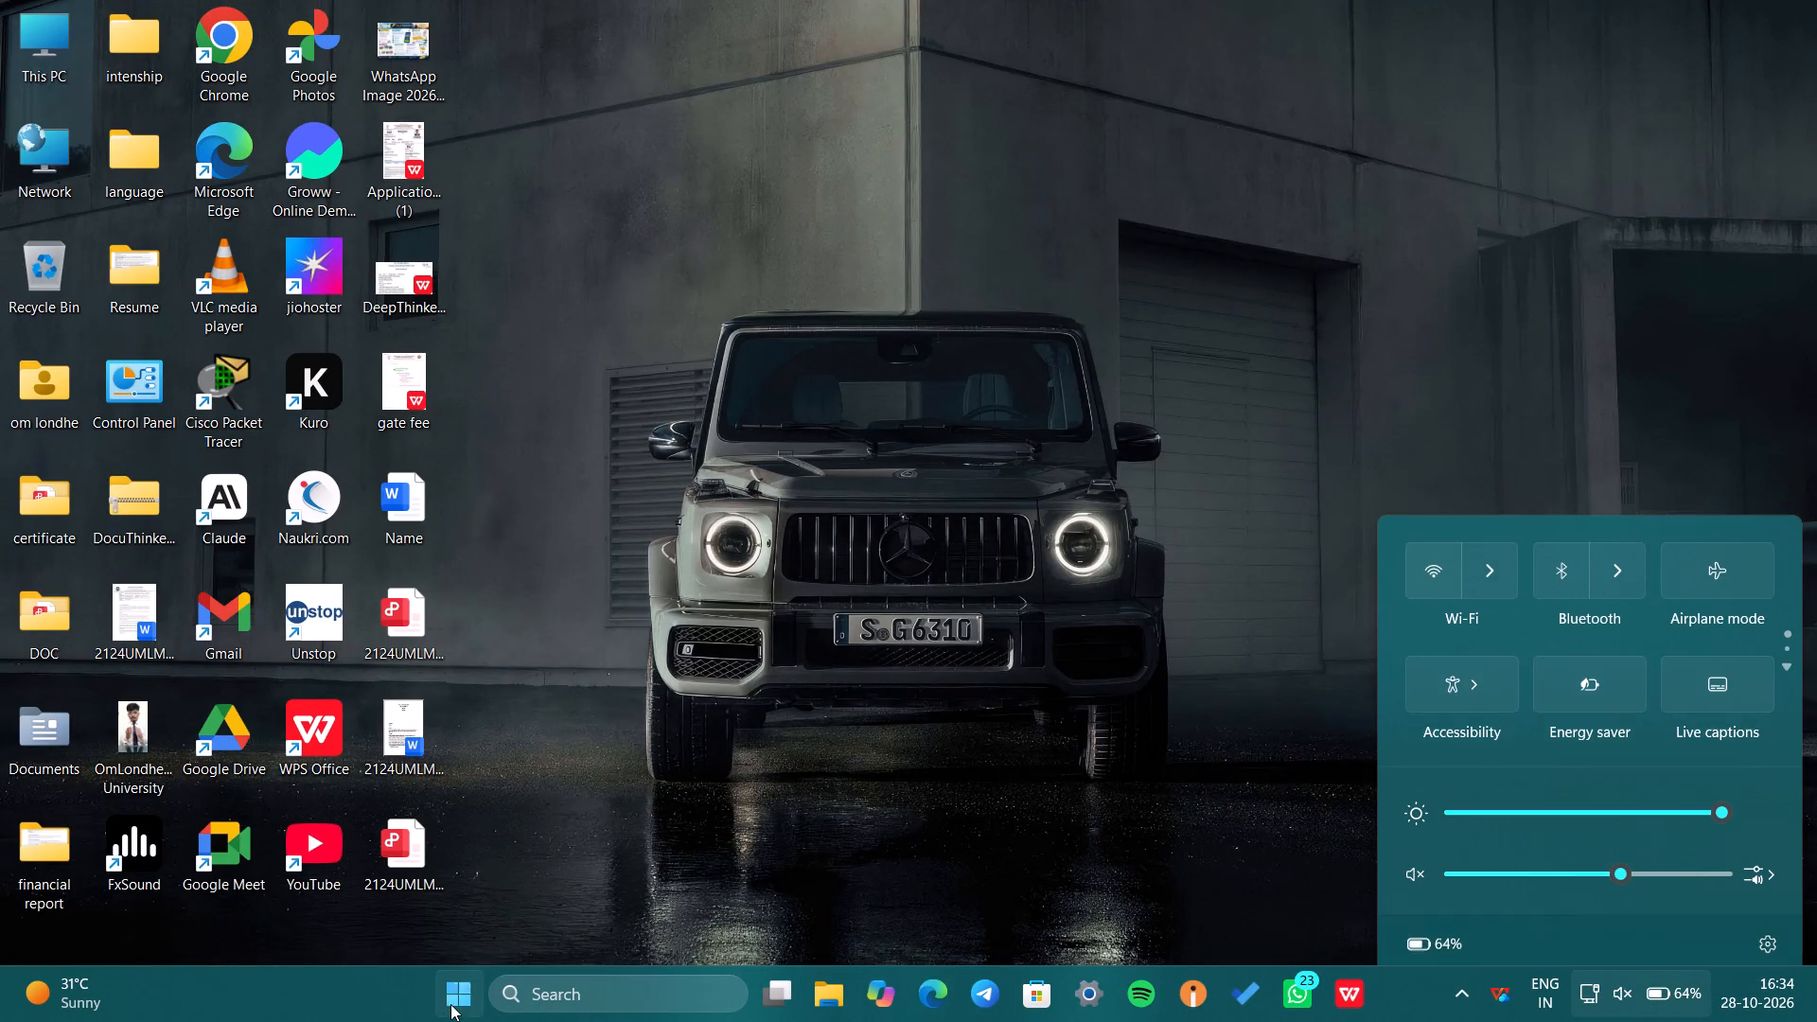
click(1052, 924)
click(1086, 817)
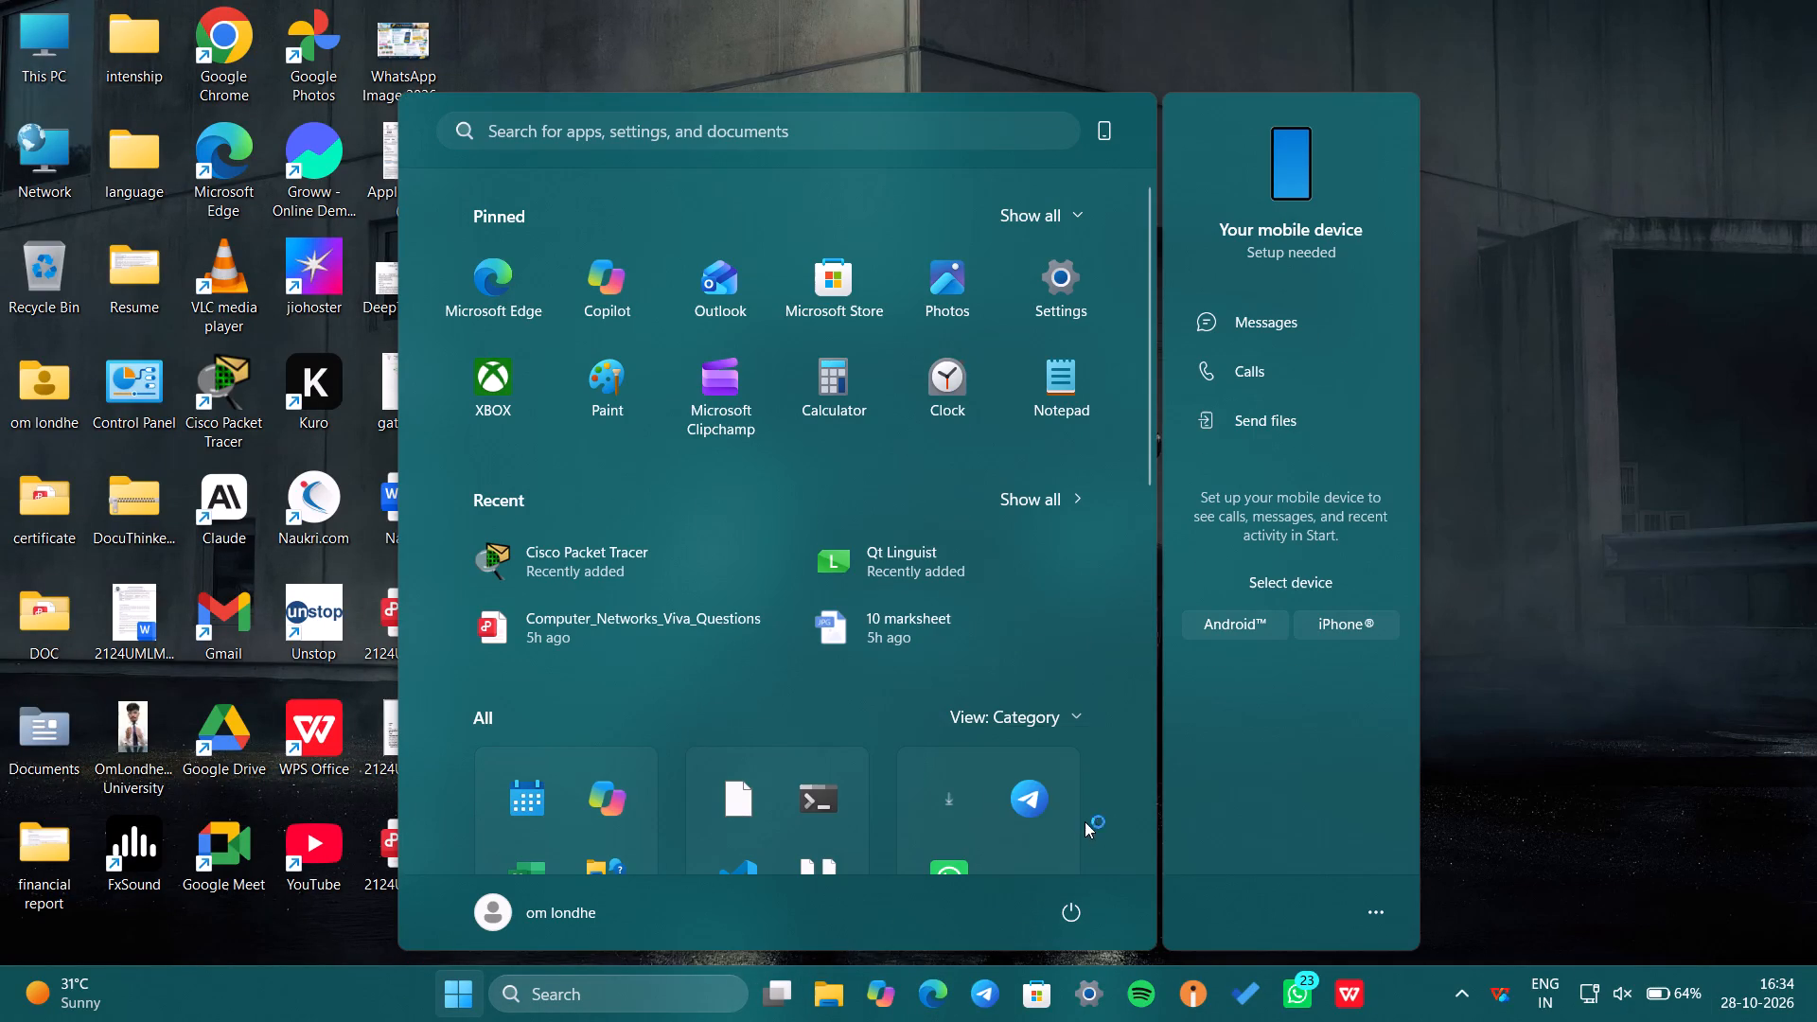